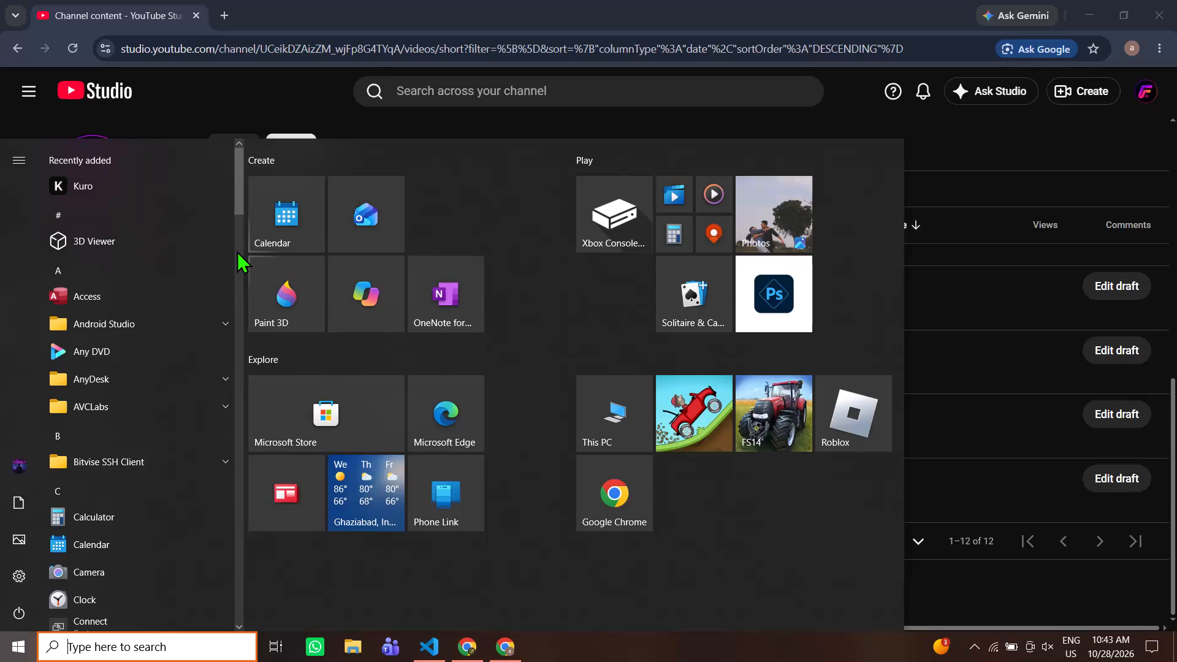
Launch the recently added Kuro application.
click(94, 191)
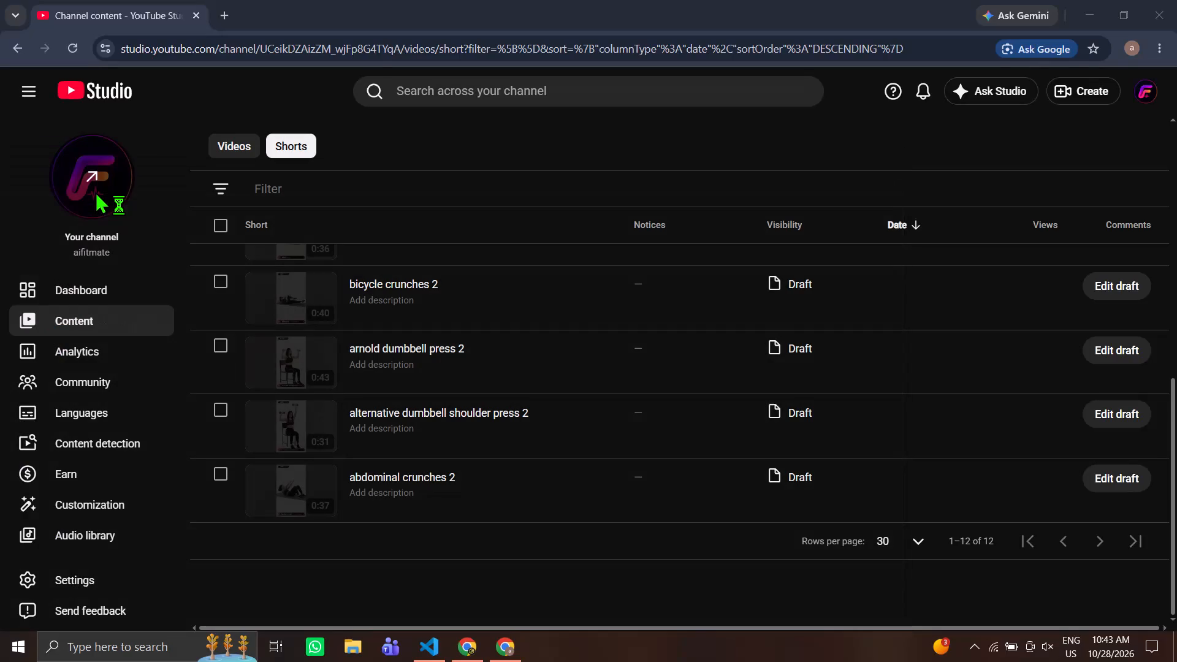
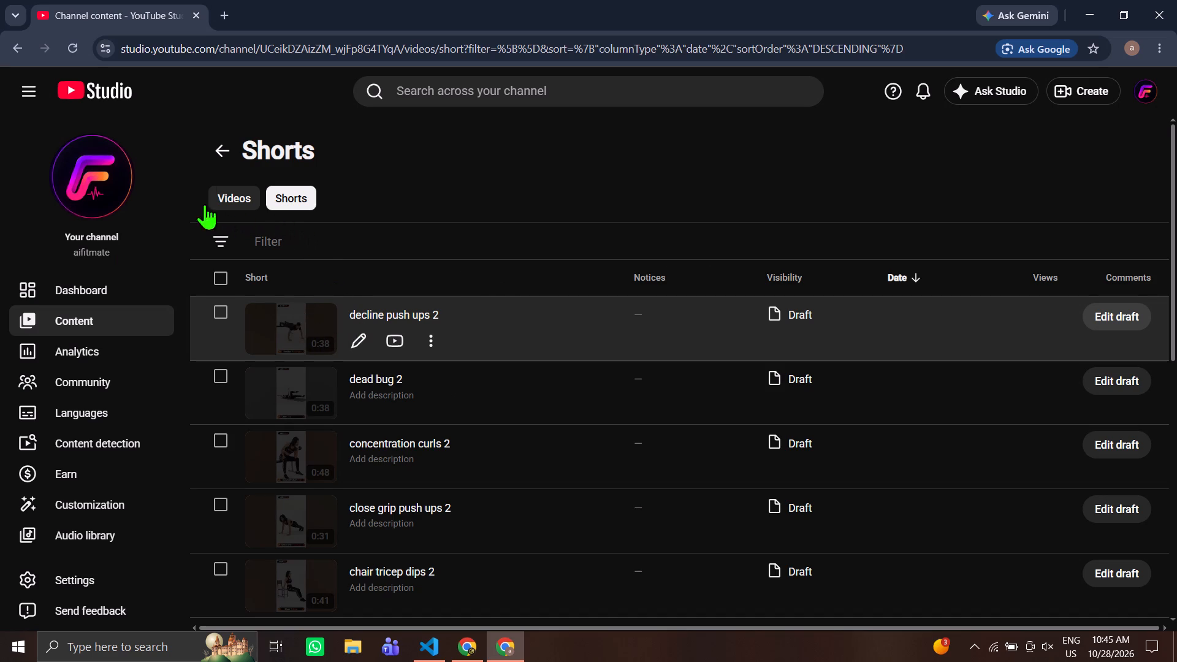
click(227, 148)
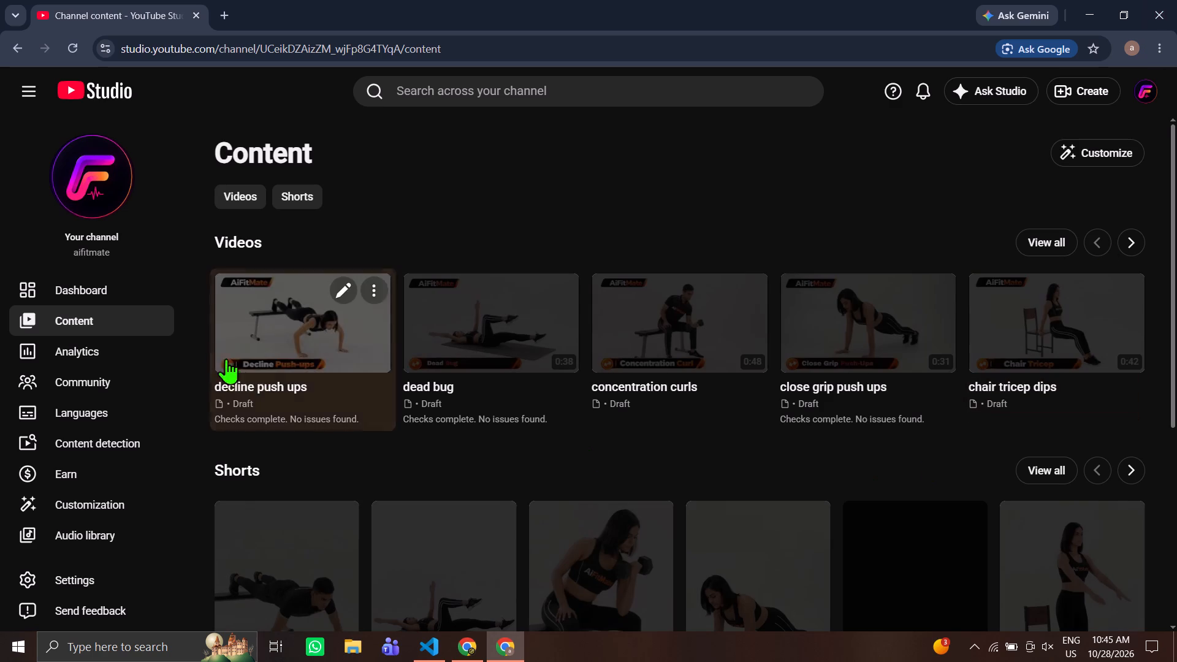
ctrl+click(128, 316)
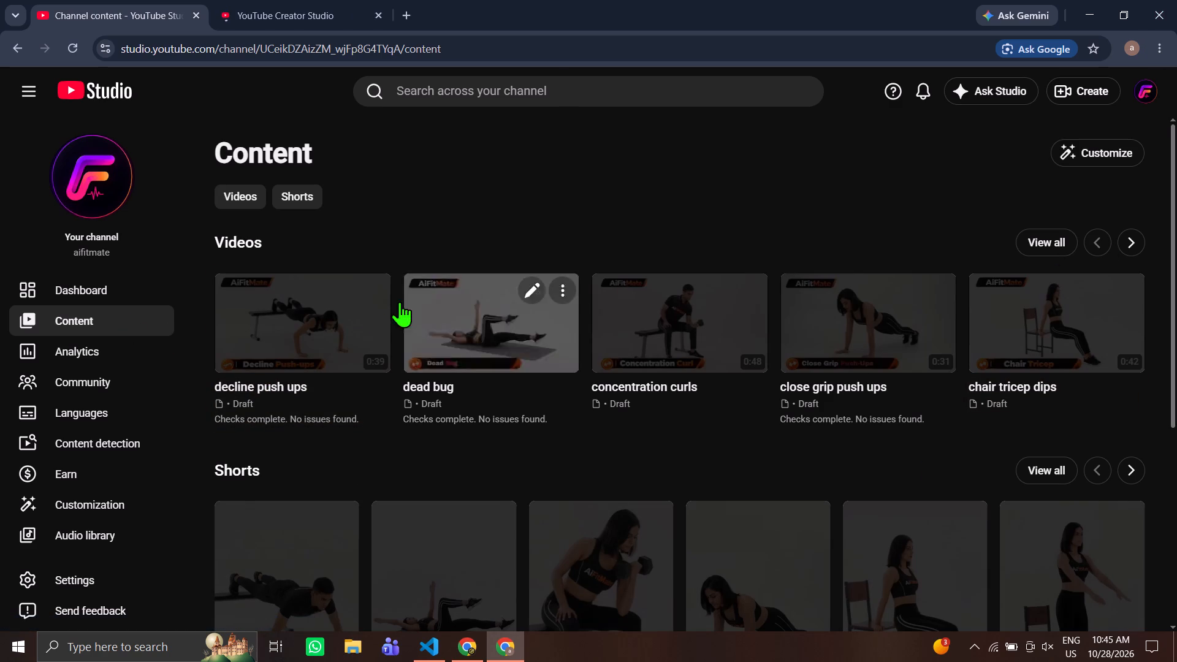
click(345, 289)
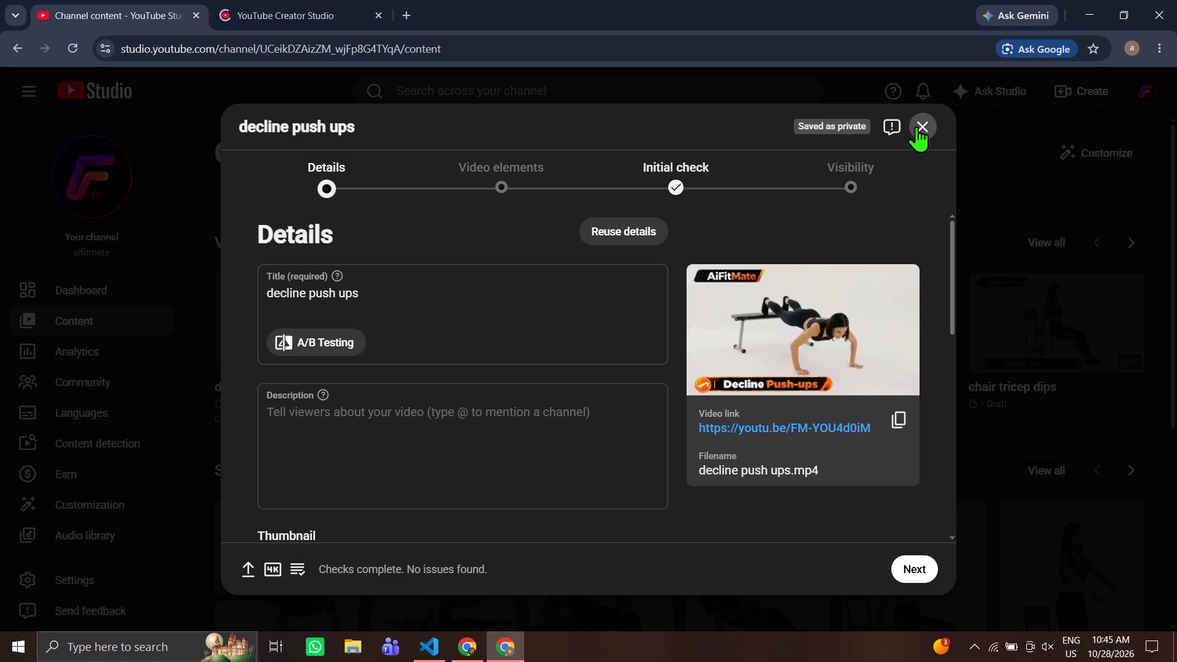
click(918, 126)
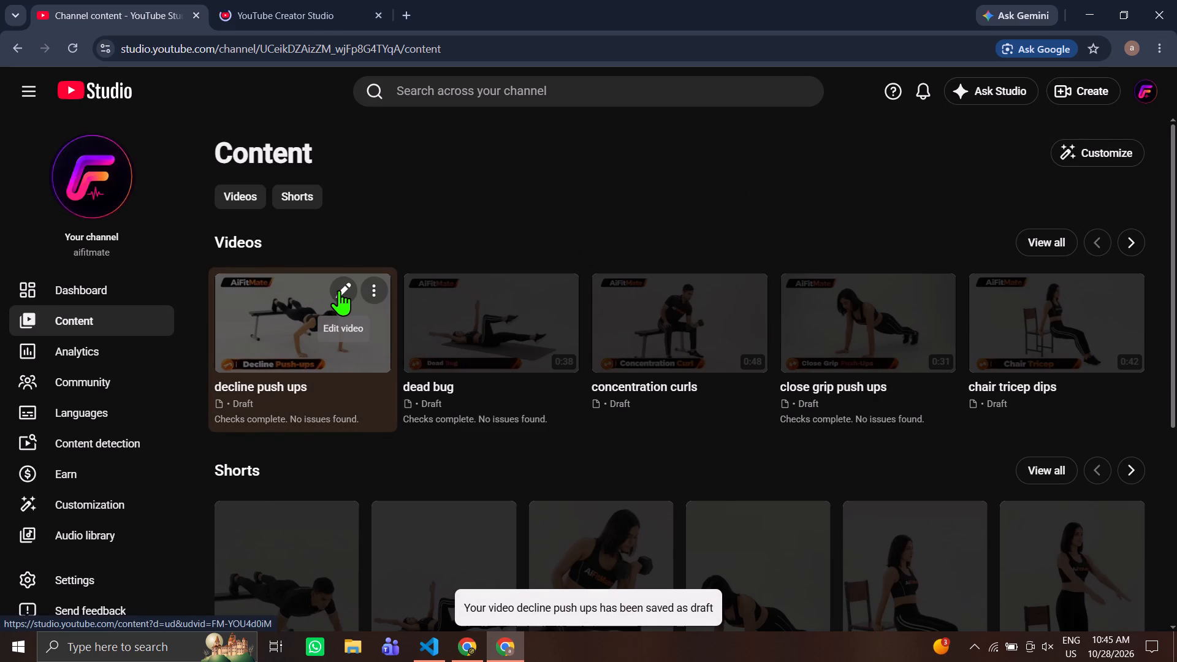
click(339, 290)
In the second channel content tab, open the decline push ups 2 Short draft for editing.
click(333, 0)
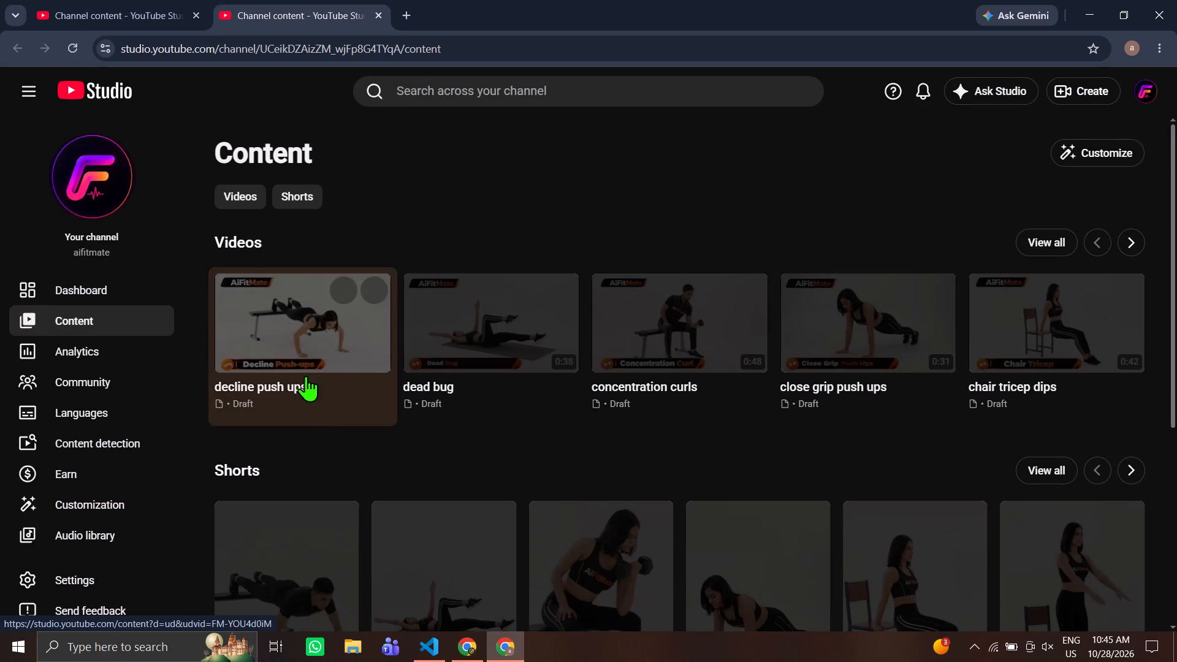
drag(1176, 238, 1176, 357)
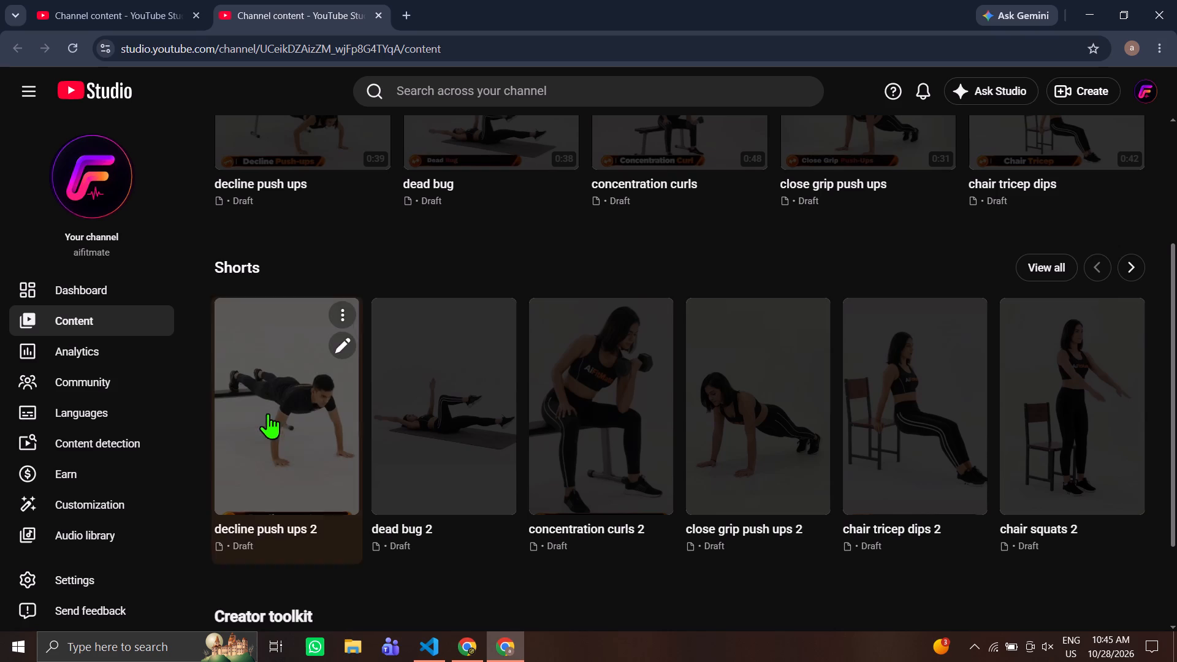
click(336, 349)
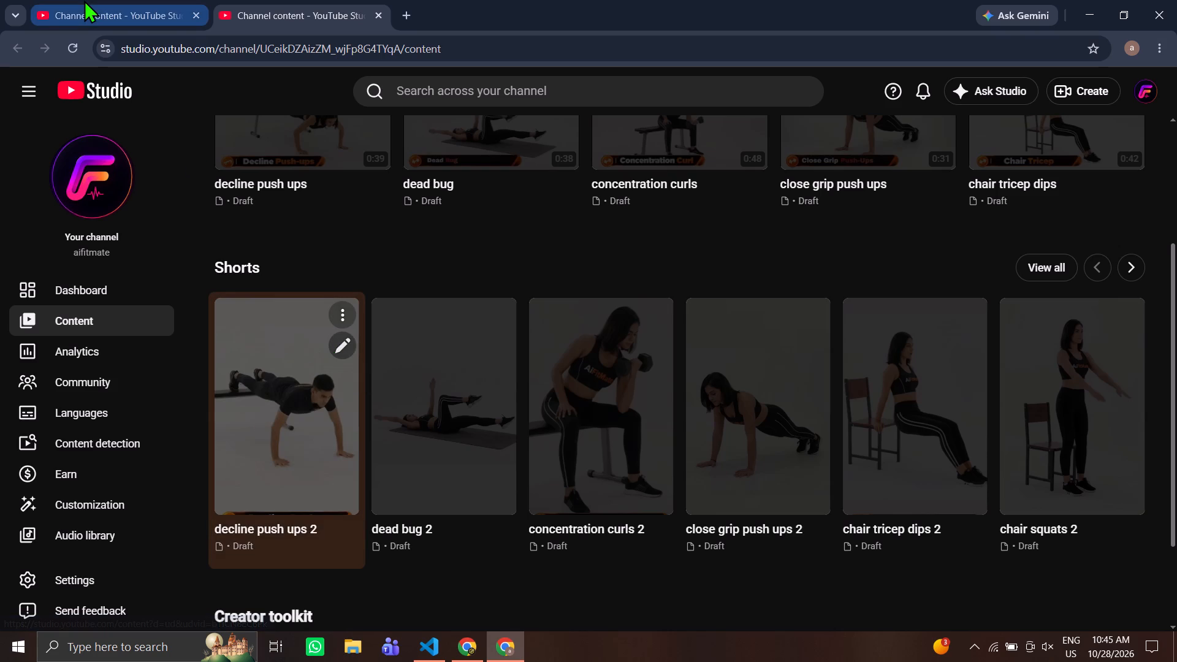
Replace the decline push ups video's title with the long title from Visual Studio Code, HOW TO DO: DECLINE PUSH-UPS | Upper Chest & Triceps Exercise.
click(84, 0)
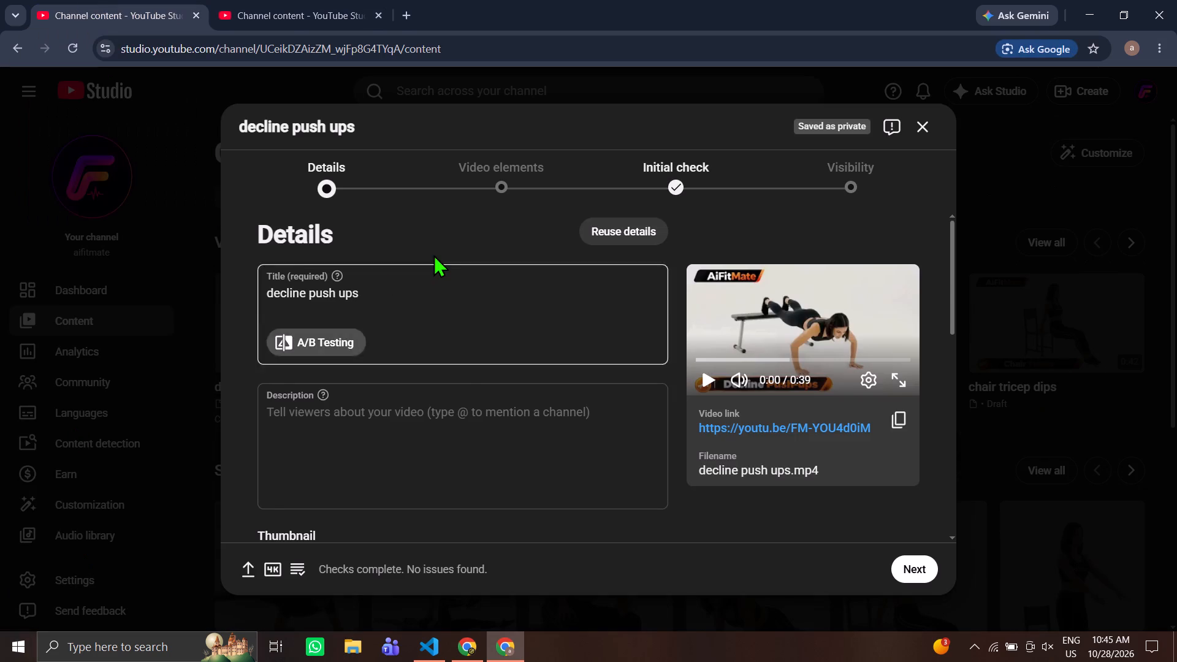
key(alt+Tab)
triple_click(123, 127)
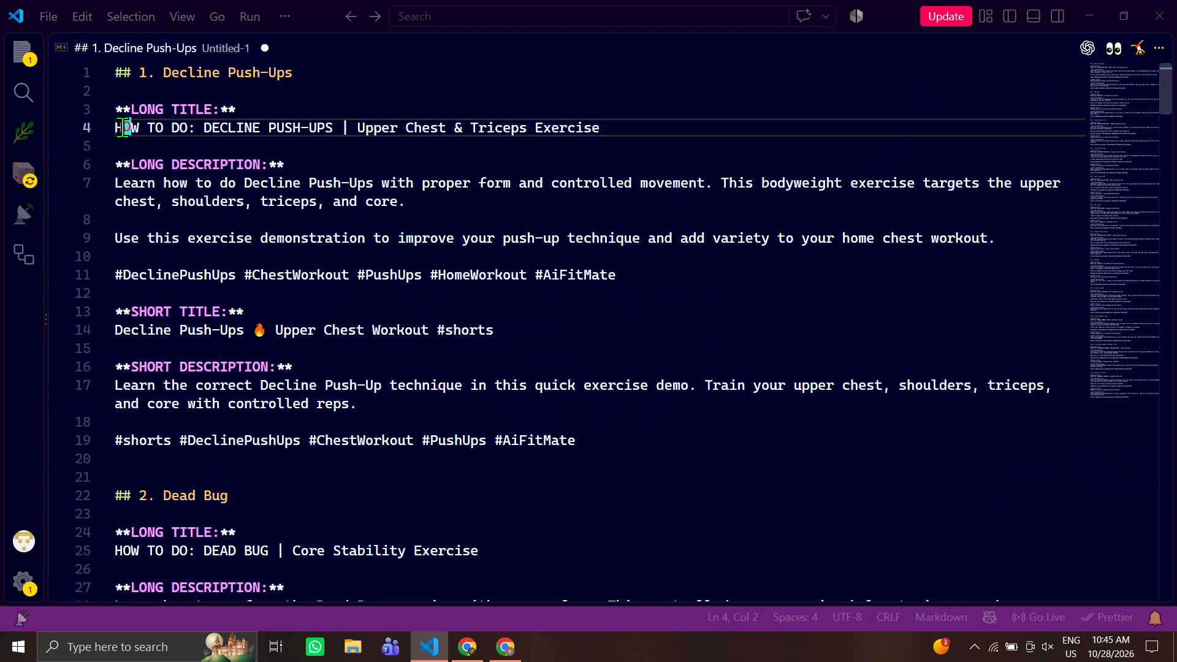
key(ctrl+c)
key(alt+Tab)
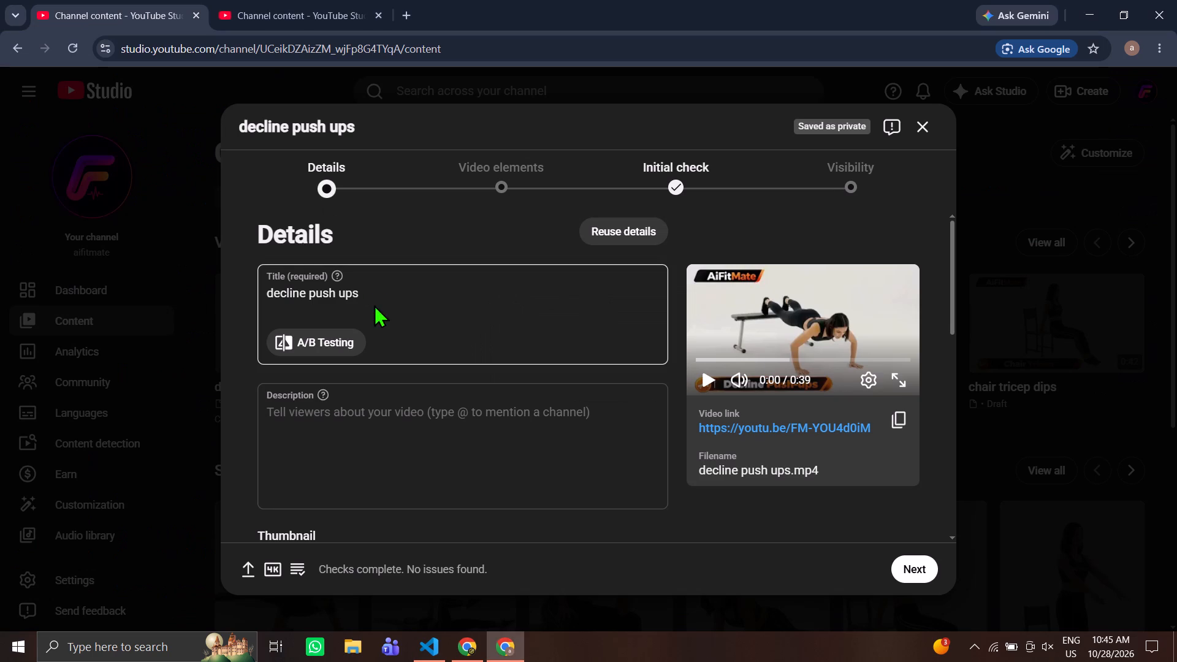
ctrl+click(380, 295)
key(ctrl+a)
key(ctrl+v)
Copy the Decline Push-Ups long description with its hashtags from Visual Studio Code into the video's description in YouTube Studio.
click(425, 449)
key(alt+Tab)
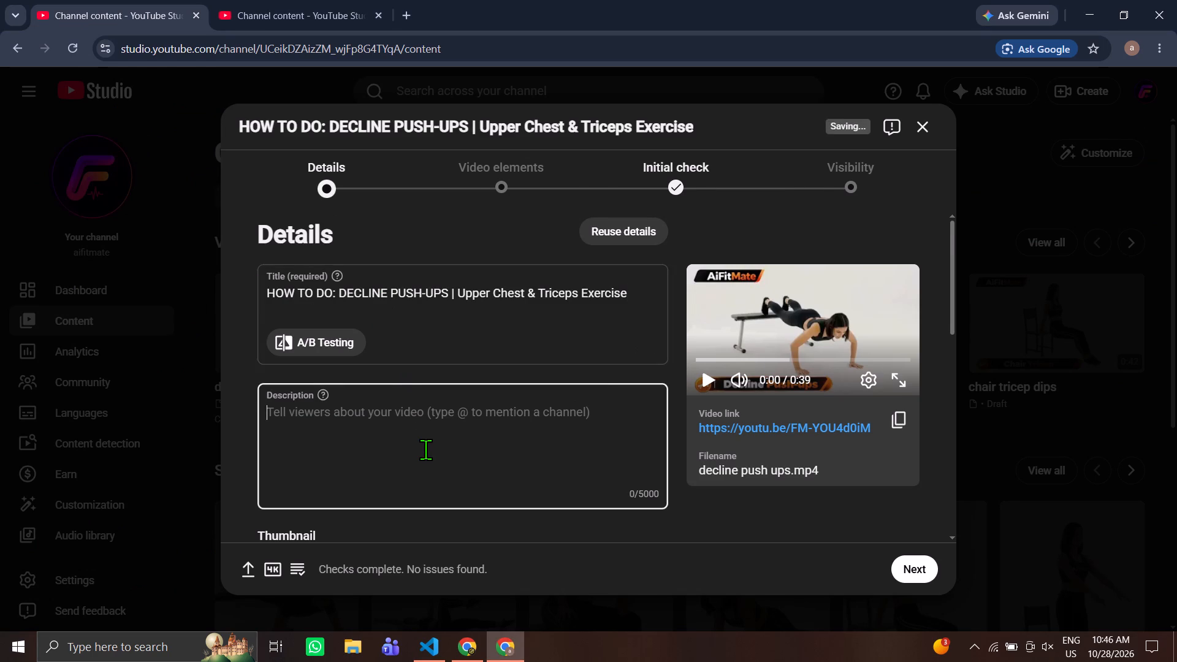
click(114, 185)
click(117, 185)
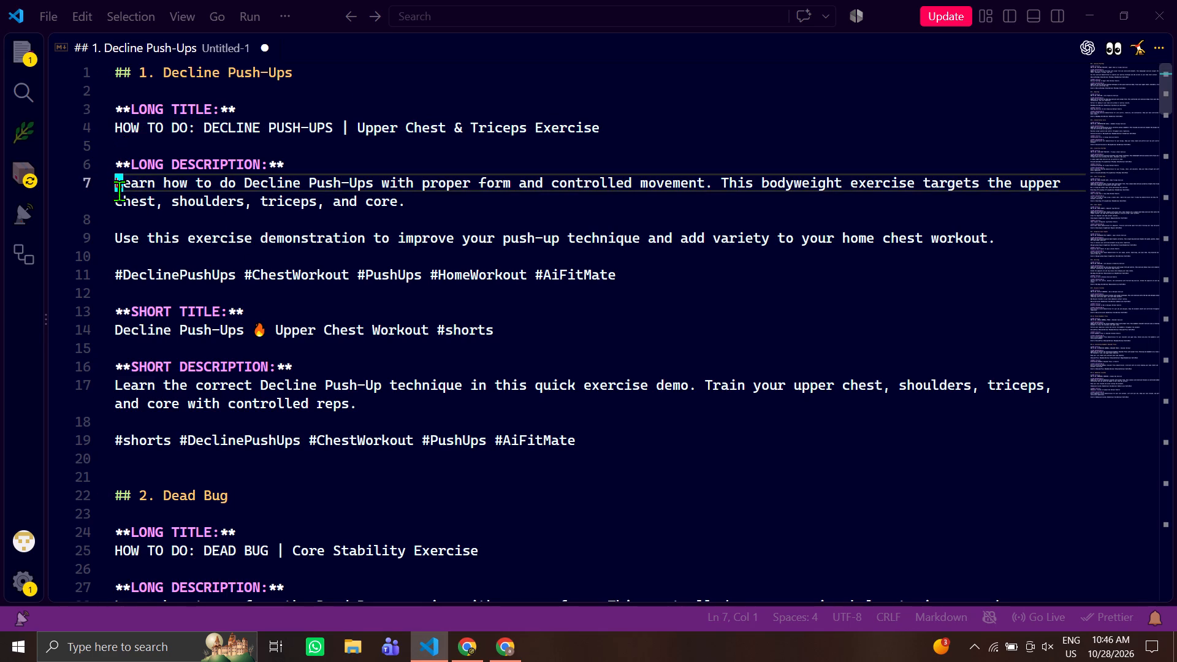
shift+click(647, 279)
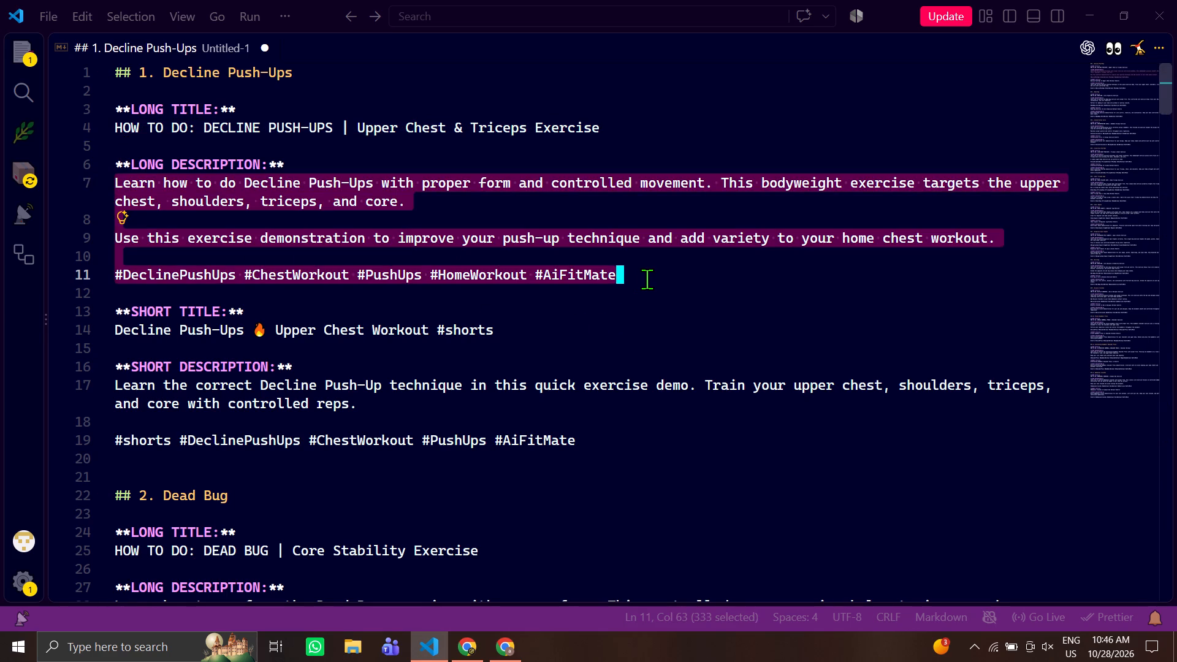
key(ctrl+c)
key(alt+Tab)
ctrl+click(421, 420)
key(ctrl+v)
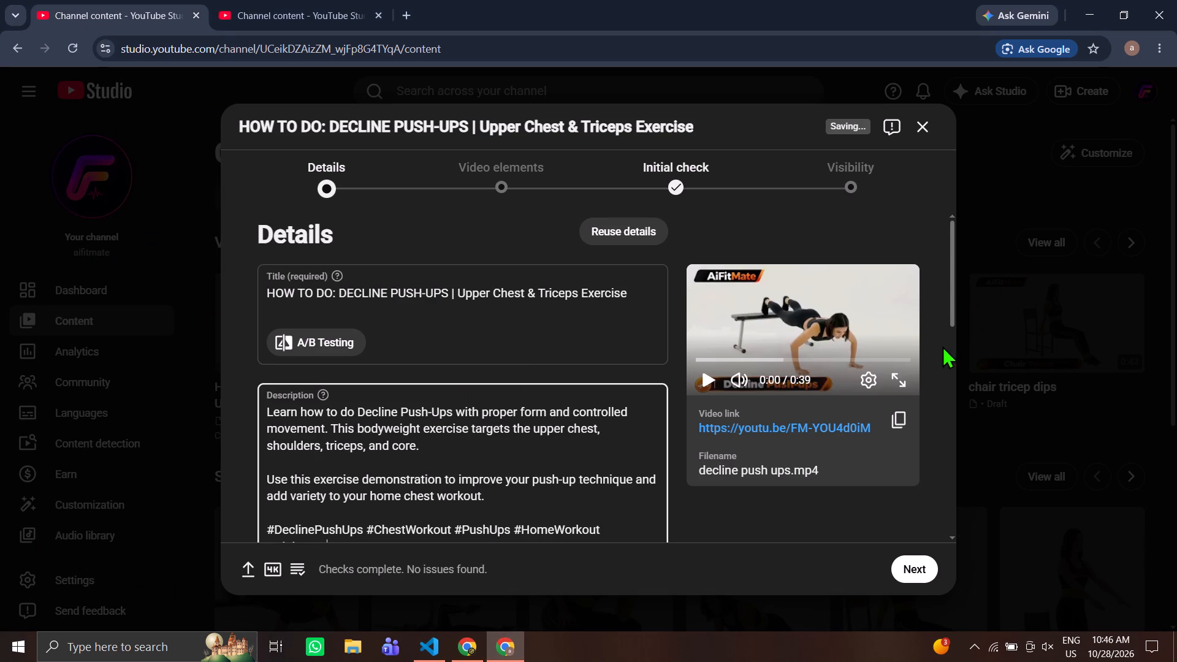
Mark the decline push-ups video as not made for kids in the audience settings.
double_click(951, 376)
drag(951, 376, 954, 457)
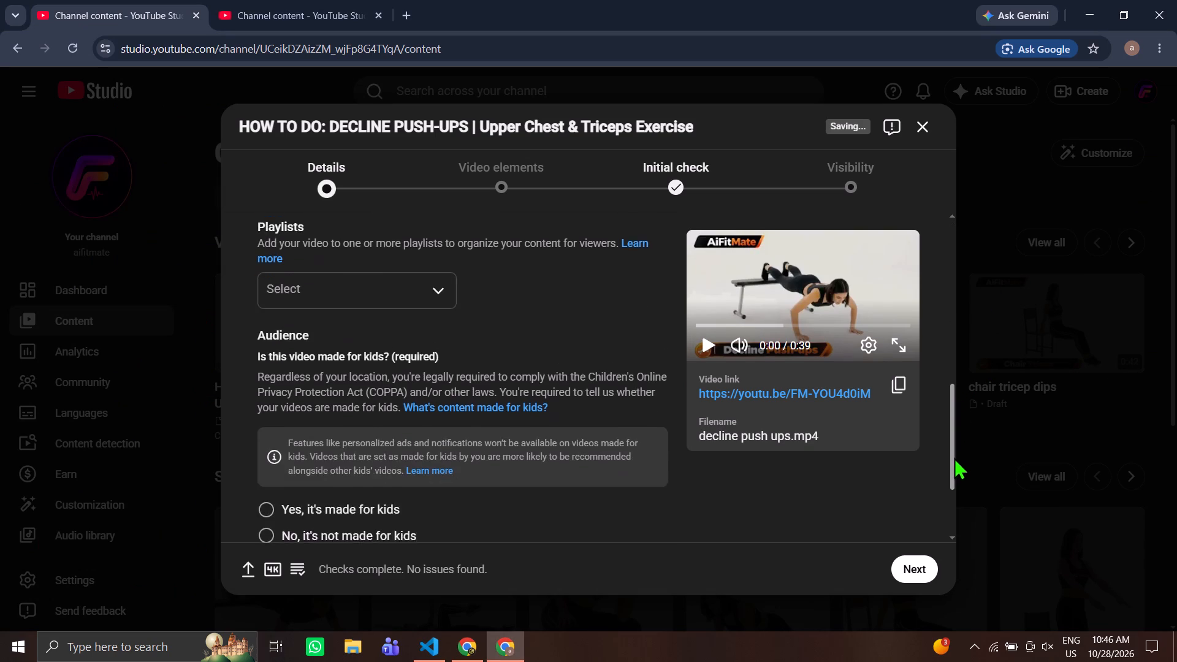
drag(954, 457, 951, 546)
click(370, 390)
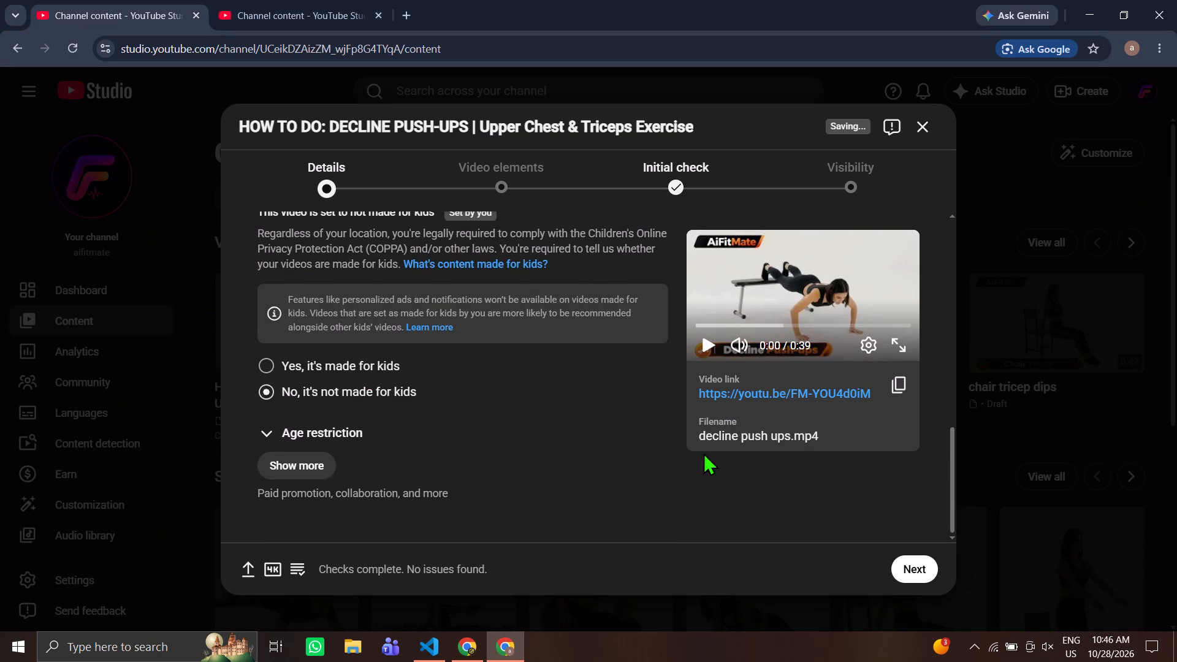
Advance past video elements and the initial check to the visibility stage and set the video to Public.
click(910, 562)
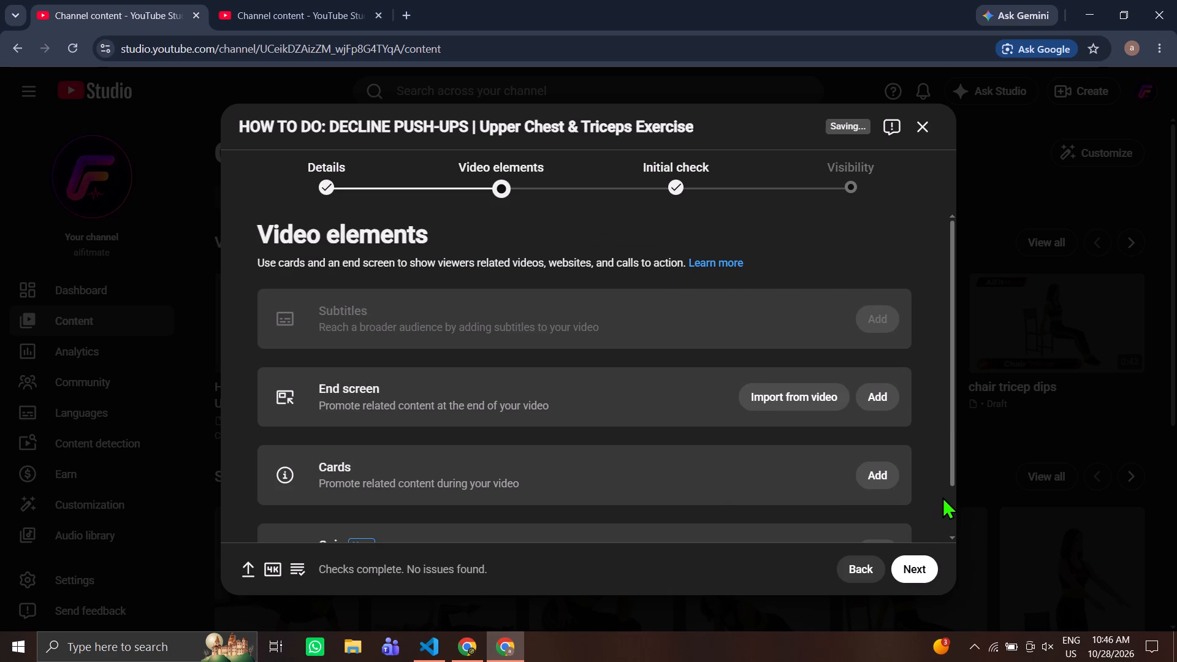
click(952, 510)
click(921, 561)
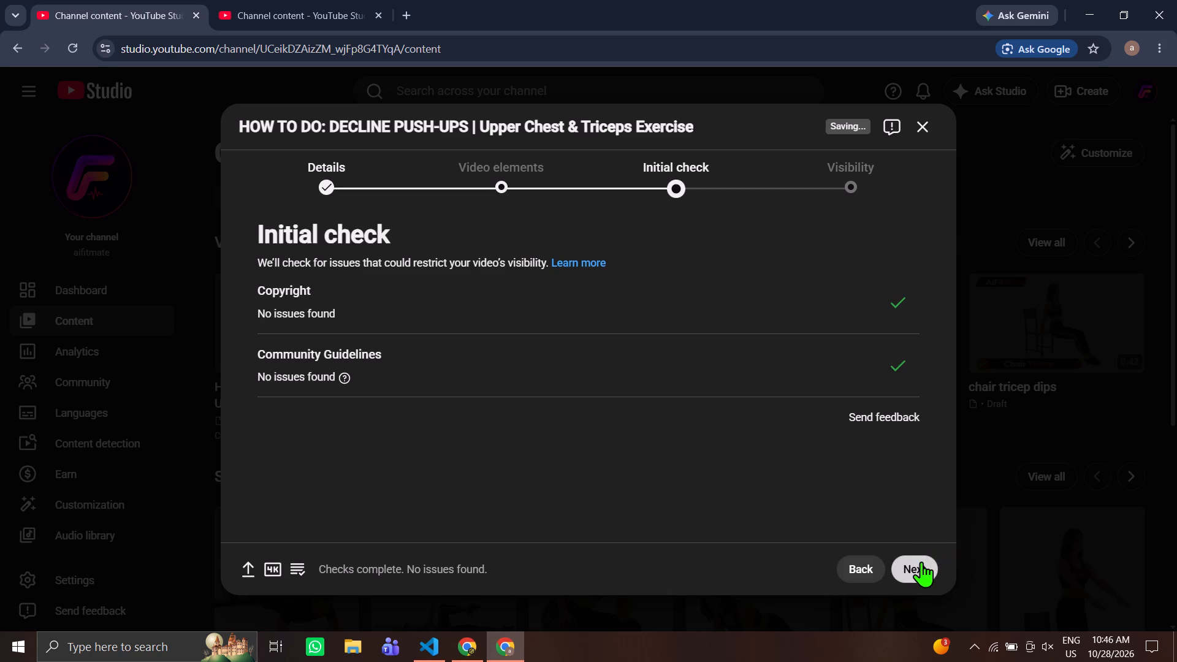
click(921, 561)
click(316, 438)
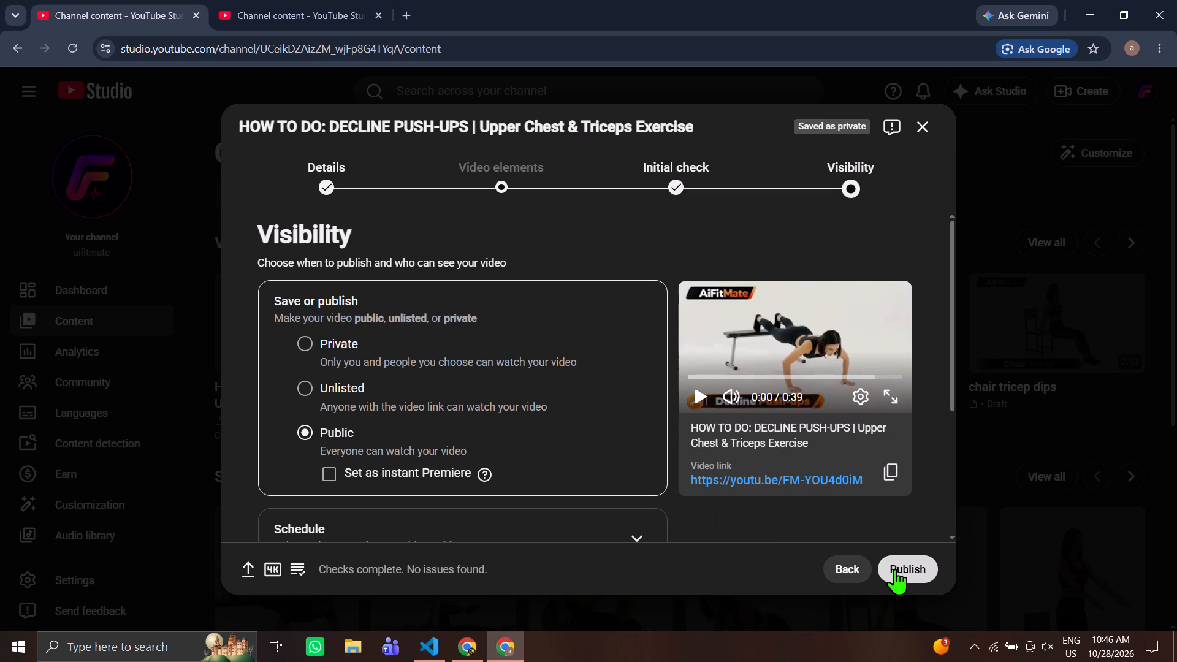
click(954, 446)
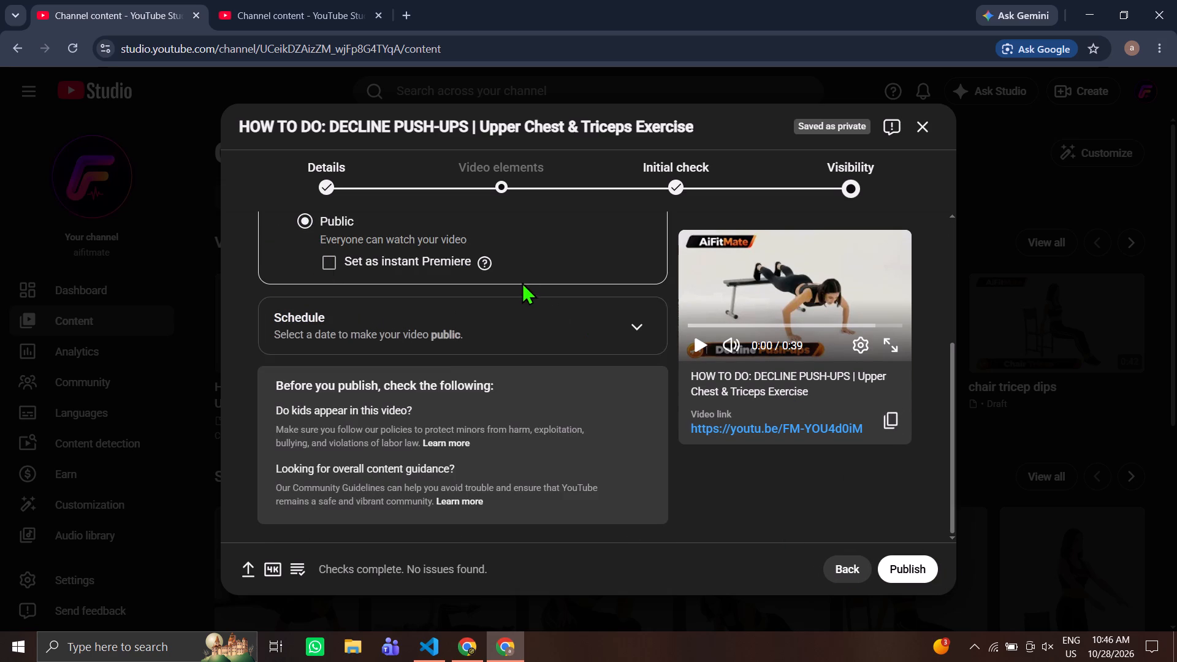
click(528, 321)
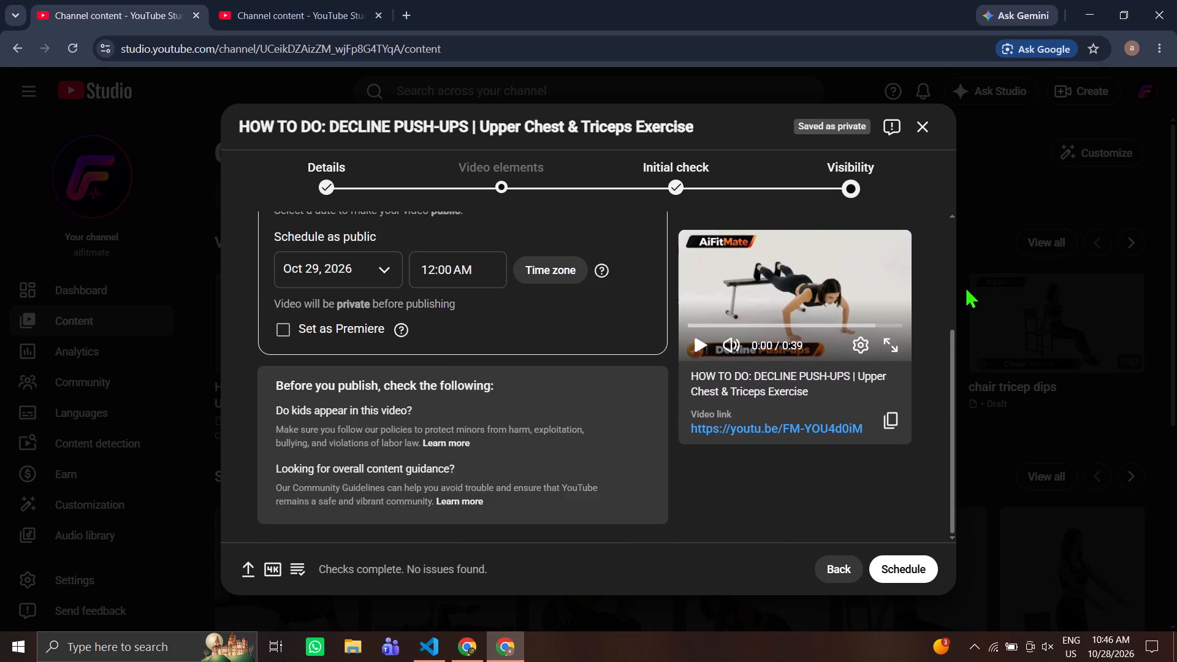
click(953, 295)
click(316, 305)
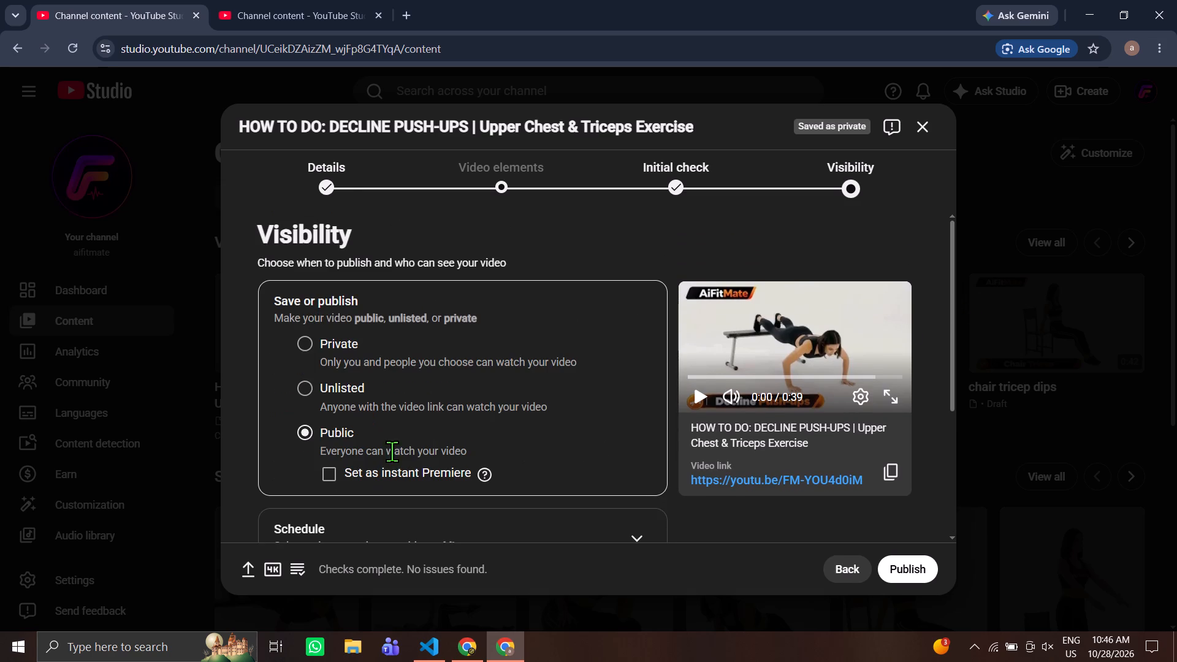
Publish the long decline push-ups video.
click(921, 567)
In the second tab's Short draft, replace the title with the short title from Visual Studio Code, Decline Push-Ups 🔥 Upper Chest Workout #shorts.
click(328, 0)
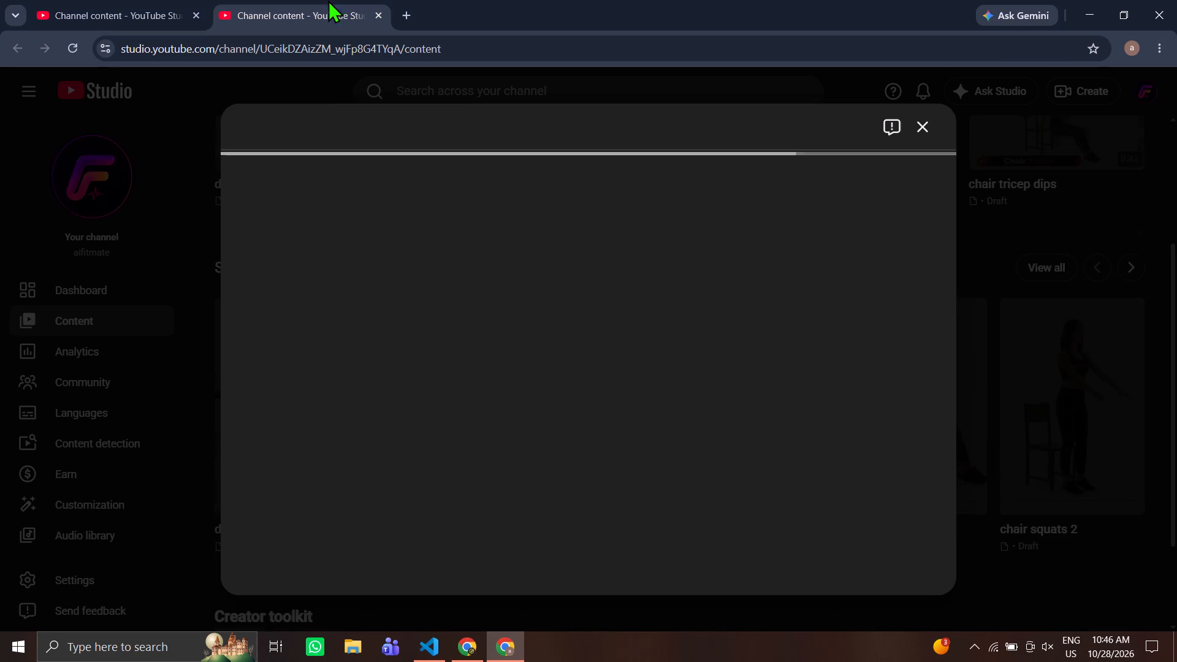
key(alt+Tab)
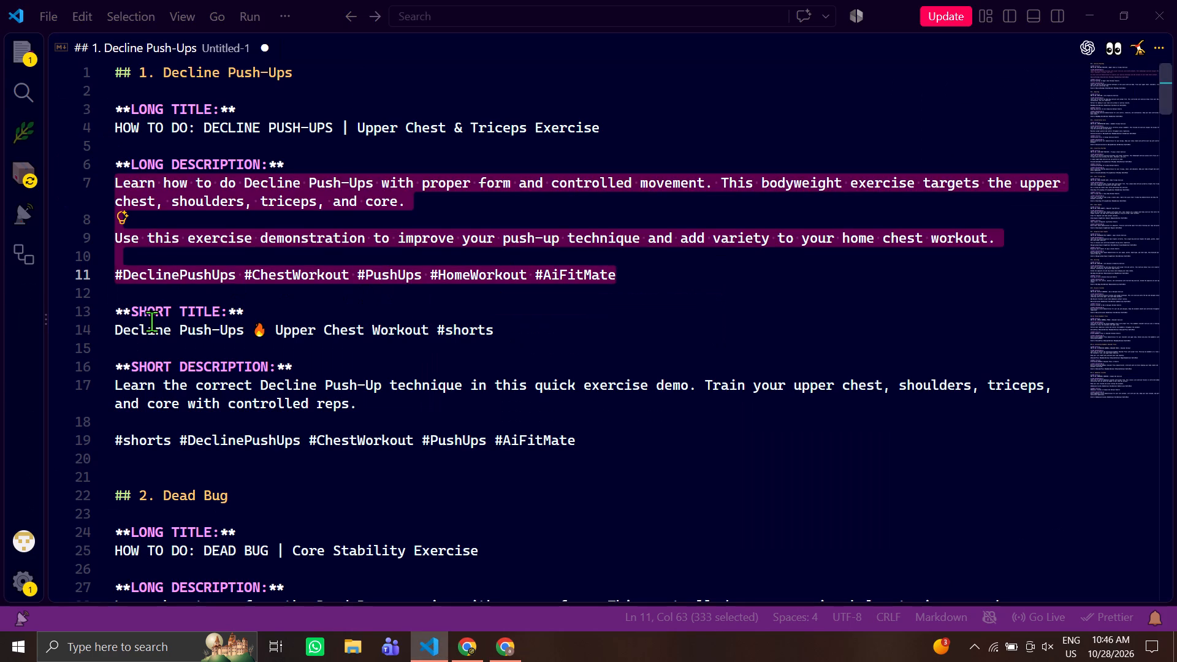
triple_click(152, 331)
key(ctrl+c)
key(alt+Tab)
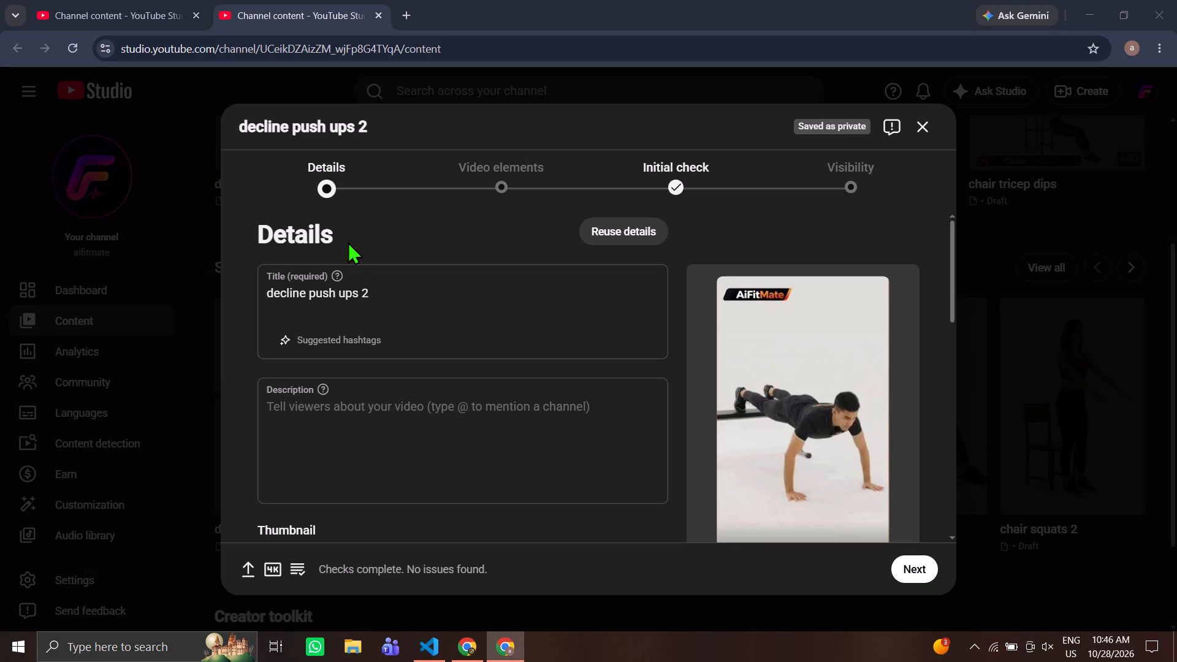
click(384, 295)
key(ctrl+a)
key(ctrl+v)
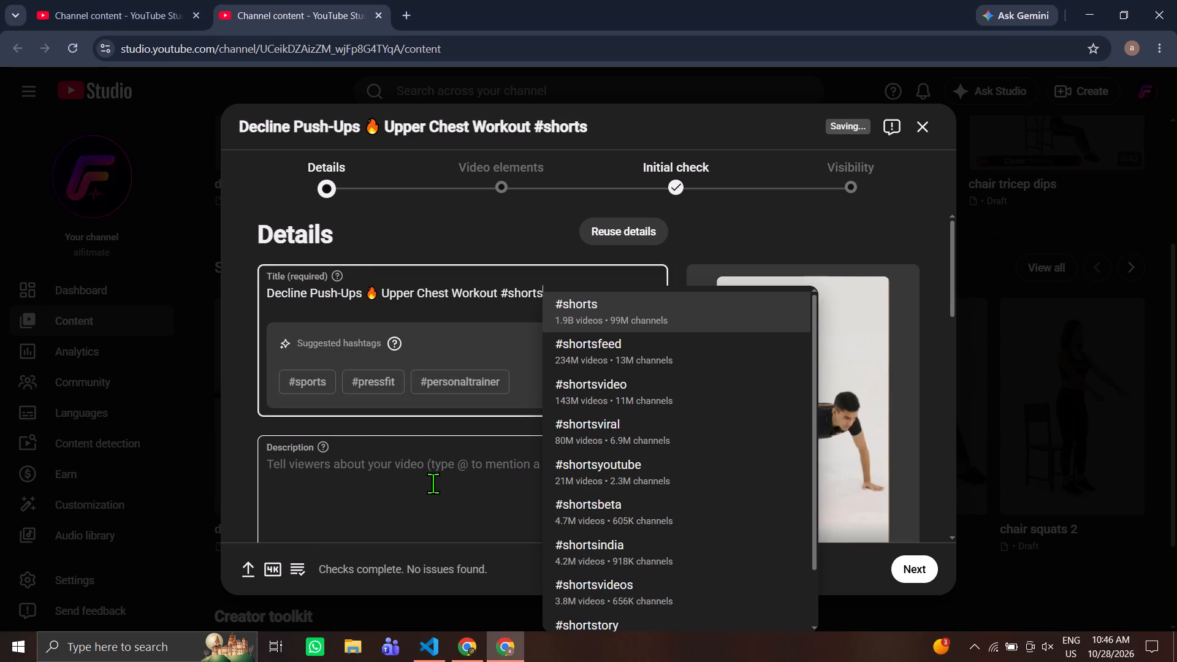
Copy the Decline Push-Ups short description with its hashtags from Visual Studio Code into the Short's description in YouTube Studio.
click(433, 483)
key(alt+Tab)
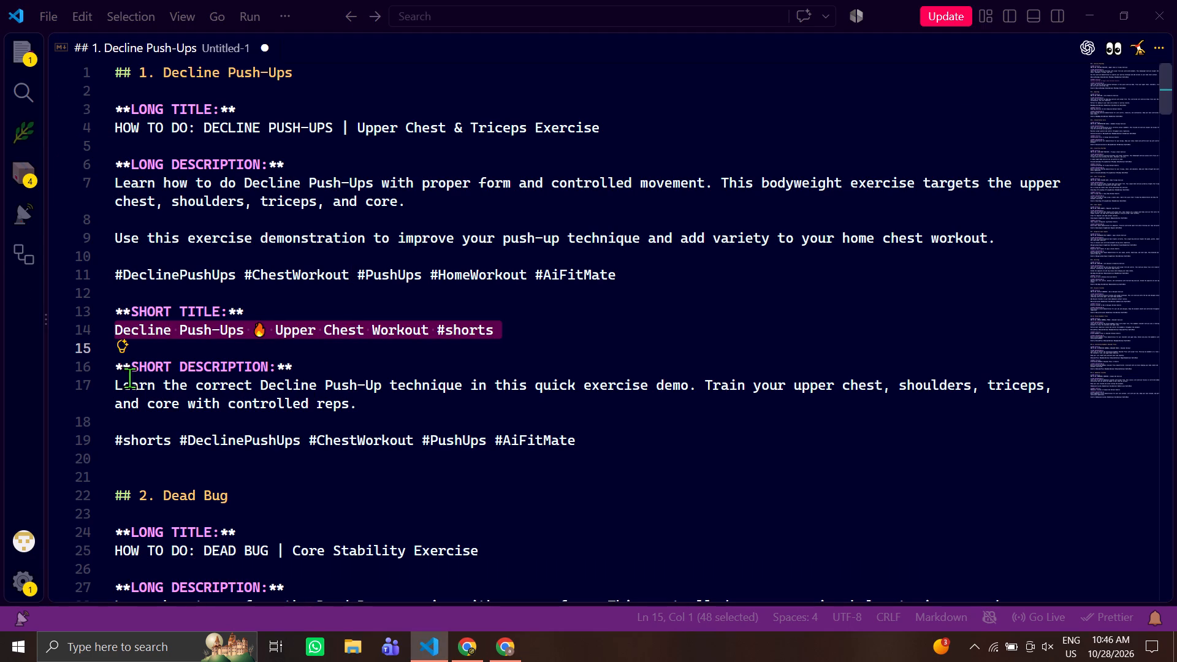
drag(118, 381, 627, 431)
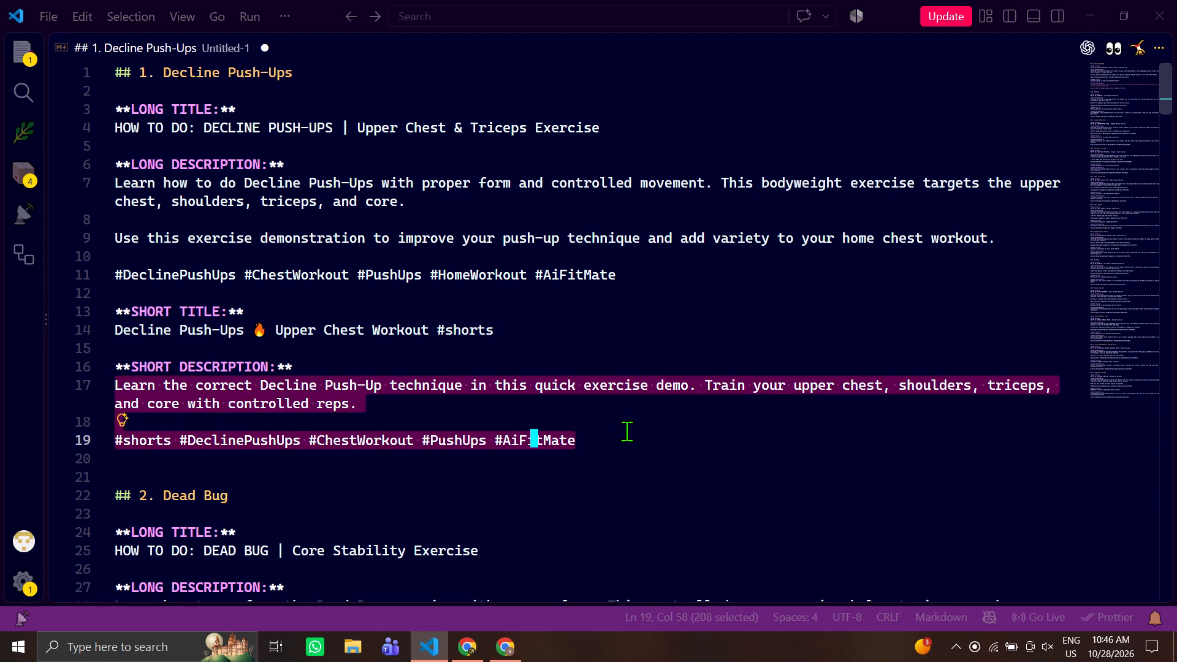
drag(627, 431, 633, 435)
key(ctrl+c)
key(alt+Tab)
click(445, 477)
key(ctrl+v)
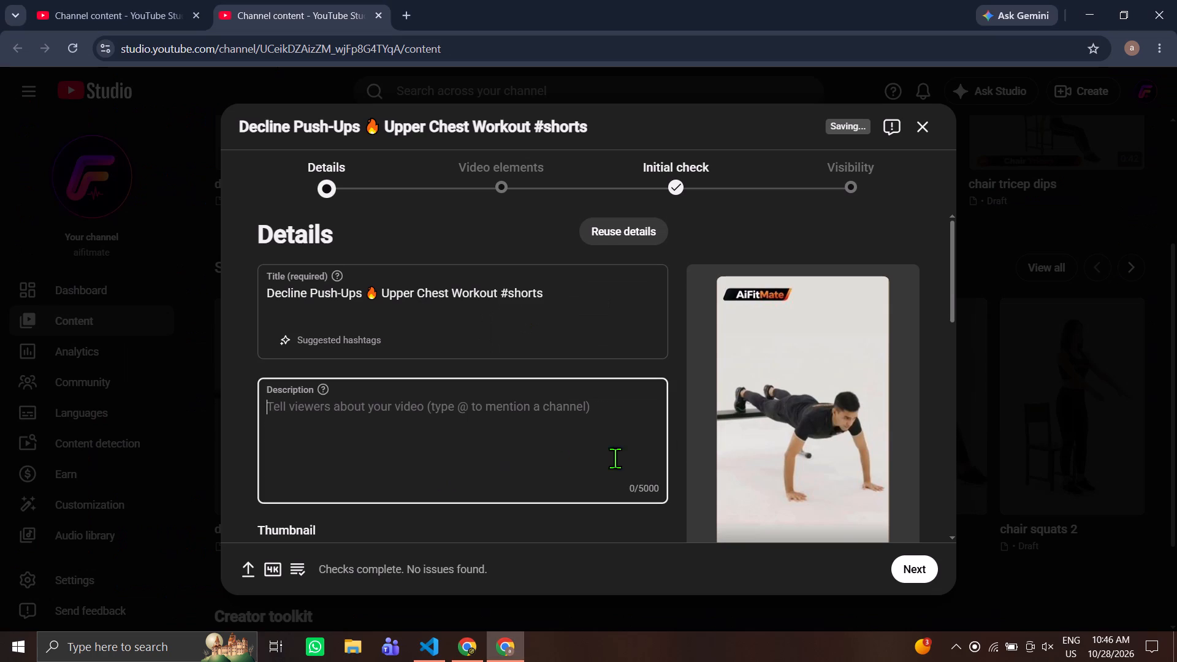
Set the Short's thumbnail to the first suggested video frame, showing the woman doing decline push-ups.
click(953, 355)
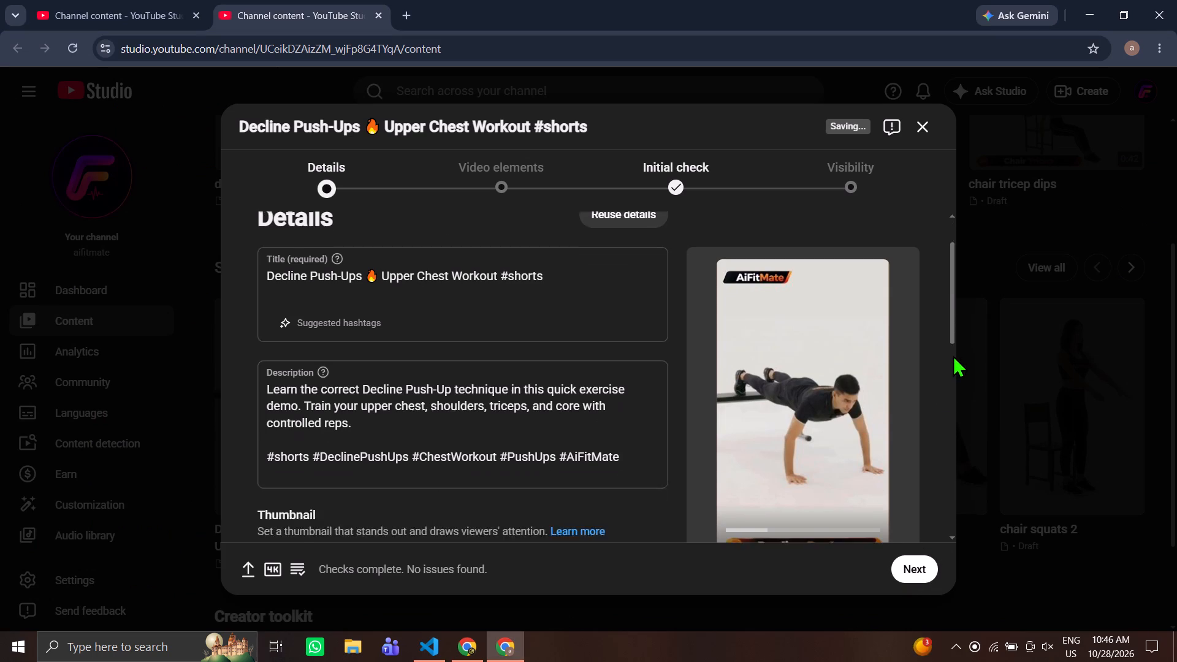
click(398, 378)
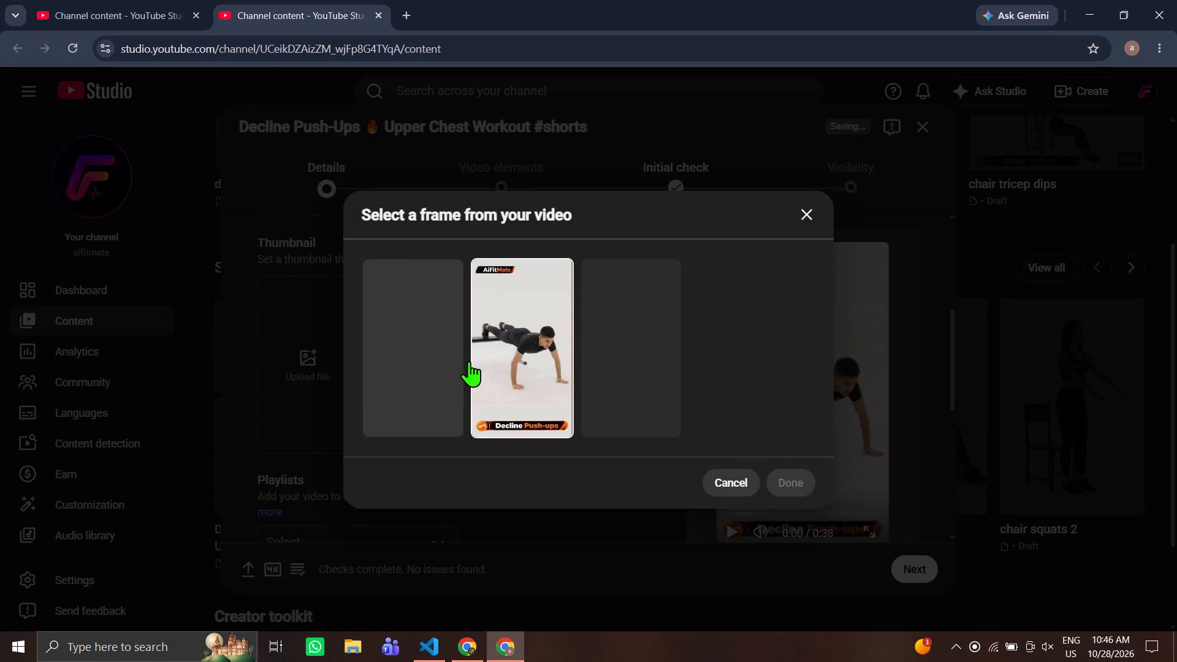
click(403, 365)
click(809, 487)
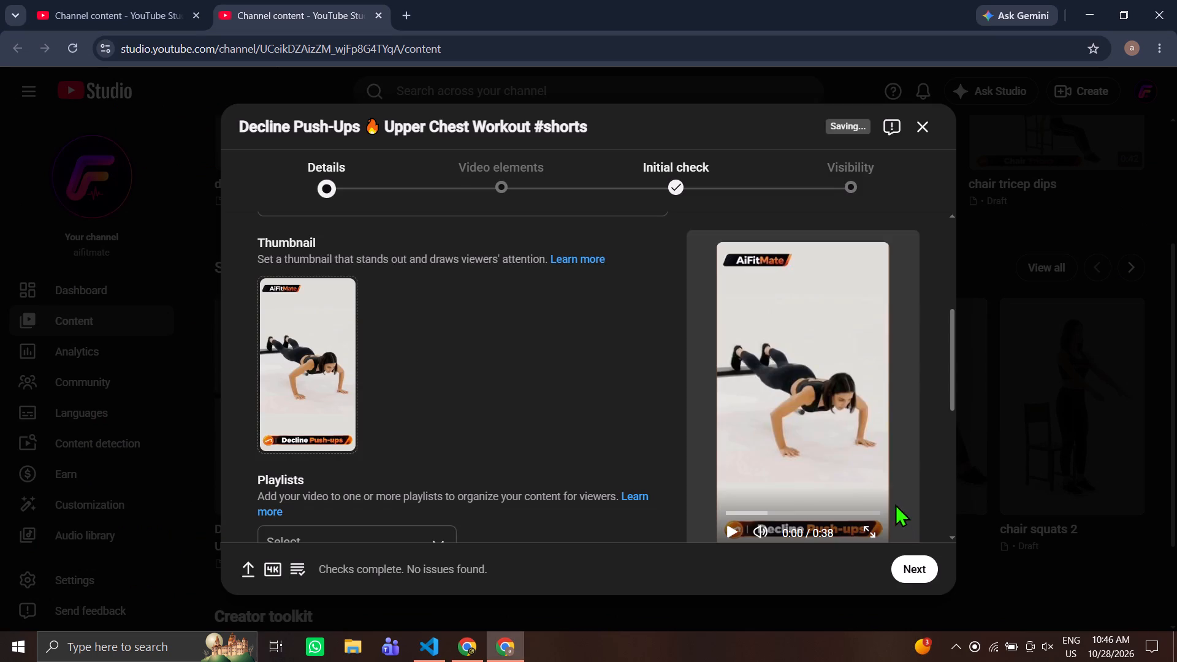
Mark the decline push-ups Short as not made for kids, set its visibility to Public and publish it.
click(905, 570)
click(367, 412)
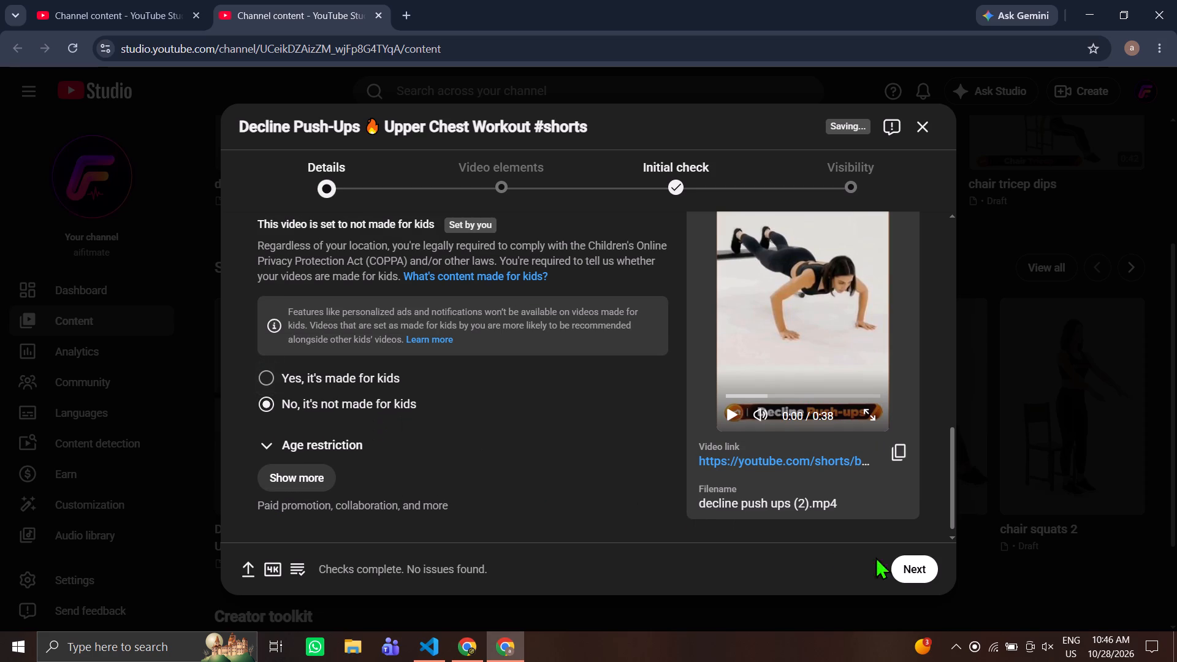
click(913, 563)
double_click(913, 563)
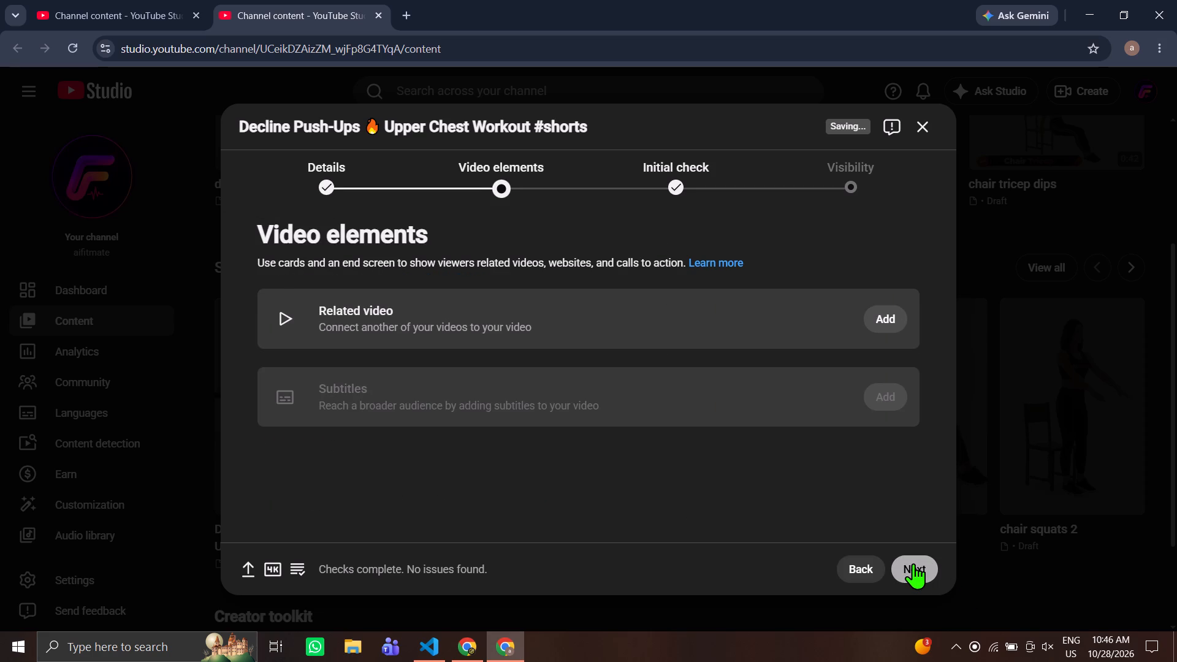
click(324, 433)
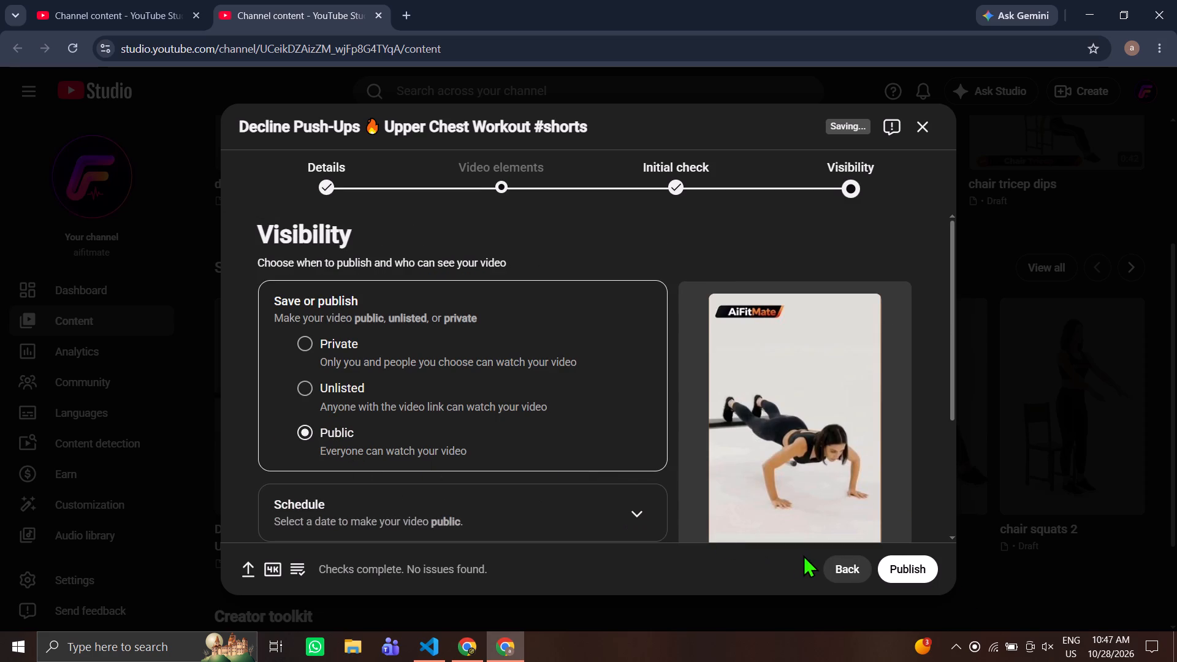
click(918, 560)
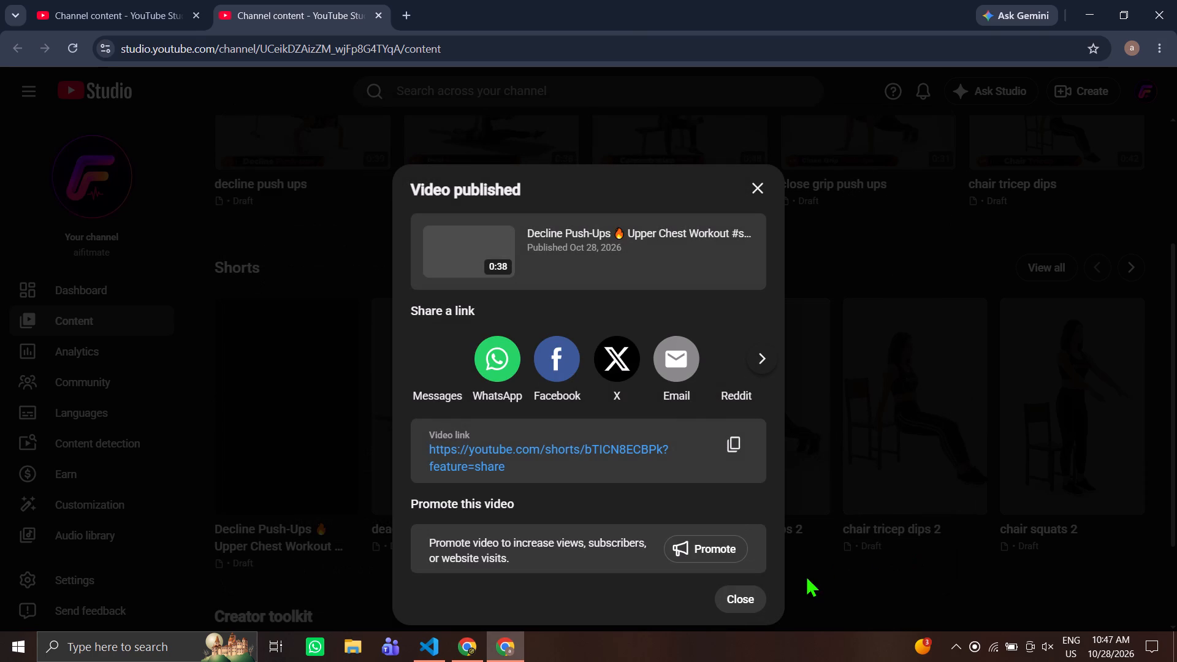
click(754, 596)
click(744, 599)
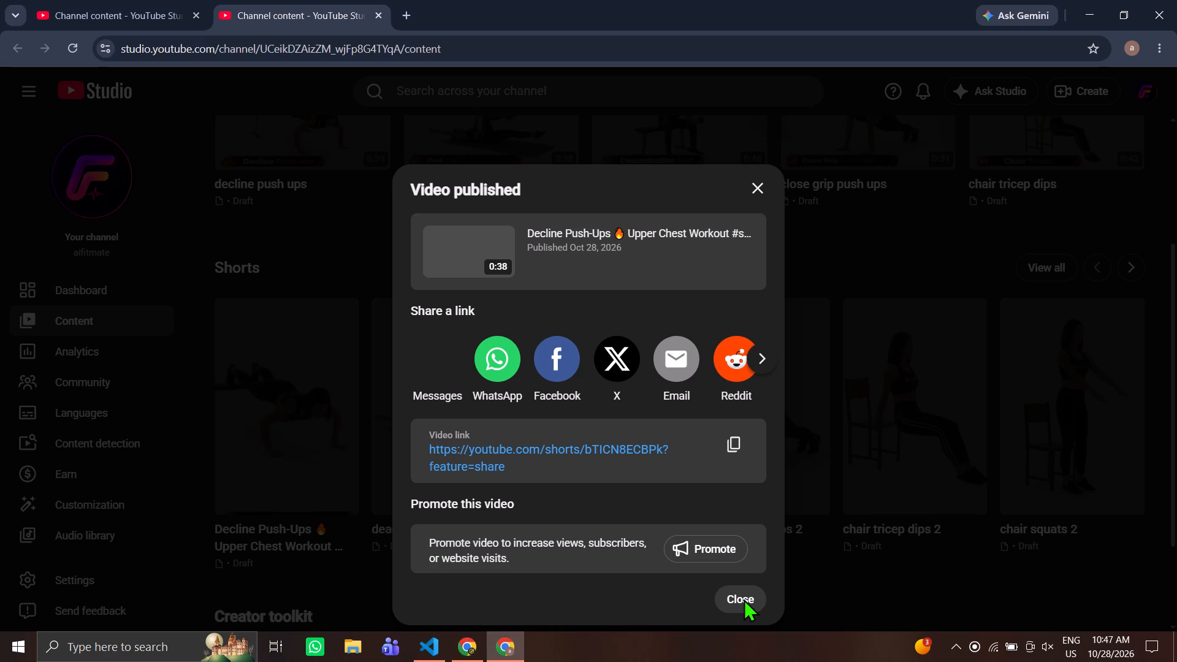
Return to the first tab's channel content list, refresh it, and close the second YouTube Studio tab.
drag(1176, 297, 1176, 250)
drag(1176, 291, 1176, 280)
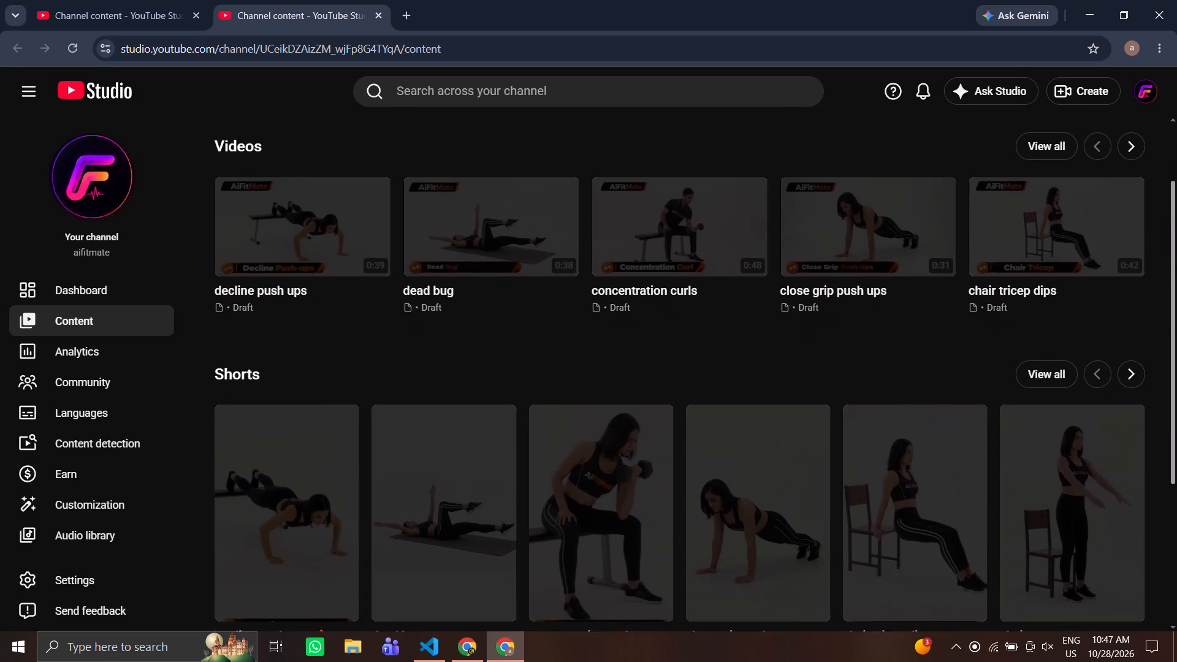
drag(1176, 280, 1176, 325)
click(78, 0)
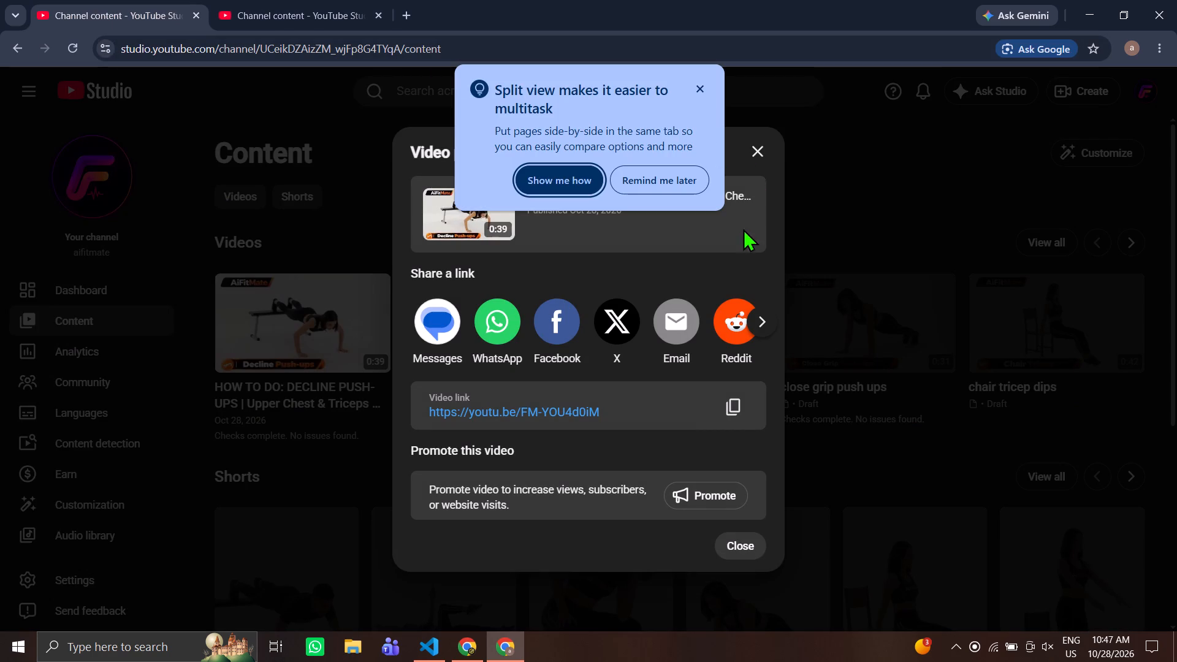
click(761, 144)
drag(1176, 320, 1176, 410)
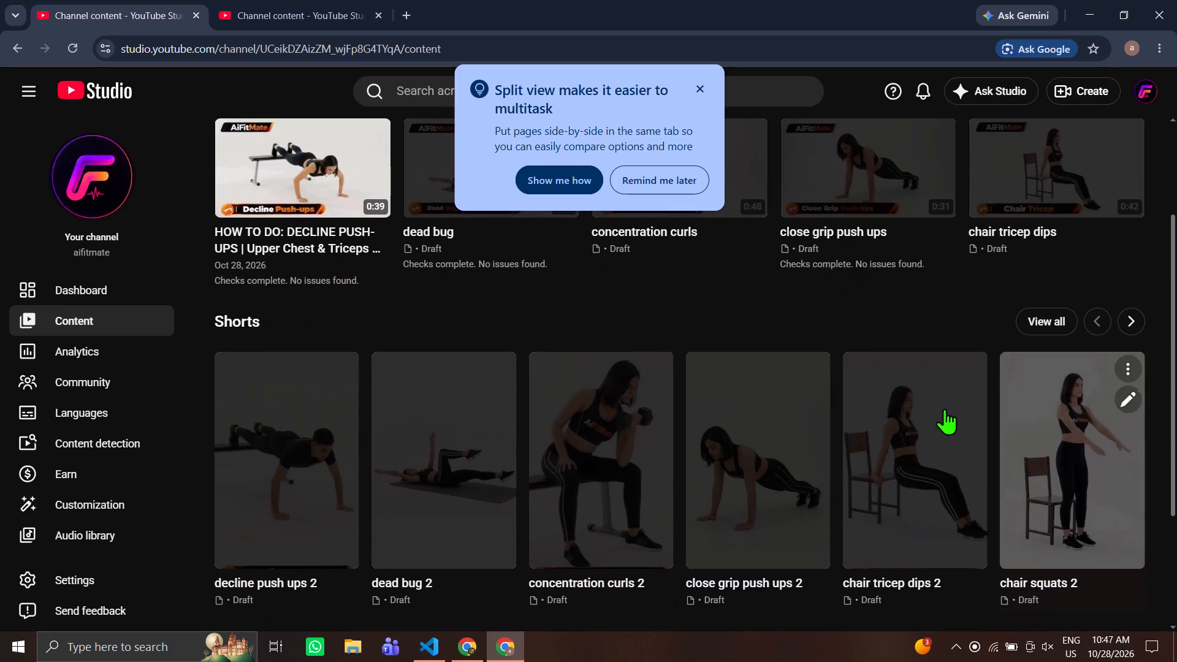
click(77, 49)
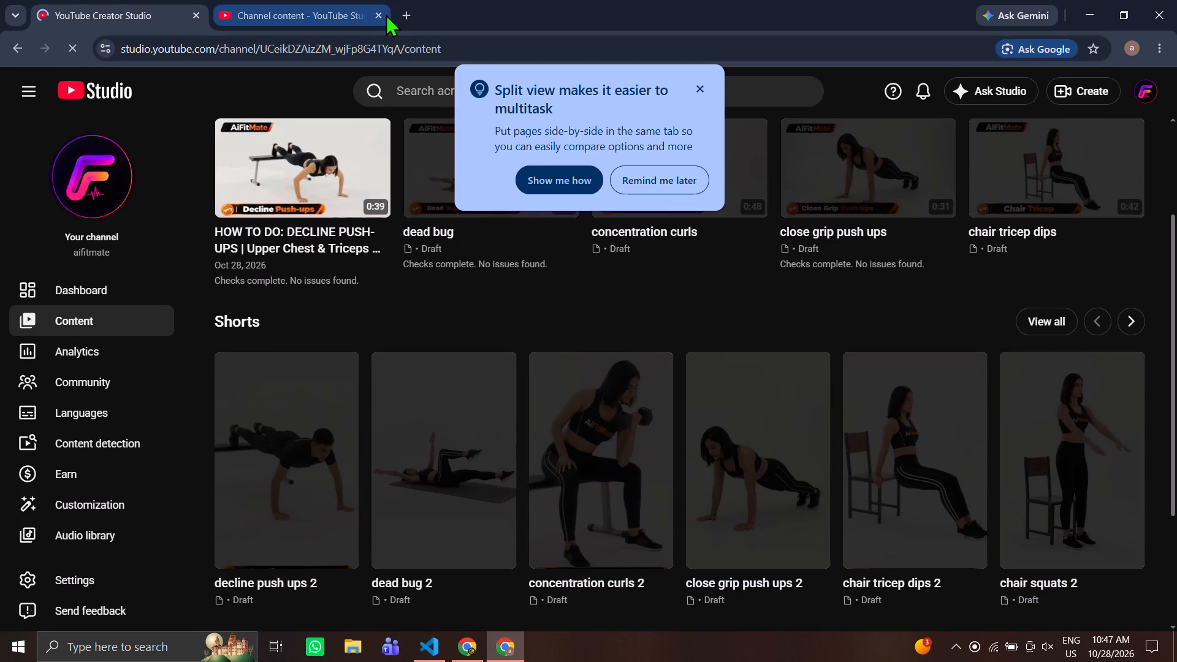
click(384, 13)
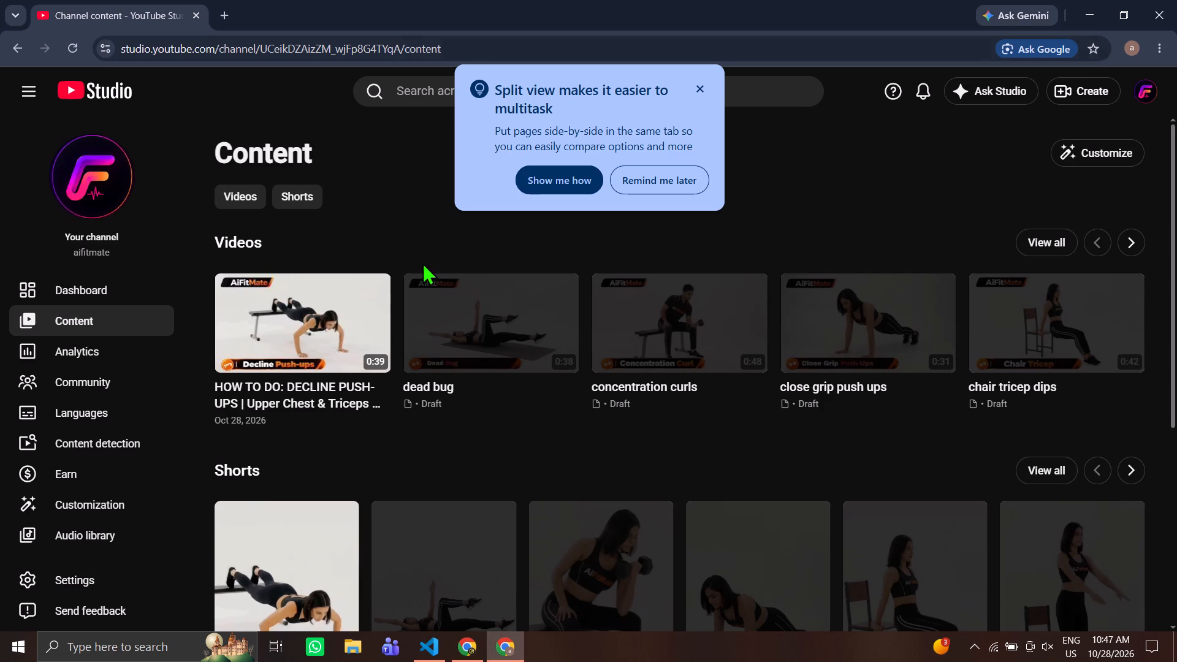
drag(1176, 232, 1176, 346)
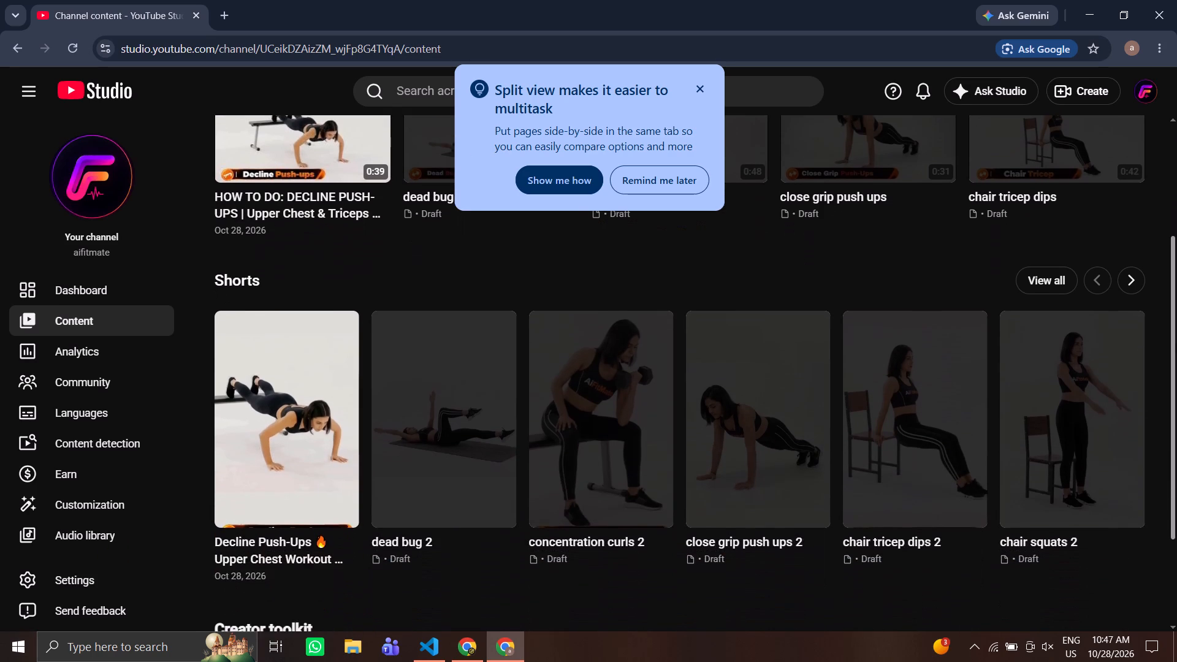
drag(1176, 346, 1176, 292)
Delete the whole Decline Push-Ups section from the Visual Studio Code file so it starts at Dead Bug.
key(alt+Tab)
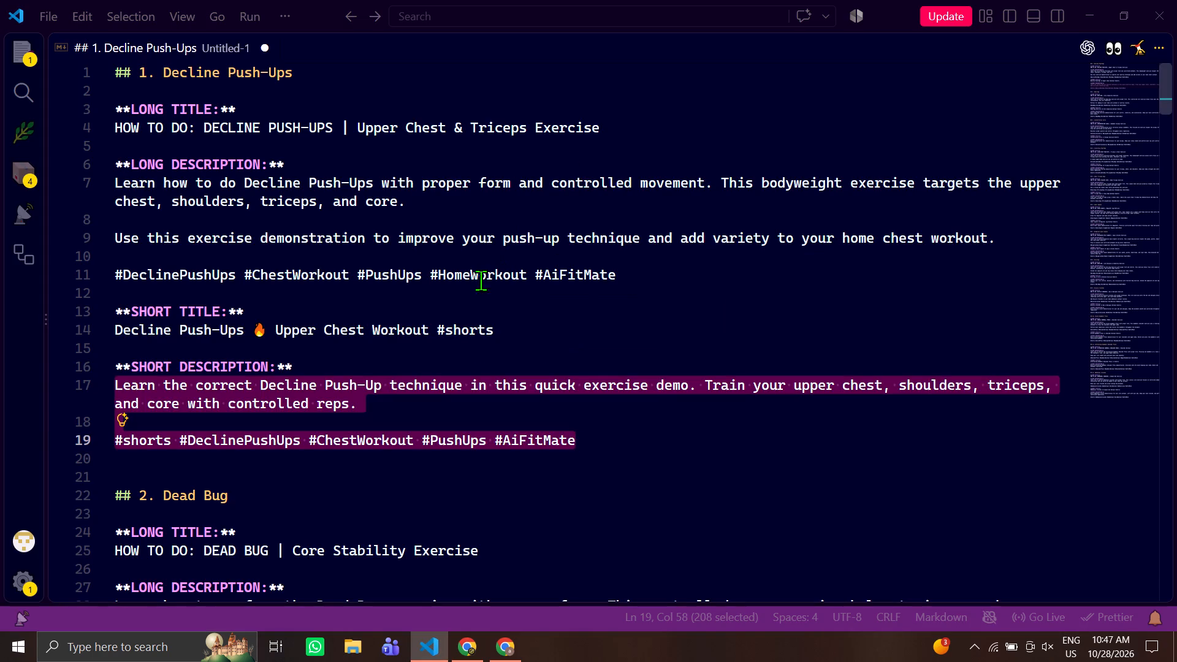
click(491, 436)
drag(271, 471, 180, 0)
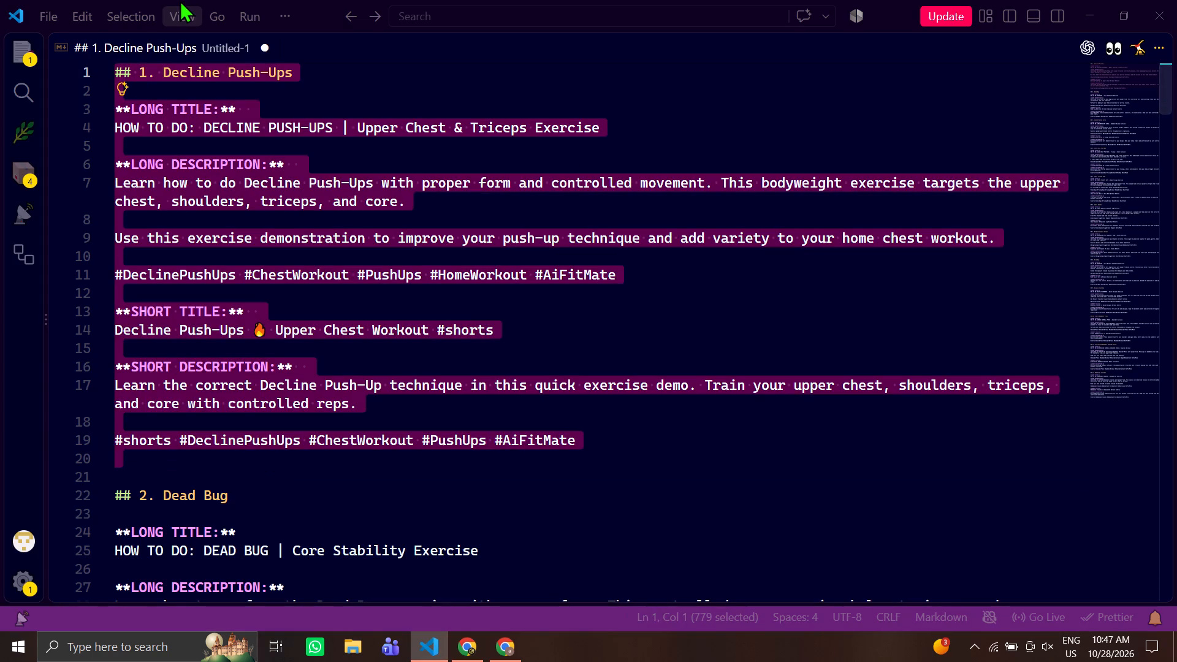
key(BackSpace)
key(Delete)
Copy the Dead Bug long title and long description from Visual Studio Code, and enter the description in the long dead bug video draft.
triple_click(202, 126)
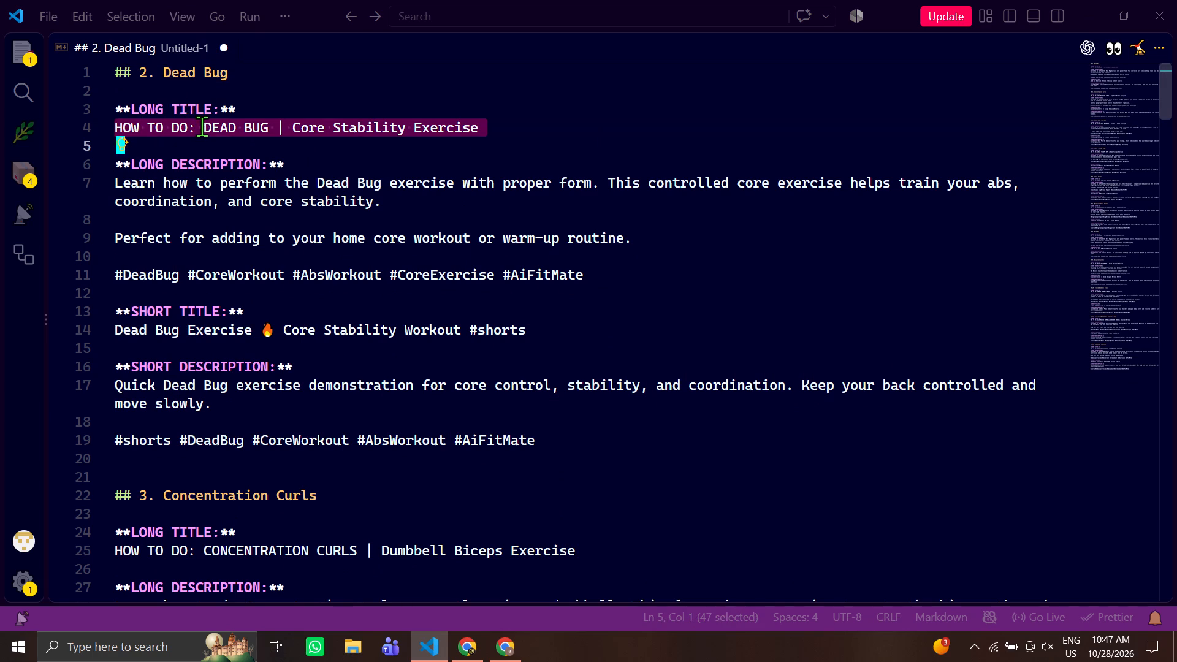
key(ctrl+c)
click(412, 197)
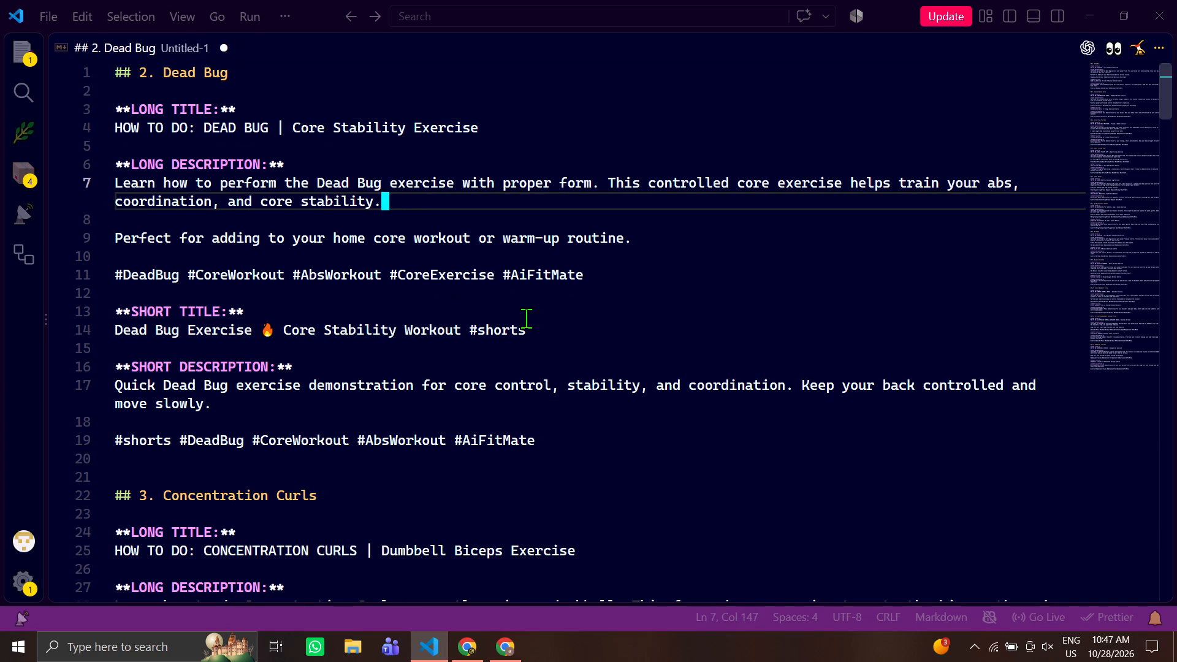
drag(606, 277, 66, 181)
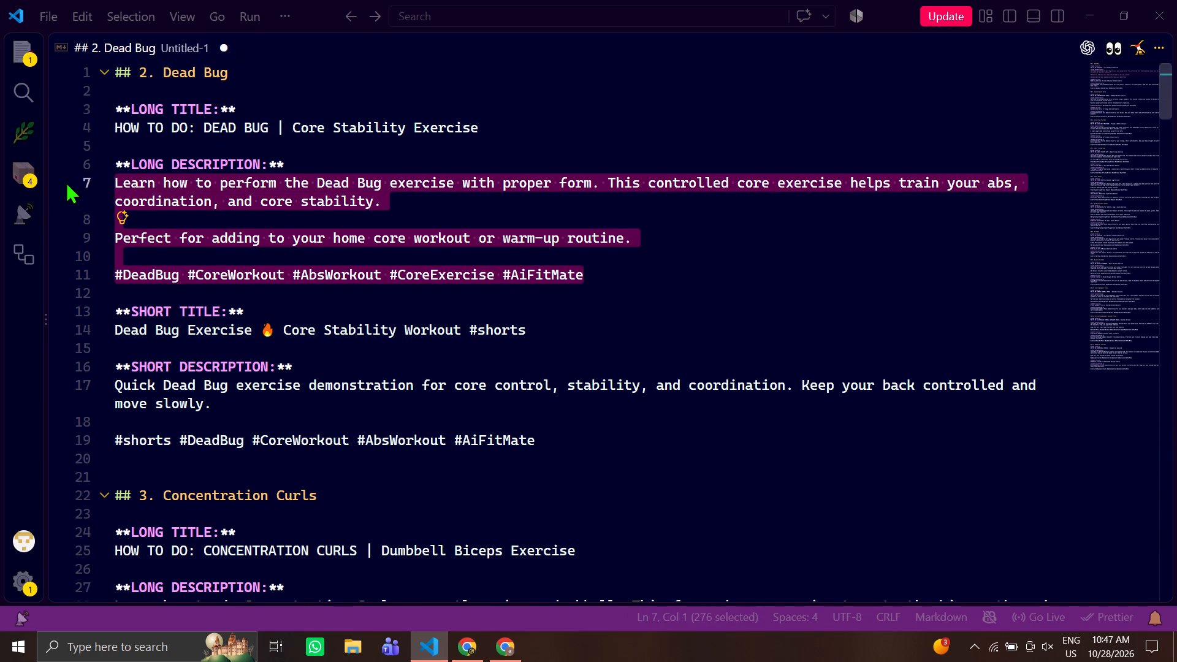
key(ctrl+c)
key(alt+Tab)
click(476, 238)
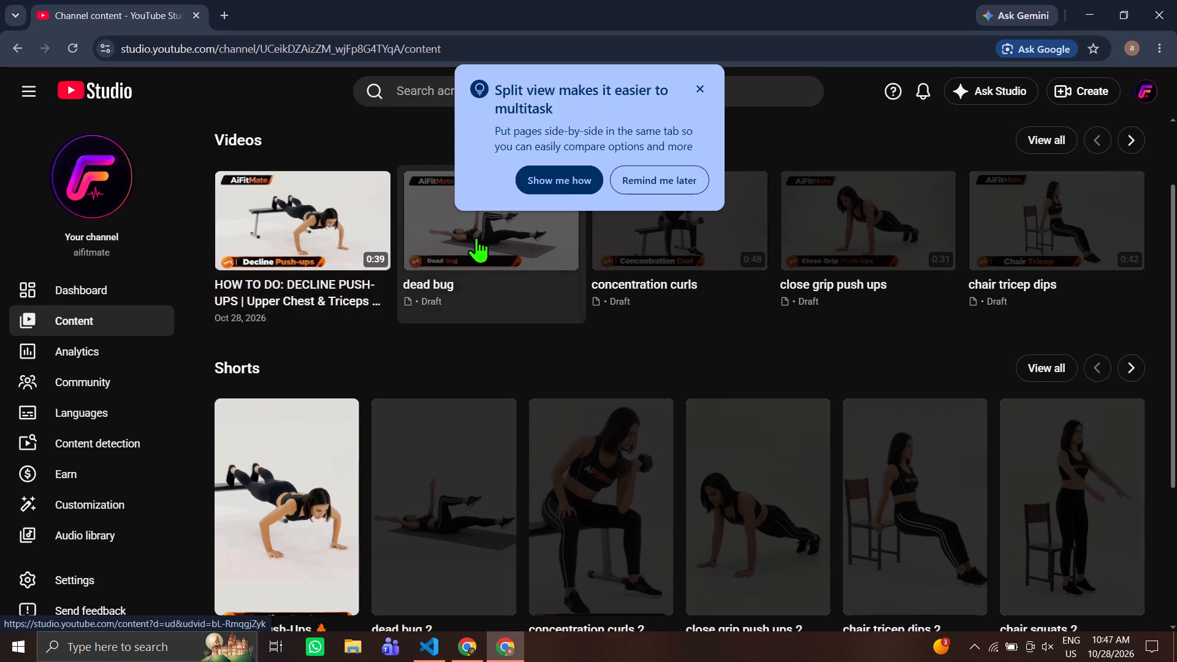
click(682, 178)
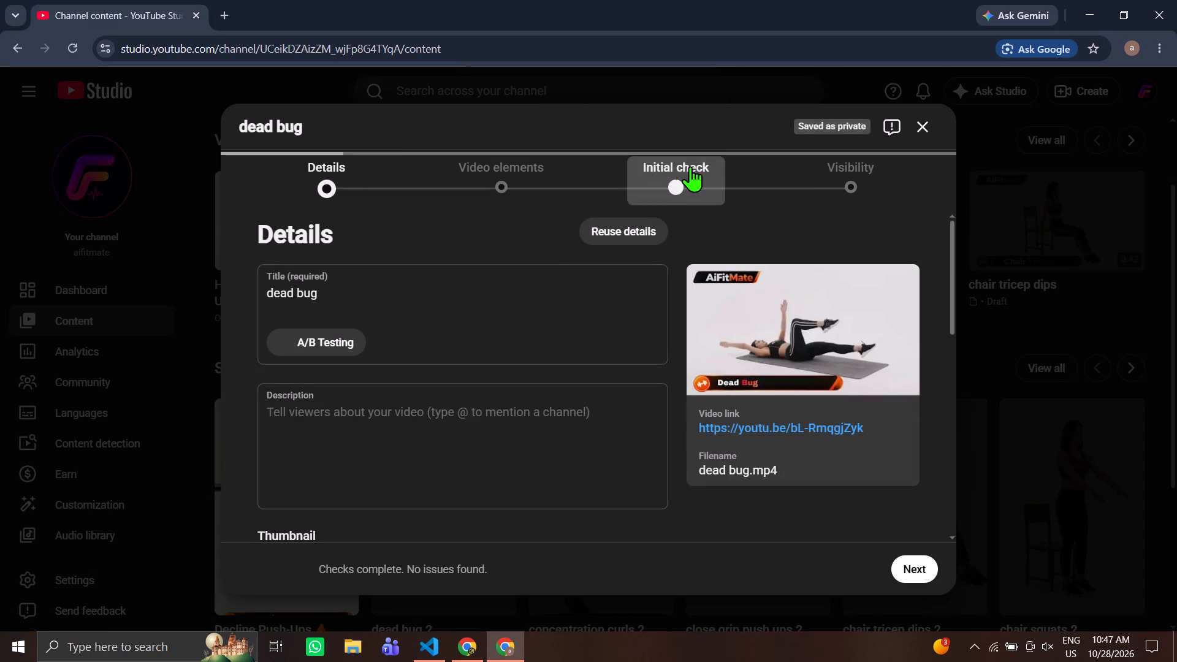
click(383, 419)
key(ctrl+v)
Replace the dead bug draft's title with the copied HOW TO DO: DEAD BUG | Core Stability Exercise from clipboard history.
click(390, 284)
click(392, 297)
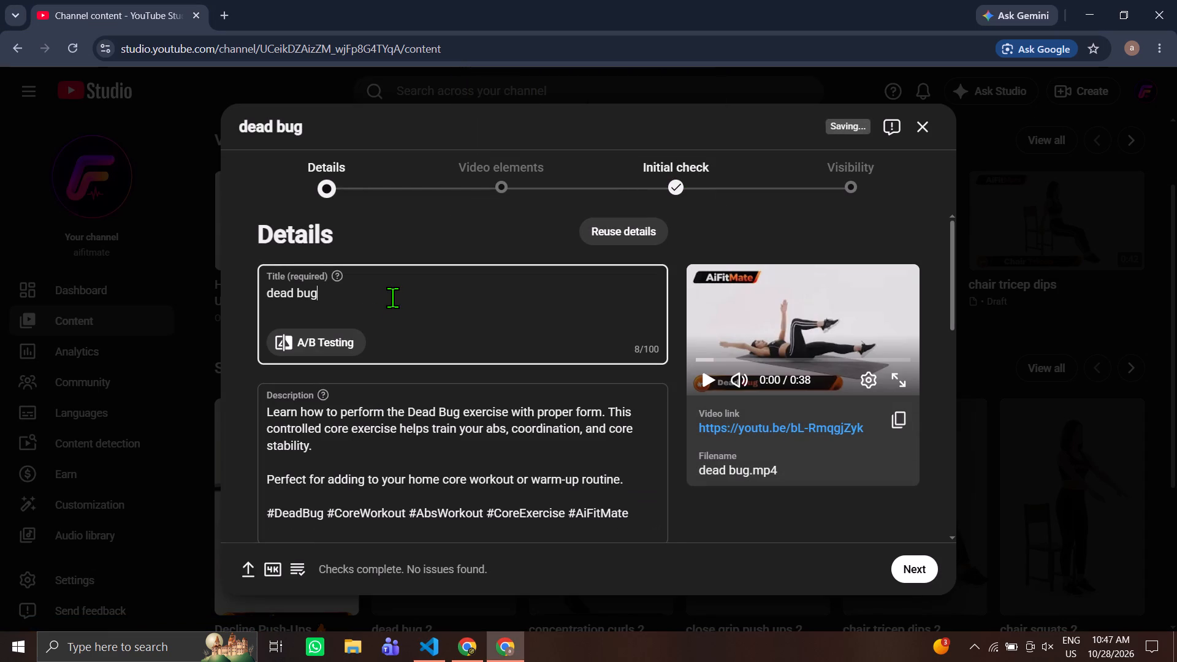
key(ctrl+a)
key(super+v)
click(367, 413)
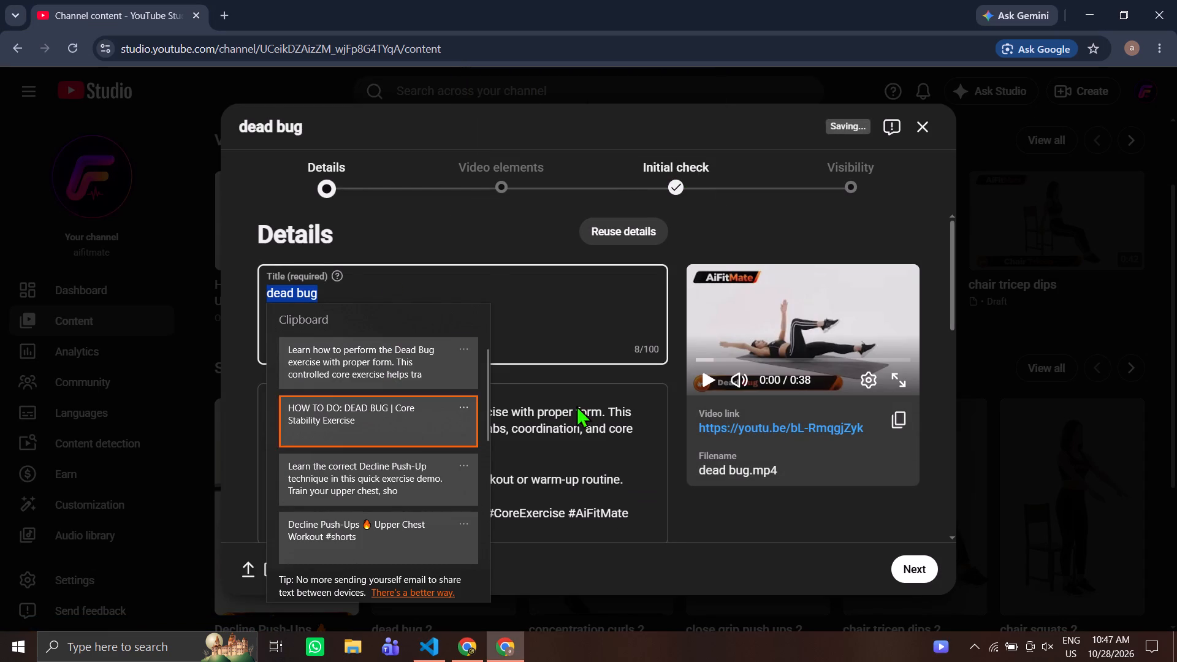
key(ctrl+v)
Mark the long Dead Bug video as not made for kids, set its visibility to Public and publish it.
click(912, 574)
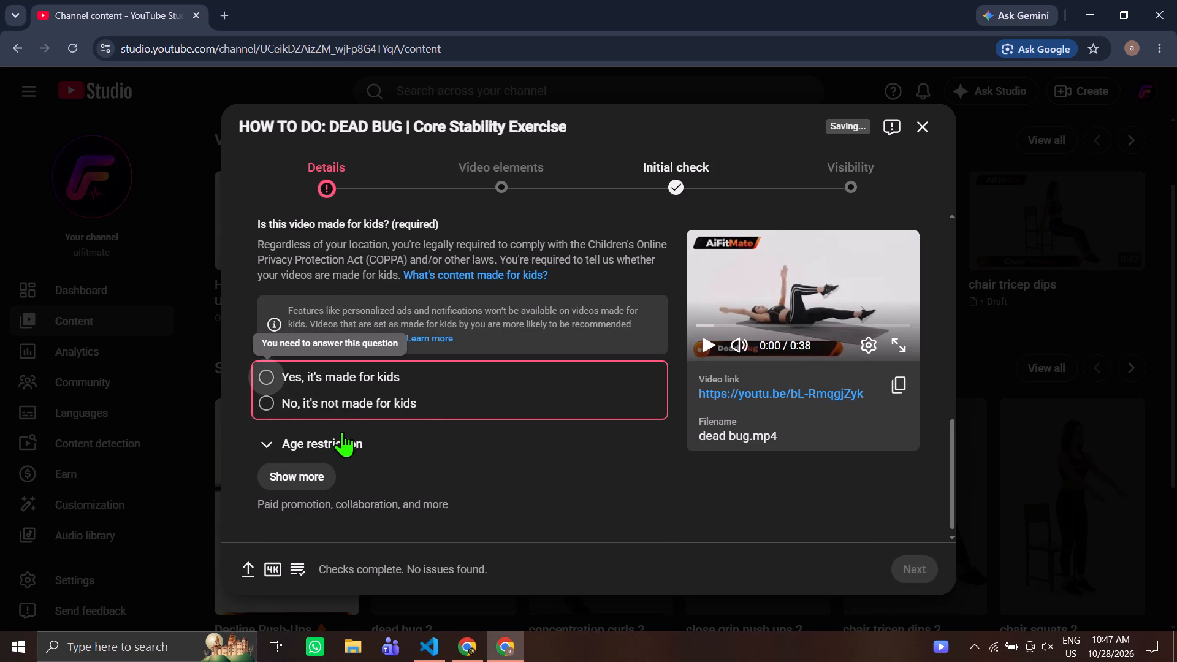
click(336, 406)
click(904, 568)
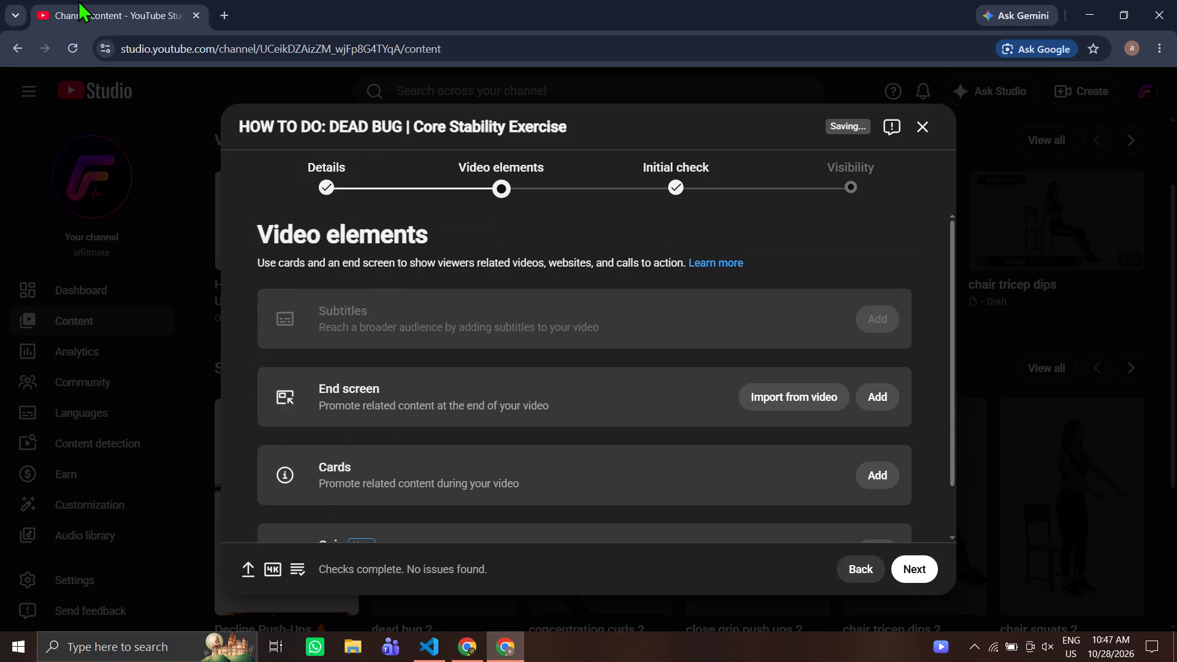
double_click(905, 584)
double_click(913, 577)
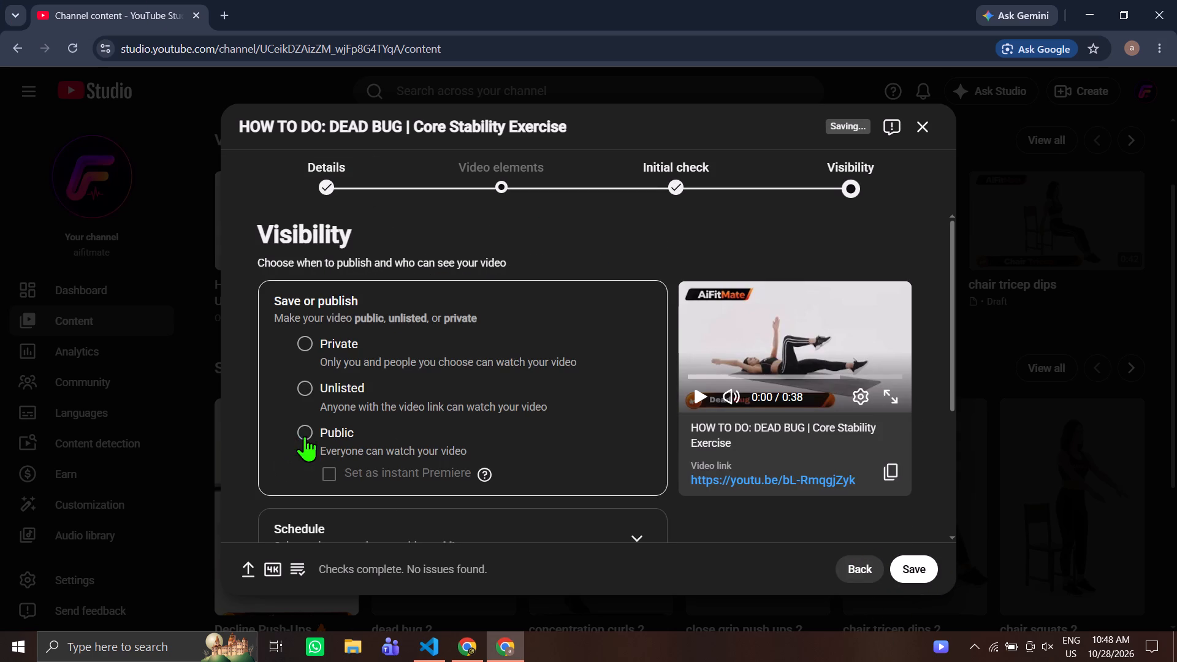
click(307, 435)
click(507, 151)
click(507, 164)
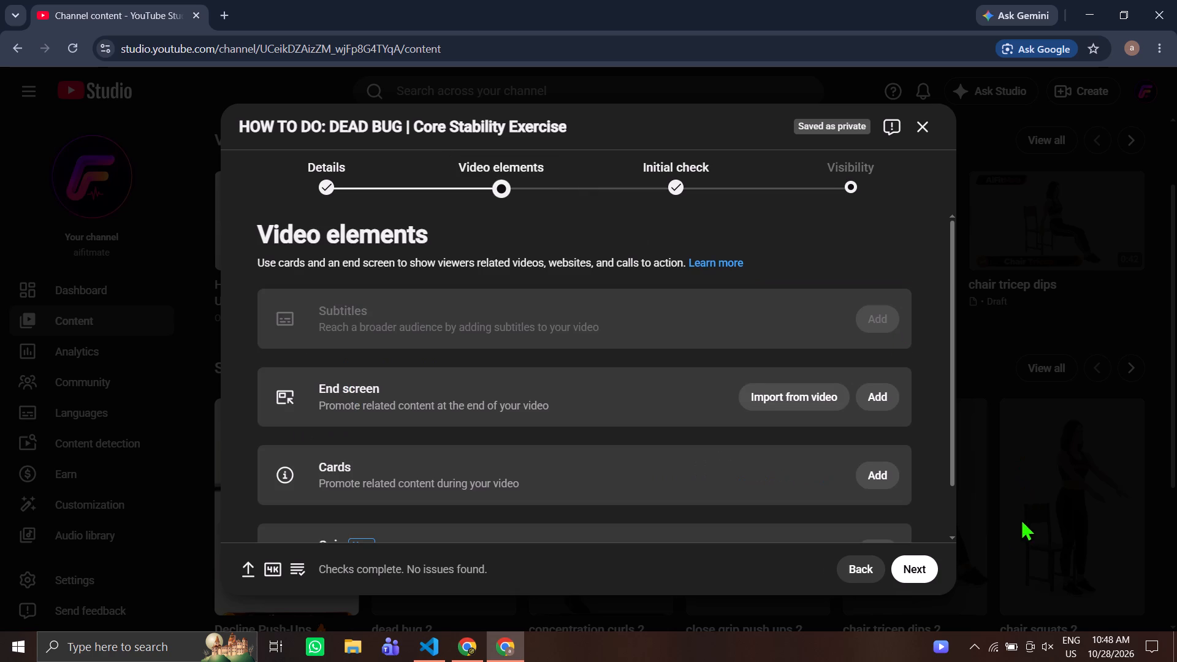
triple_click(925, 568)
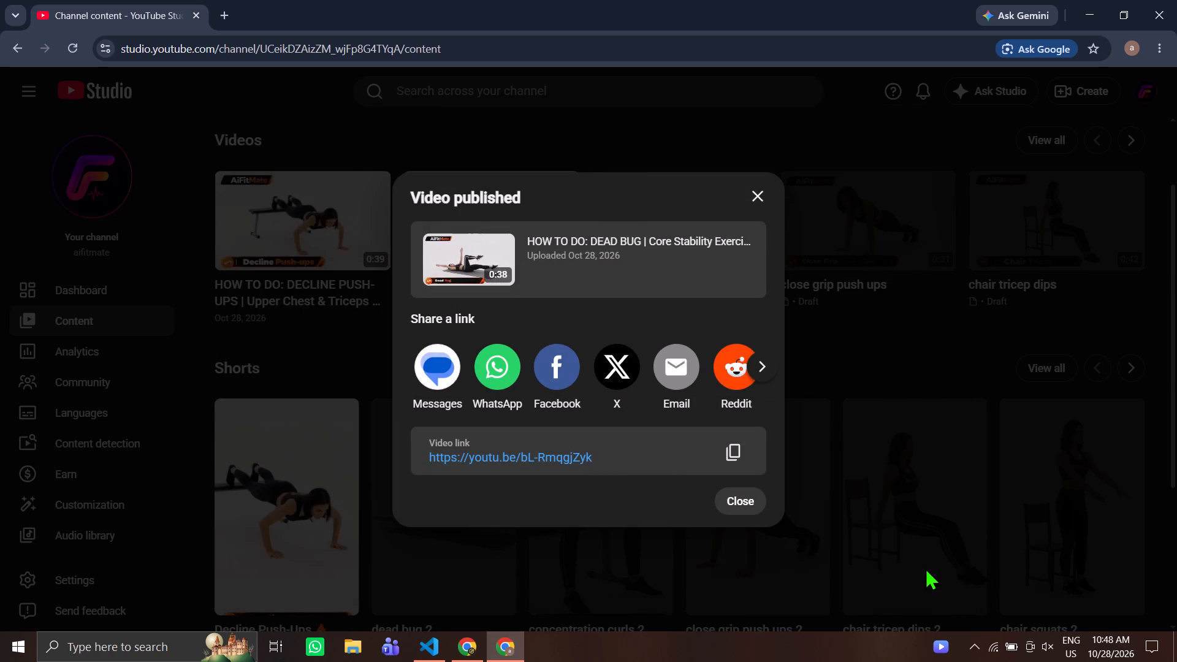
click(758, 500)
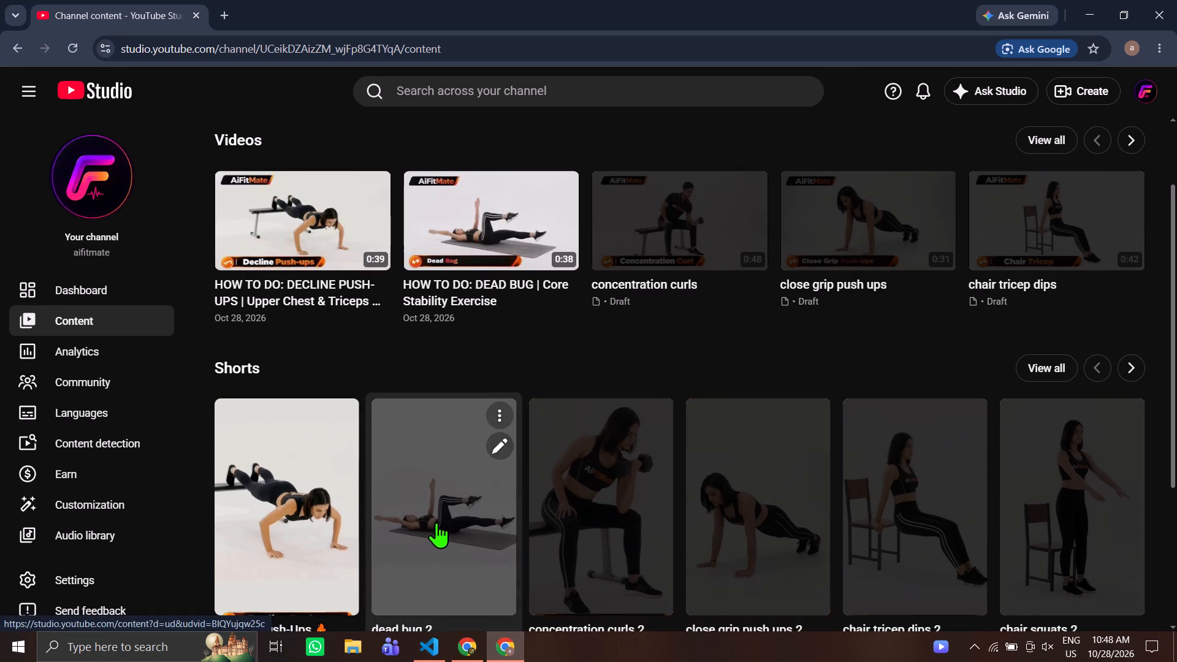
Open the dead bug 2 Short draft, and delete the Dead Bug heading, long title and long description from the Visual Studio Code file.
click(492, 451)
key(alt+Tab)
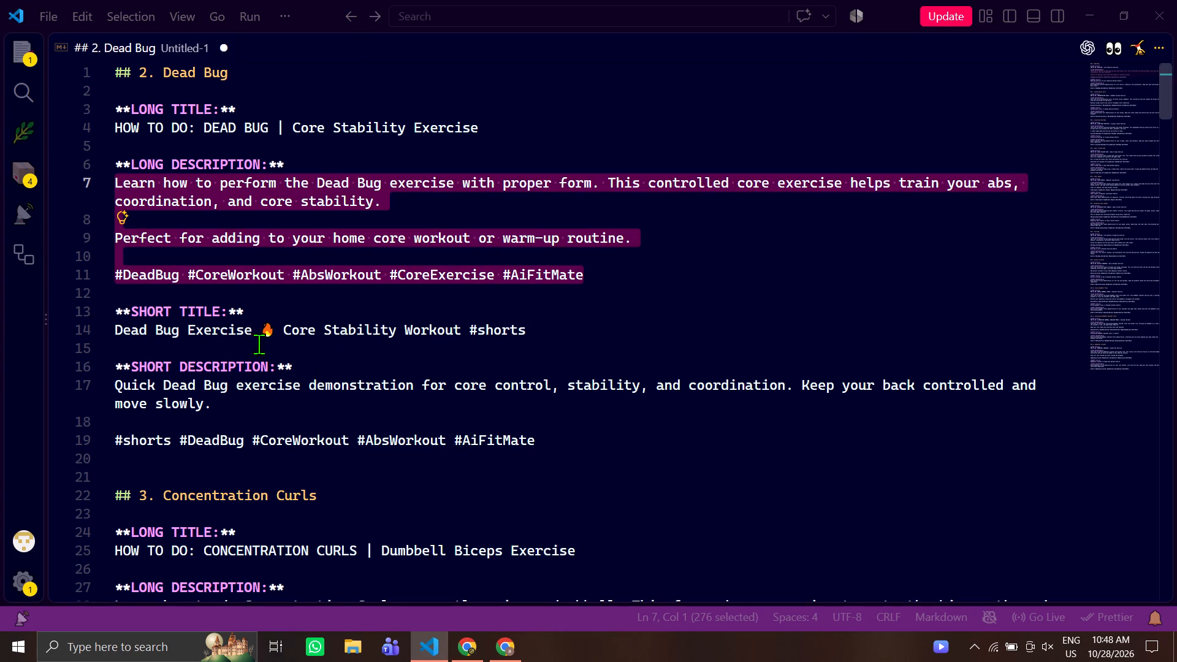
click(587, 293)
drag(647, 285, 436, 45)
key(BackSpace)
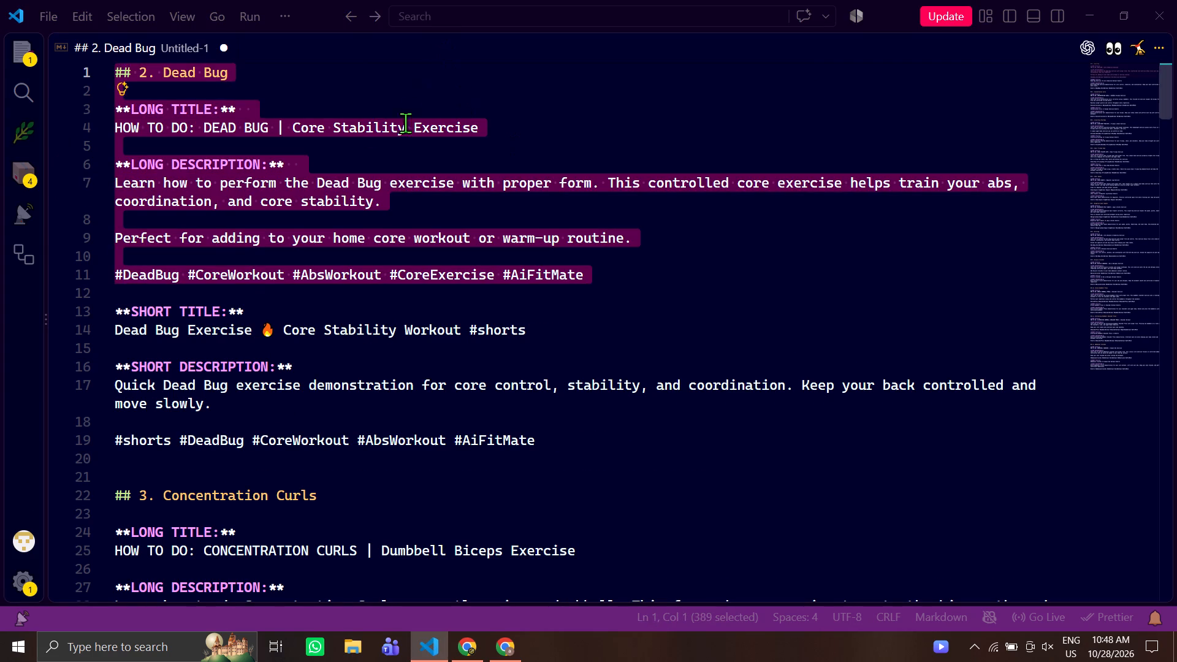
Replace the Short draft's title with the short title from Visual Studio Code, Dead Bug Exercise 🔥 Core Stability Workout #shorts.
drag(566, 110, 528, 110)
click(567, 115)
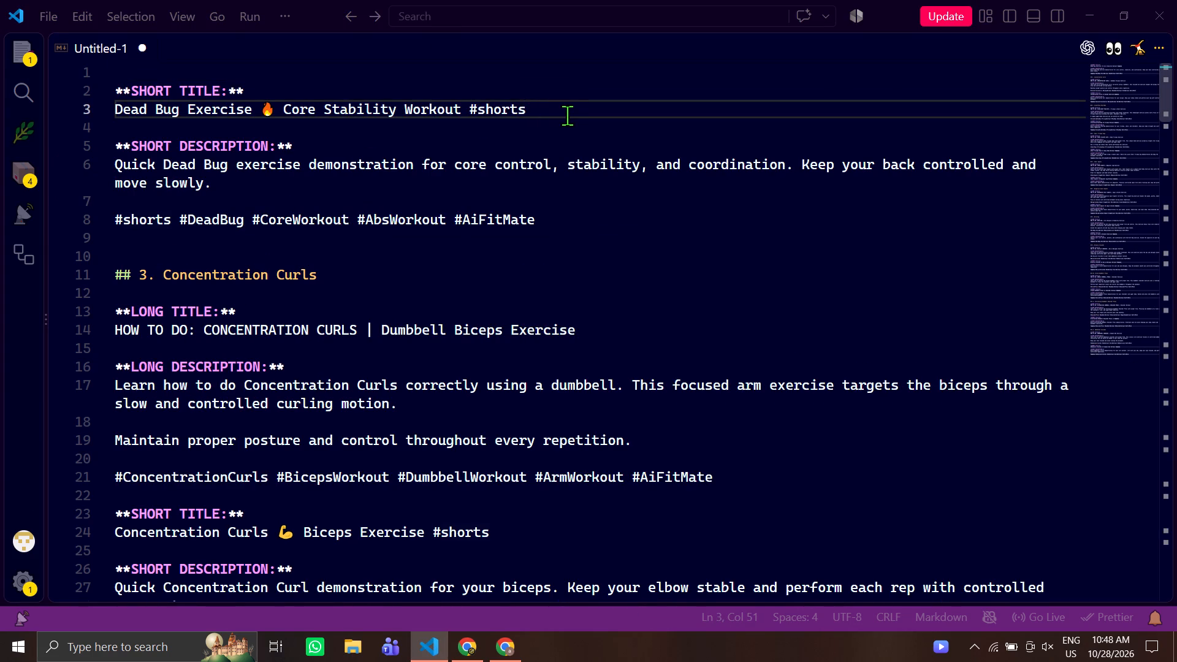
key(ctrl+c)
drag(560, 224, 94, 167)
key(alt+Tab)
click(402, 294)
key(ctrl+a)
key(ctrl+v)
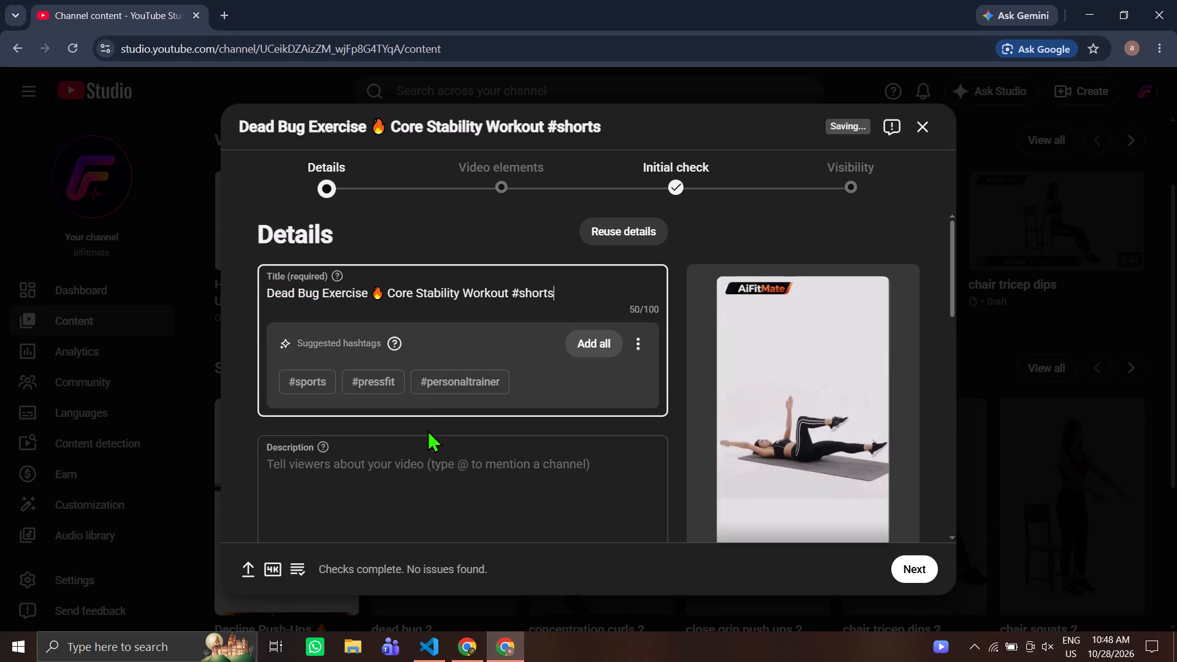
Copy the Dead Bug short description with its hashtags from Visual Studio Code into the Short's description in YouTube Studio.
key(alt+Tab)
key(ctrl+c)
key(alt+Tab)
ctrl+click(411, 466)
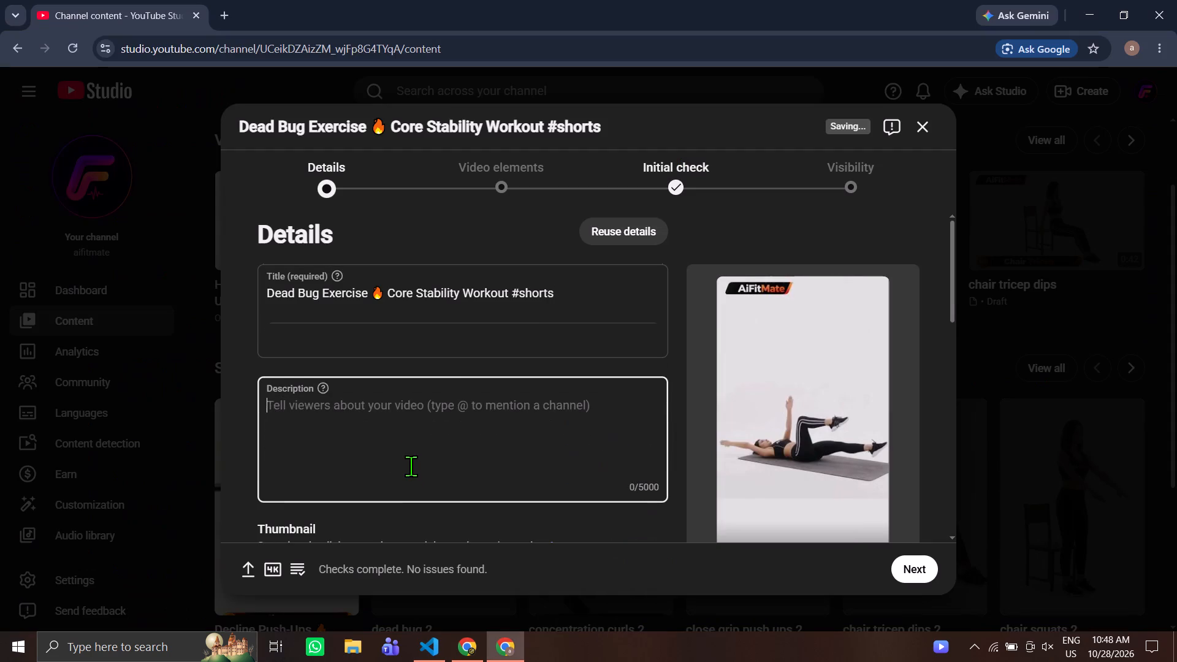
key(ctrl+v)
Mark the Dead Bug Short as not made for kids, set its visibility to Public and publish it.
click(908, 566)
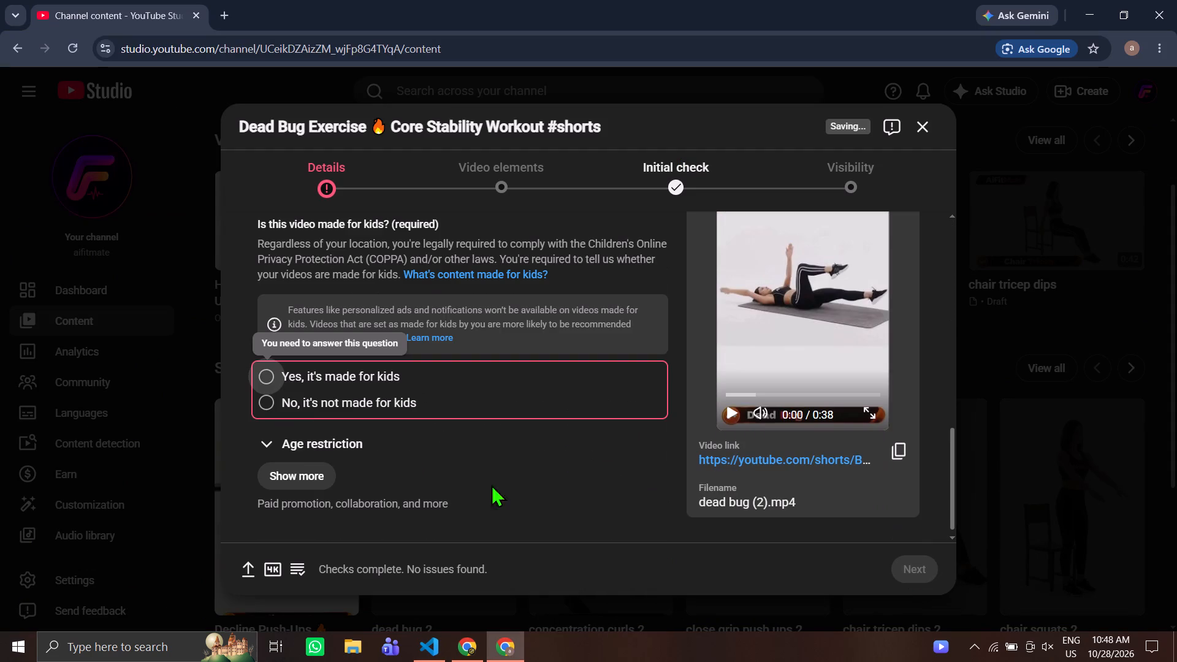
click(302, 403)
triple_click(918, 563)
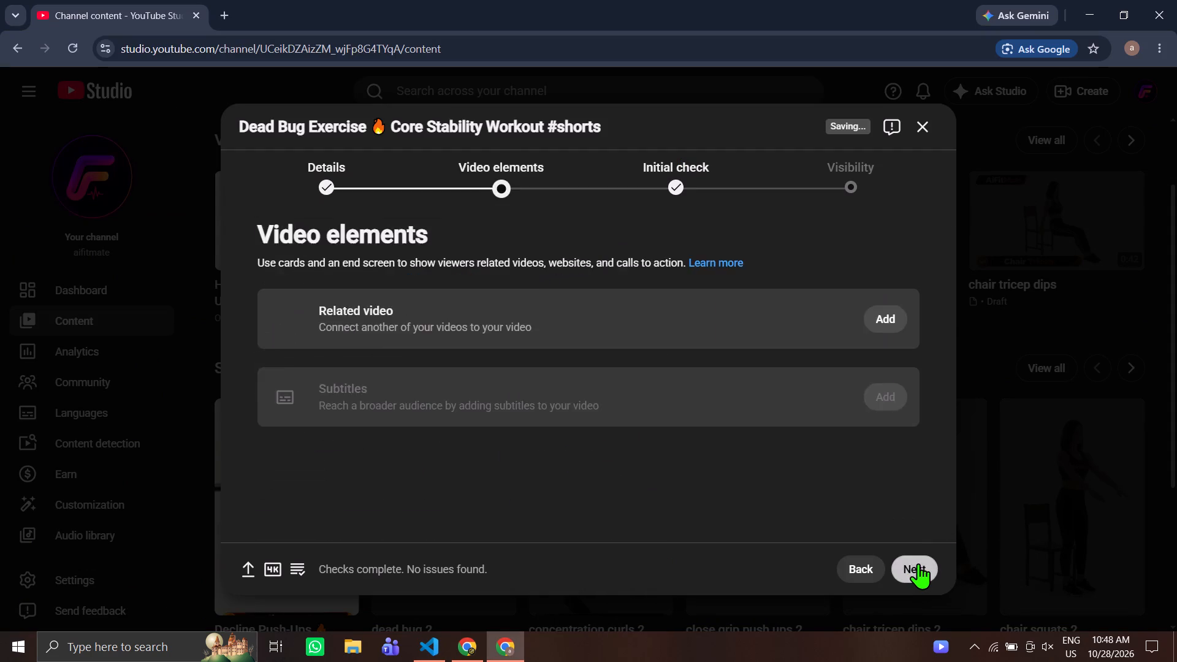
click(350, 422)
click(338, 428)
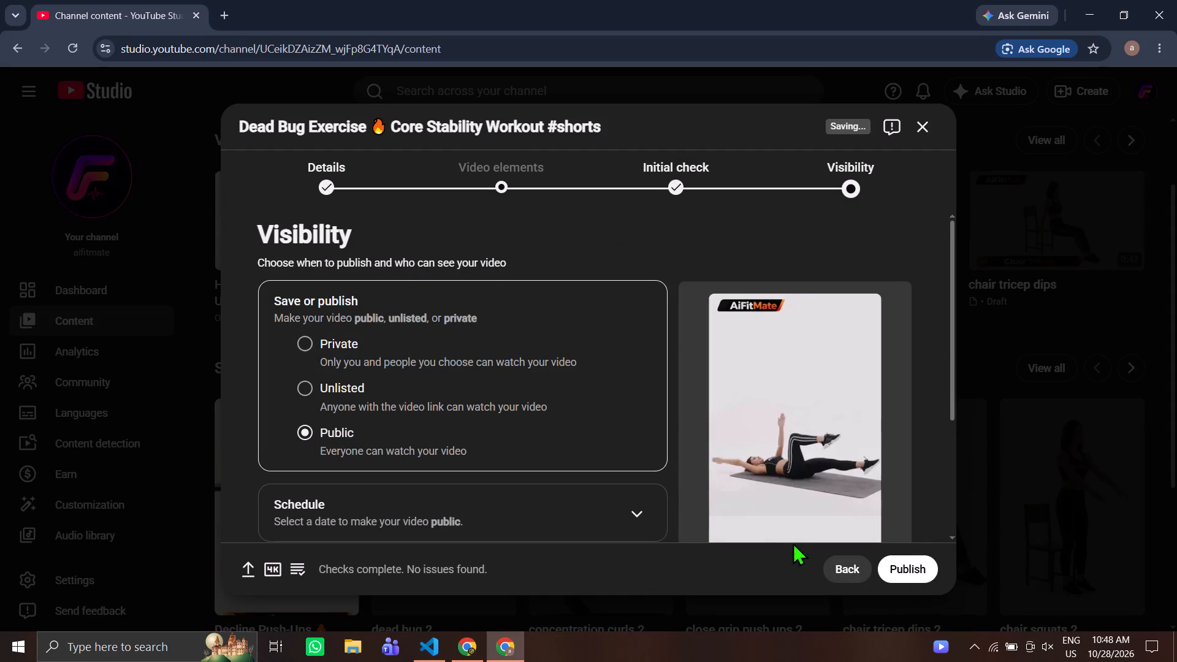
click(916, 565)
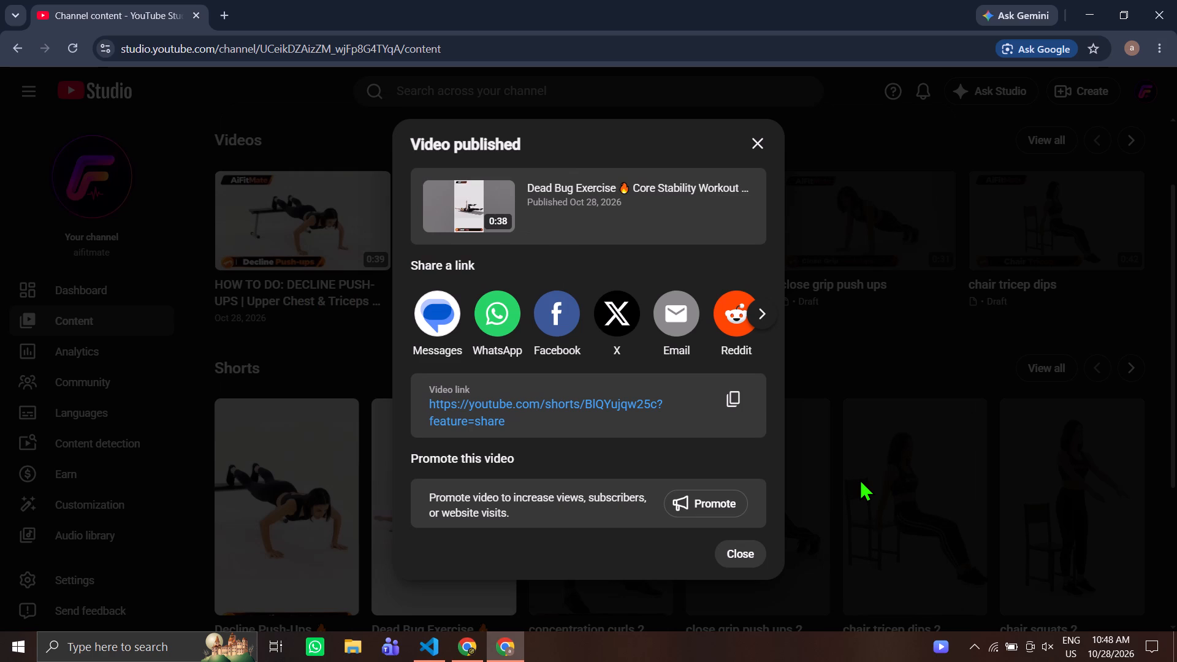
Open the concentration curls video draft, and delete the Dead Bug short title and description plus the Concentration Curls heading from the Visual Studio Code file.
click(753, 554)
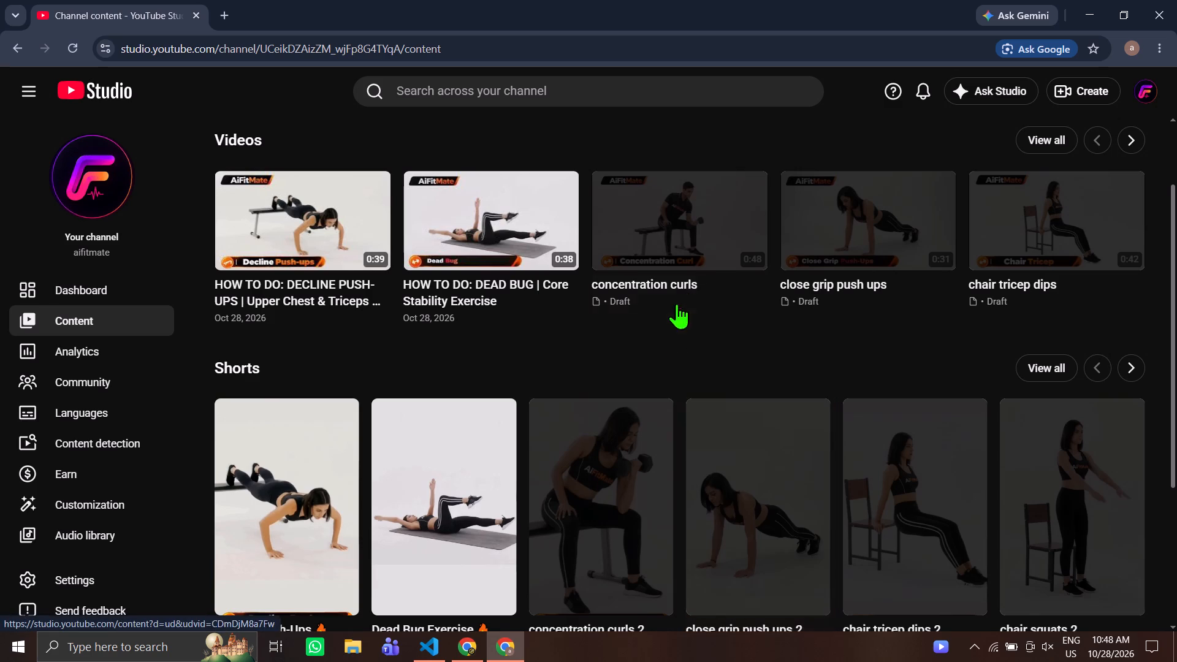
drag(1176, 357, 1176, 420)
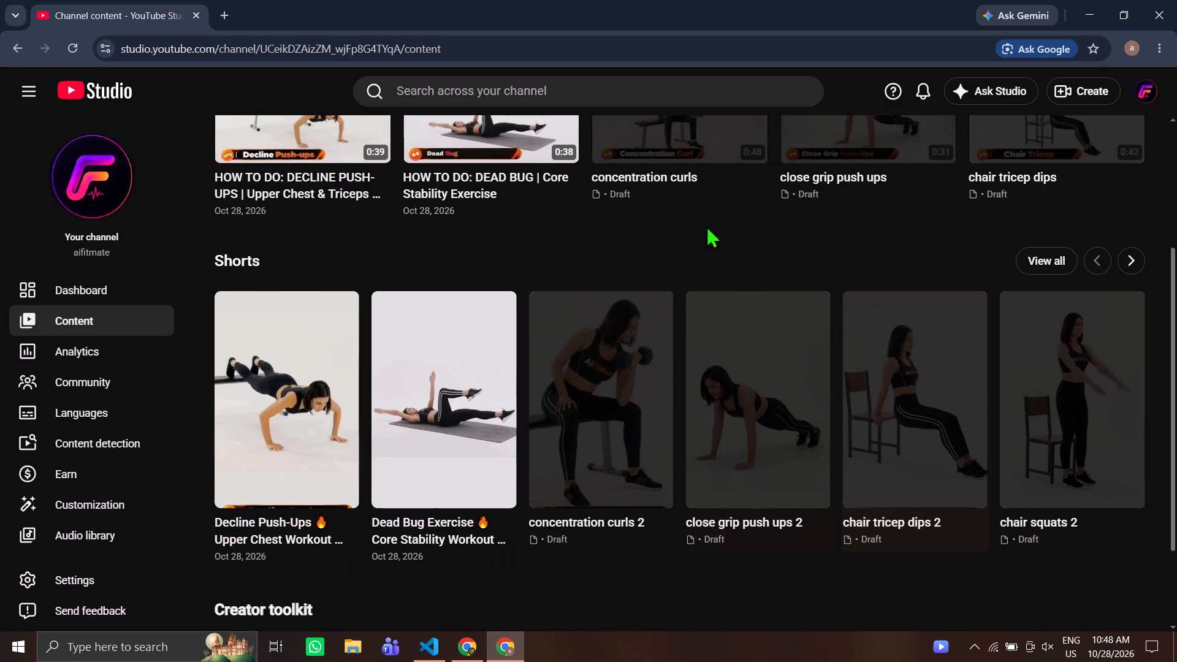
click(625, 135)
key(alt+Tab)
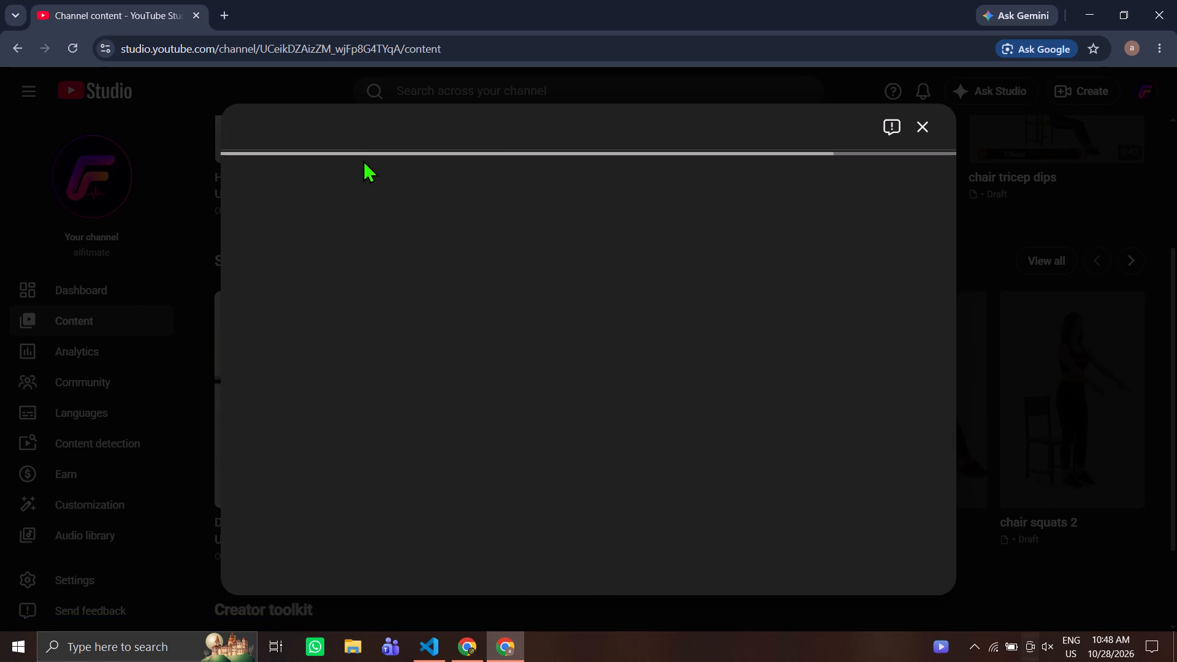
click(219, 241)
drag(339, 271, 339, 270)
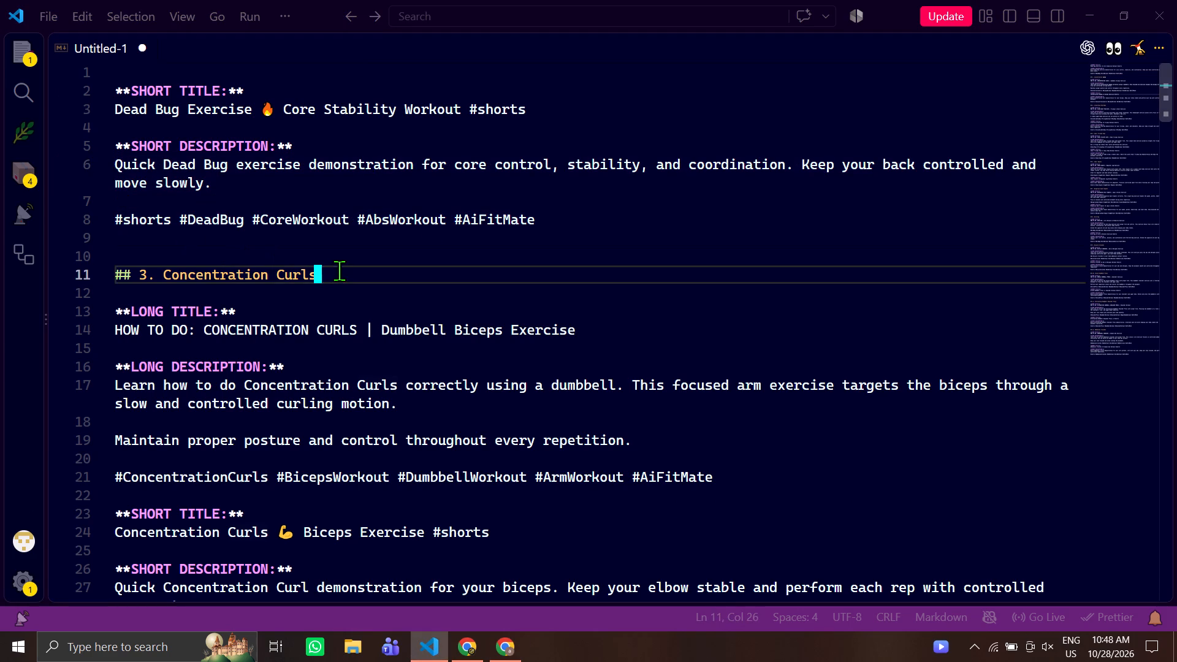
drag(339, 270, 13, 0)
key(BackSpace)
Replace the video draft's title with the long title from Visual Studio Code, HOW TO DO: CONCENTRATION CURLS | Dumbbell Biceps Exercise.
triple_click(230, 124)
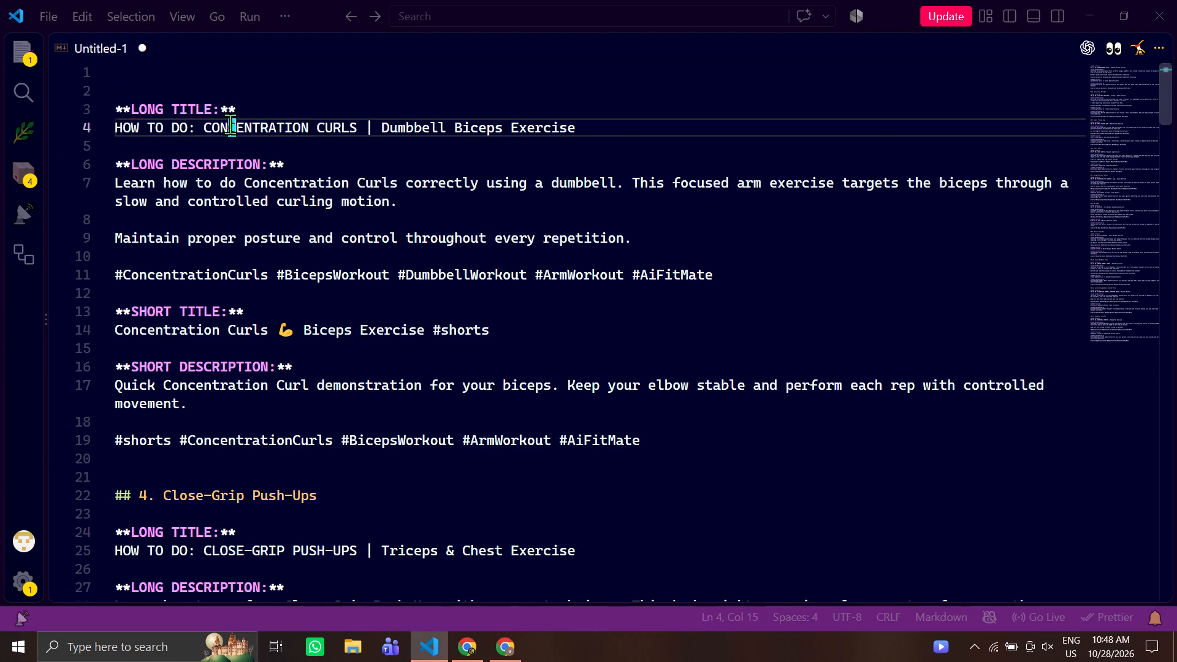
key(ctrl+c)
key(alt+Tab)
click(440, 311)
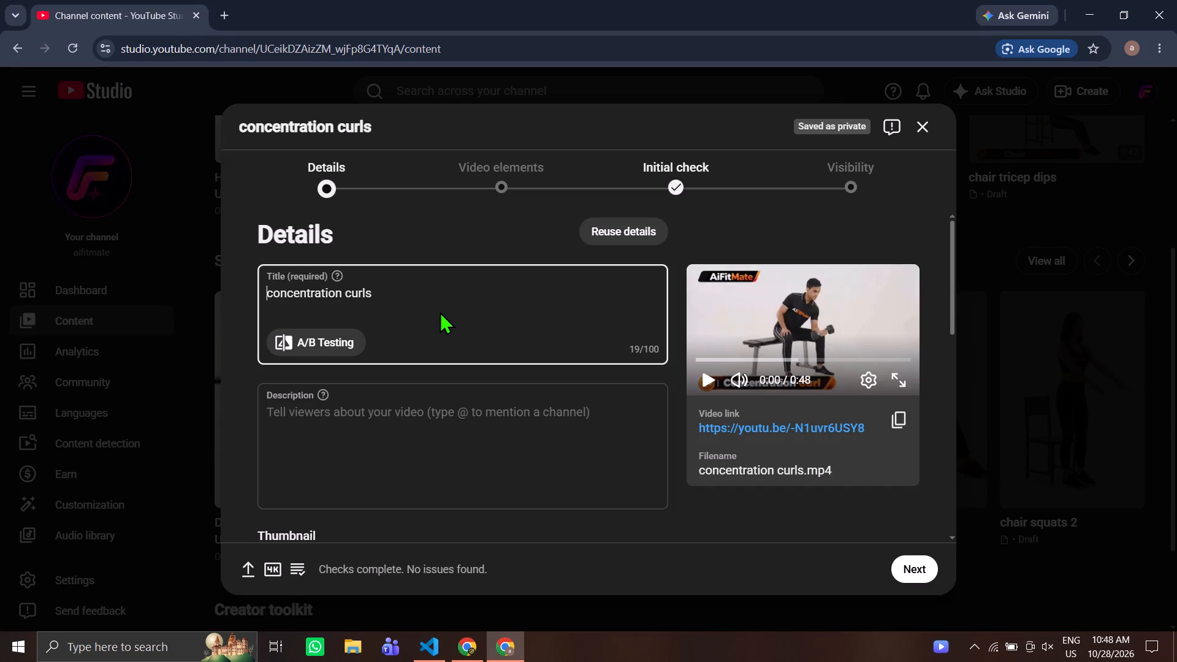
click(435, 295)
key(ctrl+a)
key(ctrl+v)
Copy the Concentration Curls long description with its hashtags from Visual Studio Code into the video's description in YouTube Studio.
click(422, 408)
key(alt+Tab)
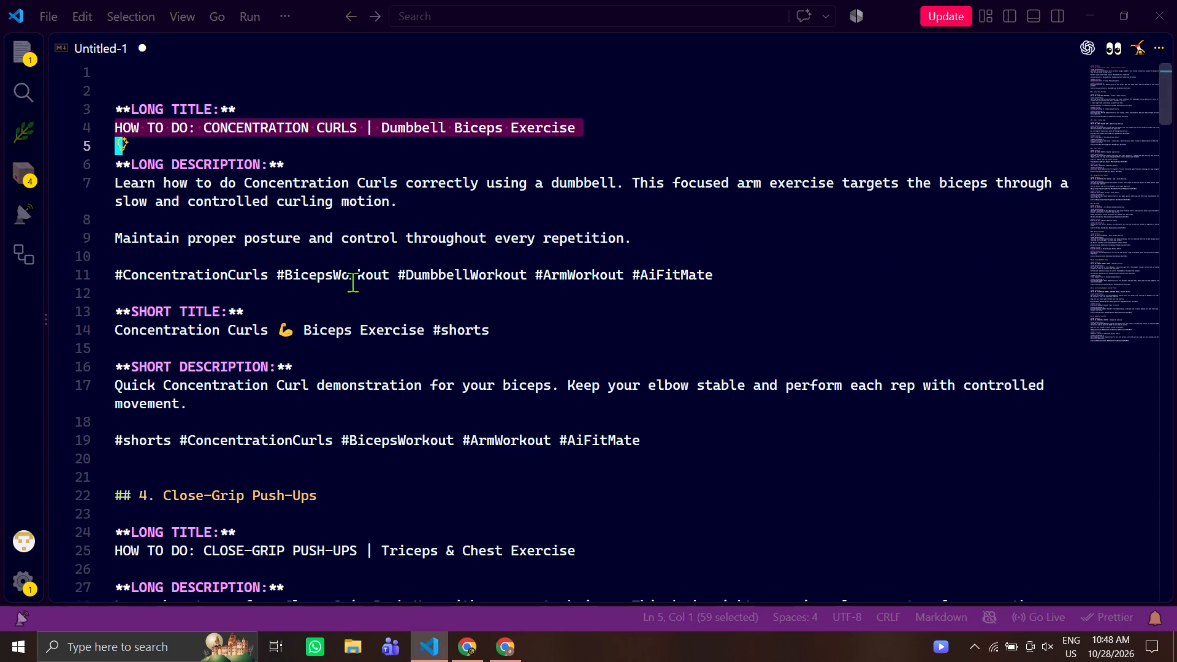
drag(768, 281, 99, 183)
key(ctrl+c)
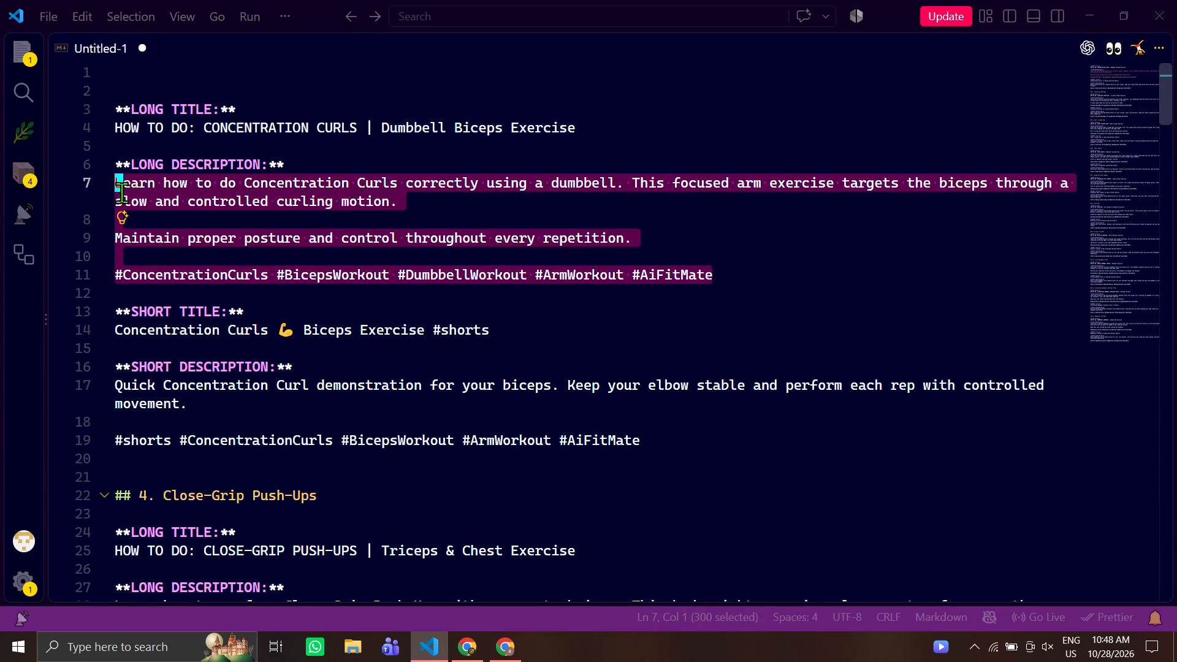
key(alt+Tab)
key(ctrl+v)
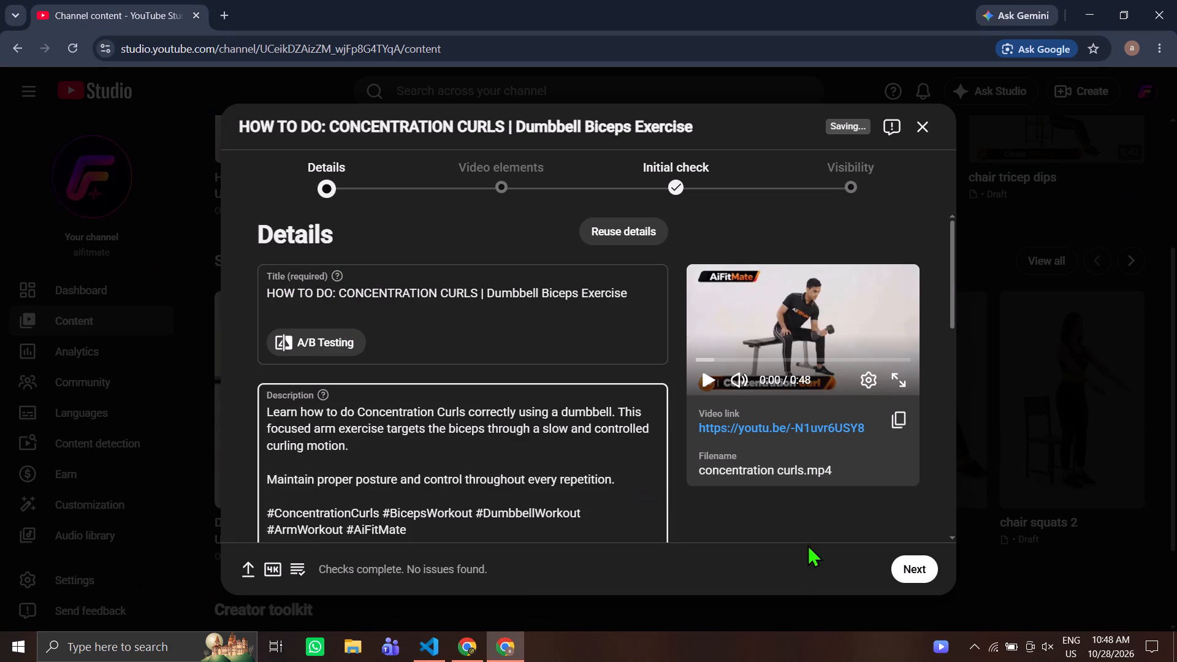
Mark the Concentration Curls video as not made for kids, set its visibility to Public and publish it.
click(907, 571)
click(324, 404)
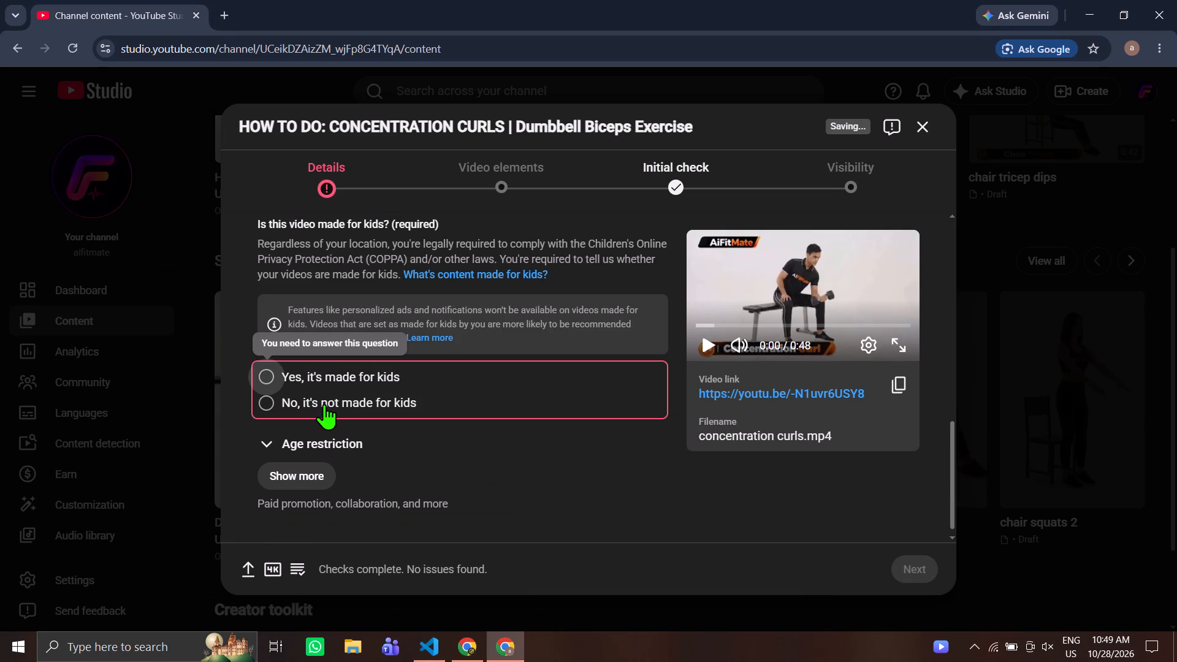
click(923, 571)
click(923, 571)
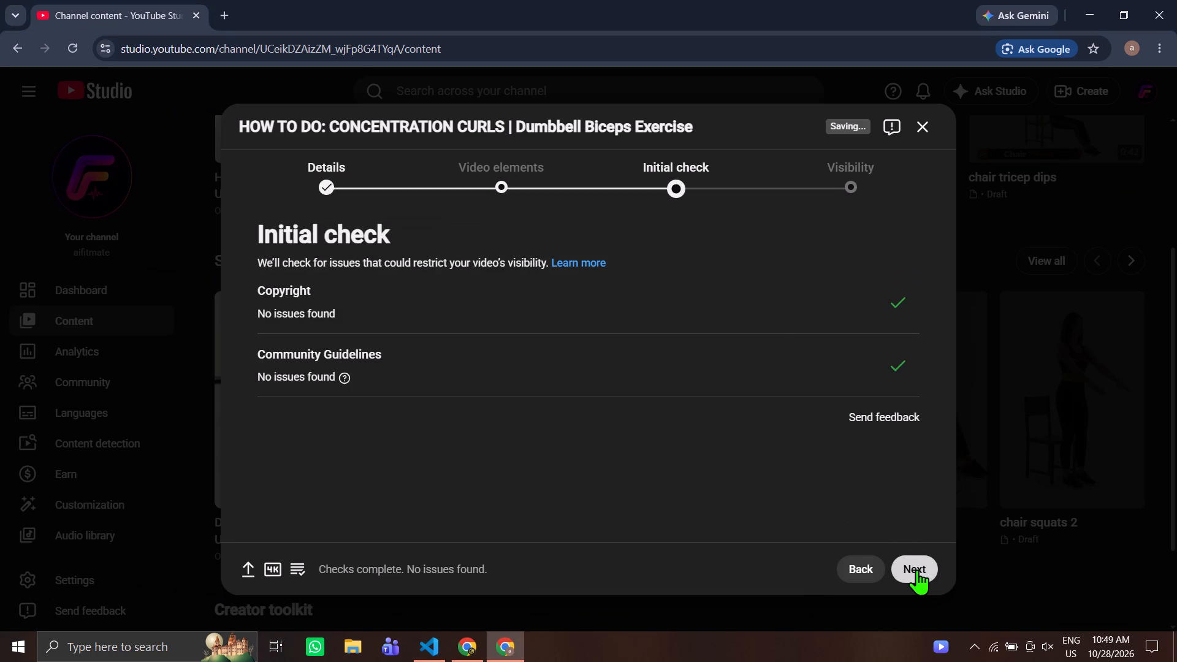
click(917, 569)
click(310, 439)
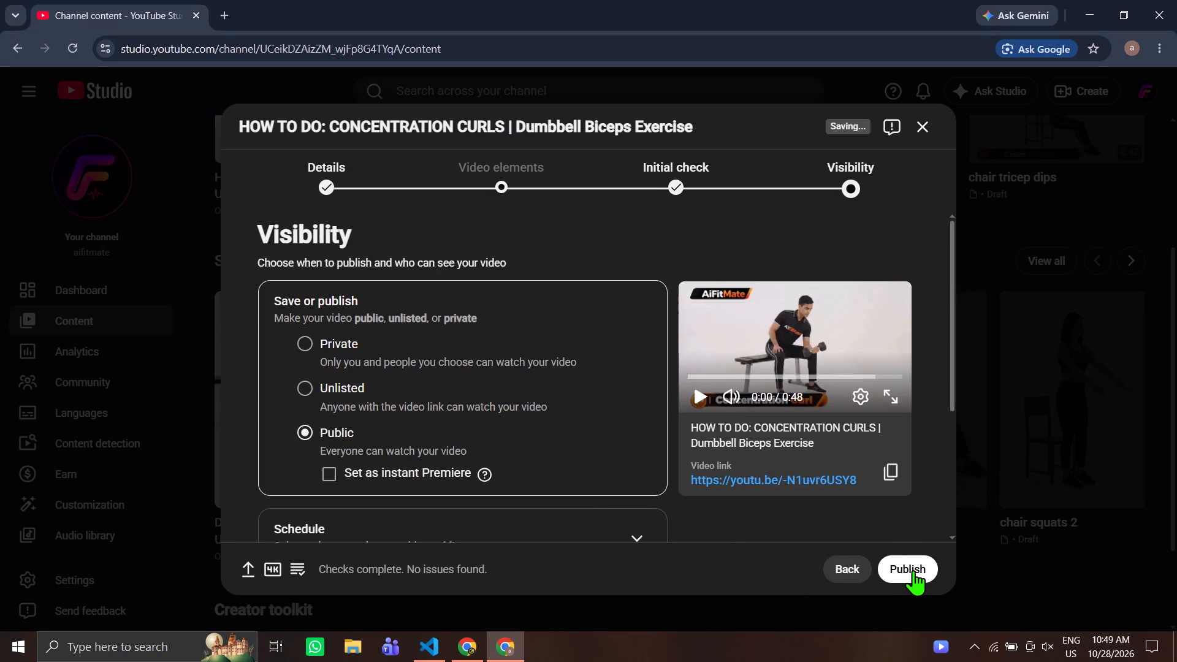
click(913, 570)
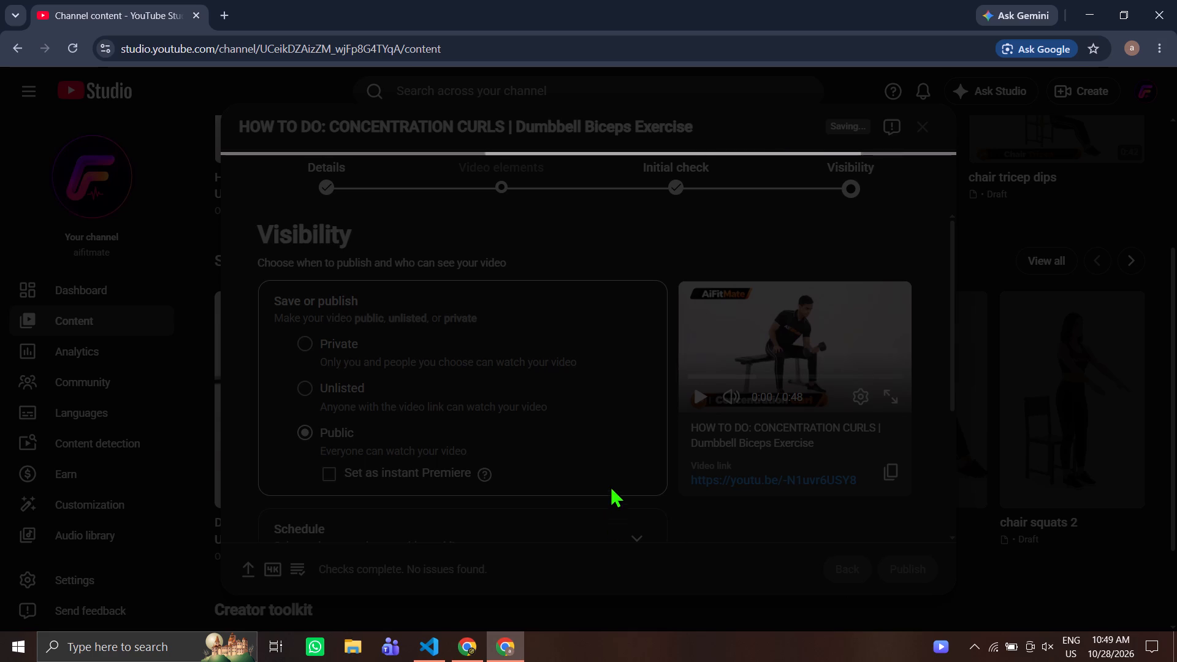
Copy the Concentration Curls short title and short description from Visual Studio Code, and insert the description into the concentration curls 2 Short draft.
key(alt+Tab)
click(527, 327)
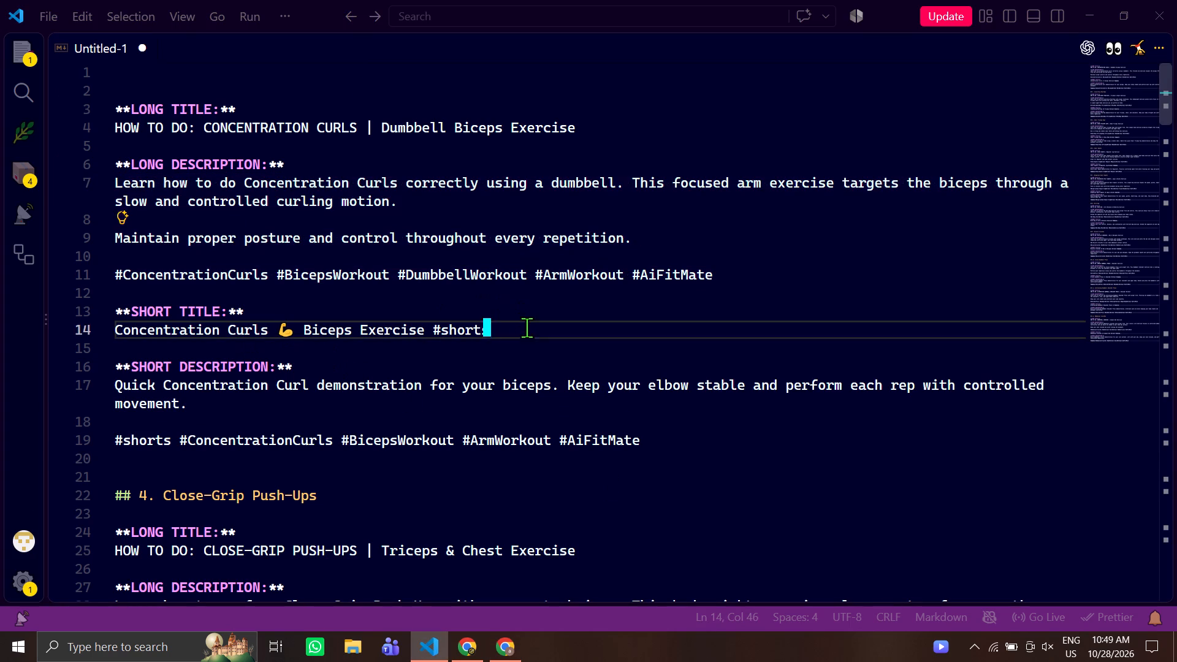
key(ctrl+c)
drag(656, 447, 94, 386)
key(ctrl+c)
key(alt+Tab)
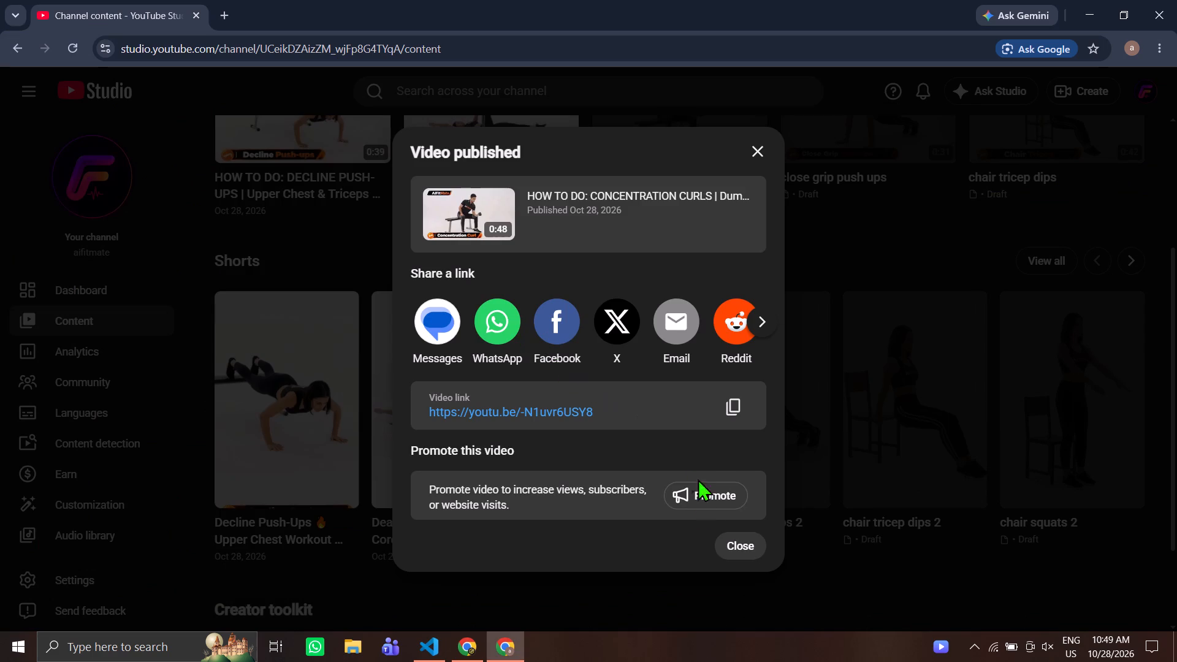
click(743, 554)
click(627, 457)
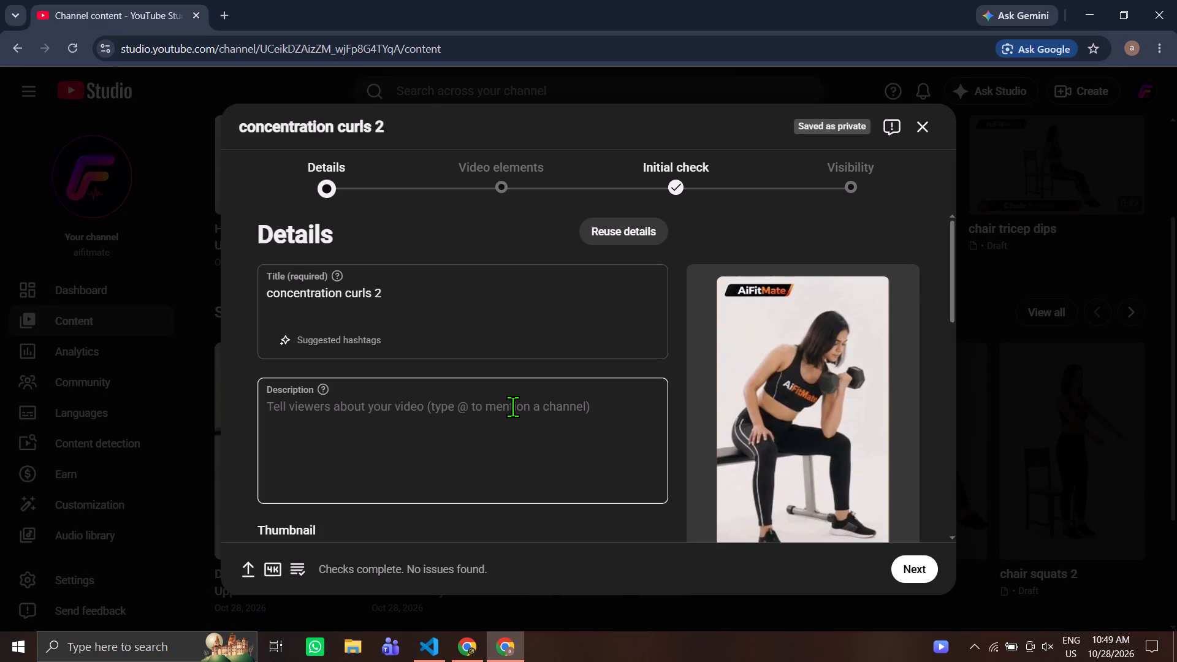
click(512, 408)
key(ctrl+v)
Replace the Short draft's title with the copied short title, Concentration Curls 💪 Biceps Exercise #shorts.
click(427, 297)
key(ctrl+a)
key(super+v)
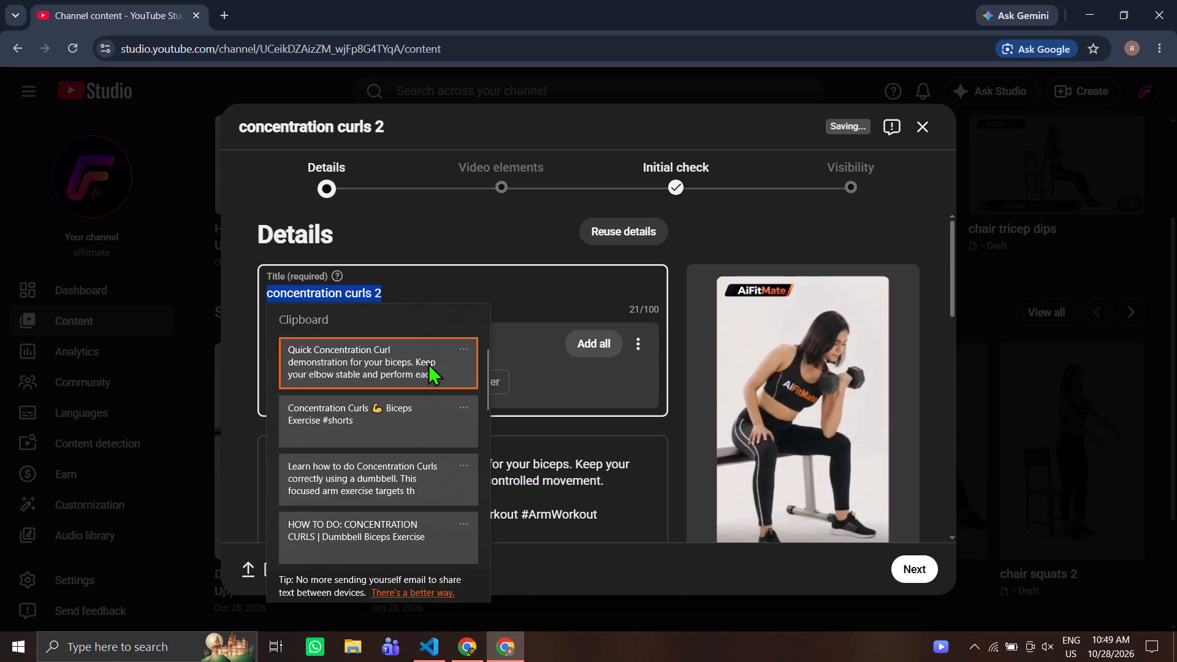
click(368, 414)
key(ctrl+v)
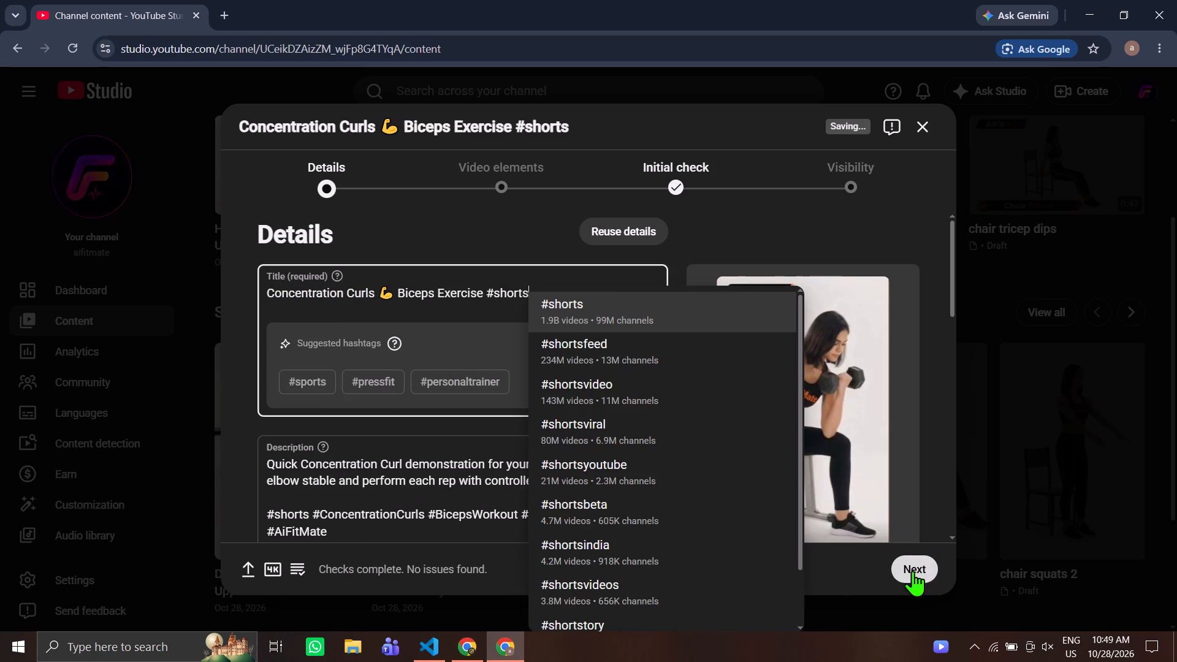
click(606, 315)
Mark the Concentration Curls Short as not made for kids, set its visibility to Public and publish it.
double_click(918, 571)
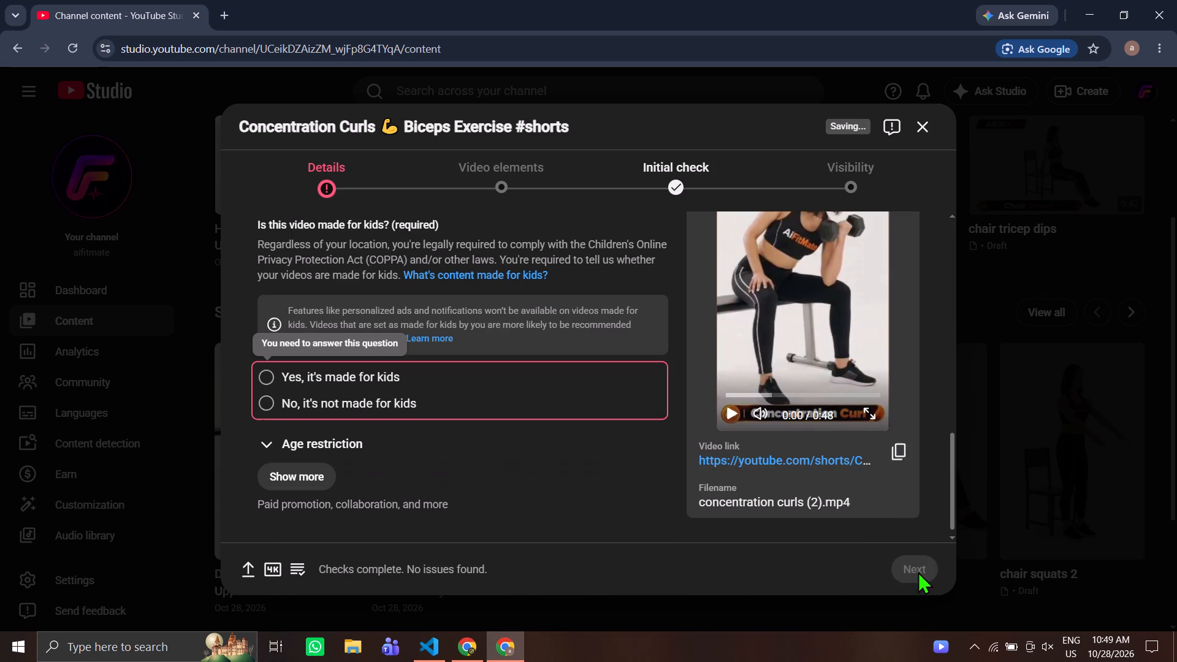
click(352, 398)
double_click(909, 559)
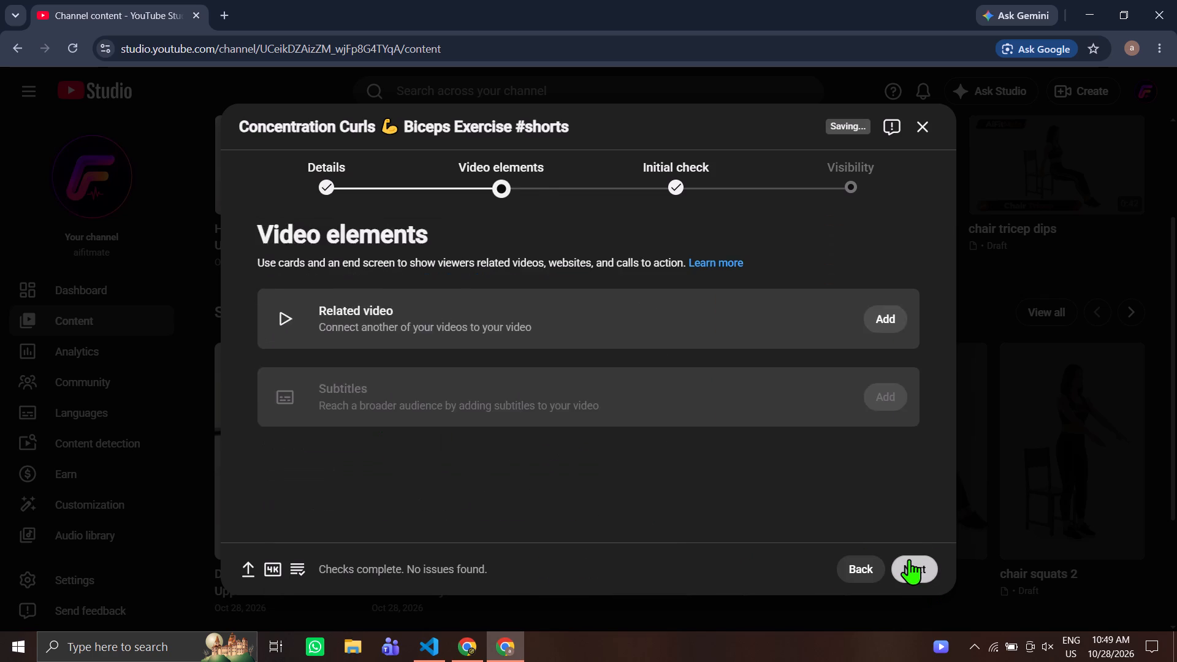
click(909, 559)
click(337, 441)
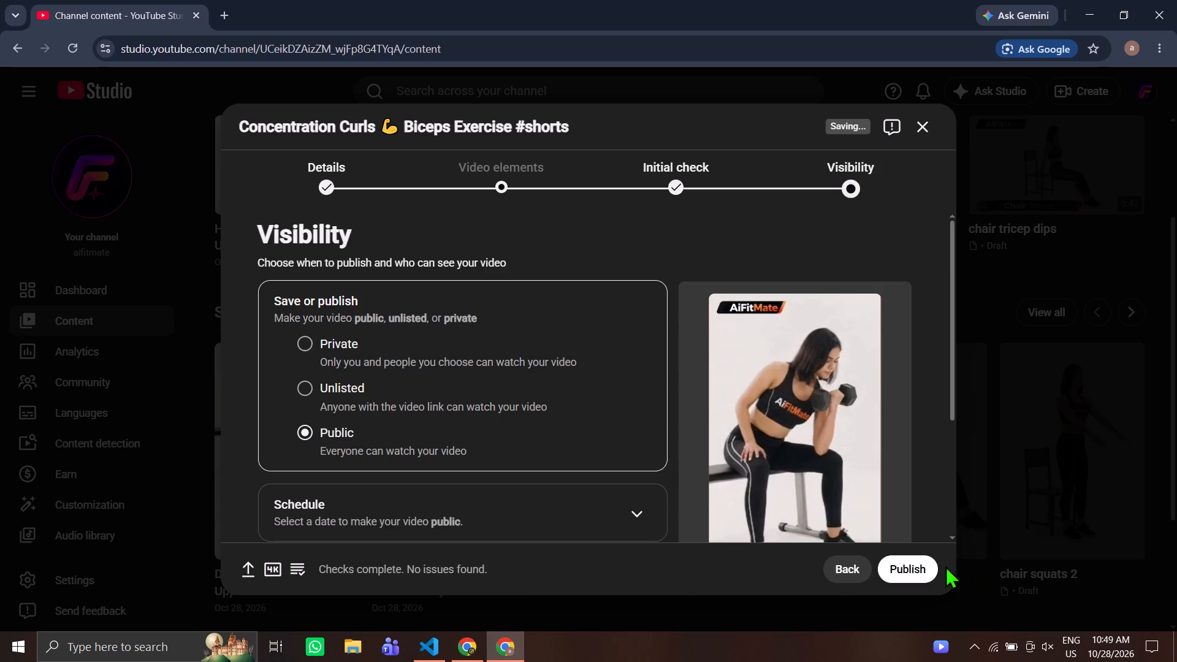
click(920, 561)
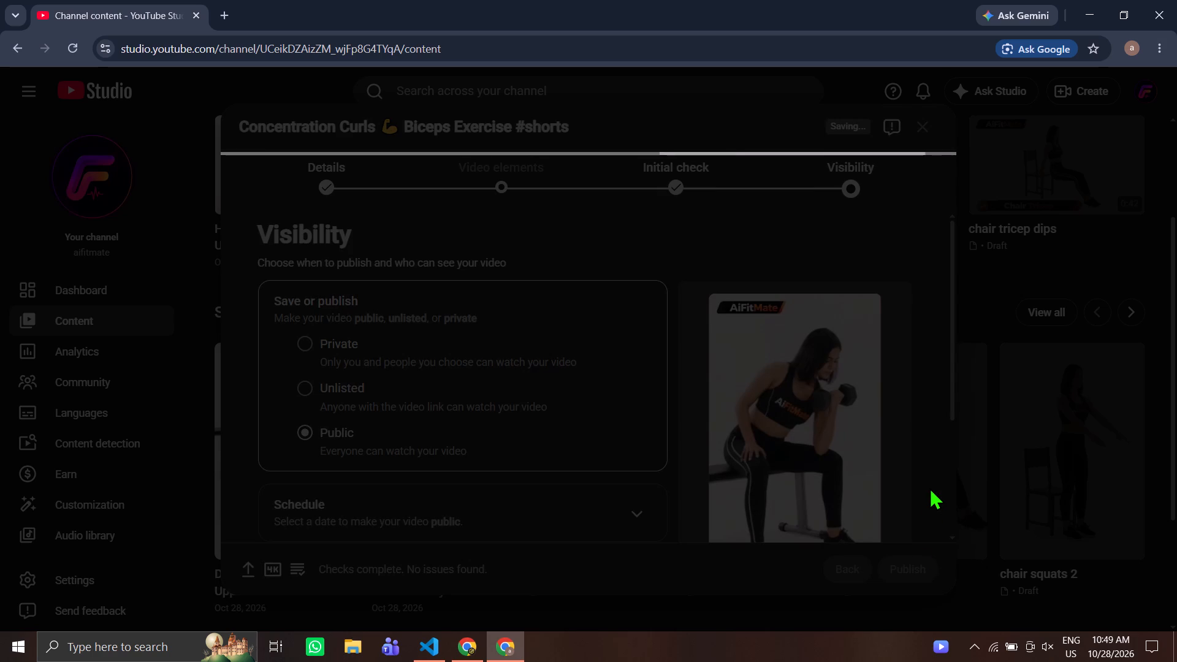
Delete all Concentration Curls text above the Close-Grip Push-Ups heading from the Visual Studio Code file.
key(alt+Tab)
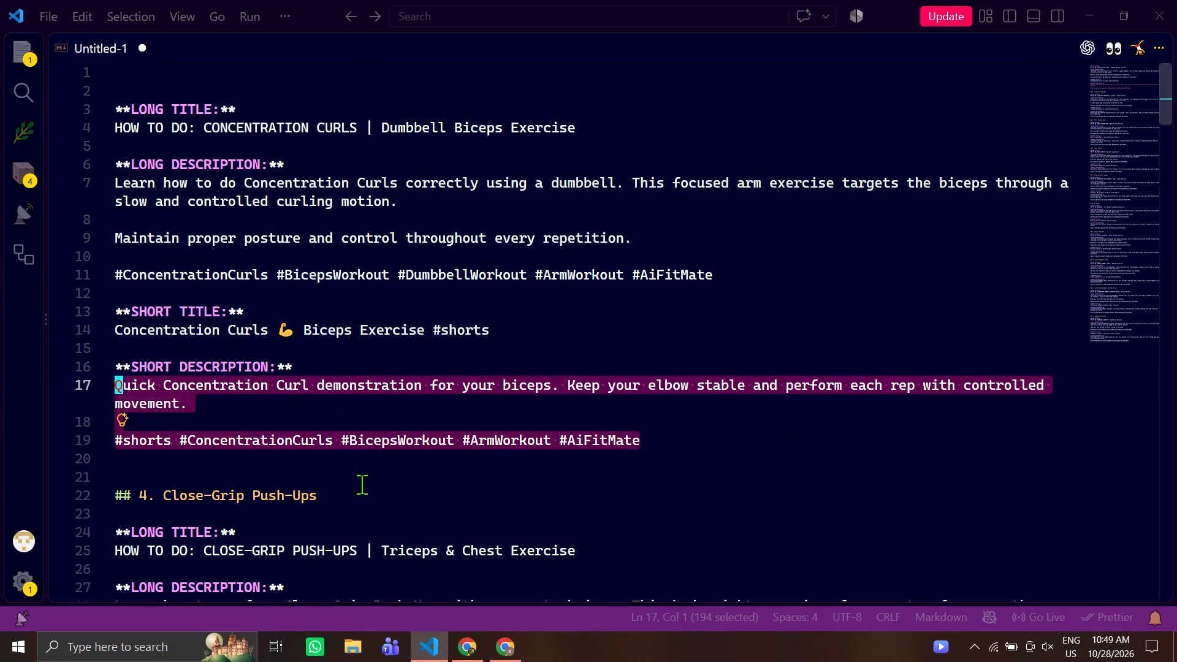
click(362, 484)
drag(362, 484, 2, 0)
key(Delete)
key(Delete)
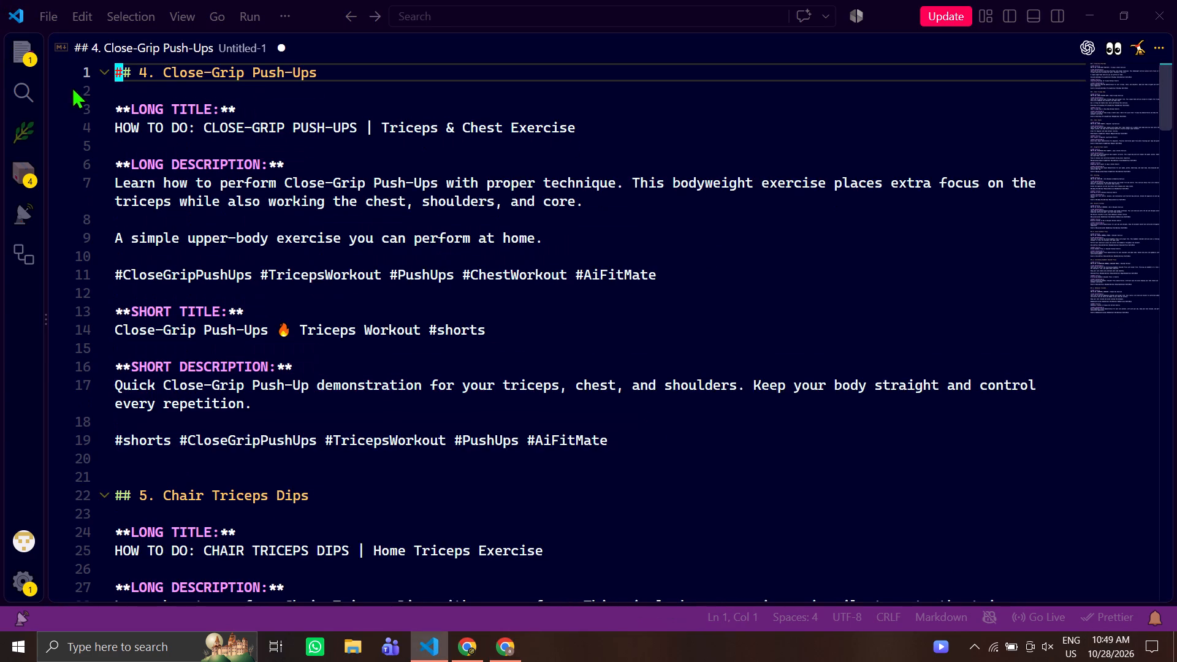
Copy the Close-Grip Push-Ups long title and select its long description in Visual Studio Code, and open the close grip push ups video draft.
click(306, 124)
key(ctrl+c)
drag(630, 206, 172, 183)
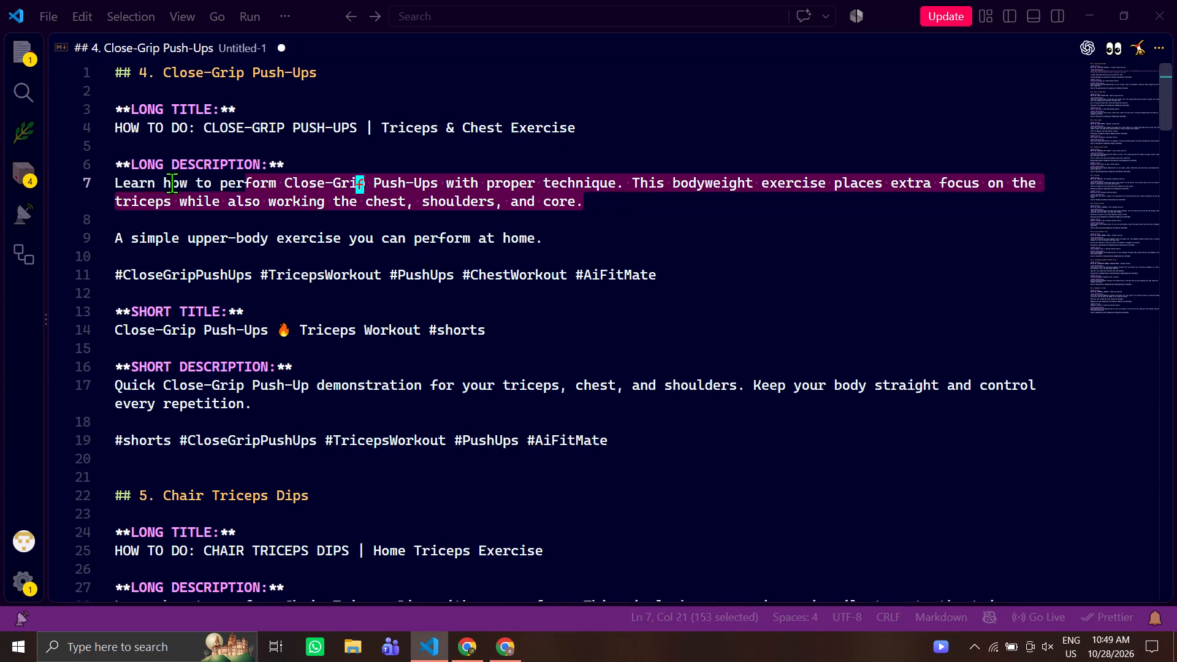
drag(172, 183, 79, 181)
click(128, 196)
drag(679, 280, 83, 194)
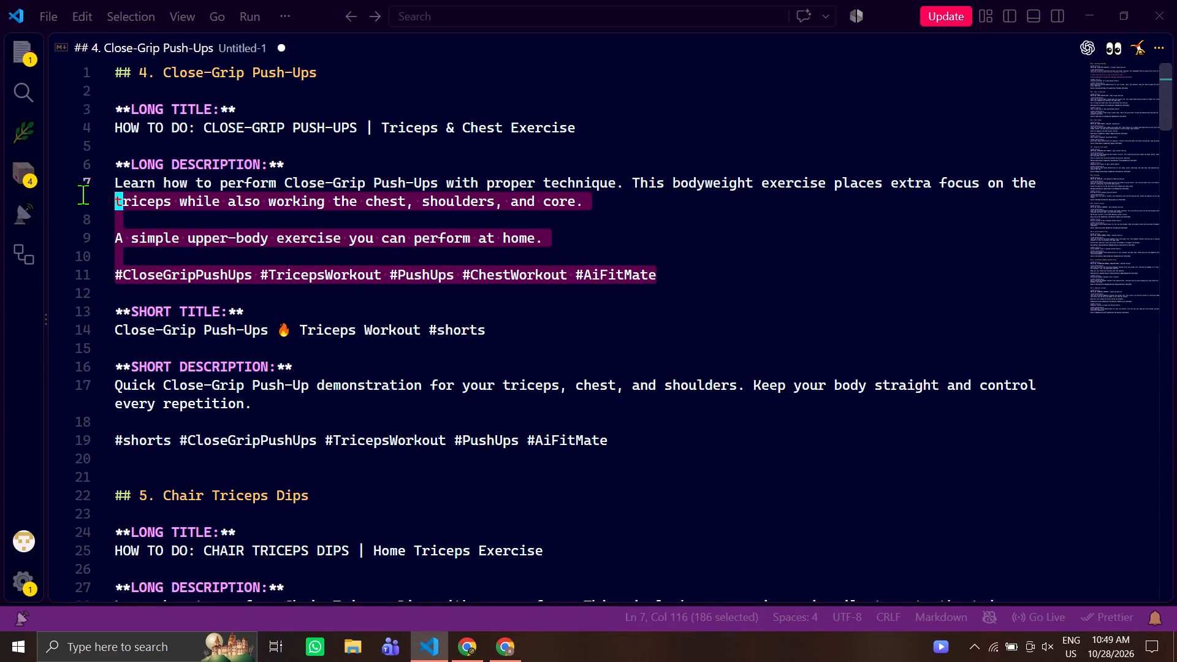
drag(83, 194, 78, 188)
key(alt+Tab)
click(766, 128)
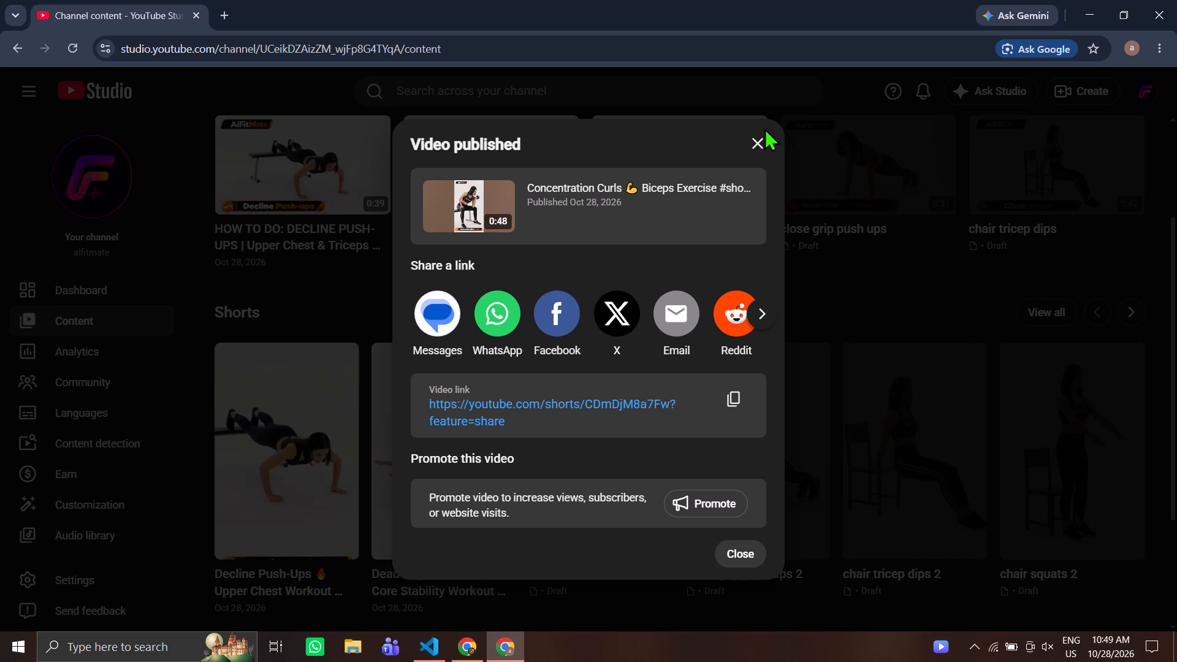
click(756, 134)
double_click(1176, 356)
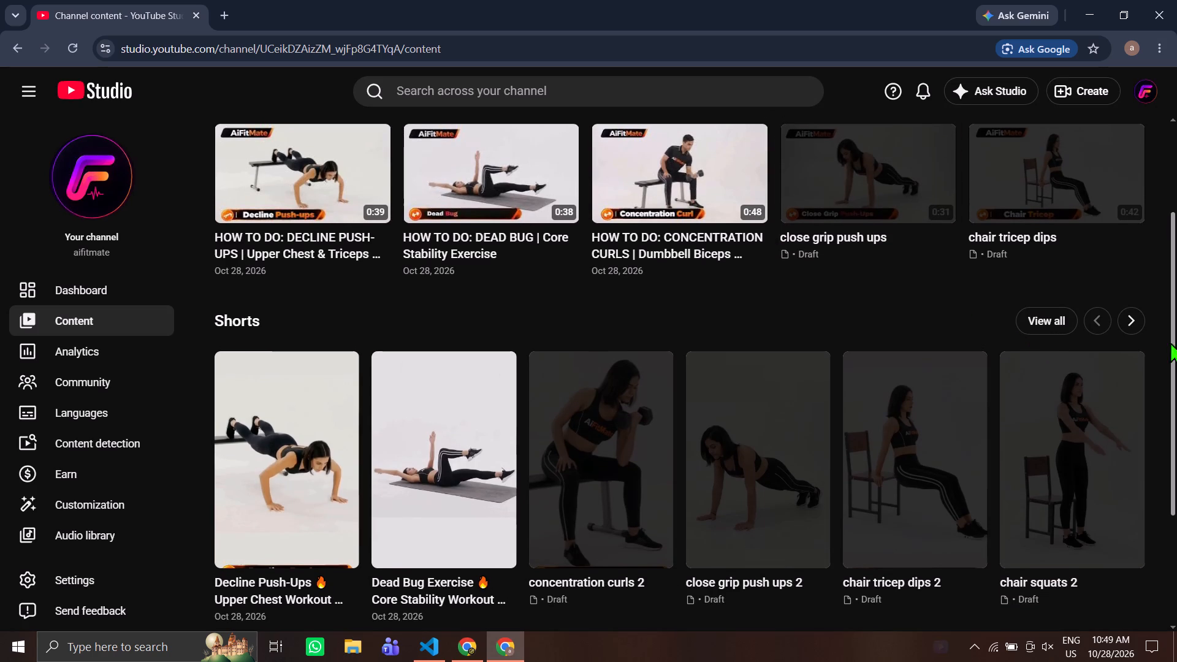
click(860, 182)
key(alt+Tab)
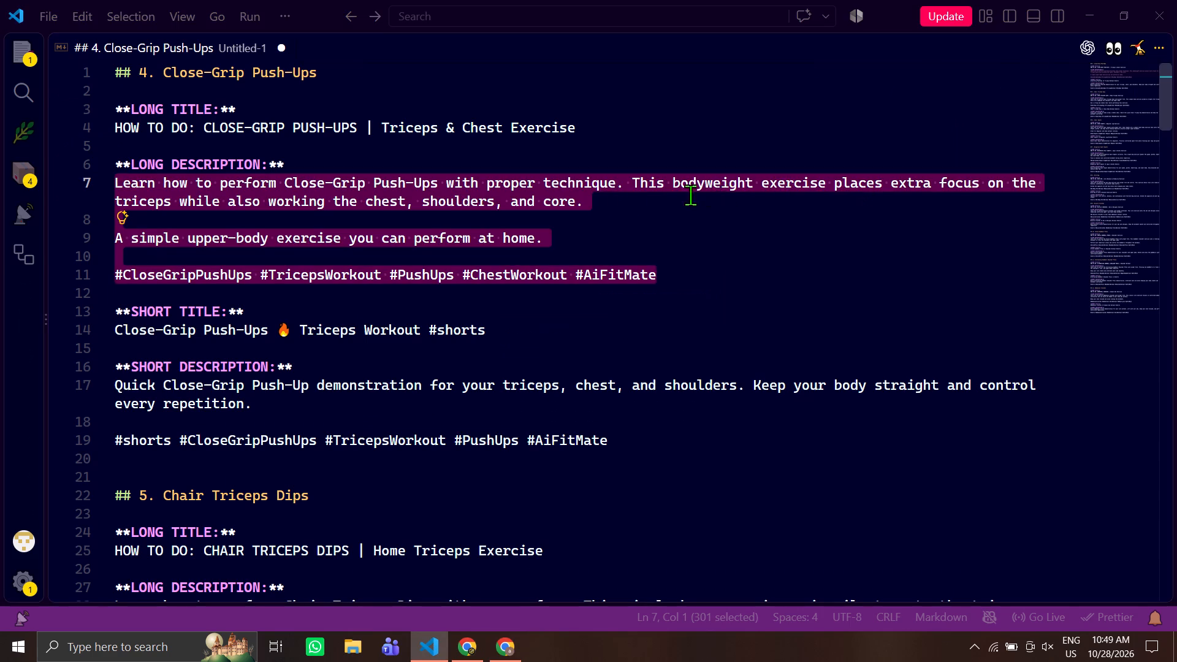
key(alt+Tab)
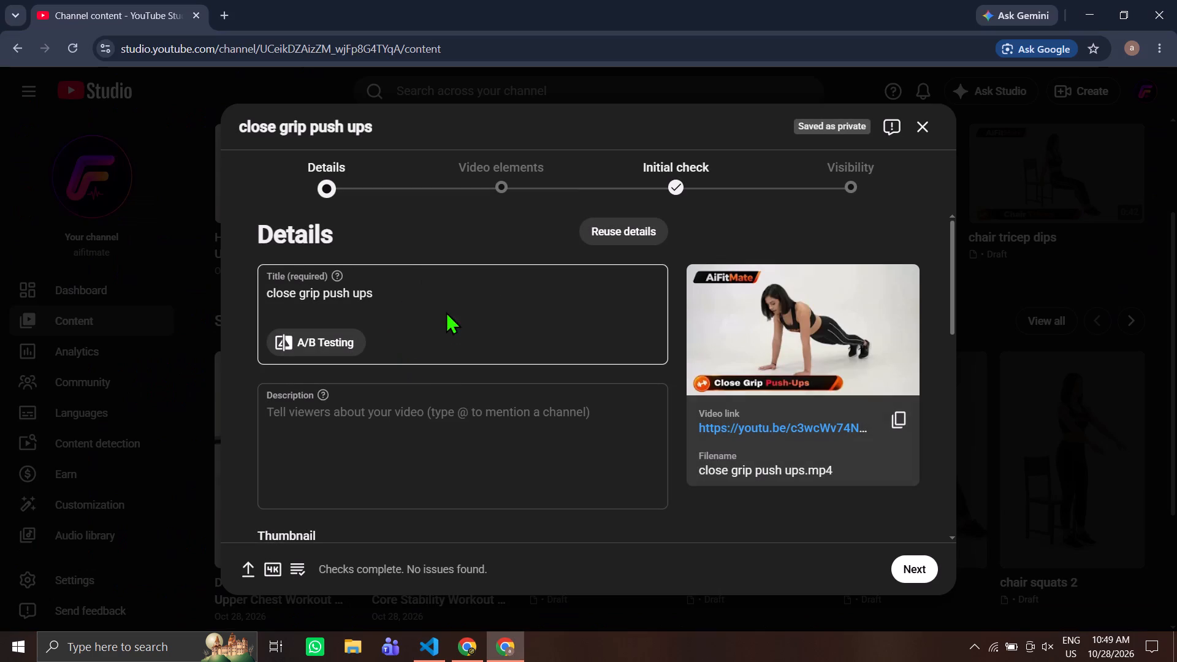
Replace the video draft's title with the copied long title, HOW TO DO: CLOSE-GRIP PUSH-UPS | Triceps & Chest Exercise.
click(433, 300)
key(ctrl+a)
key(super+v)
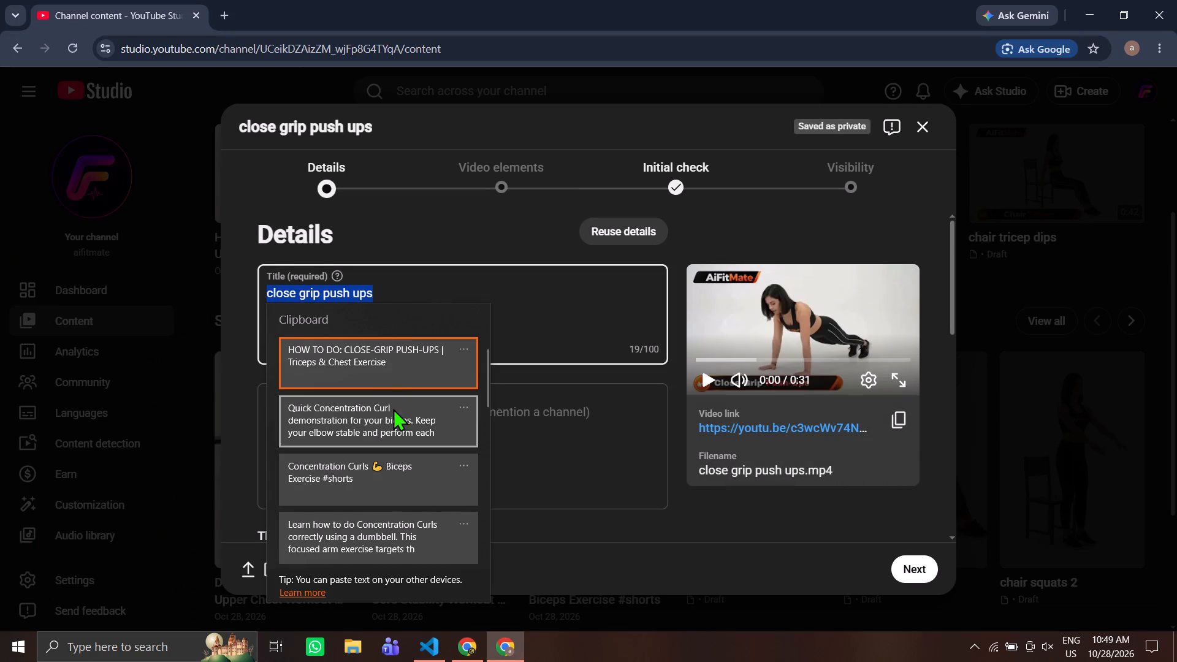
click(381, 367)
key(ctrl+v)
Copy the selected Close-Grip Push-Ups long description with its hashtags from Visual Studio Code into the video's description in YouTube Studio.
click(512, 424)
key(alt+Tab)
key(ctrl+c)
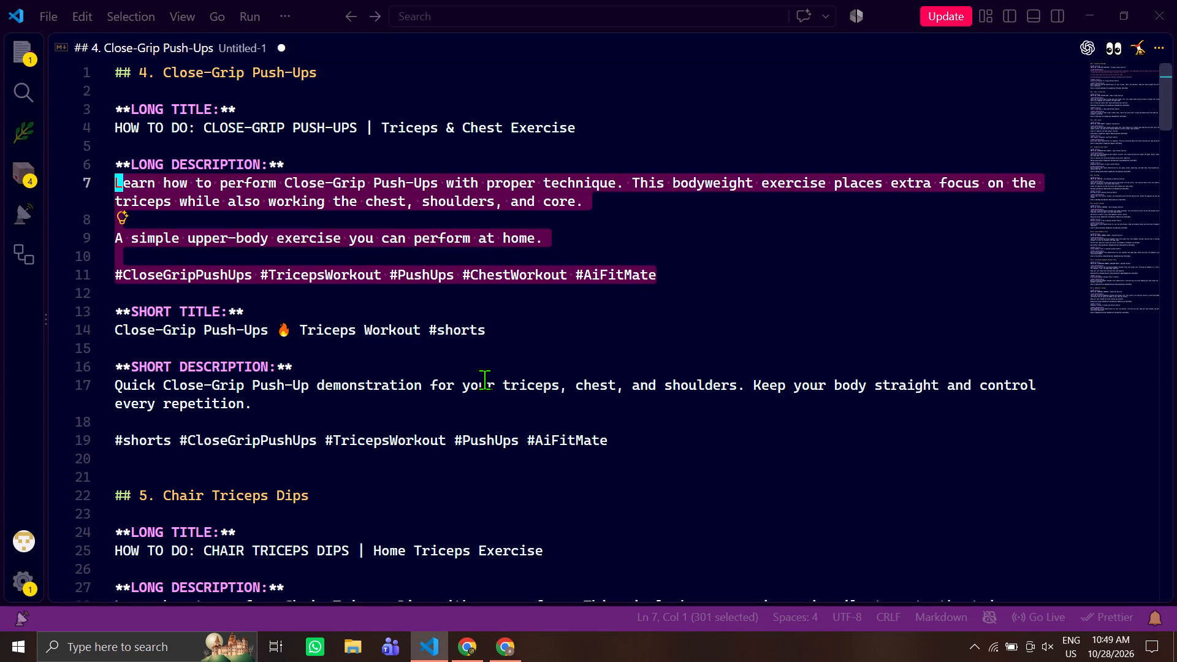
key(alt+Tab)
key(ctrl+v)
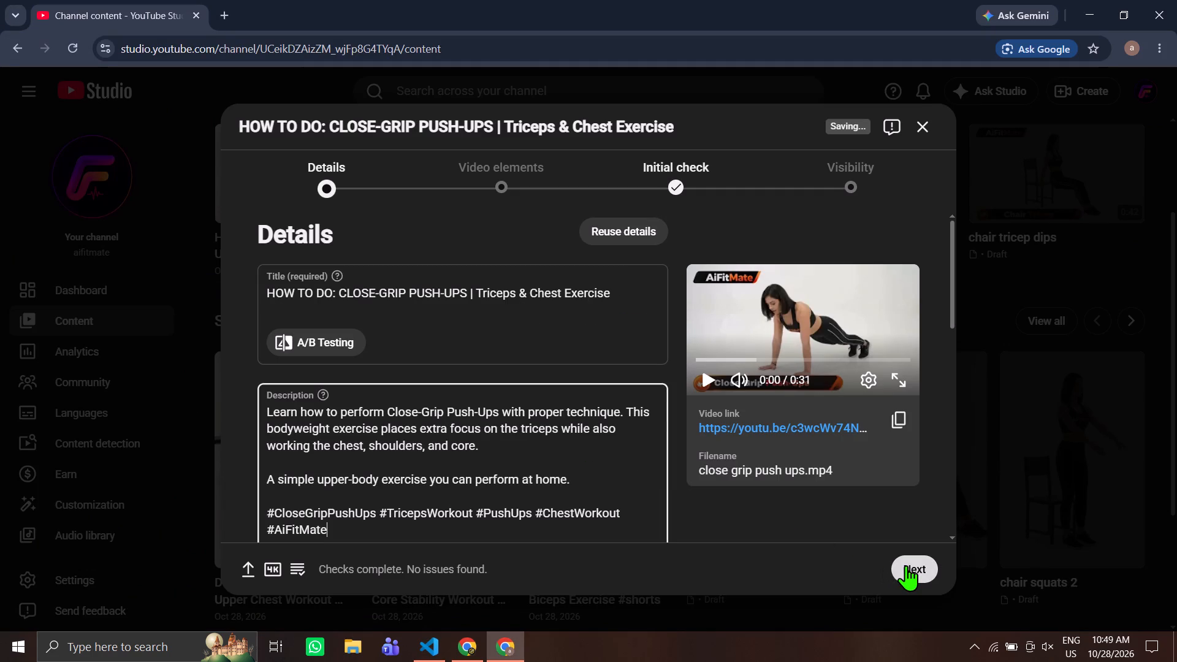
Mark the Close-Grip Push-Ups video as not made for kids, publish it with Public visibility, and close the confirmation.
click(906, 565)
click(369, 401)
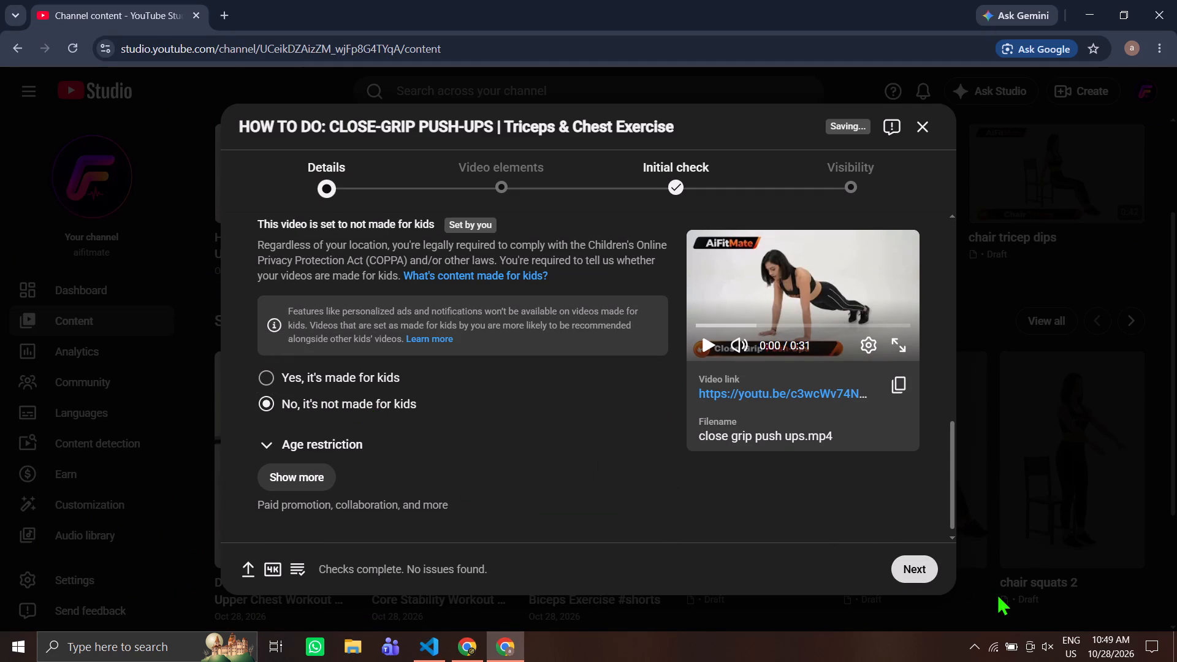
double_click(923, 569)
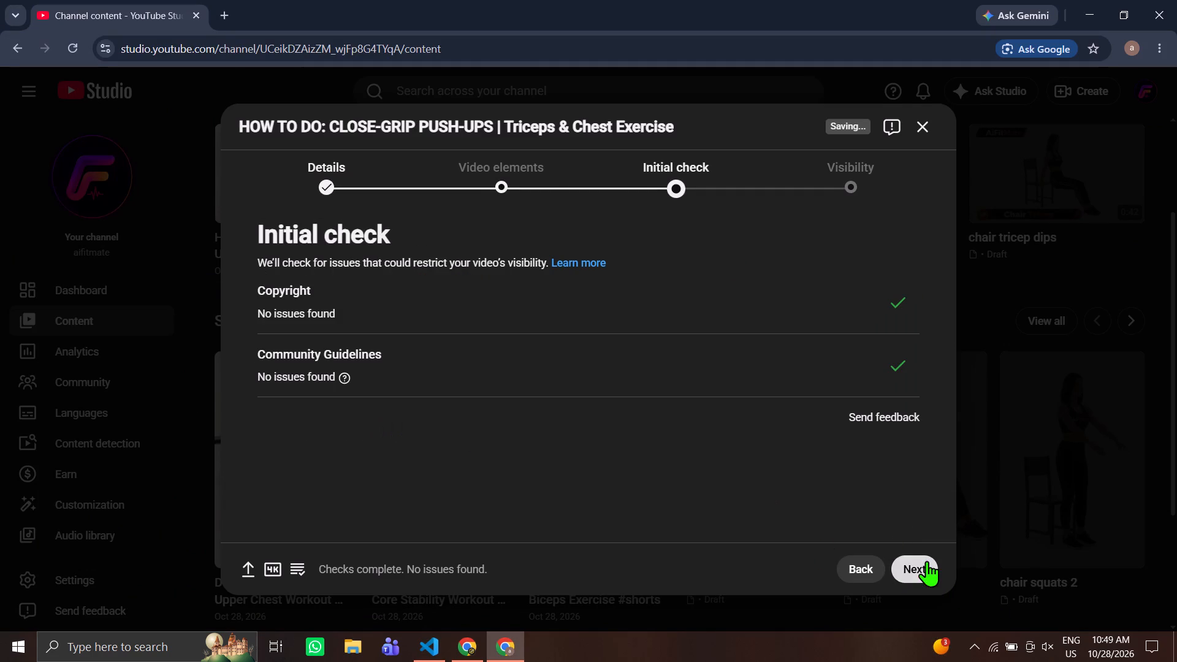
click(927, 561)
click(330, 443)
click(923, 569)
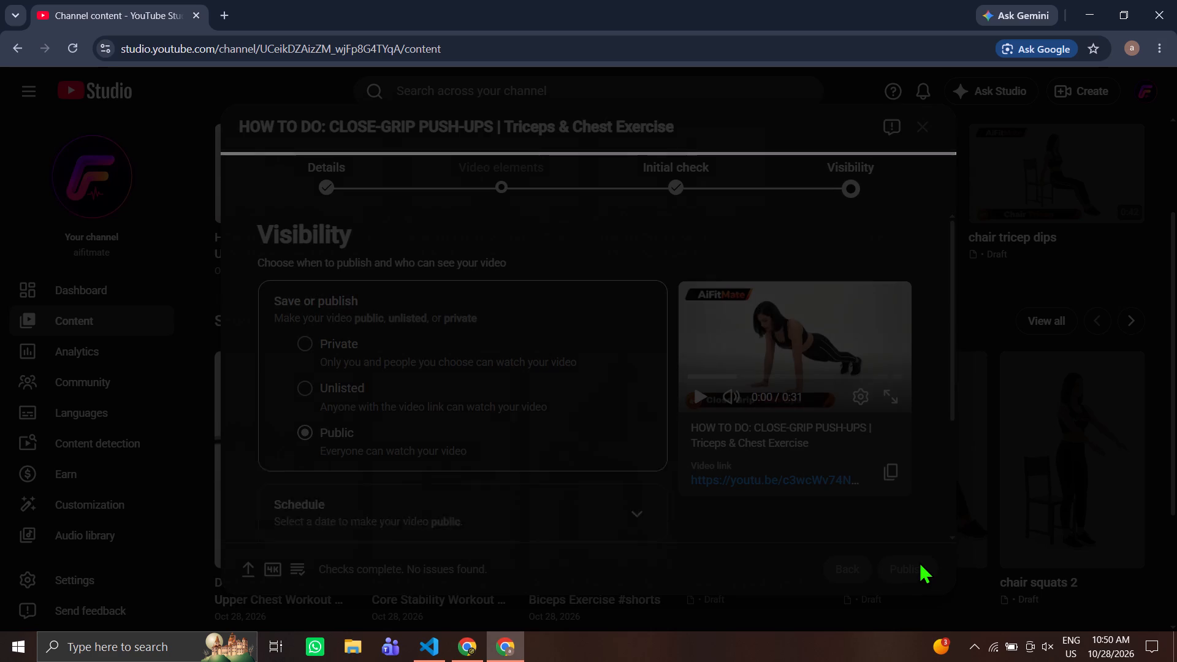
click(736, 544)
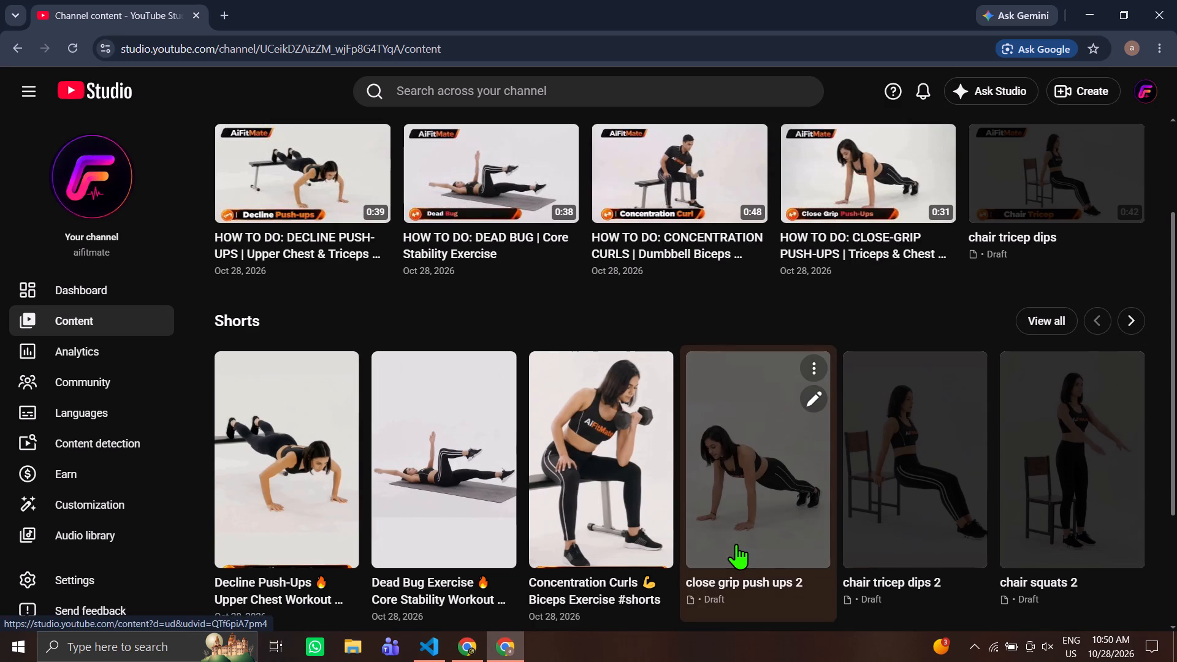
Open the close grip push ups 2 draft Short and copy the Close-Grip Push-Ups short title and short description with hashtags from Visual Studio Code.
click(757, 500)
key(alt+Tab)
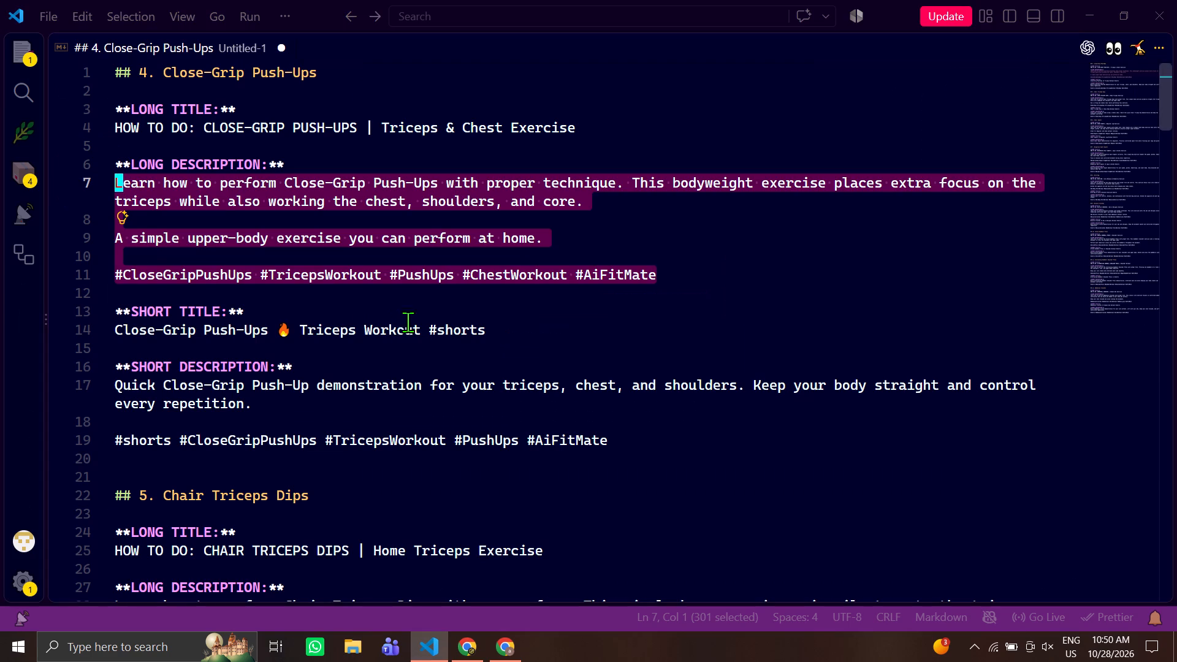
click(351, 328)
key(ctrl+c)
drag(652, 445, 568, 439)
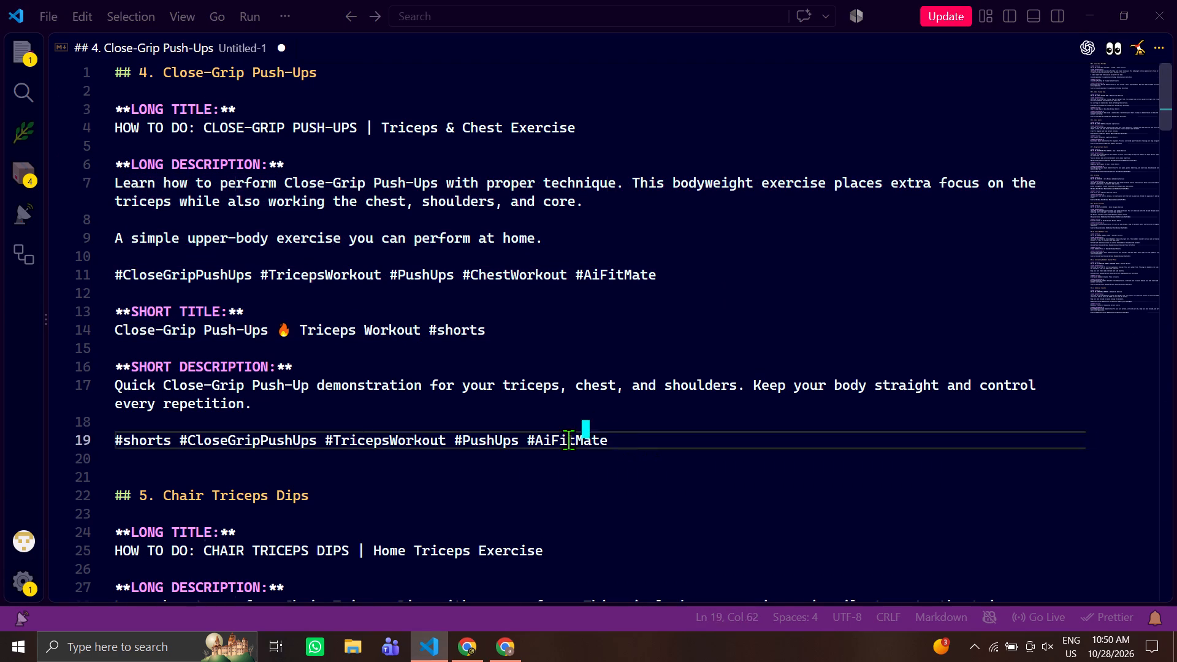
drag(568, 439, 95, 388)
key(ctrl+c)
key(alt+Tab)
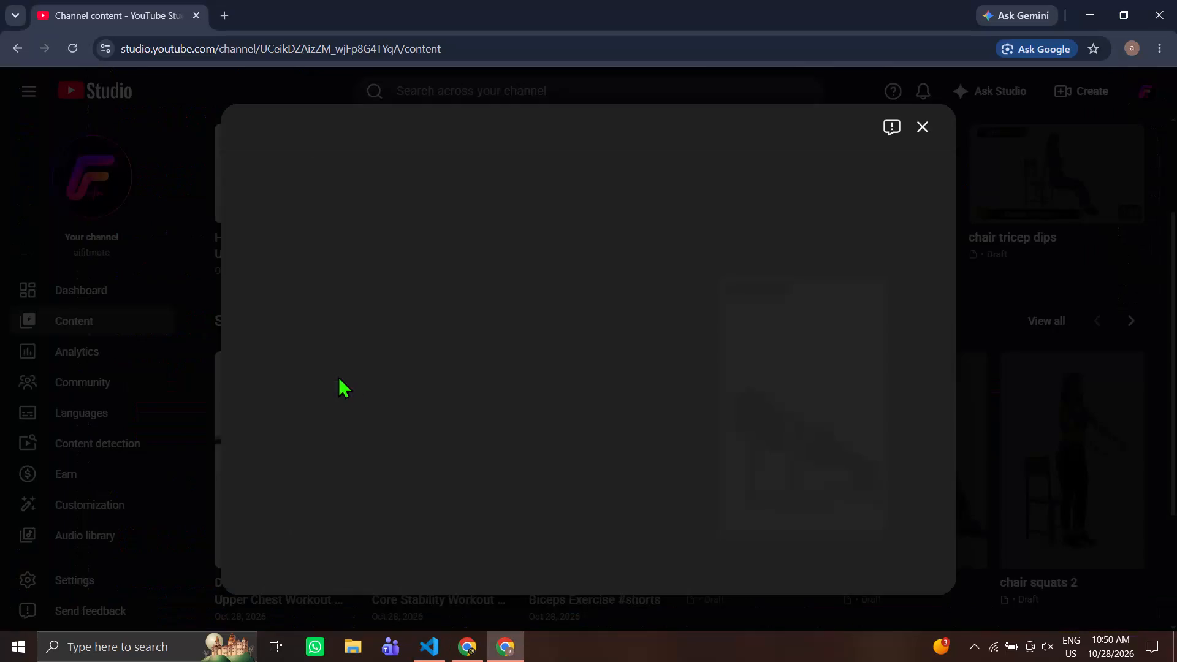
Paste the copied short description into the draft Short and replace its title with Close-Grip Push-Ups 🔥 Triceps Workout #shorts.
click(384, 417)
key(ctrl+v)
click(419, 289)
key(ctrl+a)
key(super+v)
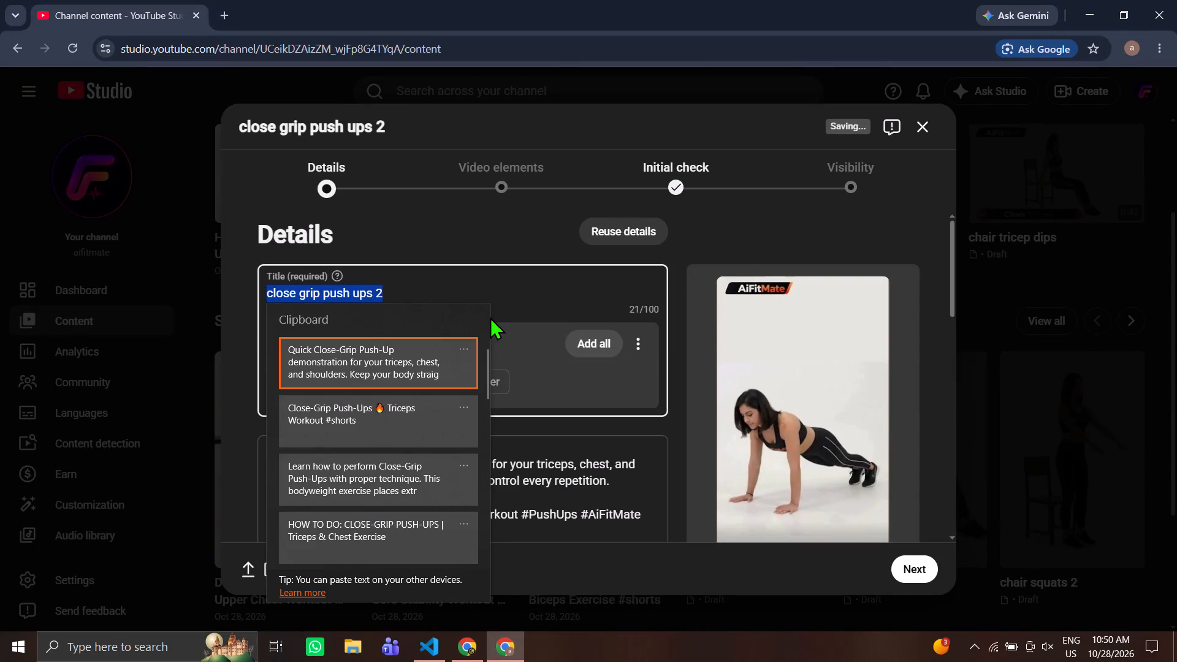
click(376, 419)
key(ctrl+v)
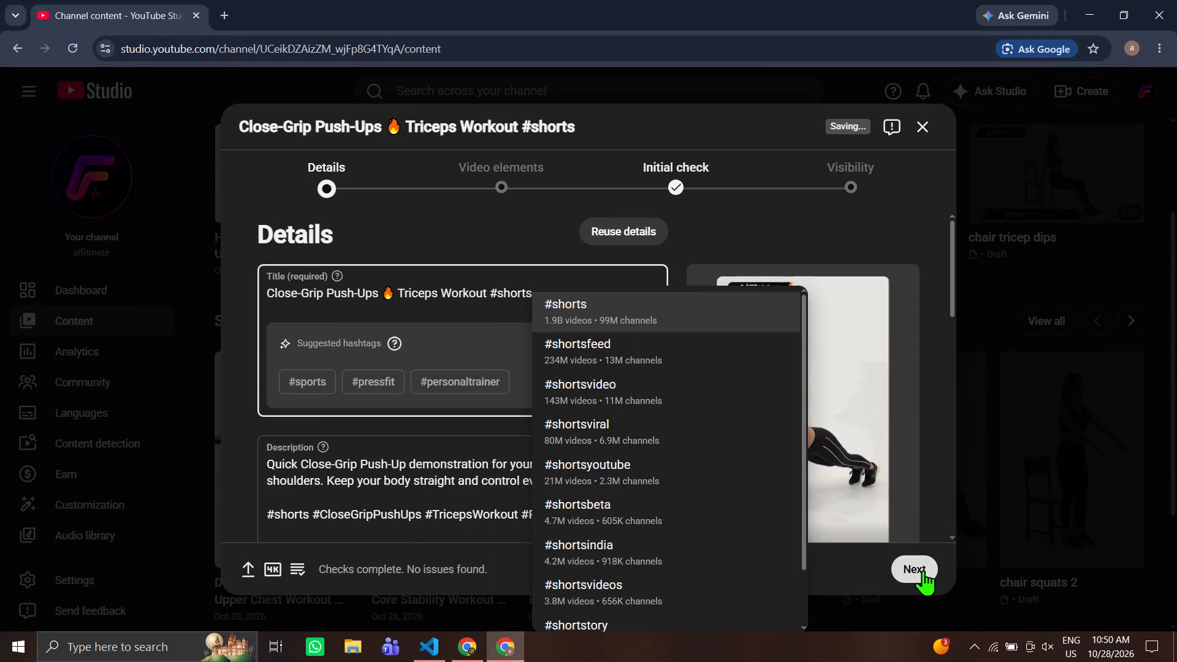
Mark the Close-Grip Push-Ups Short as not made for kids and publish it with Public visibility.
click(908, 570)
click(302, 406)
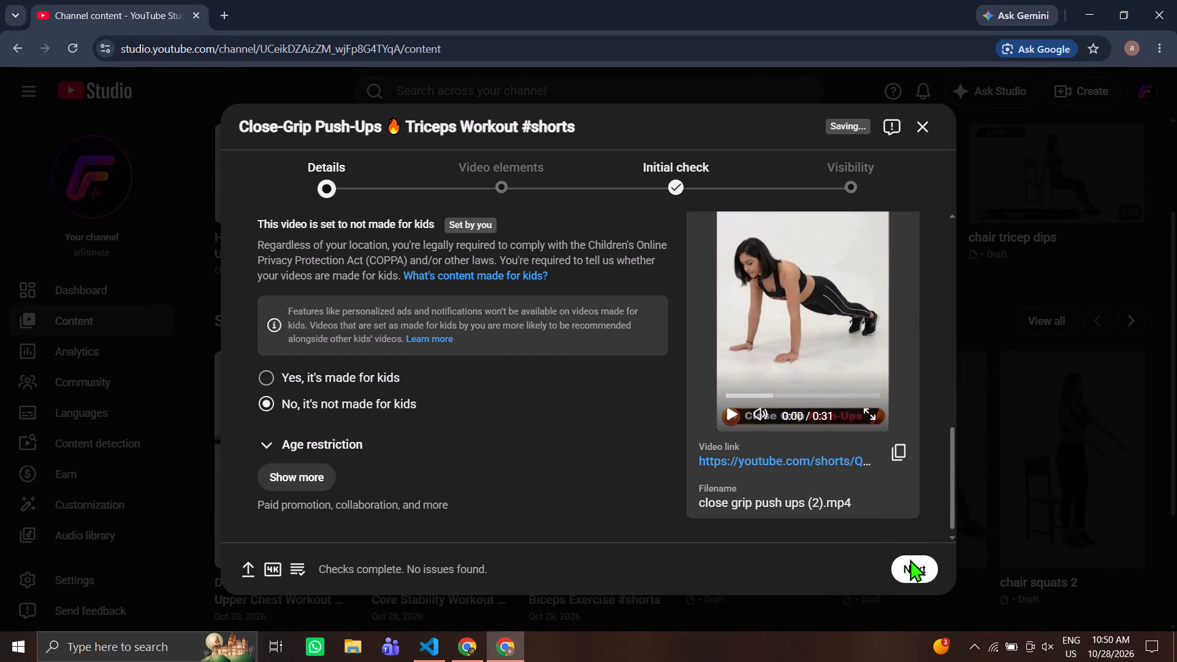
click(915, 569)
double_click(915, 569)
click(315, 424)
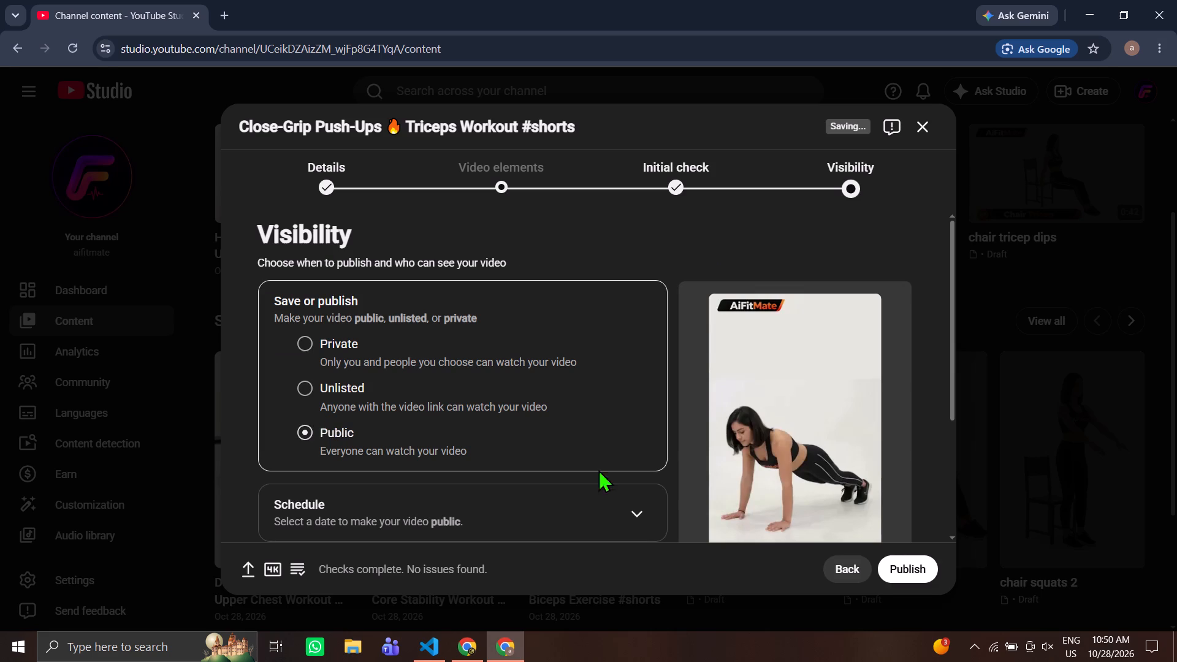
click(934, 562)
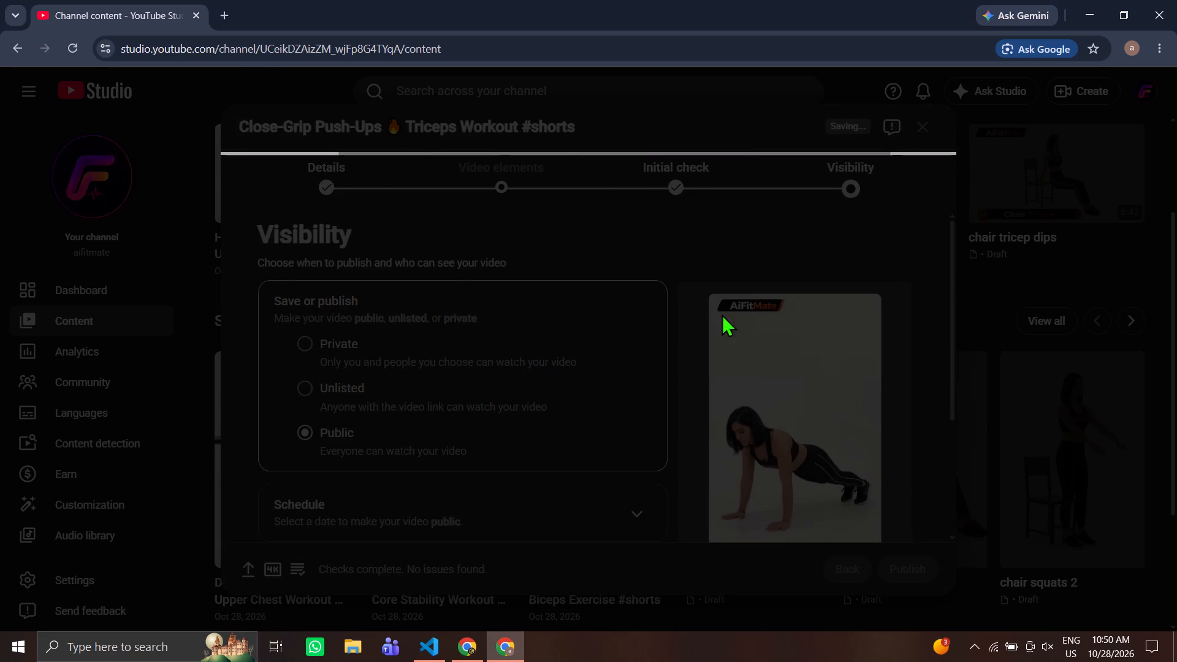
Delete all Close-Grip Push-Ups text above the Chair Triceps Dips heading from the Visual Studio Code file.
key(alt+Tab)
click(416, 343)
drag(229, 481, 0, 16)
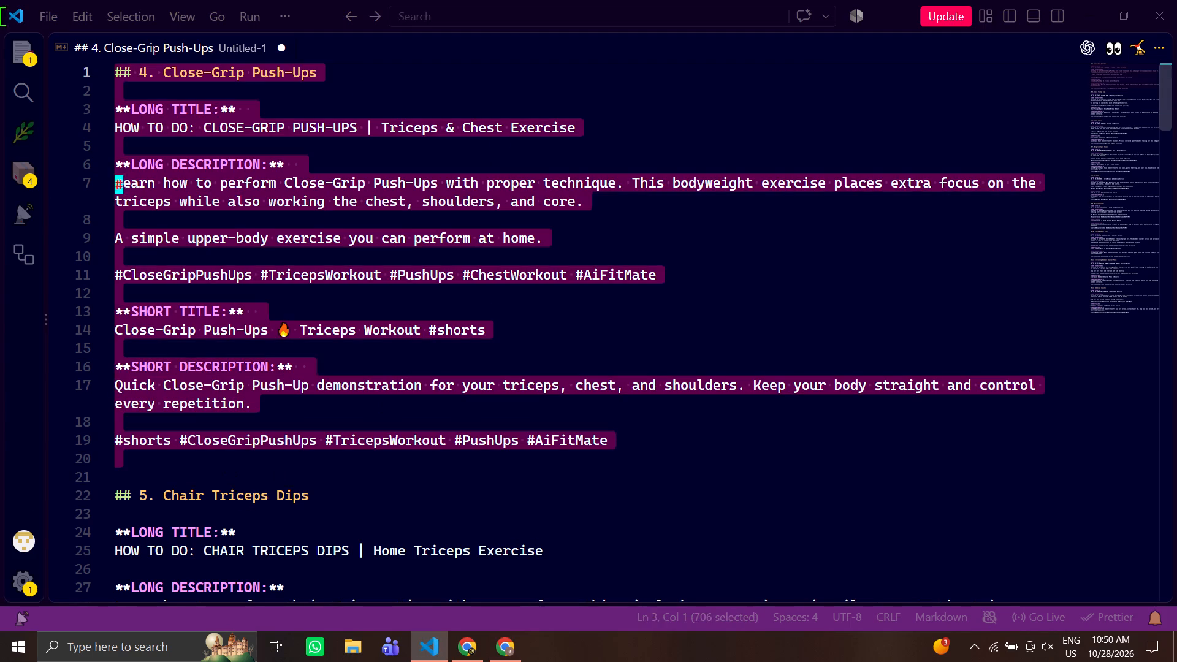
drag(0, 16, 0, 4)
key(Delete)
key(Delete)
Copy the Chair Triceps Dips long title and long description text in Visual Studio Code, and open the chair tricep dips video draft in YouTube Studio.
click(238, 130)
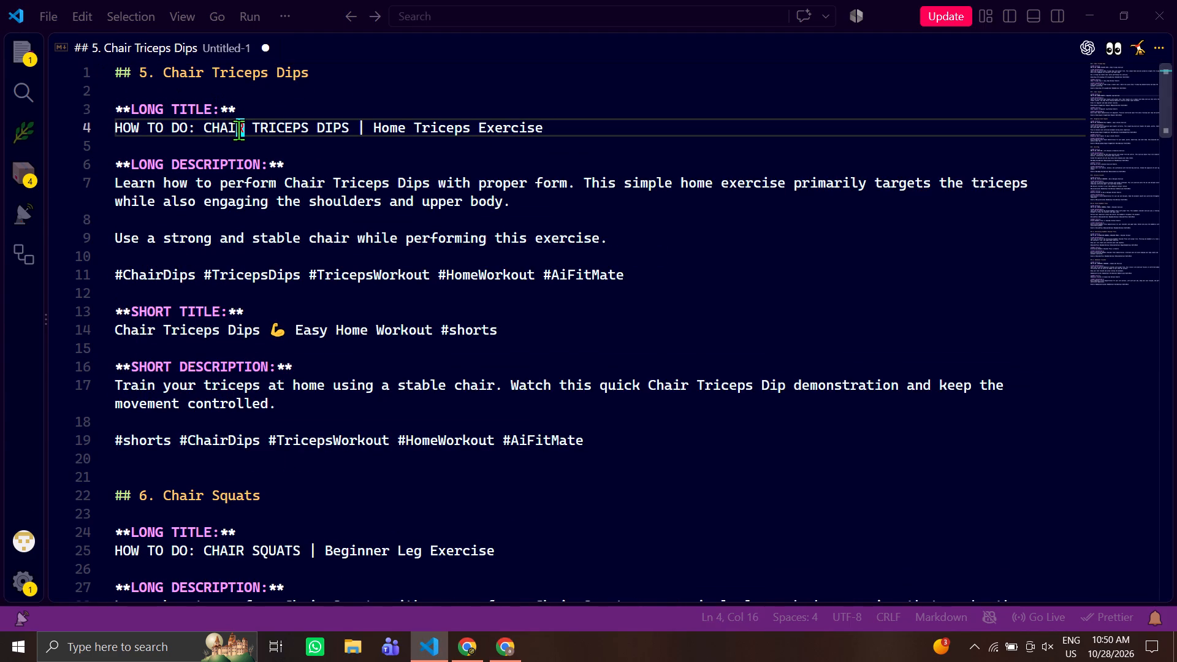
key(ctrl+c)
drag(654, 275, 8, 160)
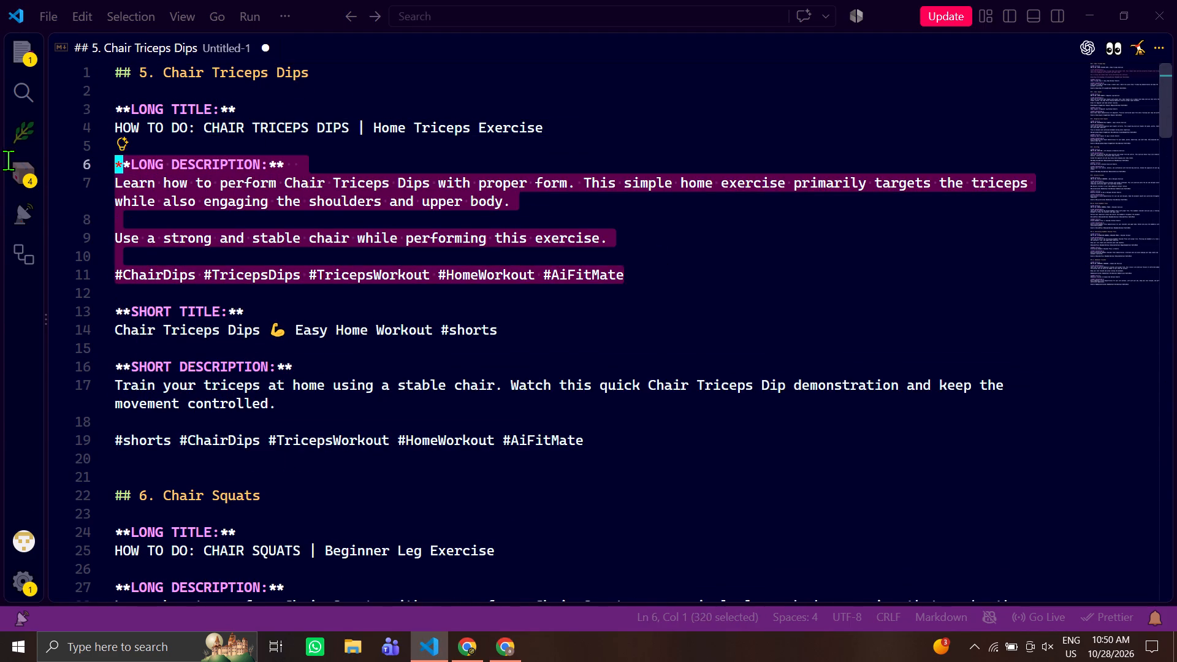
drag(8, 160, 0, 192)
key(ctrl+c)
key(alt+Tab)
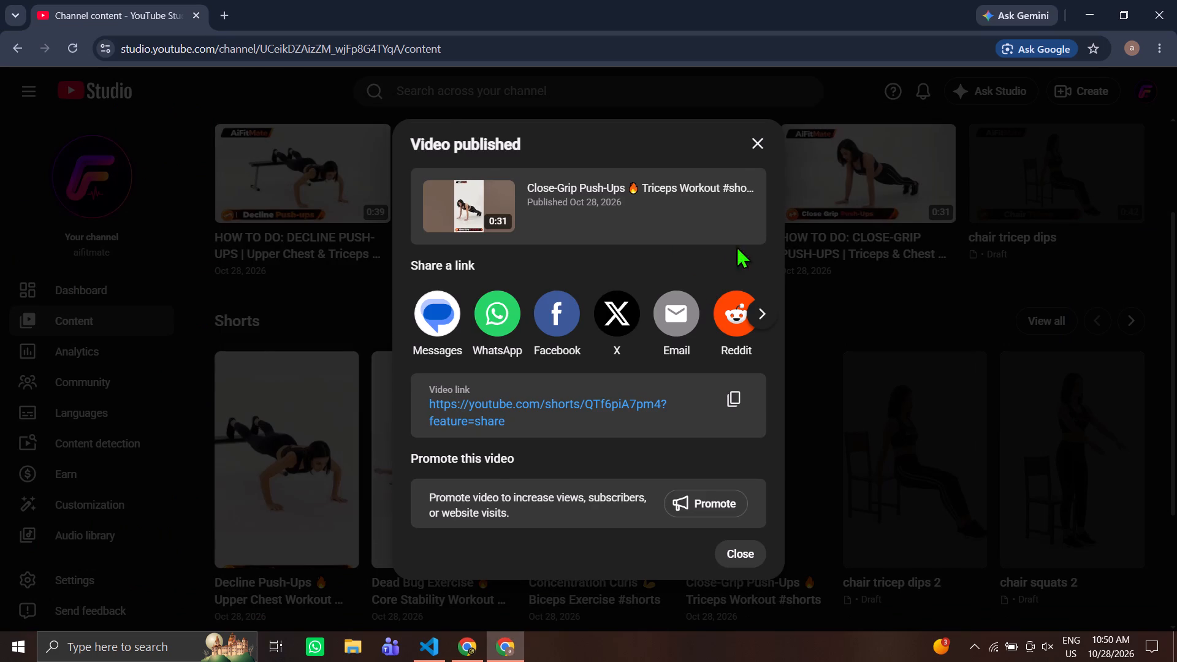
click(757, 146)
click(1070, 194)
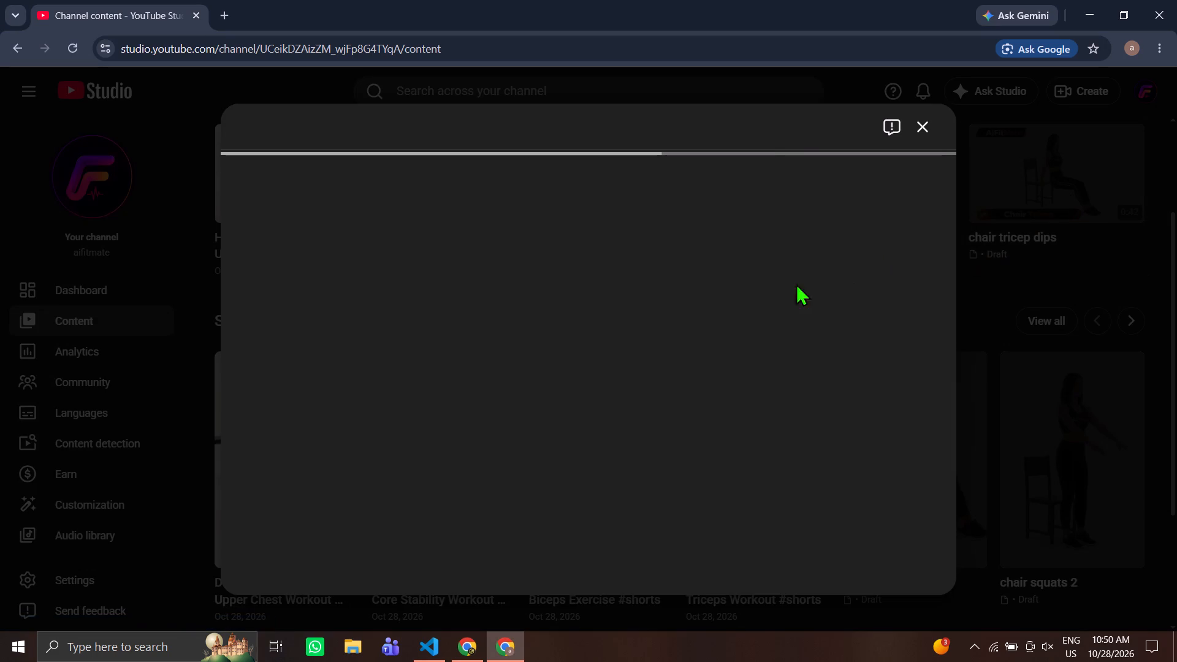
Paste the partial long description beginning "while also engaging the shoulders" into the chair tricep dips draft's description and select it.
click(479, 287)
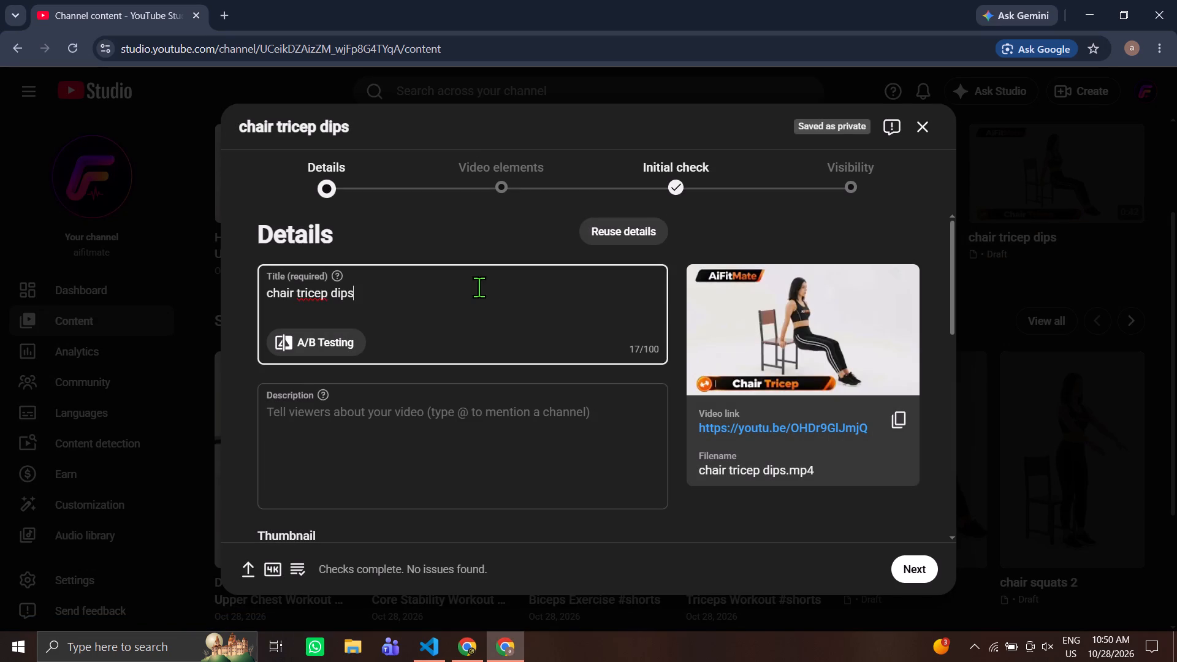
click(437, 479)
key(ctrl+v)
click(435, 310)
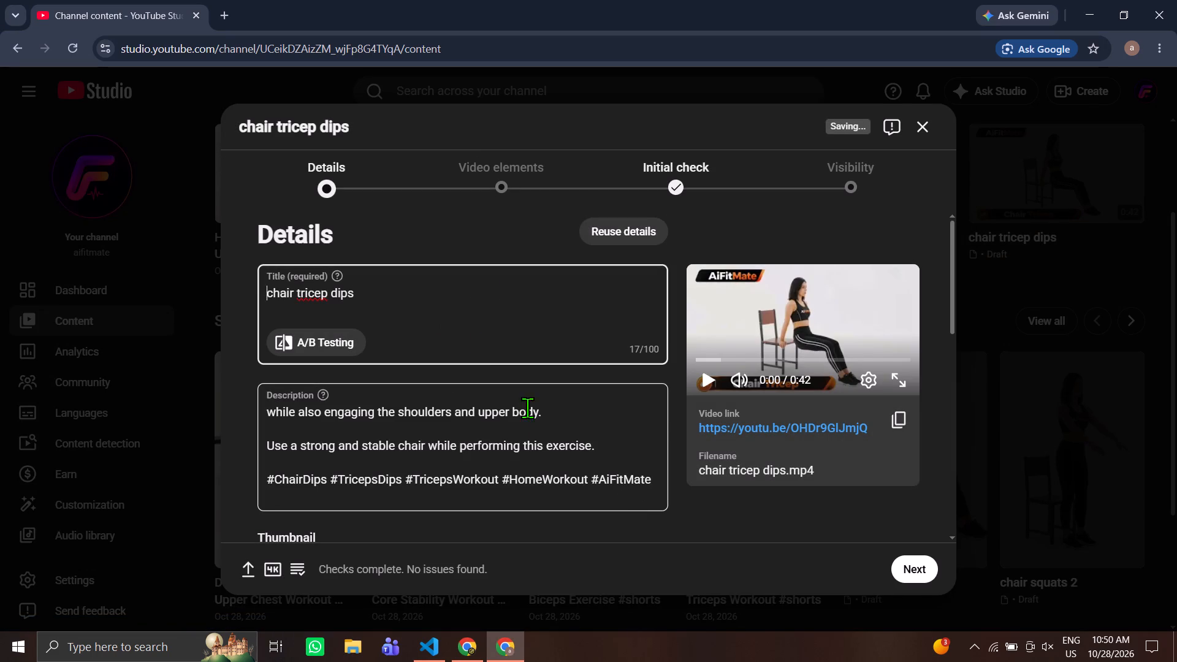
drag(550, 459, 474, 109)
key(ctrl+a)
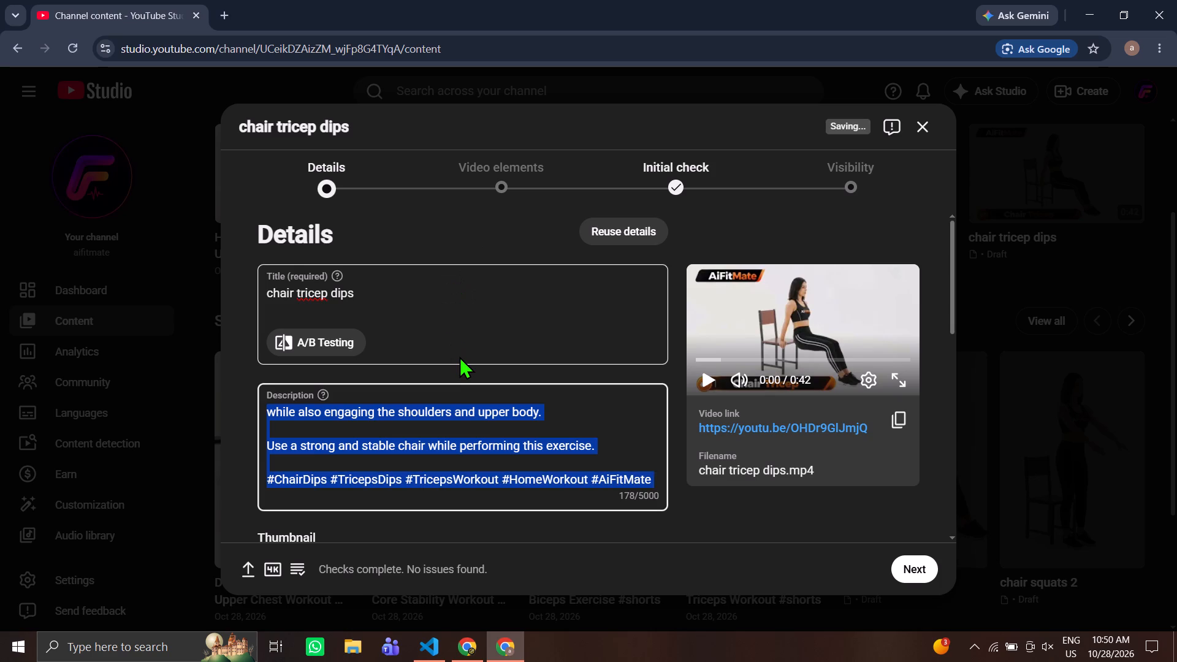
Copy the full Chair Triceps Dips long description with hashtags from Visual Studio Code and replace the video draft's description with it.
key(alt+Tab)
click(672, 268)
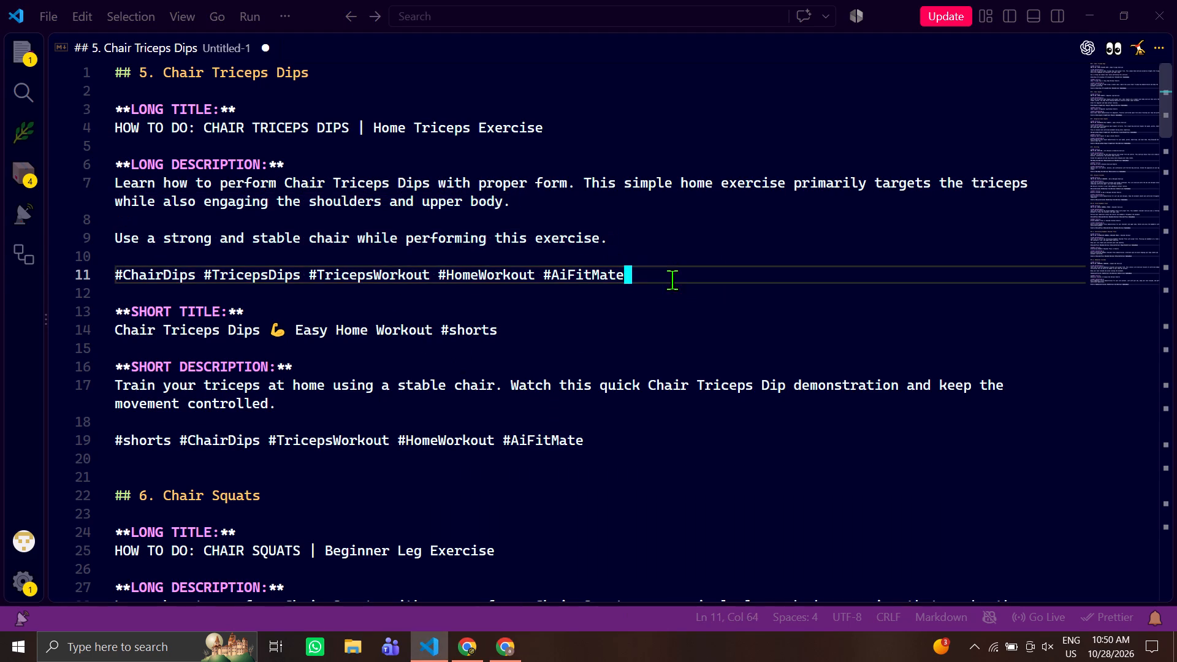
drag(672, 283, 88, 169)
click(88, 169)
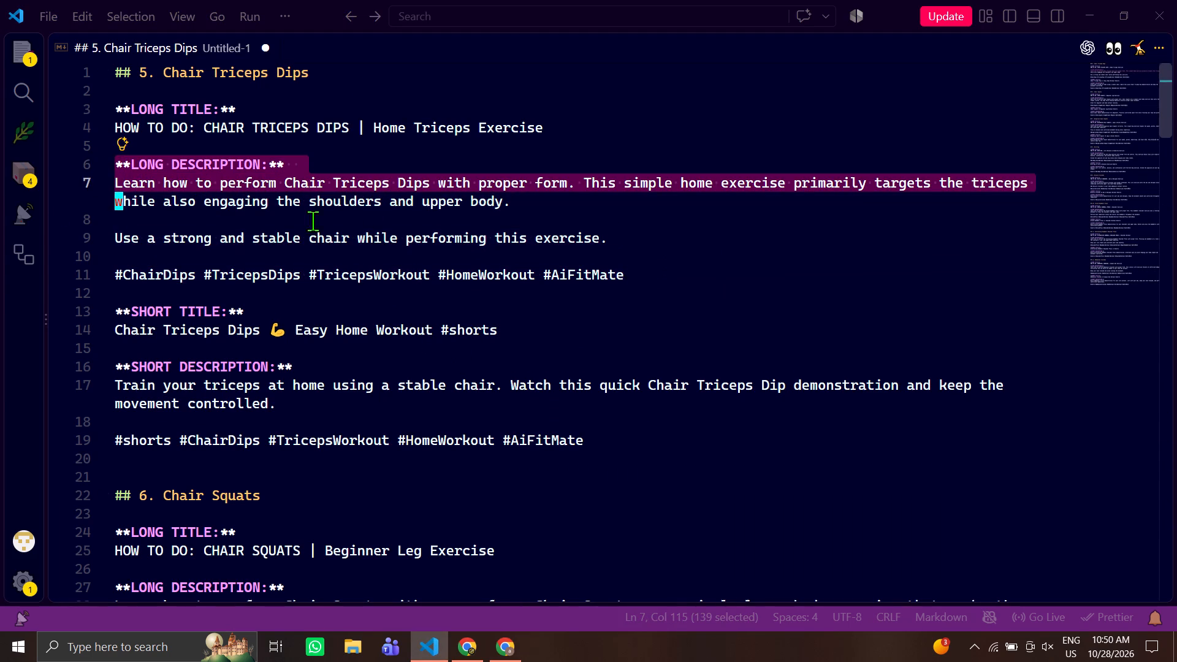
click(603, 276)
drag(667, 278, 101, 178)
key(ctrl+c)
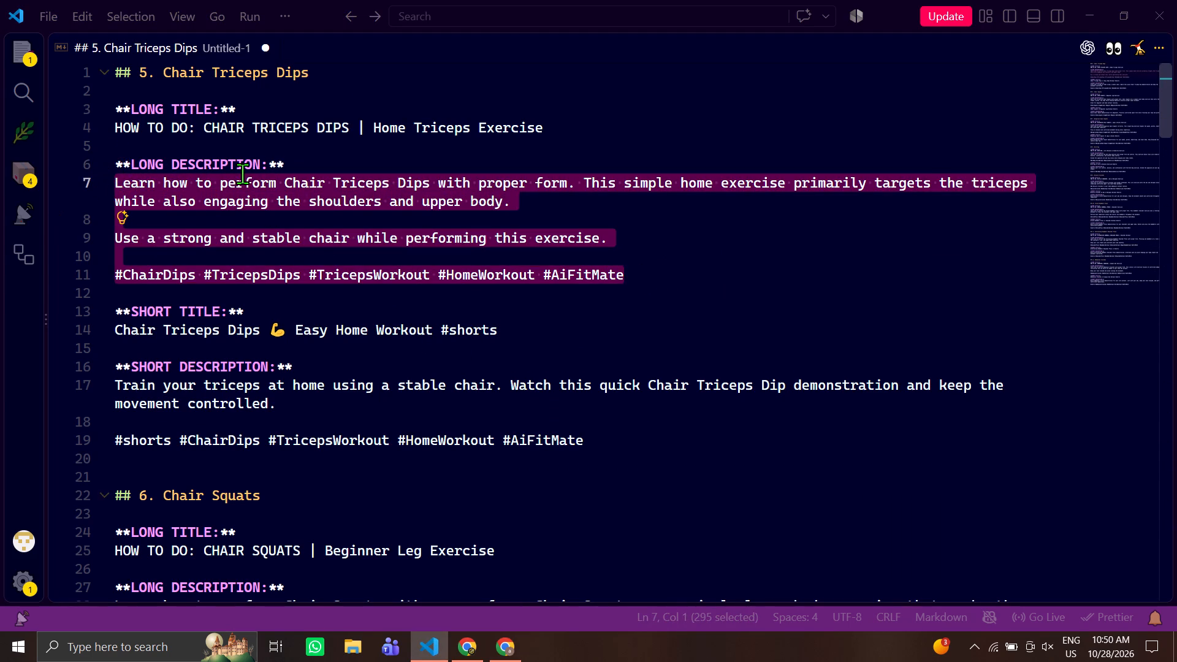
key(alt+Tab)
click(511, 424)
key(ctrl+a)
key(ctrl+v)
Replace the video draft's title with the copied long title, HOW TO DO: CHAIR TRICEPS DIPS | Home Triceps Exercise.
click(493, 278)
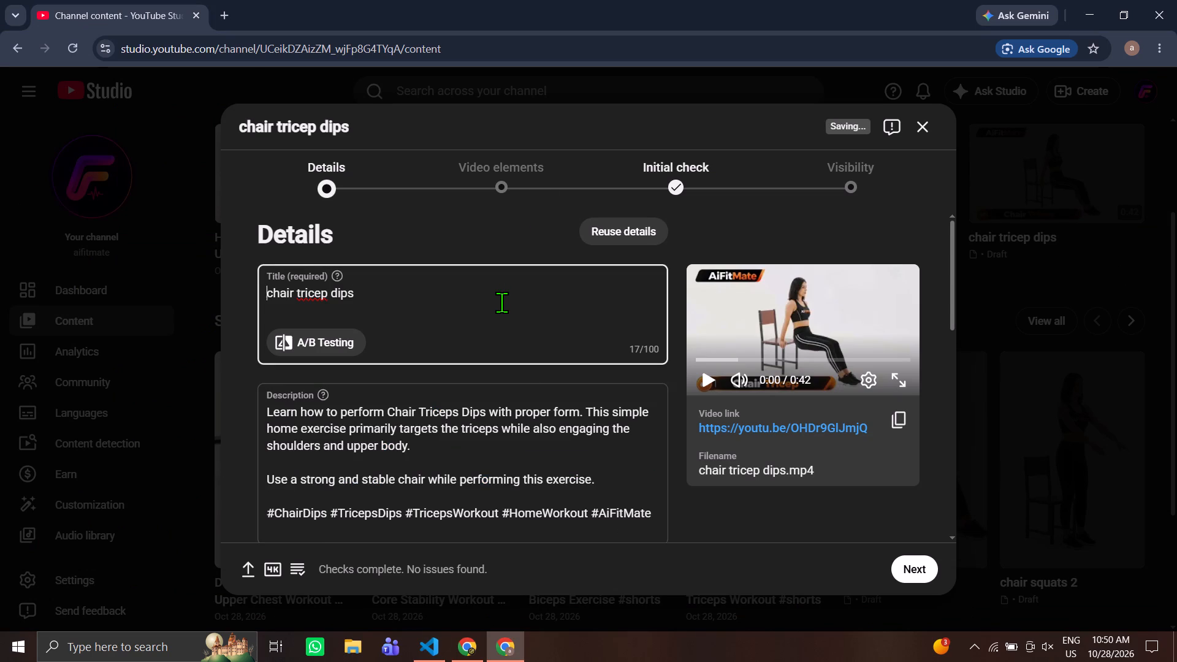
click(501, 302)
key(ctrl+a)
key(super+v)
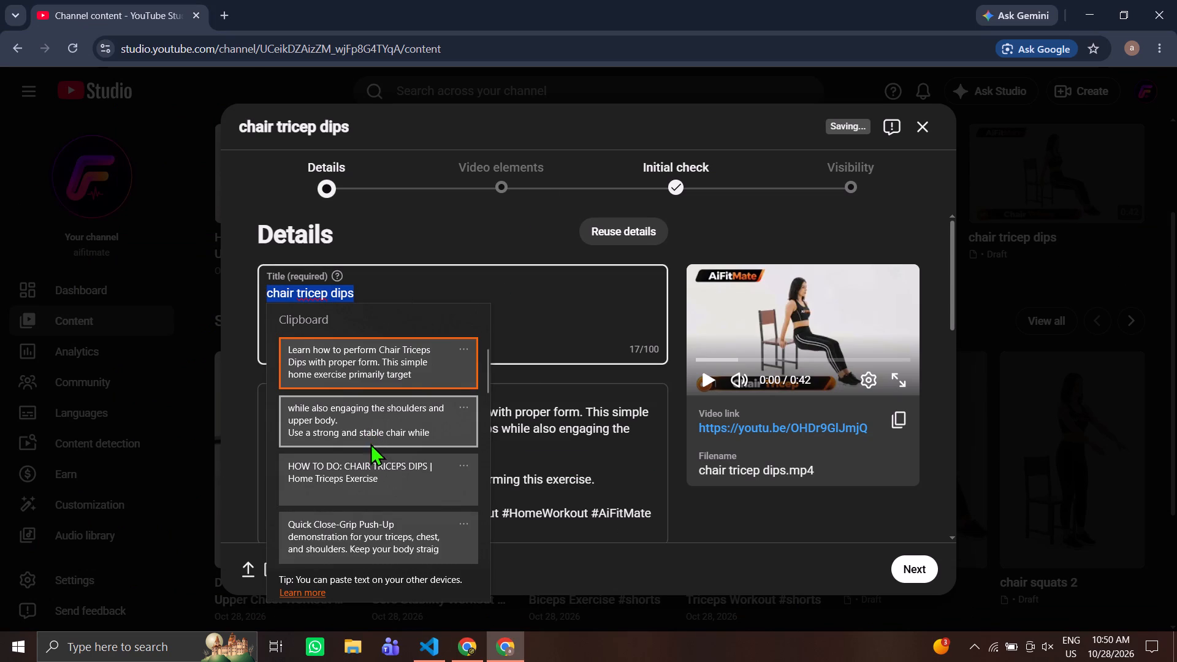
click(370, 479)
key(ctrl+v)
key(alt+Tab)
key(alt+Tab)
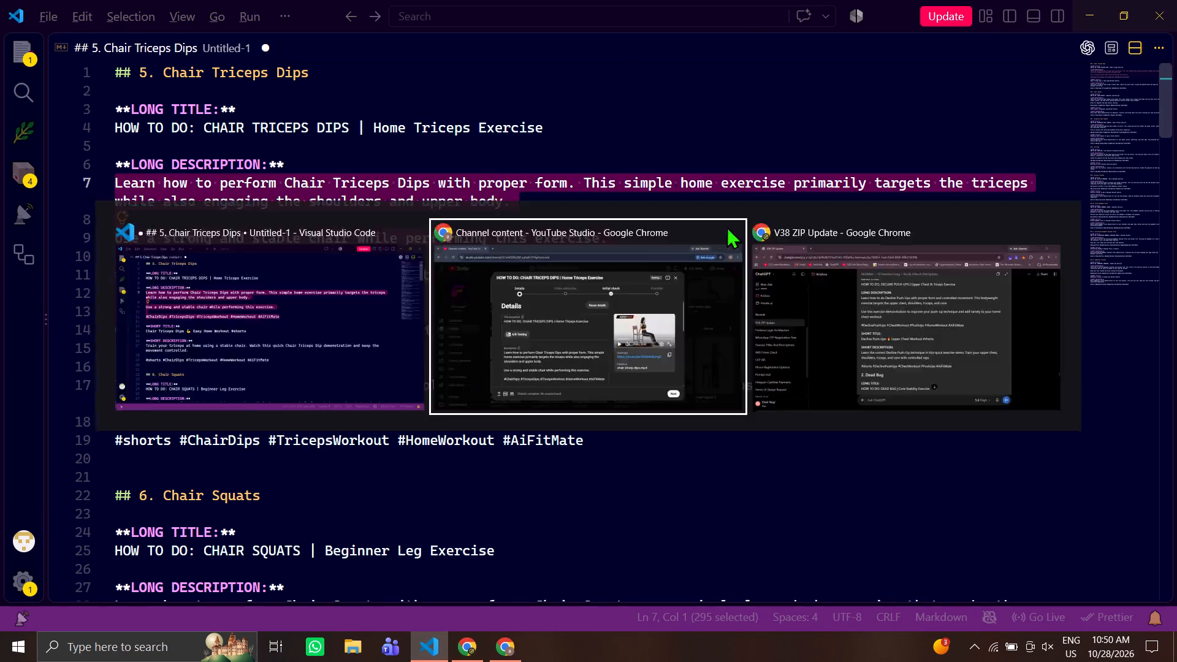
Mark the Chair Triceps Dips video as not made for kids and publish it with Public visibility.
click(899, 561)
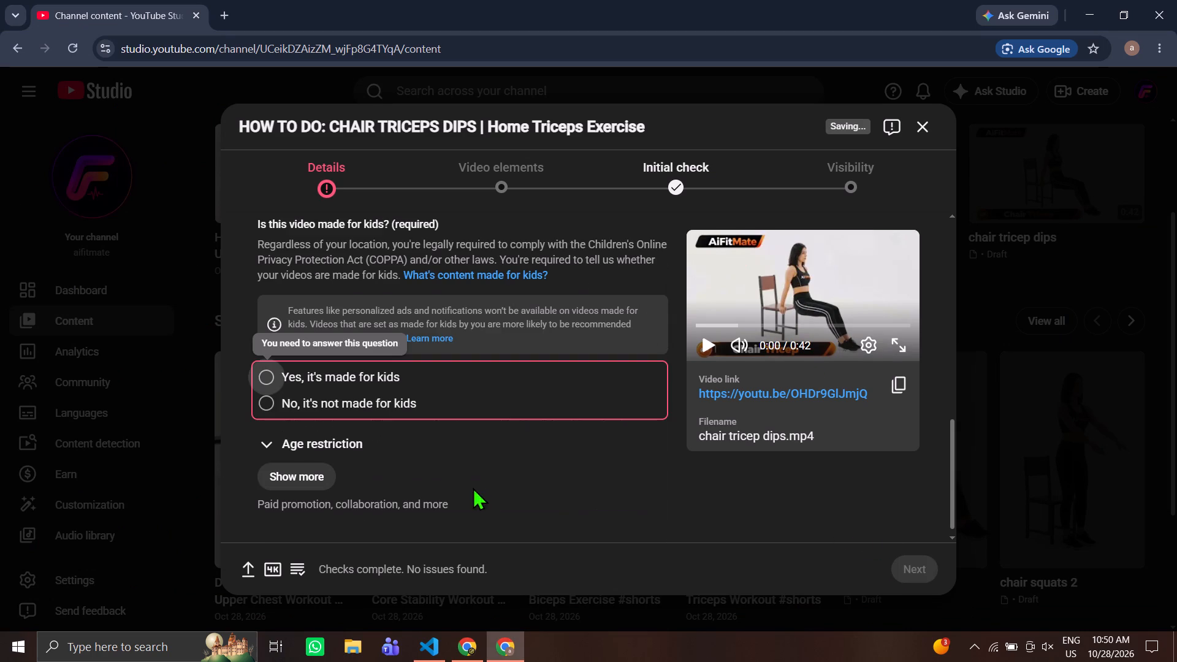
click(325, 397)
triple_click(897, 576)
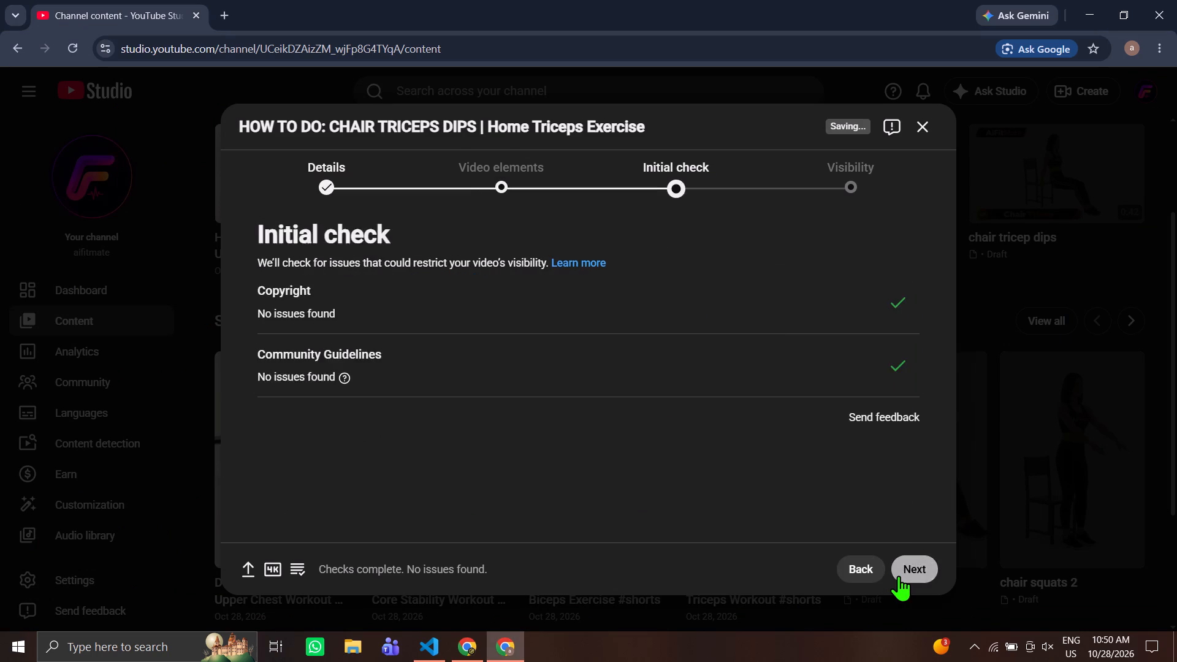
click(328, 435)
click(901, 566)
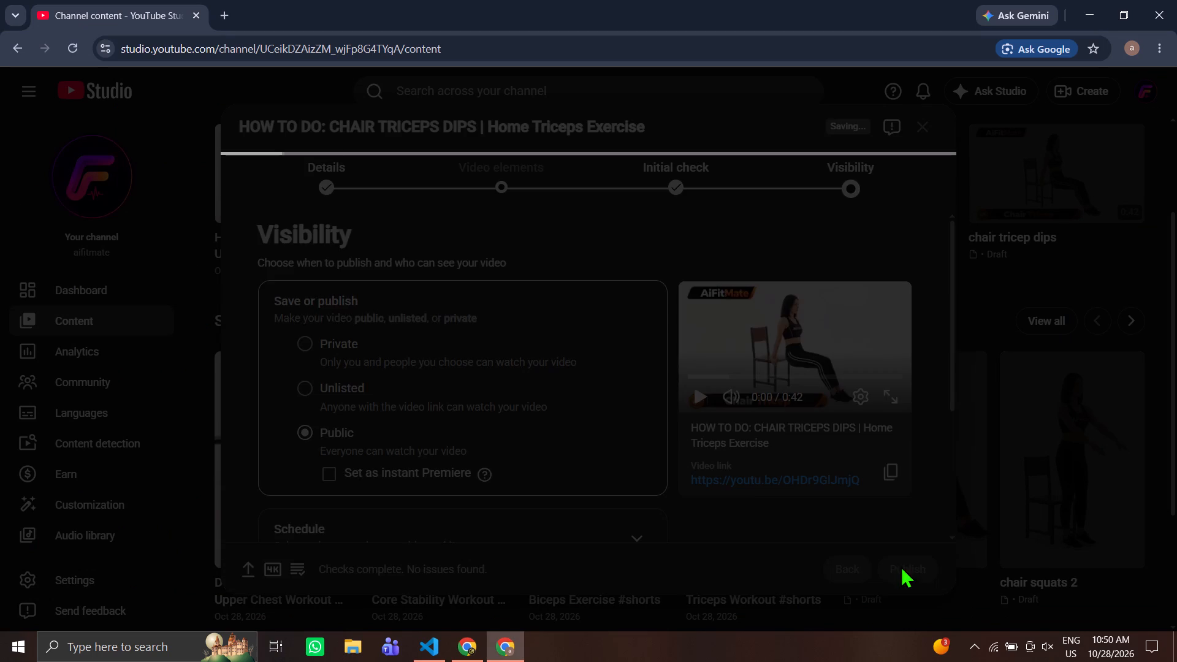
Copy the short title Chair Triceps Dips 💪 Easy Home Workout #shorts from Visual Studio Code and replace the chair tricep dips 2 draft's title with it.
key(alt+Tab)
click(506, 325)
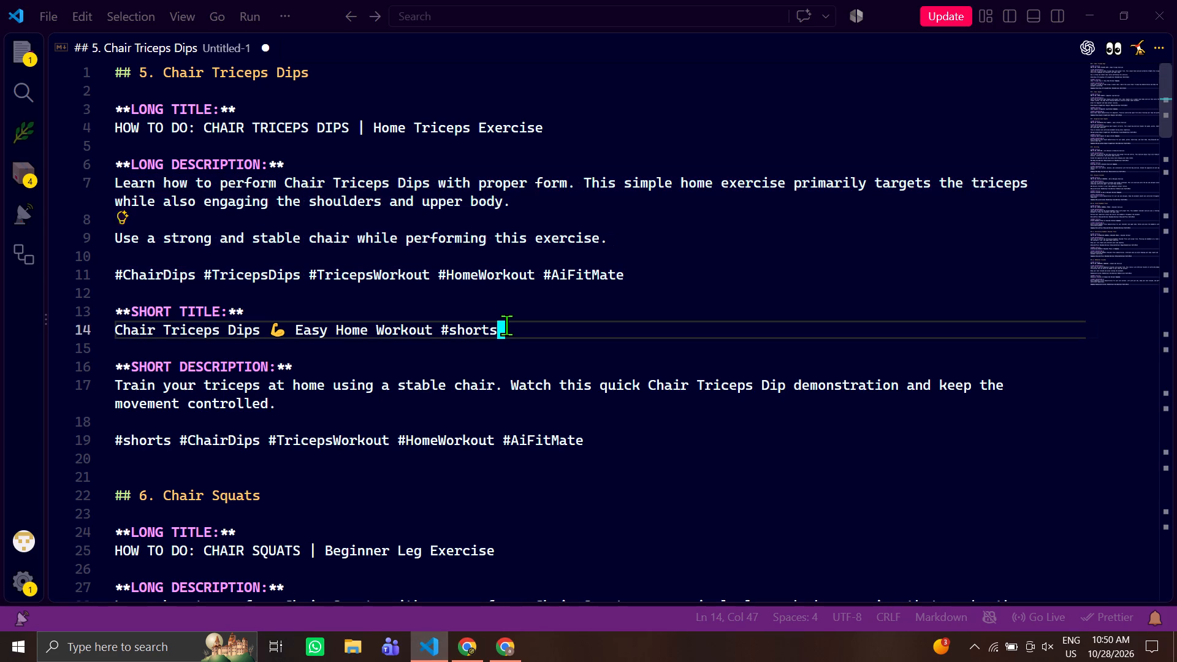
key(ctrl+c)
key(alt+Tab)
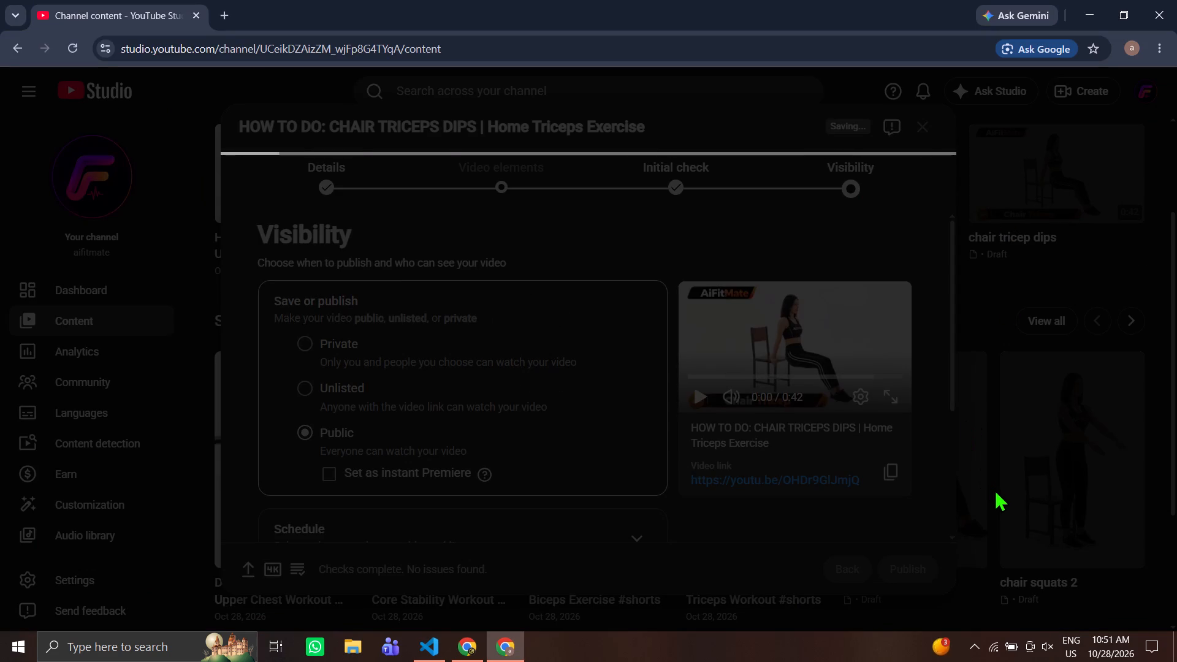
click(962, 493)
click(915, 497)
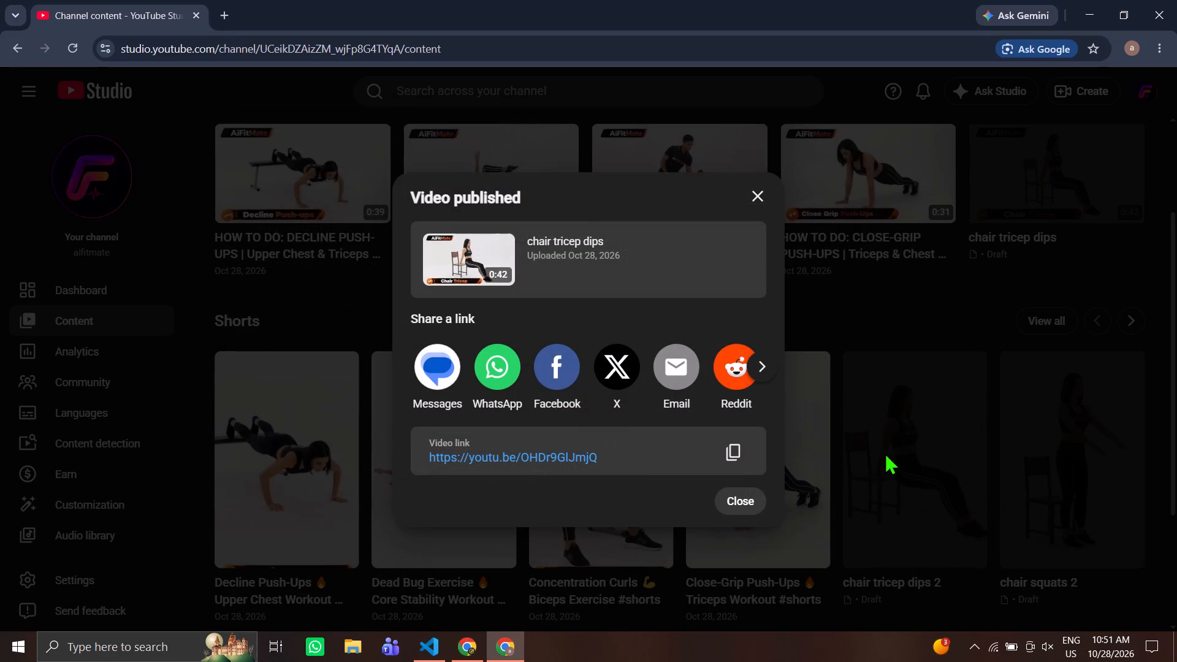
click(724, 507)
click(894, 495)
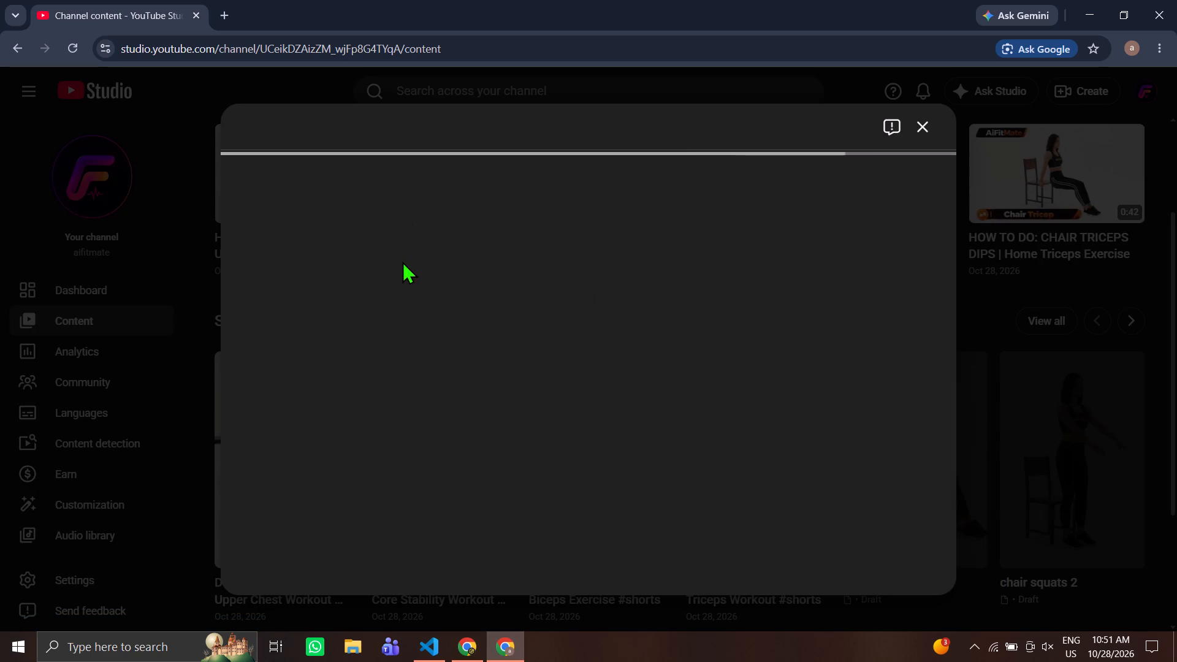
click(438, 303)
key(ctrl+a)
key(ctrl+v)
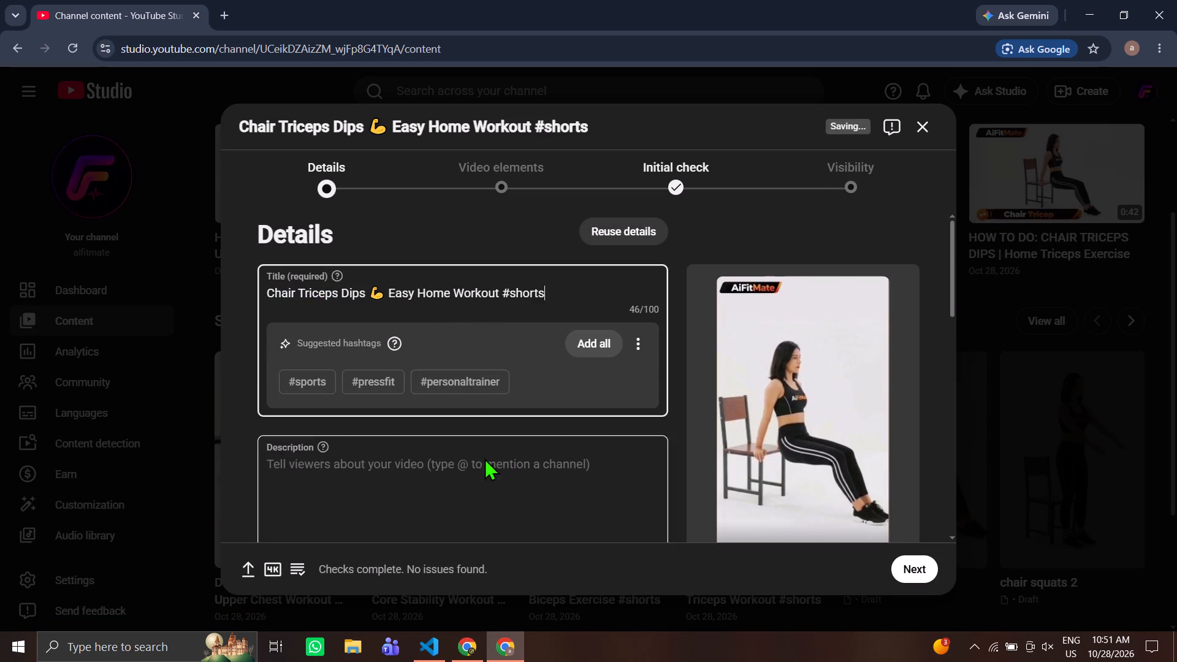
Copy the full Chair Triceps Dips short description with hashtags from Visual Studio Code into the Short draft's description.
click(484, 462)
key(alt+Tab)
drag(623, 442, 110, 386)
key(ctrl+c)
key(alt+Tab)
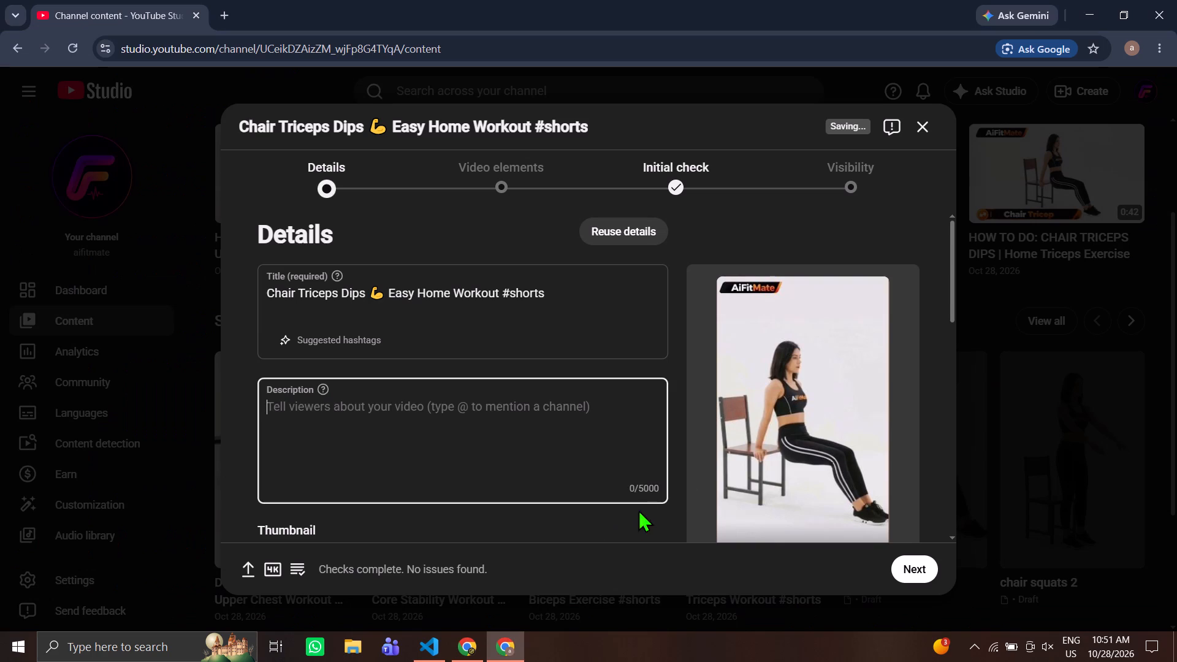
key(ctrl+v)
Mark the Chair Triceps Dips Short as not made for kids, publish it with Public visibility, and close the sharing dialog.
click(915, 568)
click(915, 568)
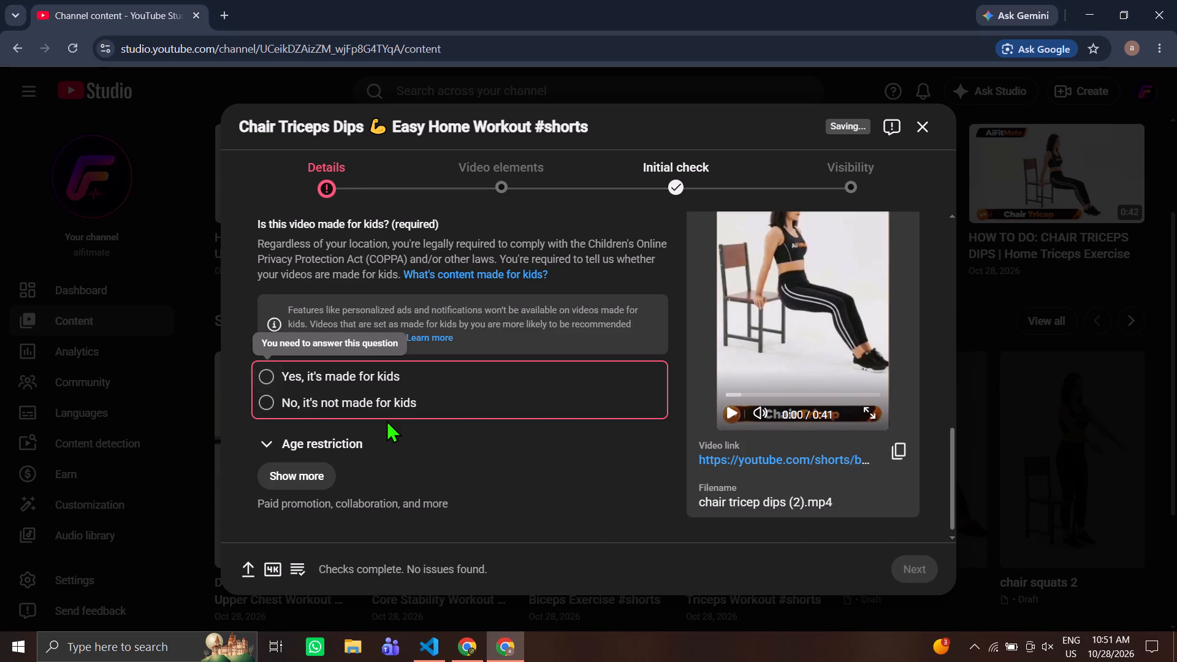
click(378, 406)
double_click(915, 568)
click(915, 566)
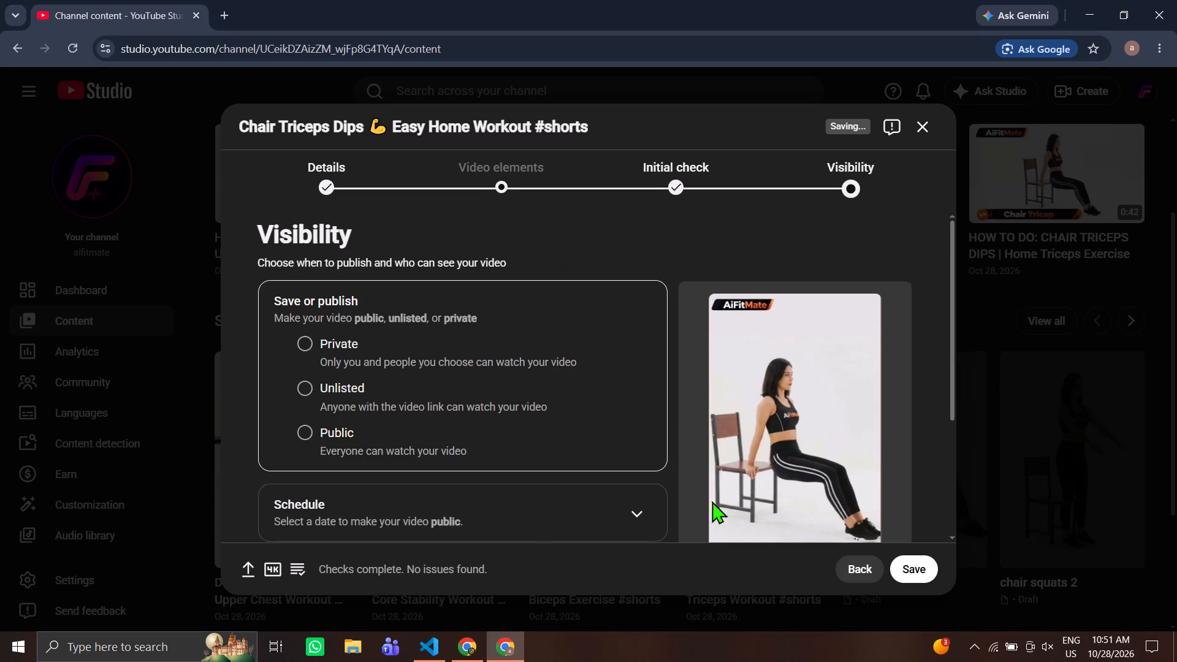
click(308, 422)
click(330, 435)
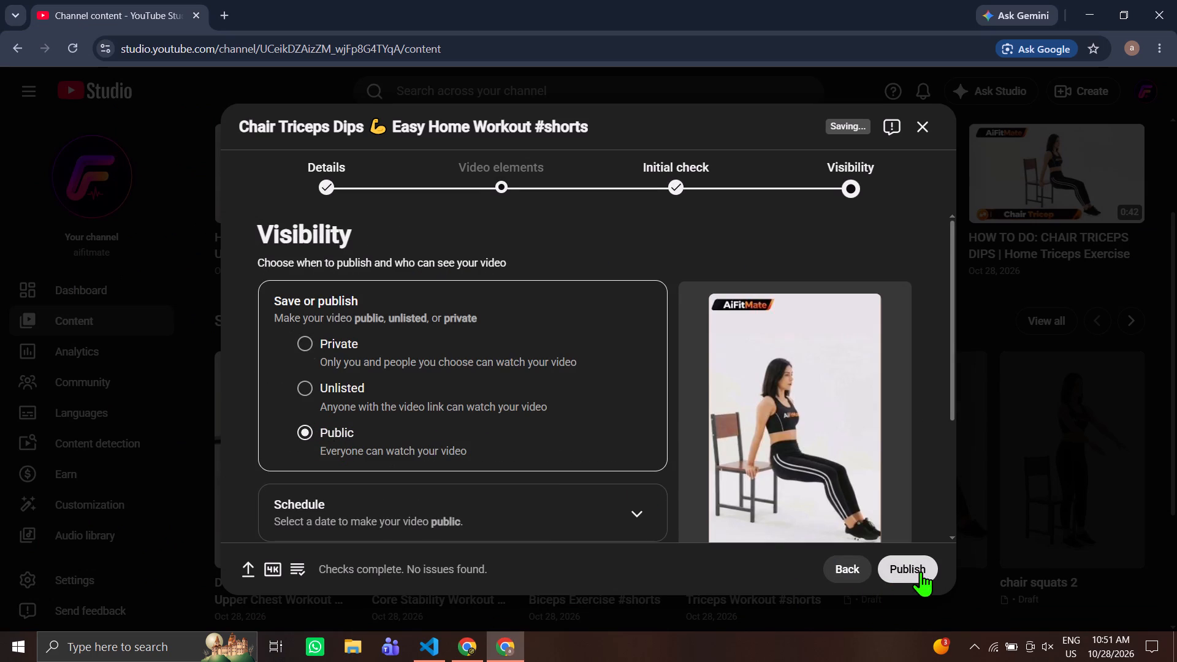
click(917, 570)
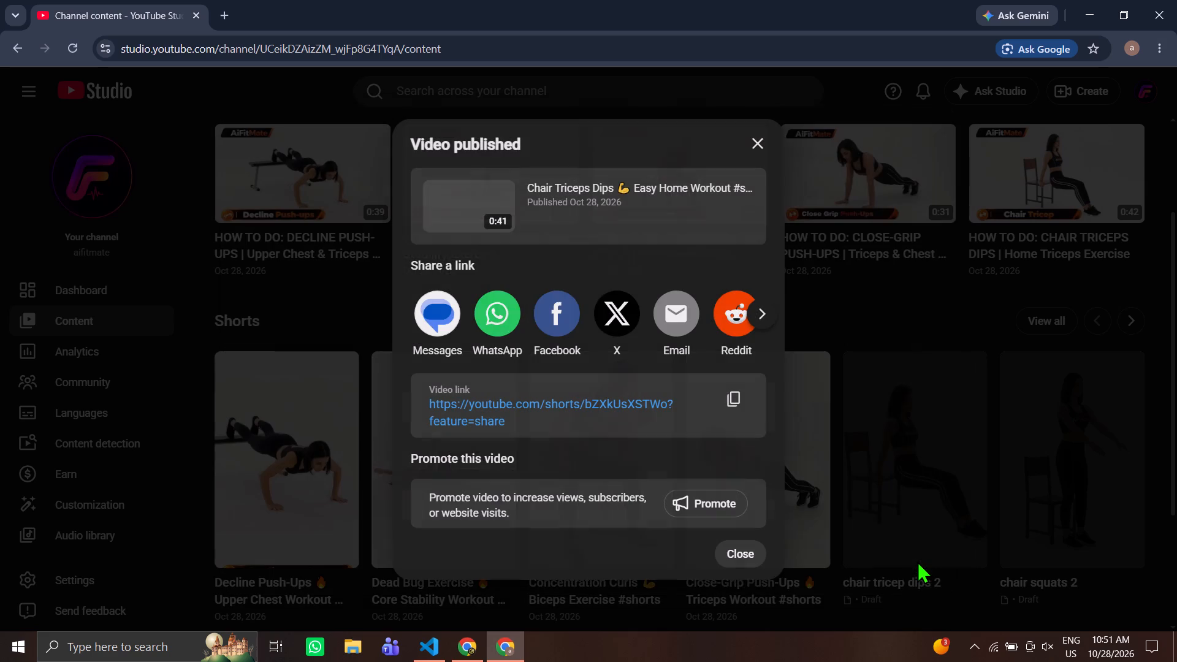
click(728, 548)
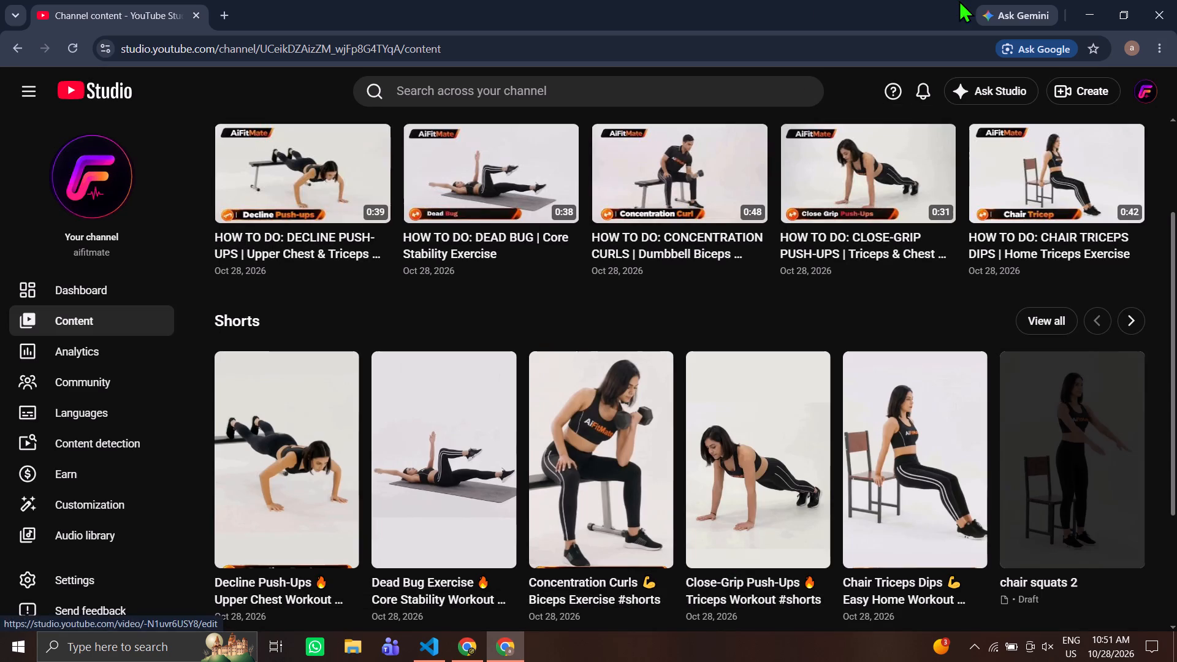
Delete the used "5. Chair Triceps Dips" section from the Visual Studio Code file.
drag(1176, 338, 1176, 289)
click(1138, 183)
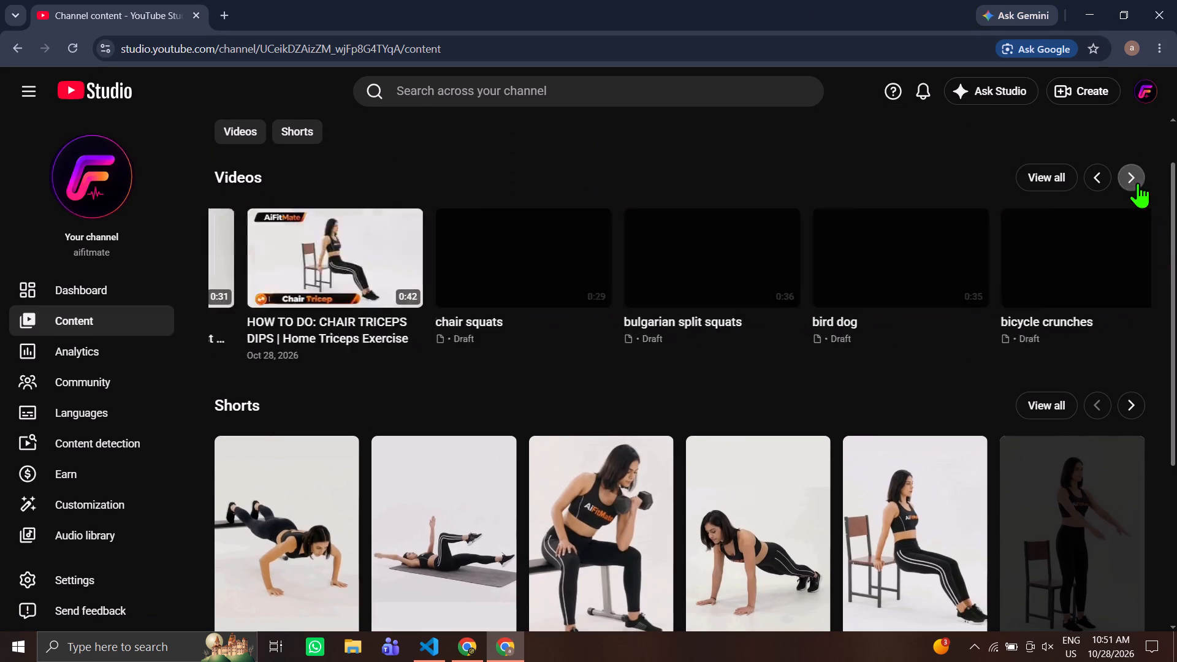
drag(1176, 346, 1176, 393)
key(alt+Tab)
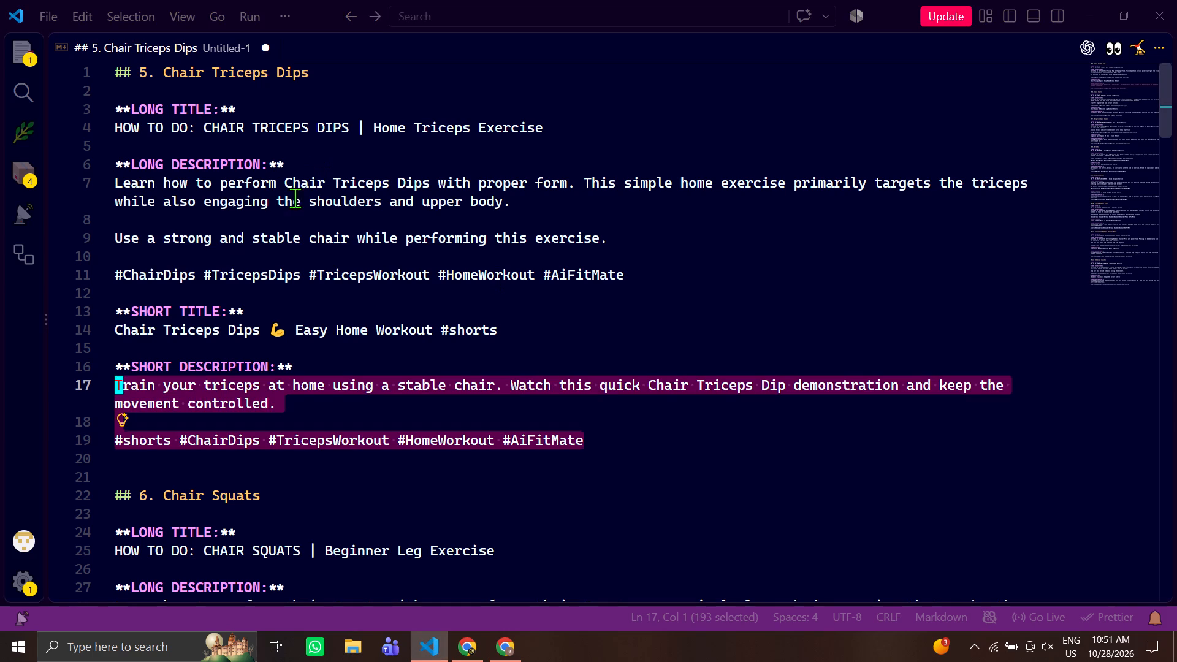
click(434, 500)
drag(403, 484, 25, 0)
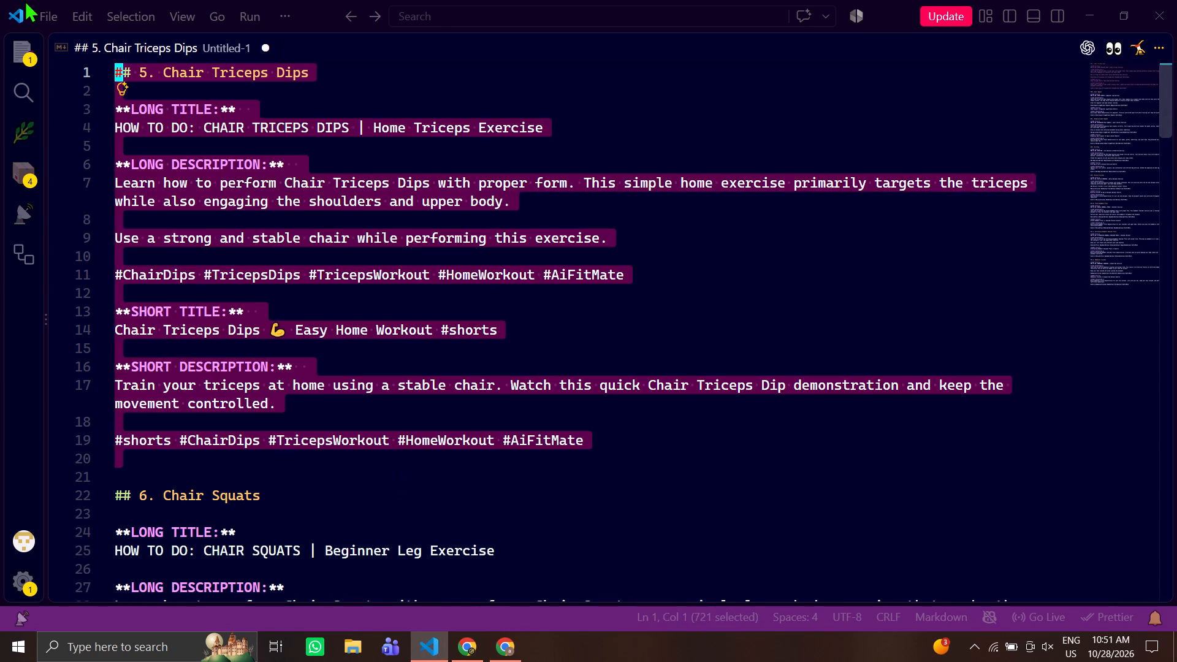
key(BackSpace)
Copy the long title HOW TO DO: CHAIR SQUATS | Beginner Leg Exercise and try to open the chair squats video draft in YouTube Studio.
click(233, 144)
key(ctrl+c)
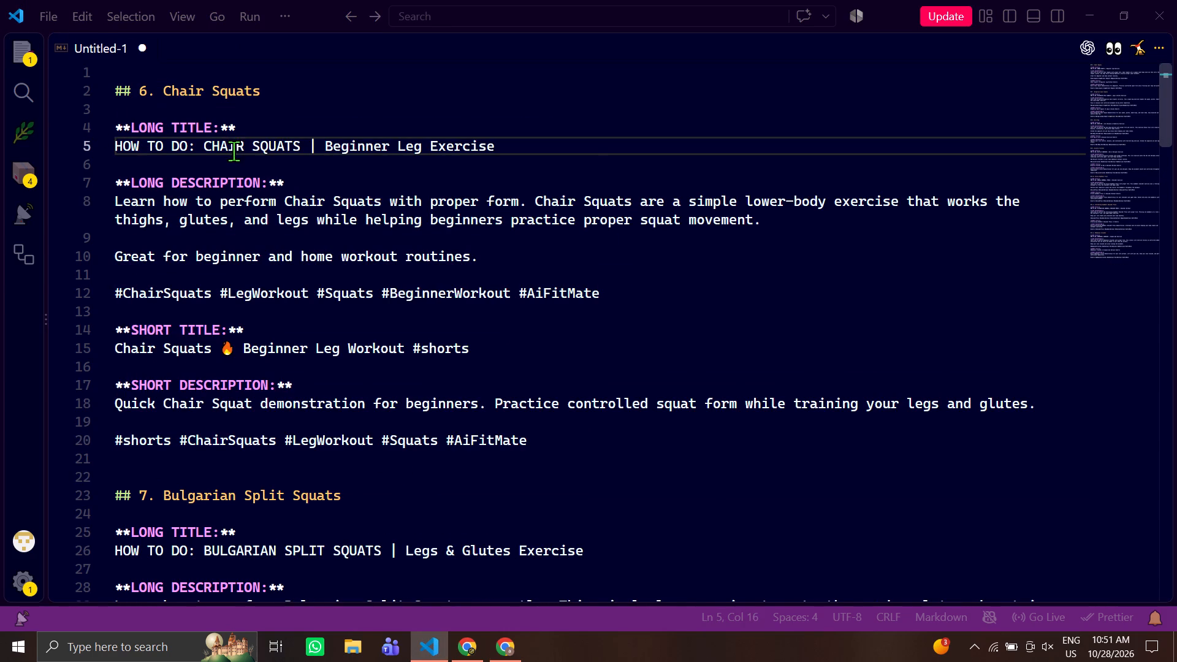
key(alt+Tab)
click(271, 185)
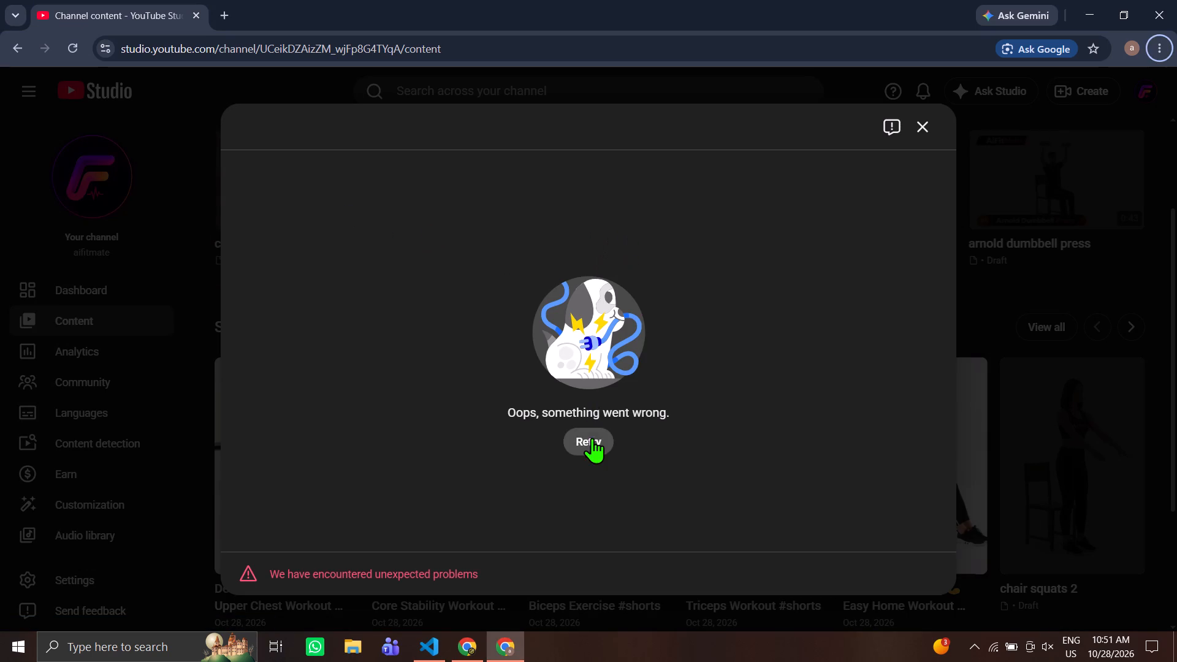
click(592, 441)
Copy the full Chair Squats long description with hashtags, reload YouTube Studio's Content page, and paste it into the chair squats video draft's description.
key(alt+Tab)
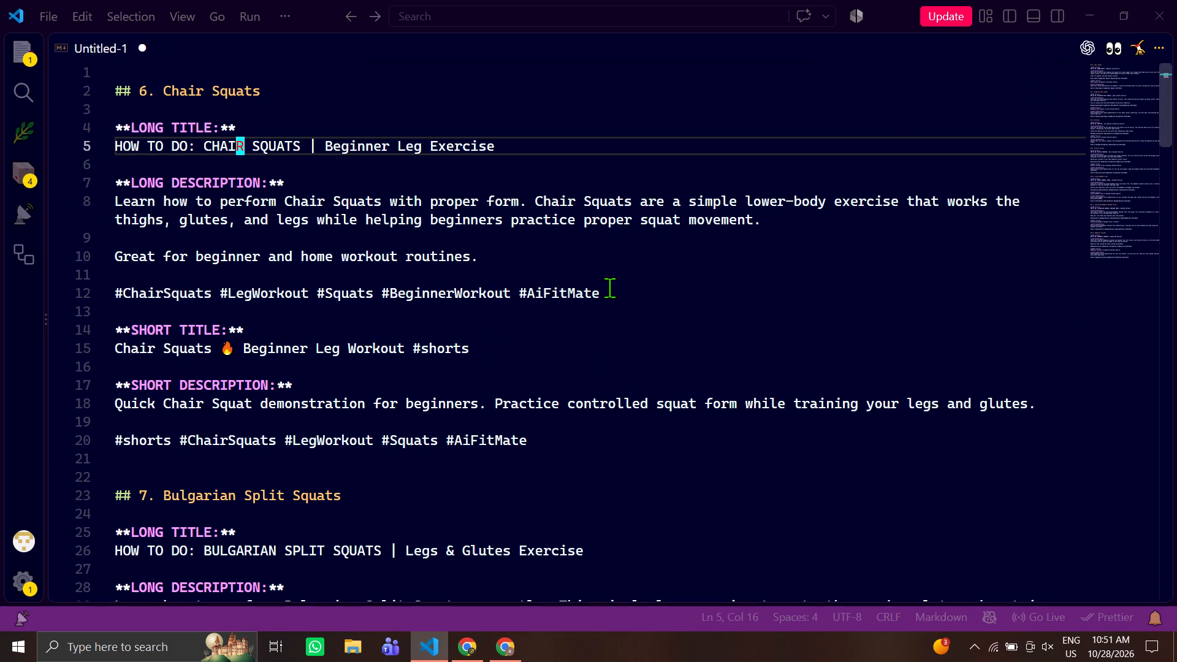
drag(631, 289, 58, 197)
key(ctrl+c)
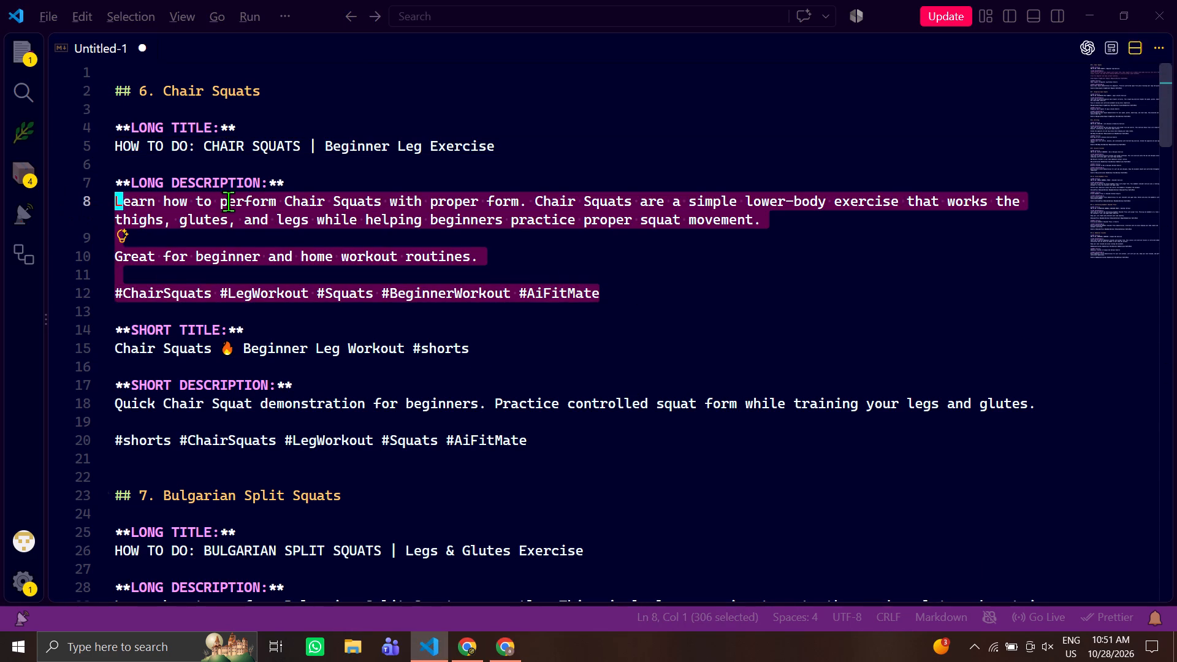
key(alt+Tab)
key(Escape)
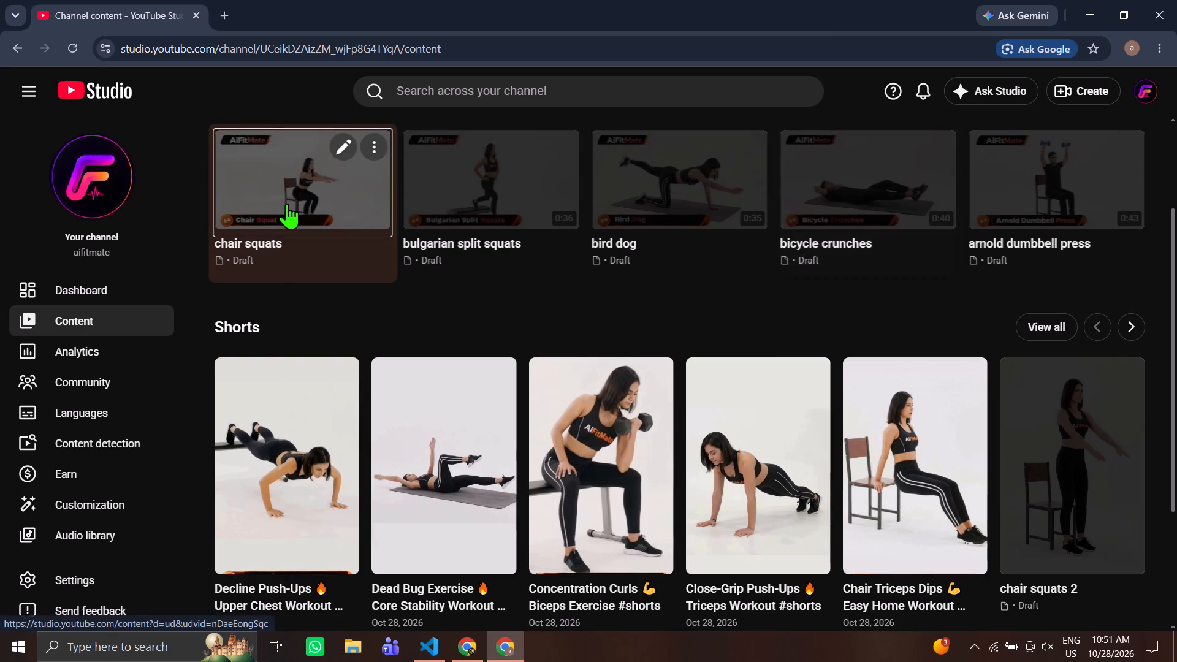
click(287, 200)
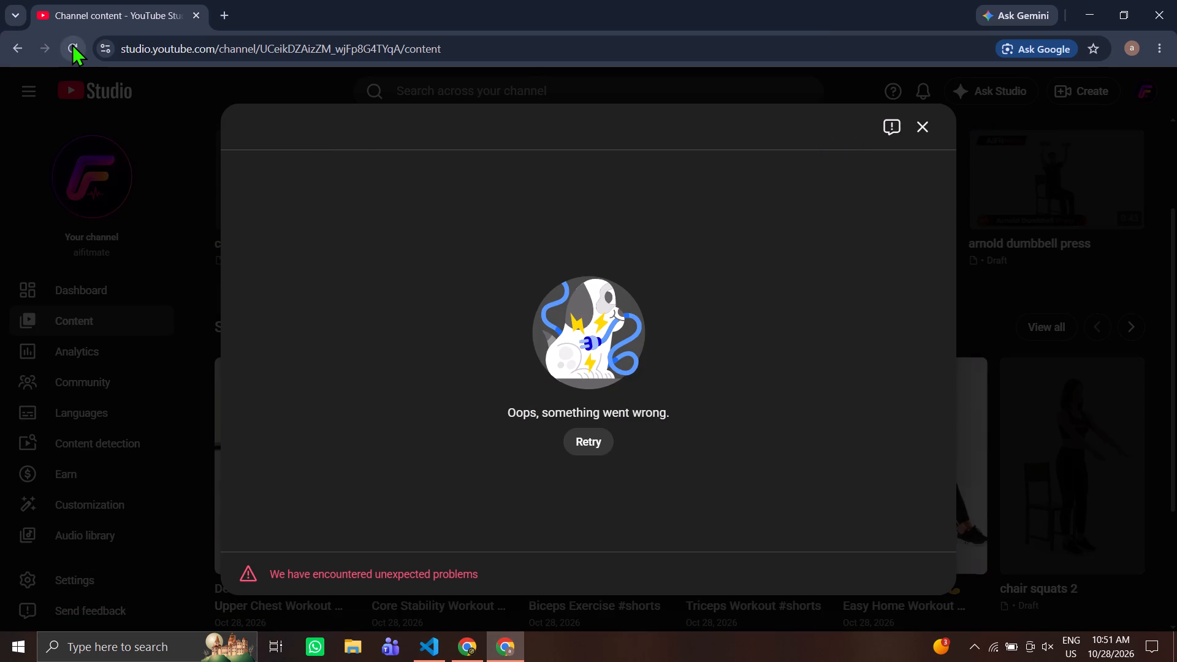
click(72, 44)
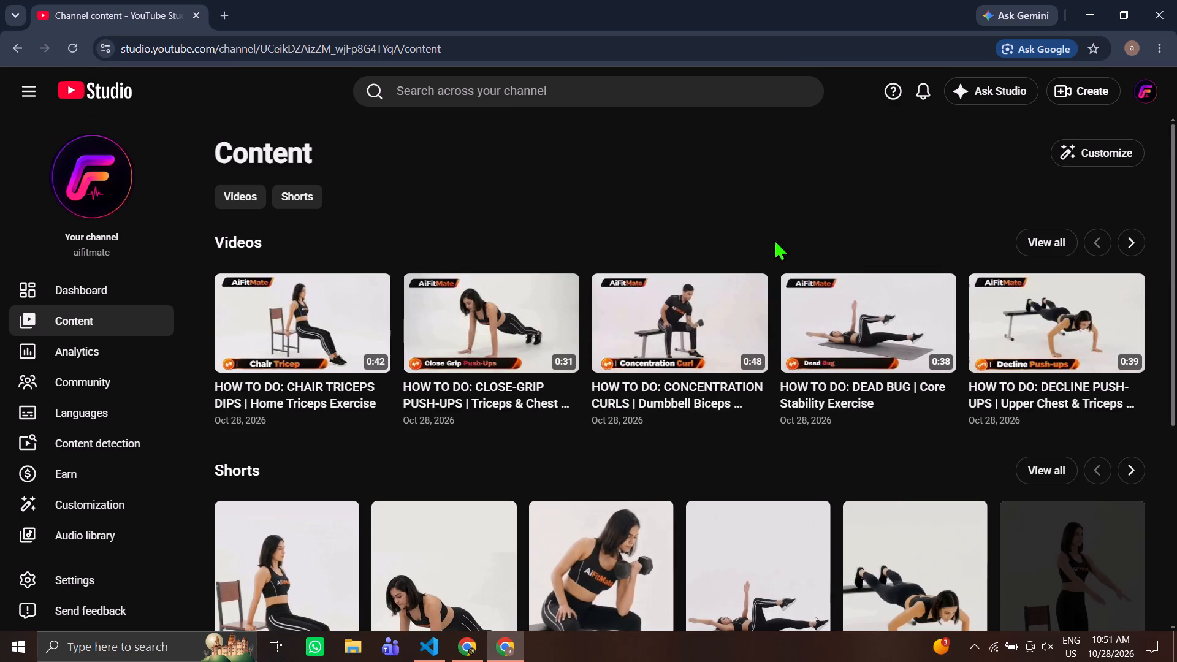
click(1127, 242)
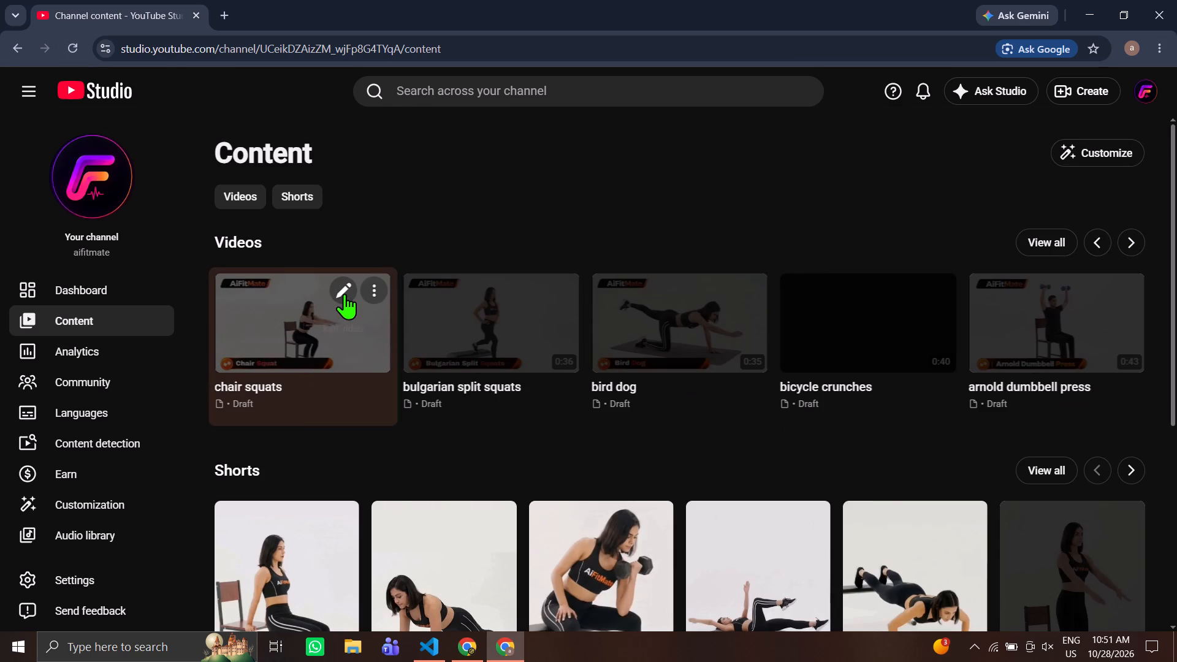
click(345, 292)
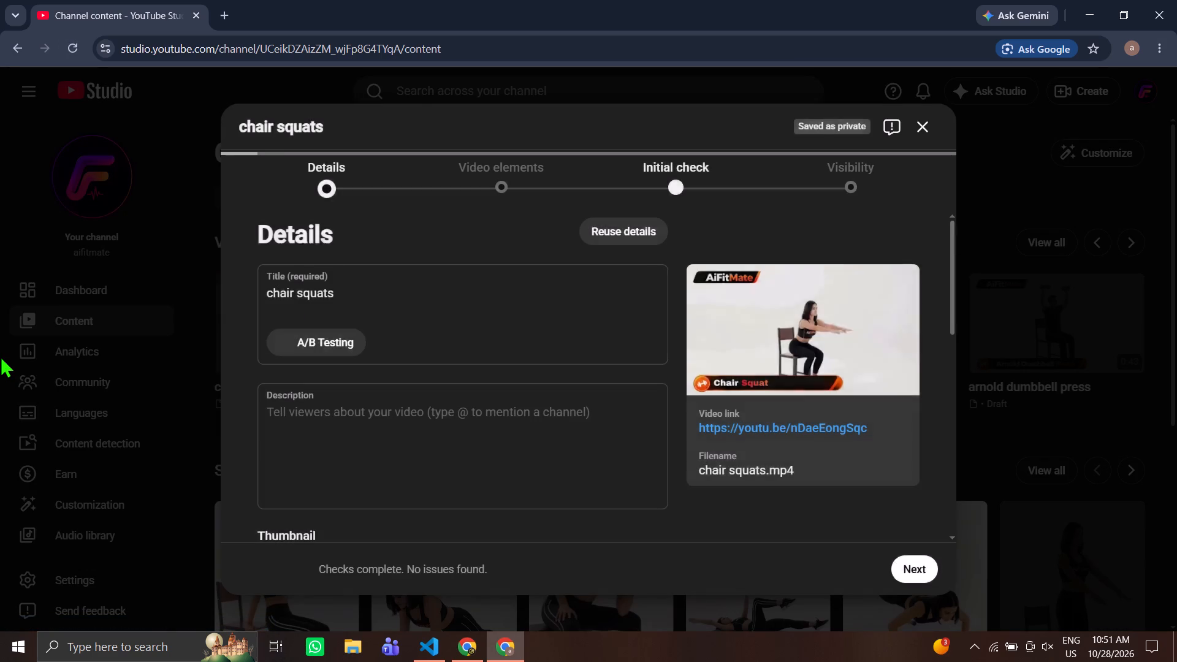
click(425, 438)
key(ctrl+v)
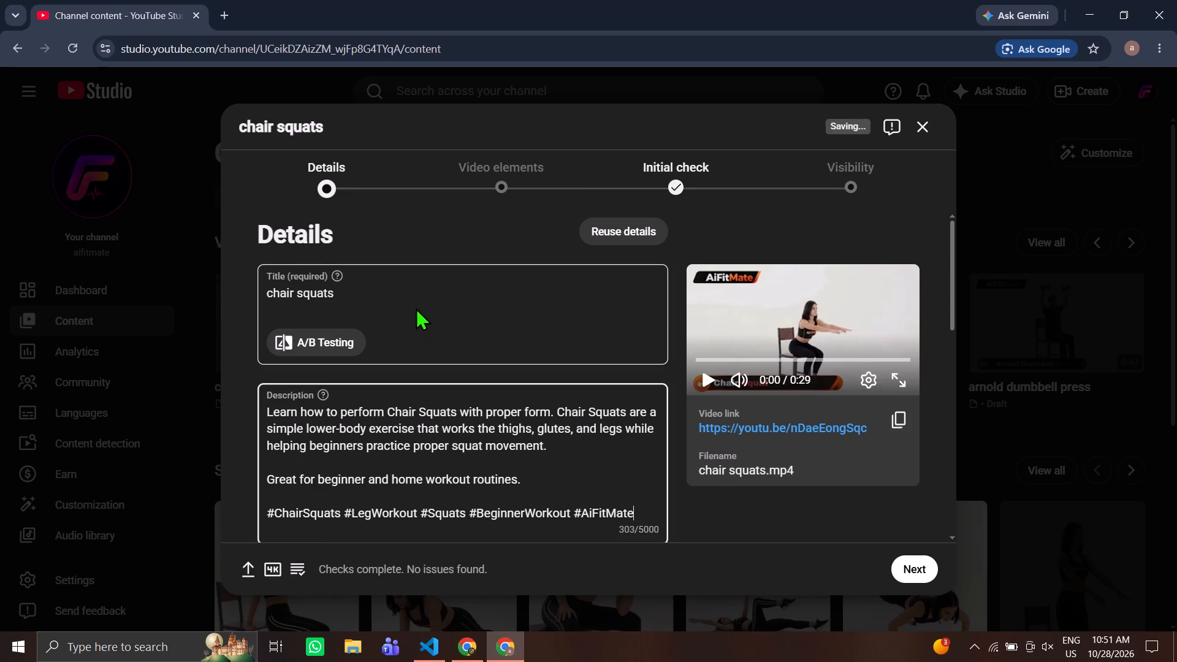
Replace the chair squats video draft's title with the copied long title, HOW TO DO: CHAIR SQUATS | Beginner Leg Exercise.
click(411, 302)
key(ctrl+a)
key(super+v)
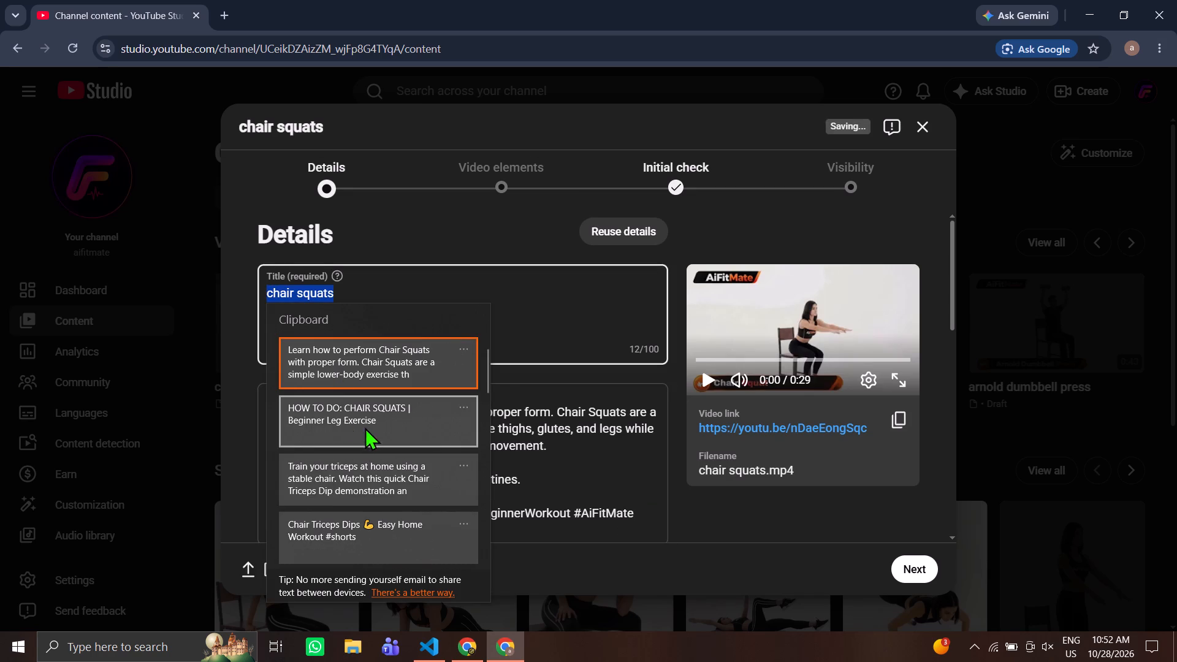
click(365, 427)
key(ctrl+v)
Mark the Chair Squats video as not made for kids and publish it with Public visibility.
click(907, 568)
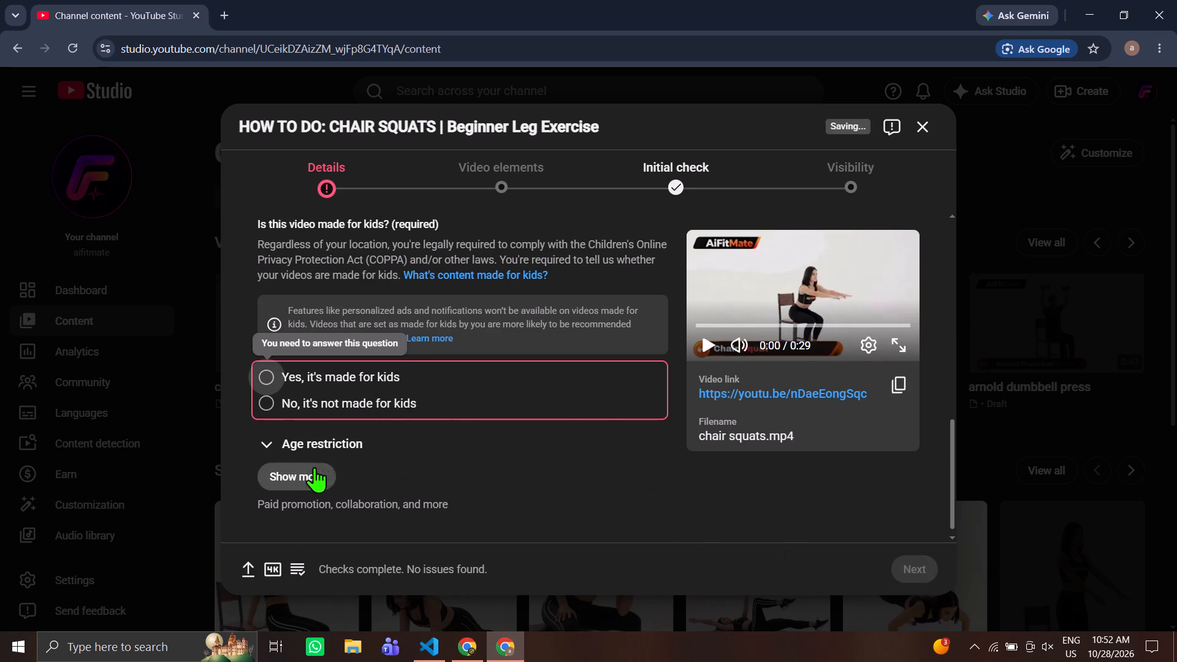
click(321, 411)
double_click(902, 572)
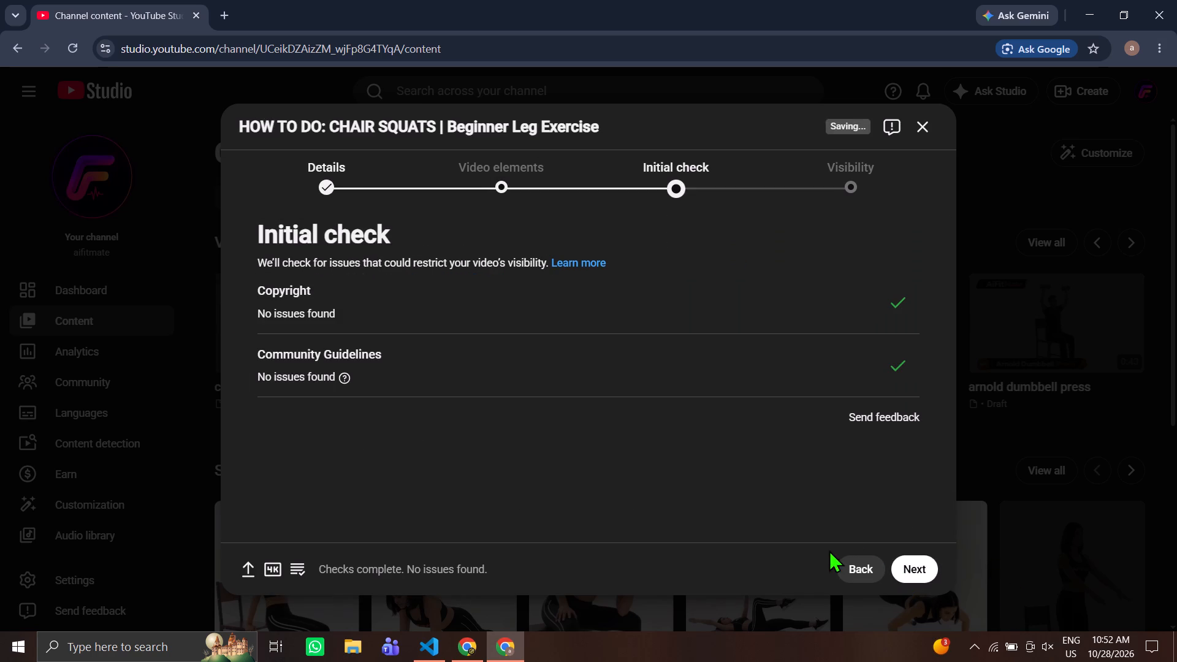
click(917, 567)
click(313, 428)
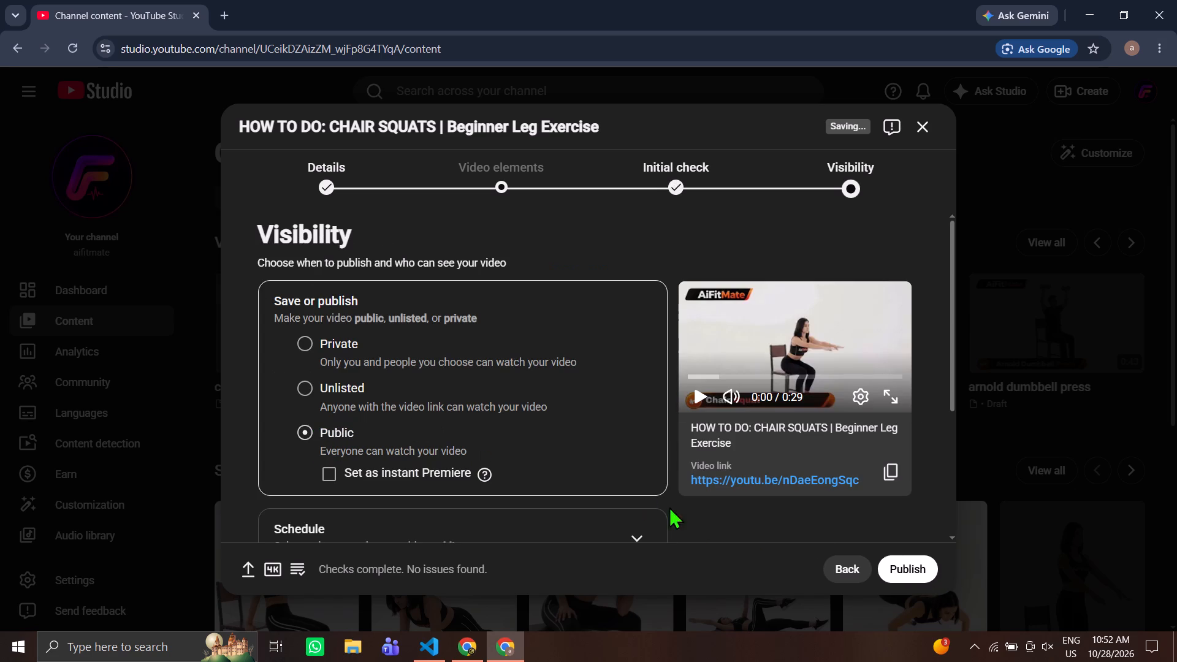
click(912, 560)
Copy the short title Chair Squats 🔥 Beginner Leg Workout #shorts and the full short description with hashtags separately from Visual Studio Code.
key(alt+Tab)
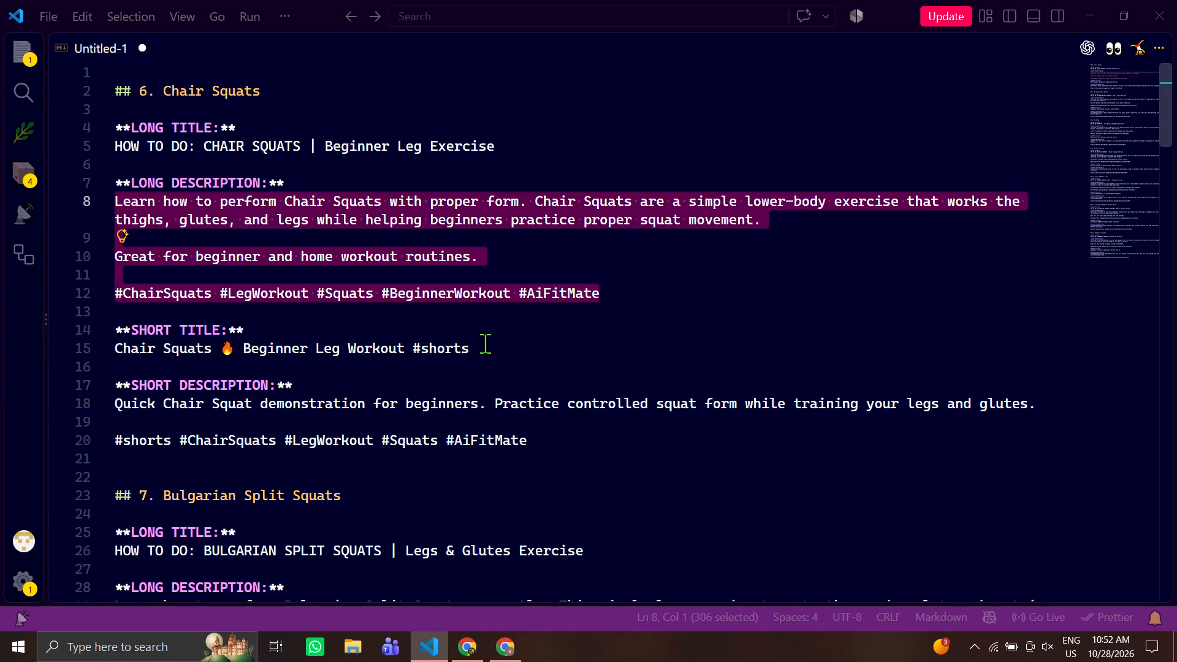
click(495, 349)
key(ctrl+c)
drag(559, 441, 47, 400)
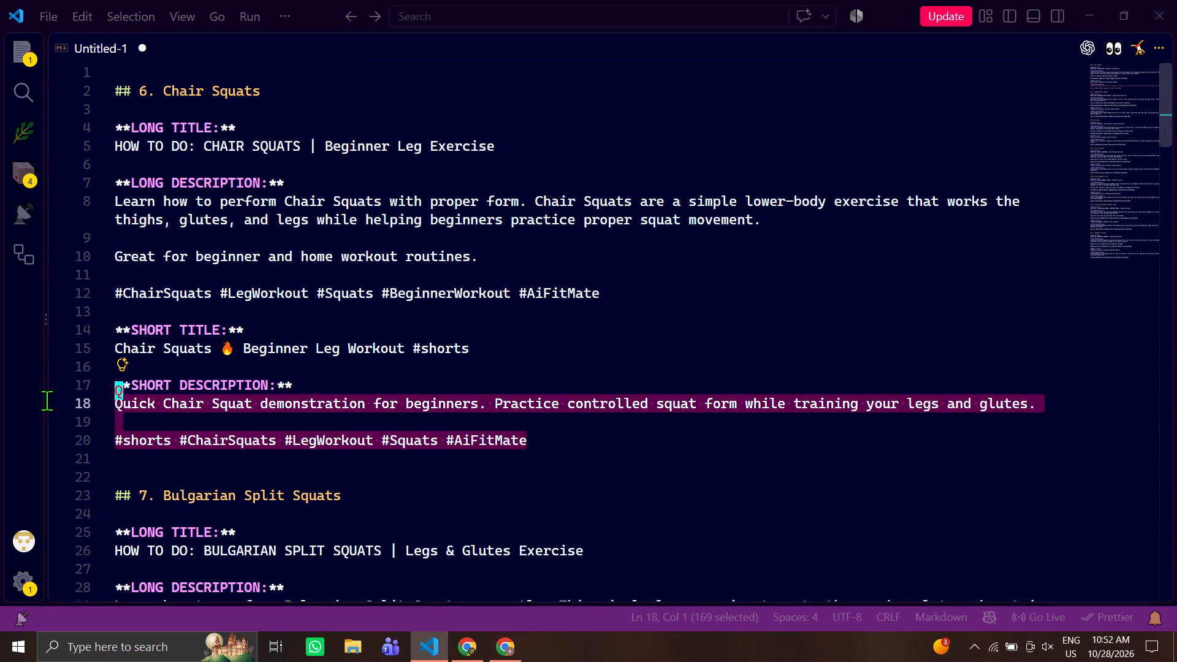
drag(47, 400, 45, 402)
key(ctrl+c)
key(alt+Tab)
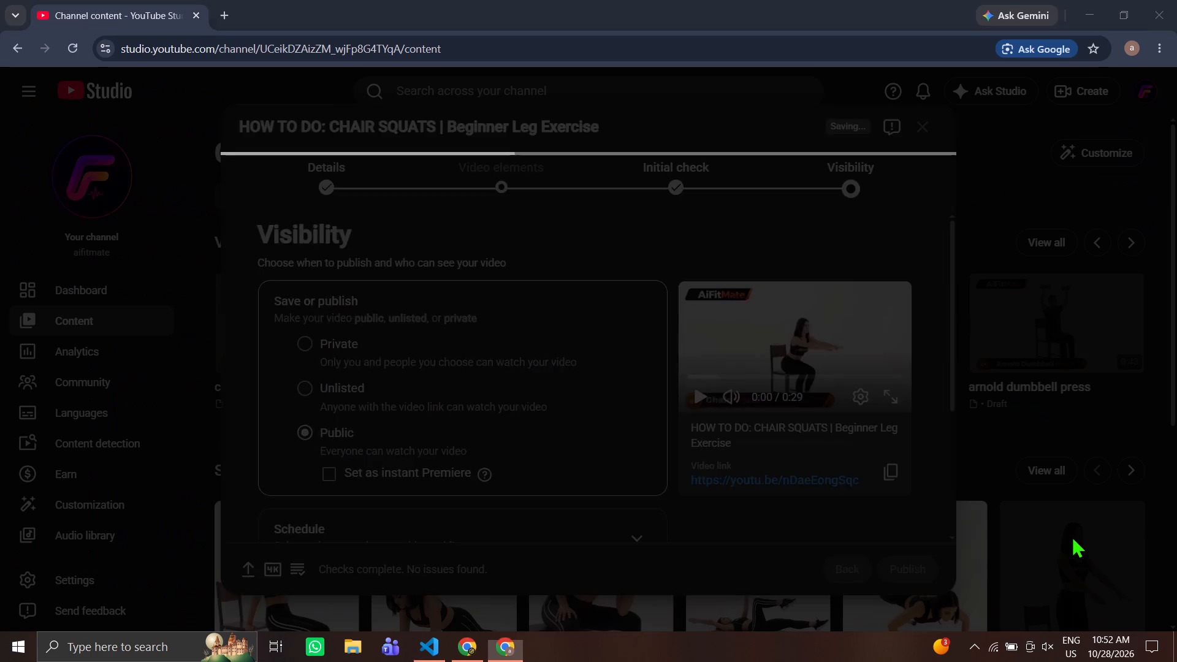
Back in YouTube Studio, open the chair squats 2 Short's details page and paste the copied short description into its description.
click(1065, 539)
click(734, 583)
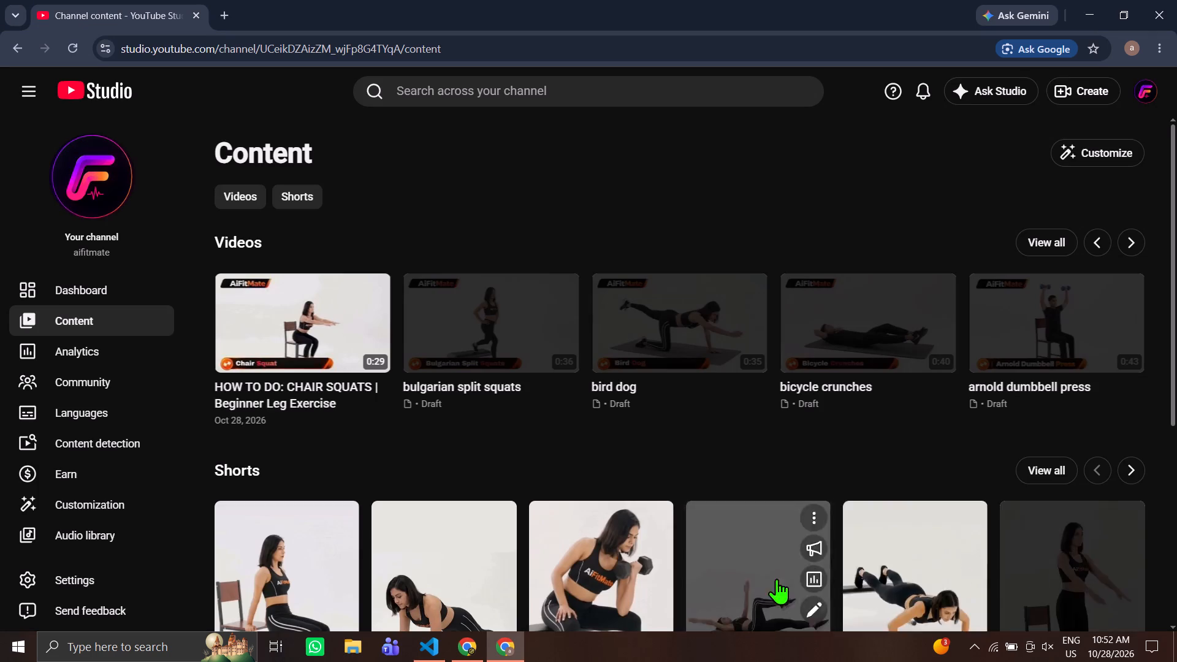
click(1118, 580)
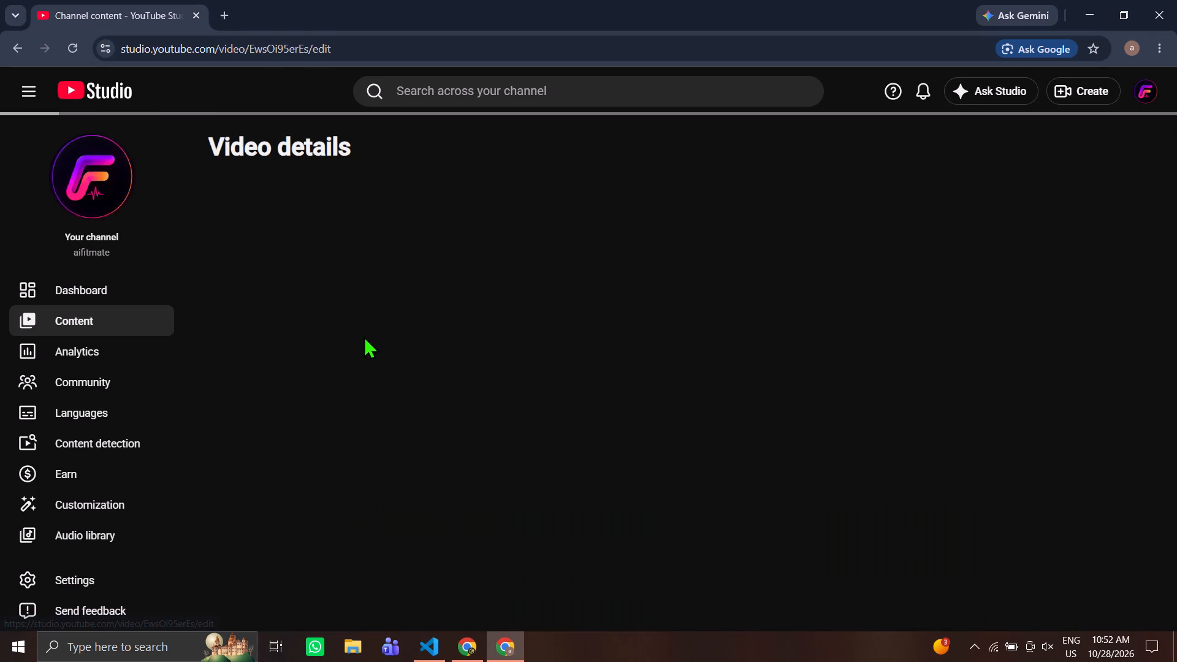
click(359, 370)
key(ctrl+v)
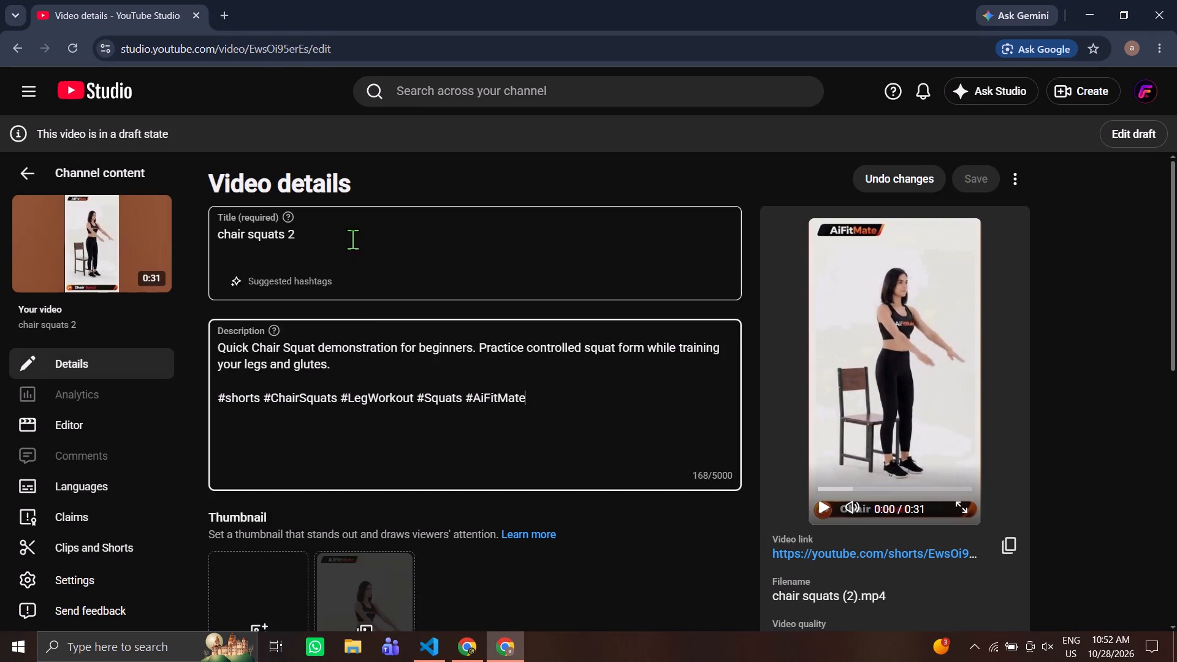
Replace the chair squats 2 Short's title with the copied short title, Chair Squats 🔥 Beginner Leg Workout #shorts.
click(353, 237)
key(ctrl+a)
key(super+v)
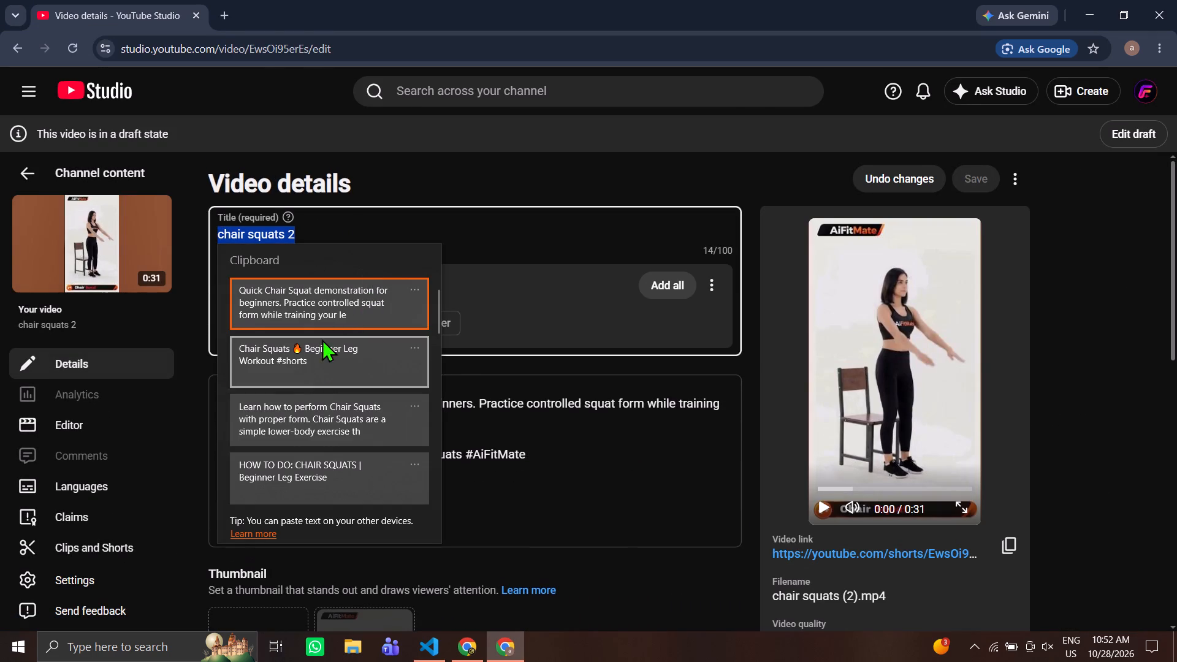
click(320, 358)
key(ctrl+v)
click(1076, 255)
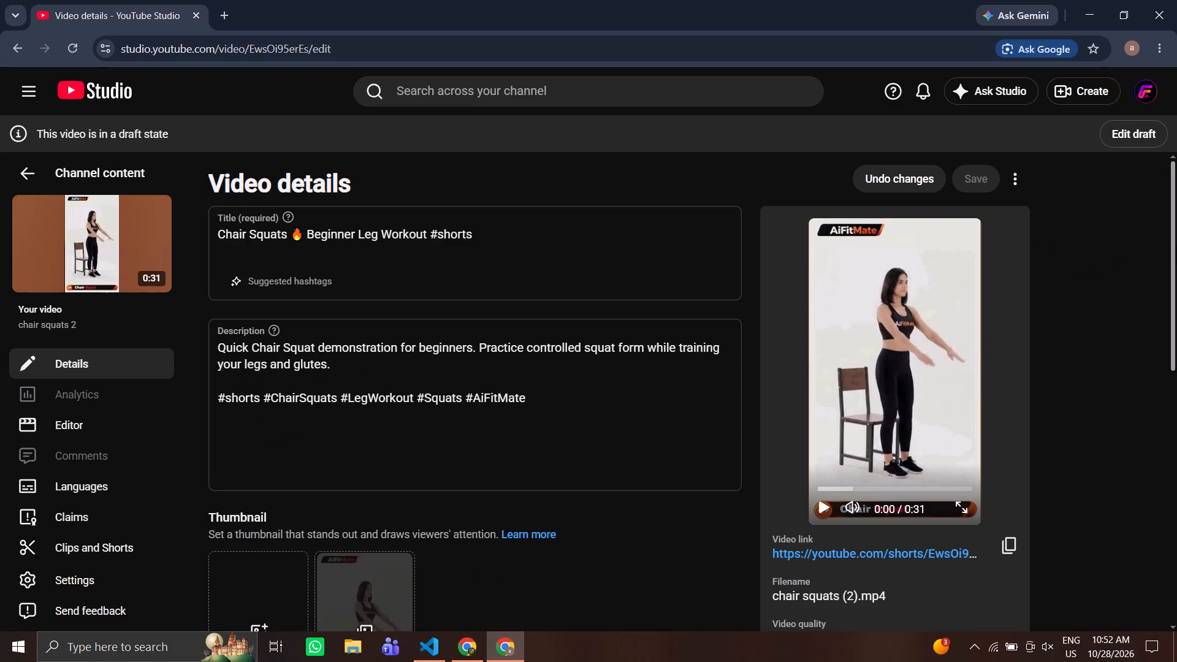
Mark the Chair Squats Short as not made for kids and save its details.
drag(1176, 248, 1176, 358)
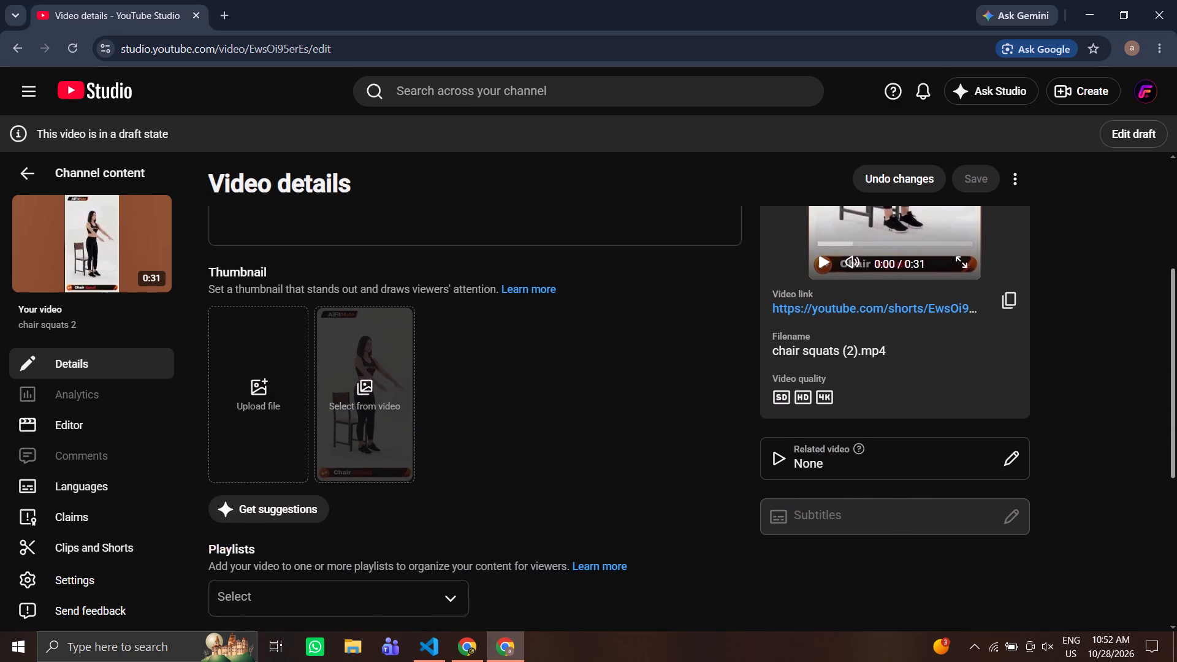
drag(1176, 358, 1173, 496)
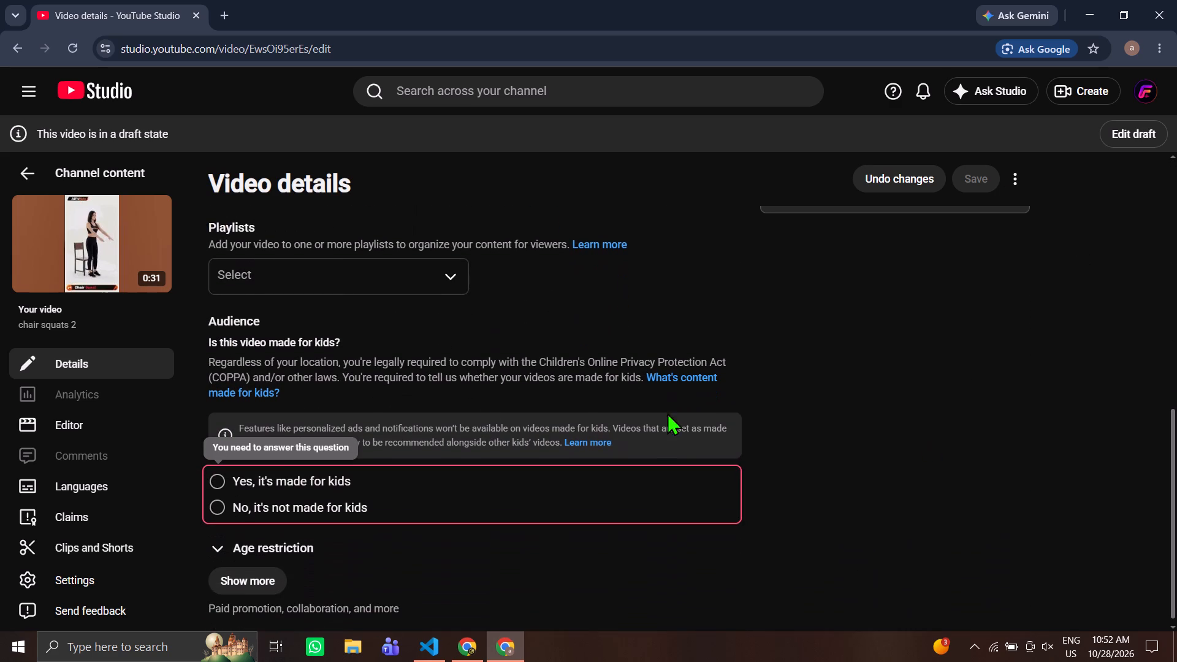
click(305, 506)
click(966, 176)
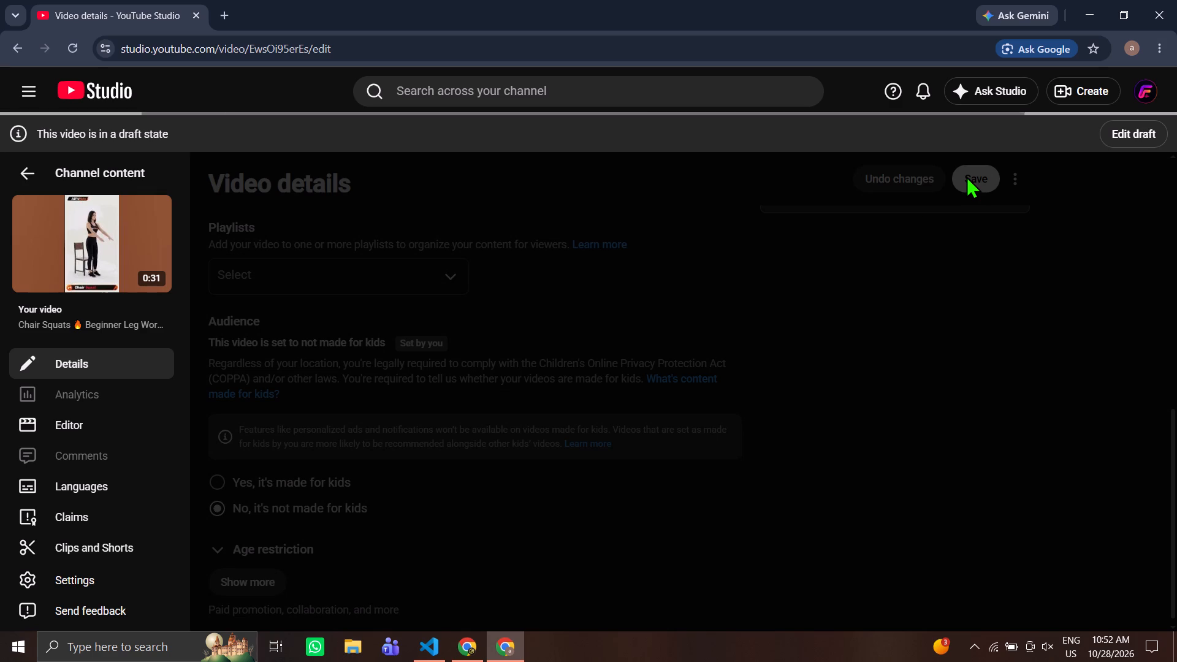
drag(1176, 512, 1176, 625)
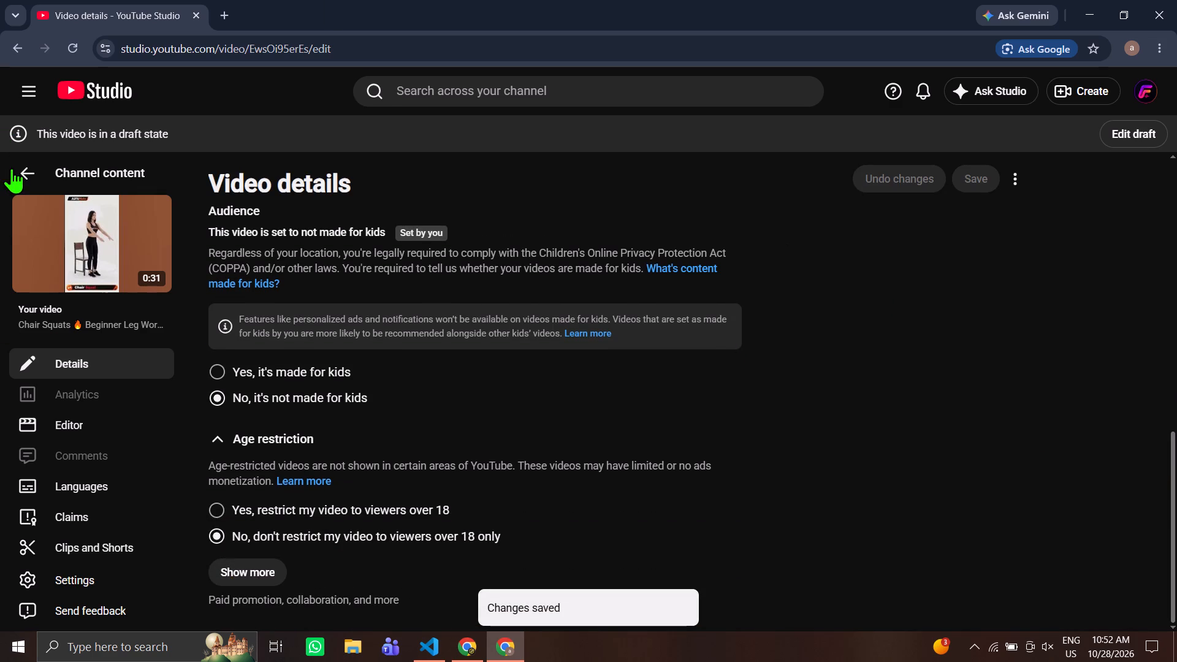
Return to the channel content, open the Chair Squats Short's draft and publish it with Public visibility.
click(12, 168)
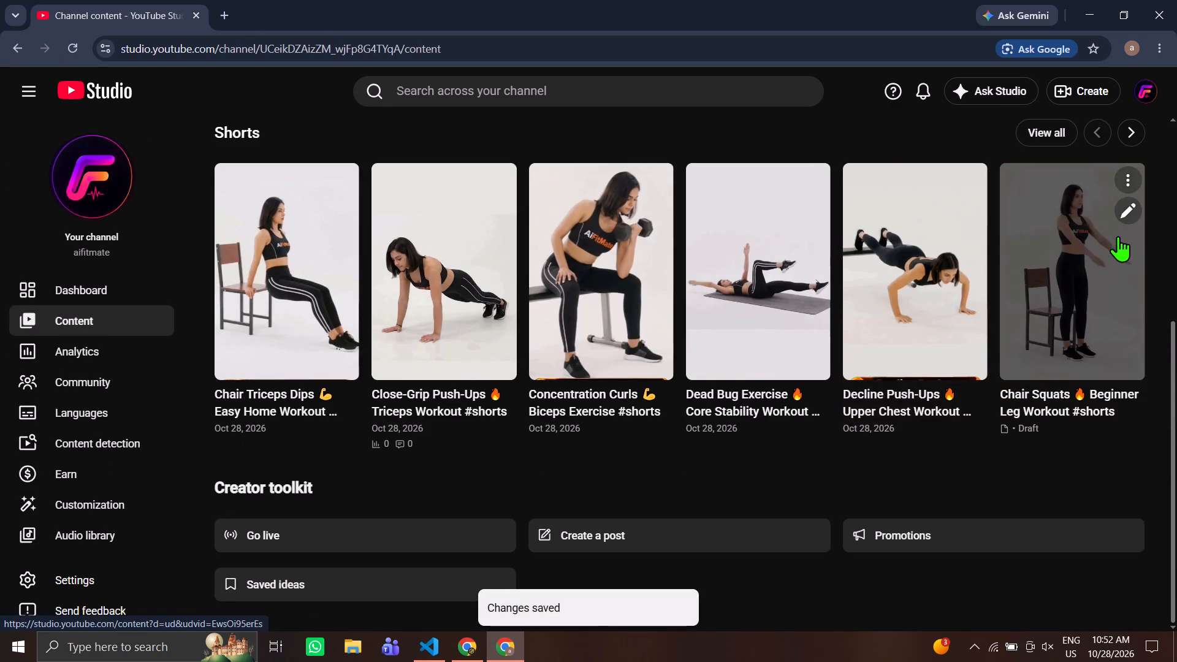
click(1128, 212)
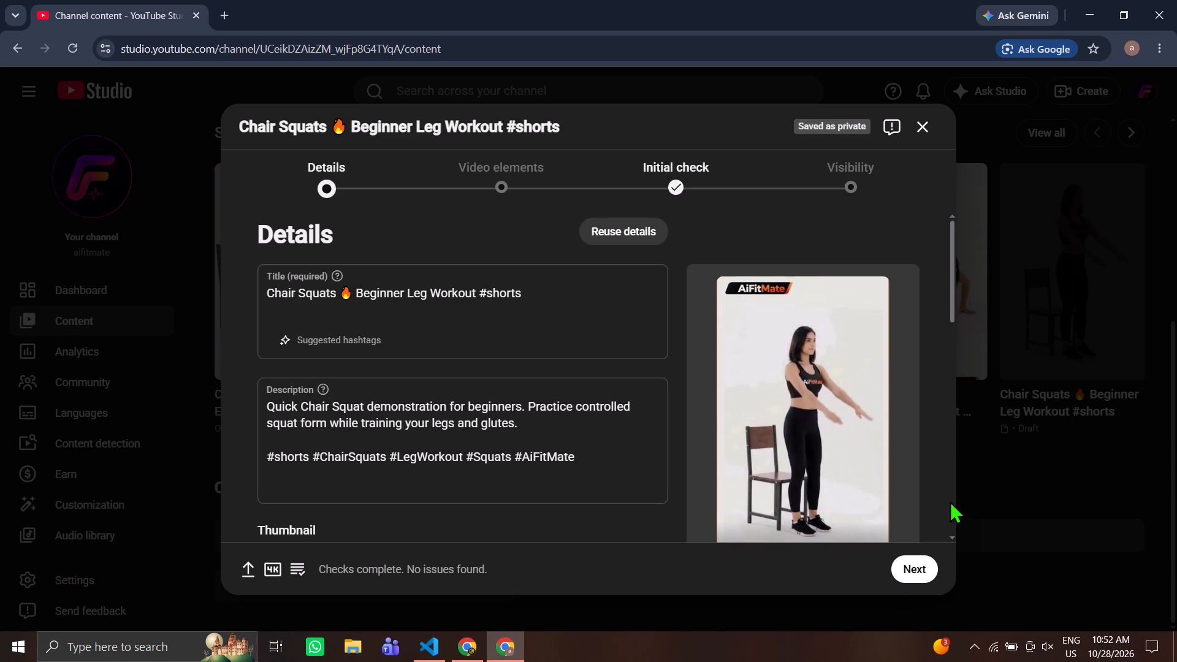
triple_click(922, 571)
click(281, 416)
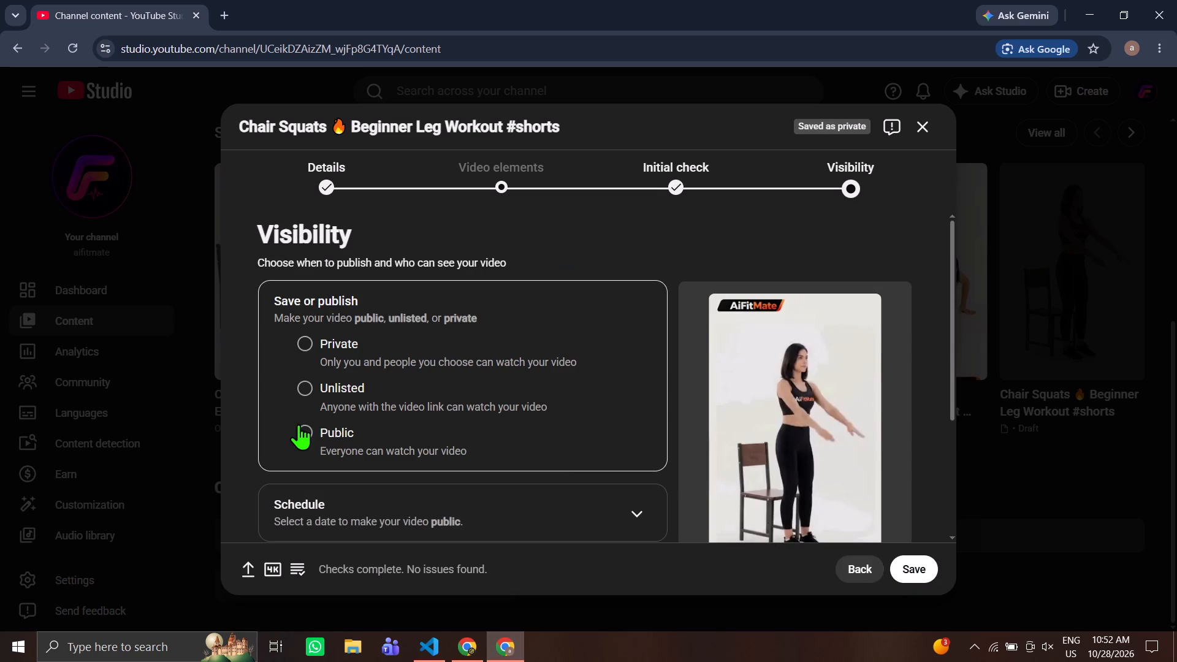
click(300, 424)
click(904, 560)
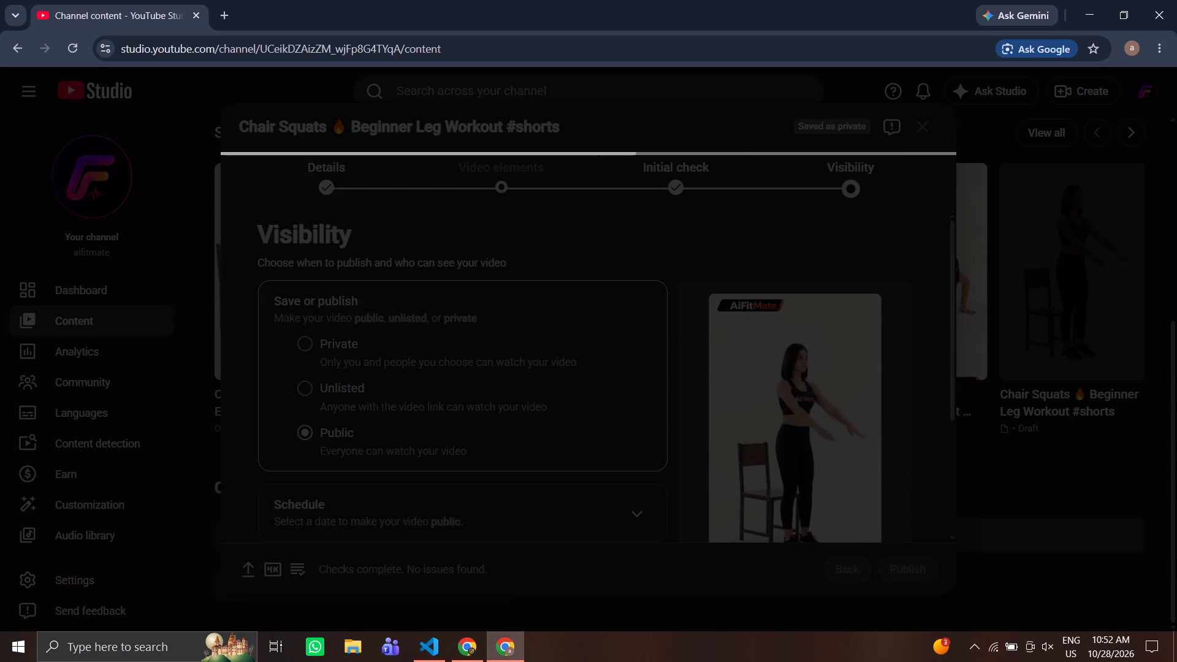
In Visual Studio Code, delete the used chair squats text above the Bulgarian Split Squats long title.
key(alt+Tab)
click(429, 437)
drag(412, 479, 364, 393)
drag(368, 498, 227, 0)
key(BackSpace)
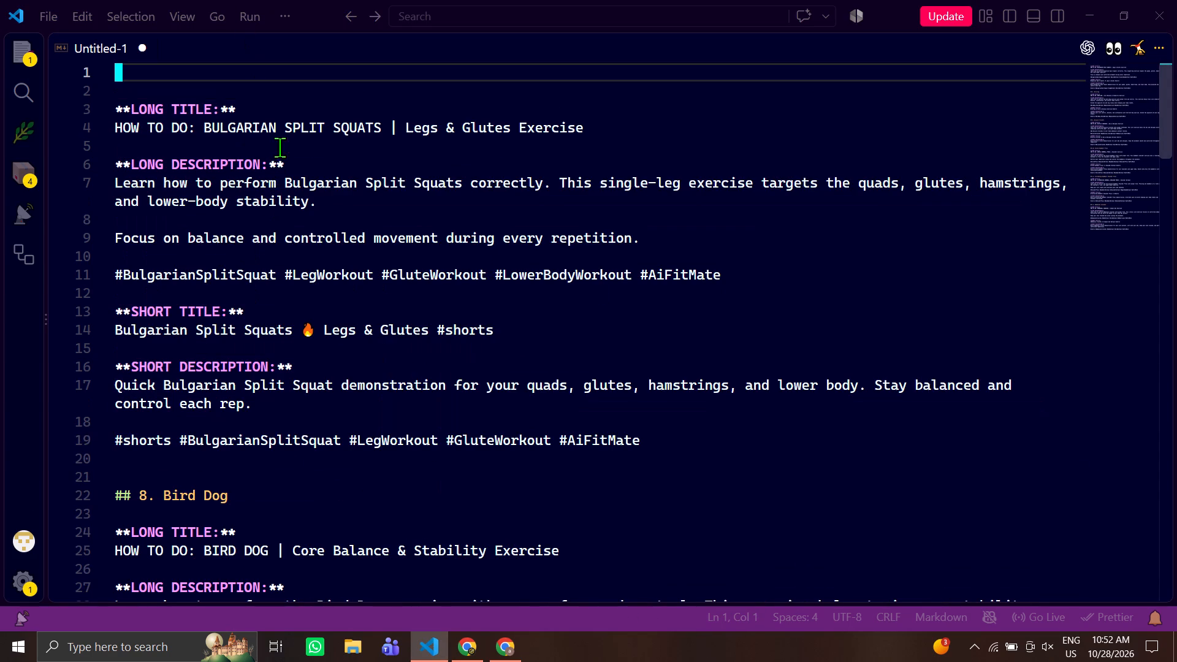
Copy the long title HOW TO DO: BULGARIAN SPLIT SQUATS | Legs & Glutes Exercise and the full long description with hashtags separately.
click(286, 116)
click(459, 127)
key(ctrl+c)
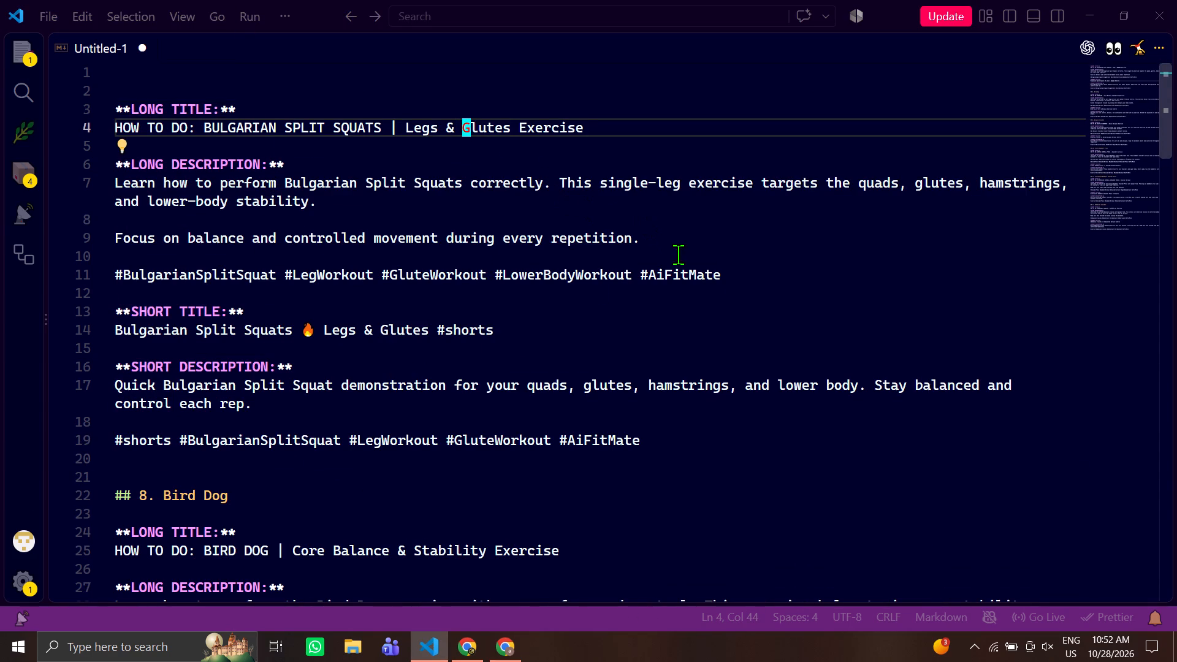
drag(736, 281, 93, 188)
key(ctrl+c)
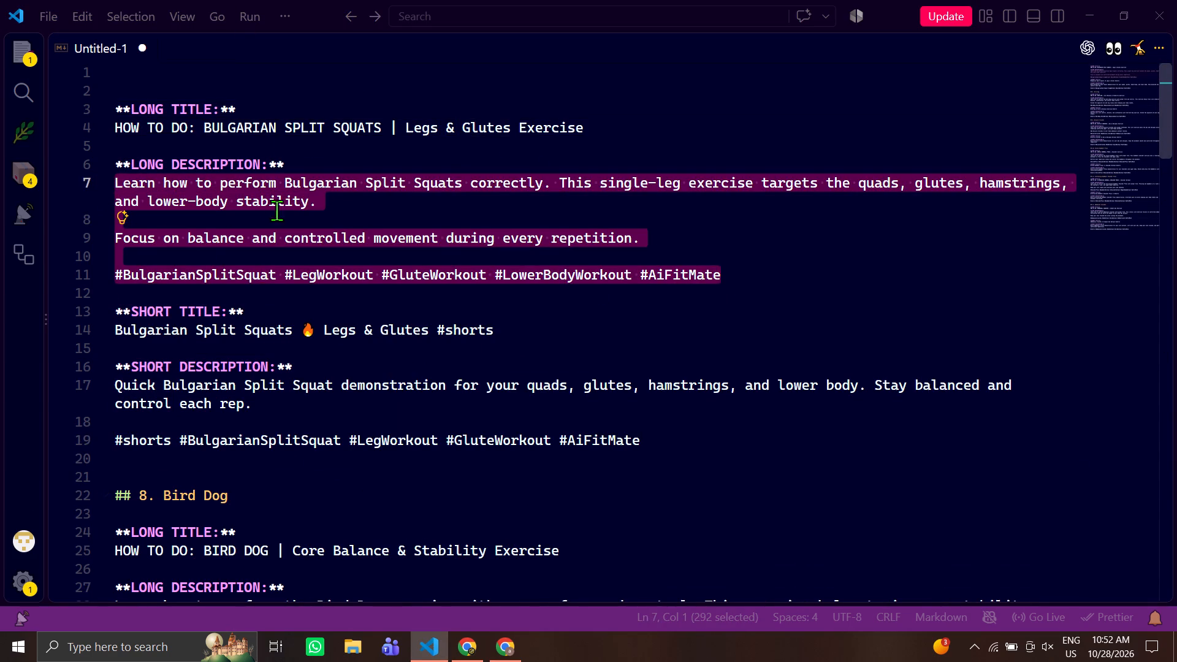
Back in YouTube Studio, dismiss the Chair Squats publishing dialog and open the bulgarian split squats draft from the Videos row.
key(alt+Tab)
click(1069, 204)
click(1098, 205)
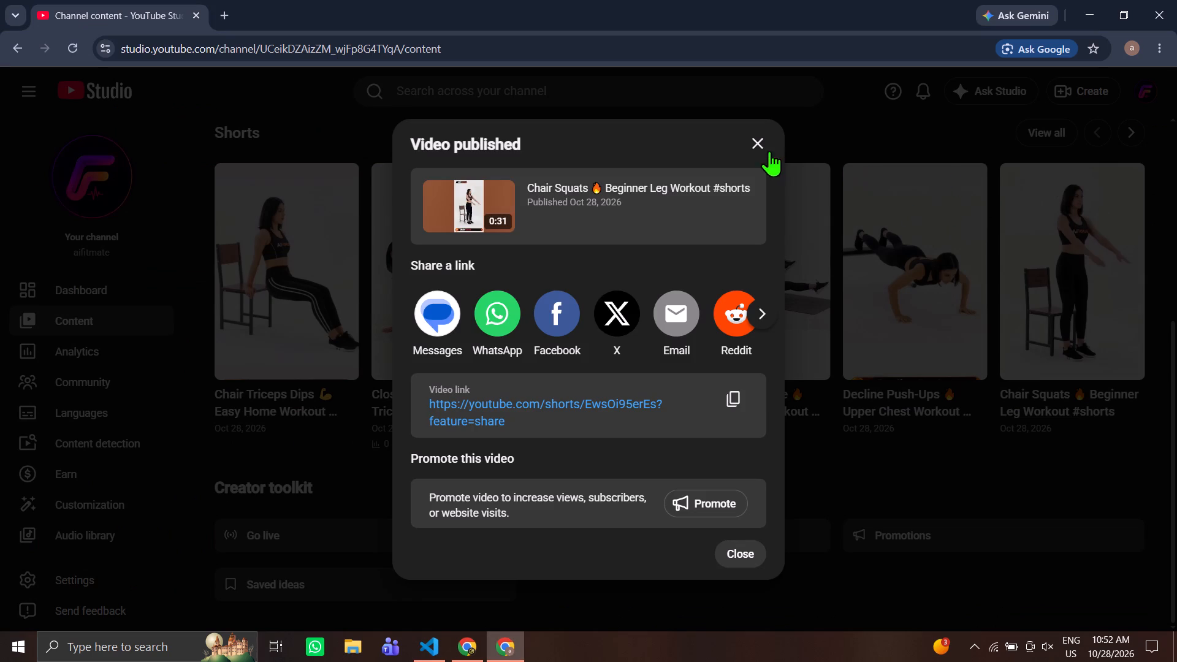
click(759, 140)
click(1134, 135)
drag(1176, 403, 1176, 340)
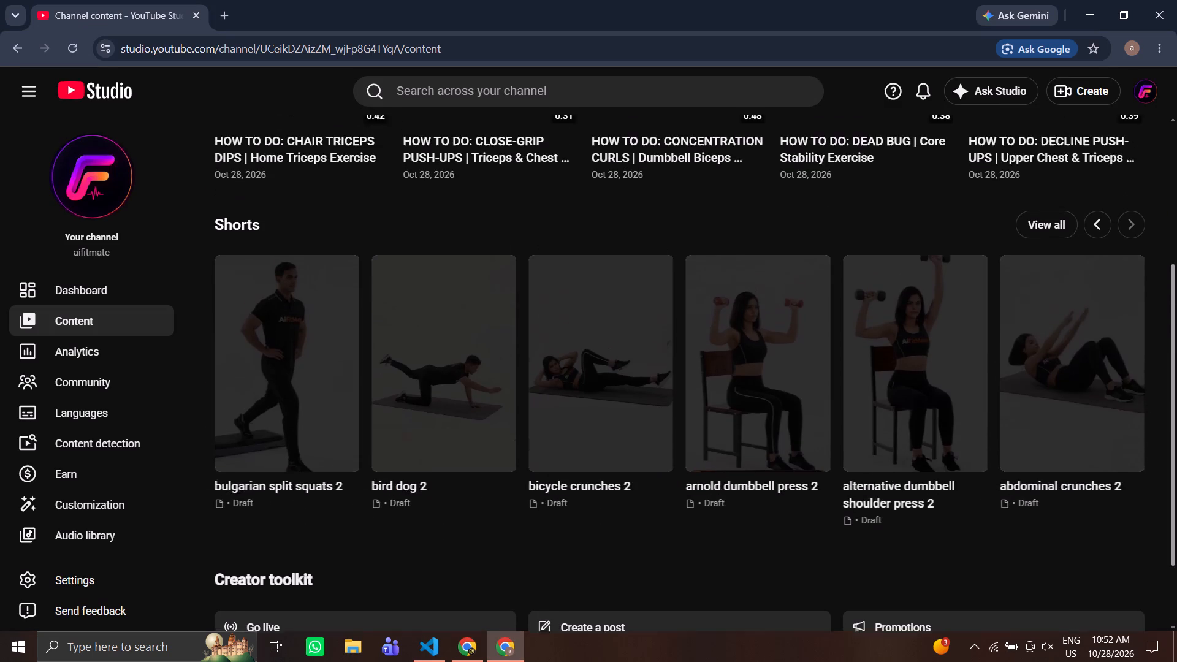
drag(1176, 340, 1176, 251)
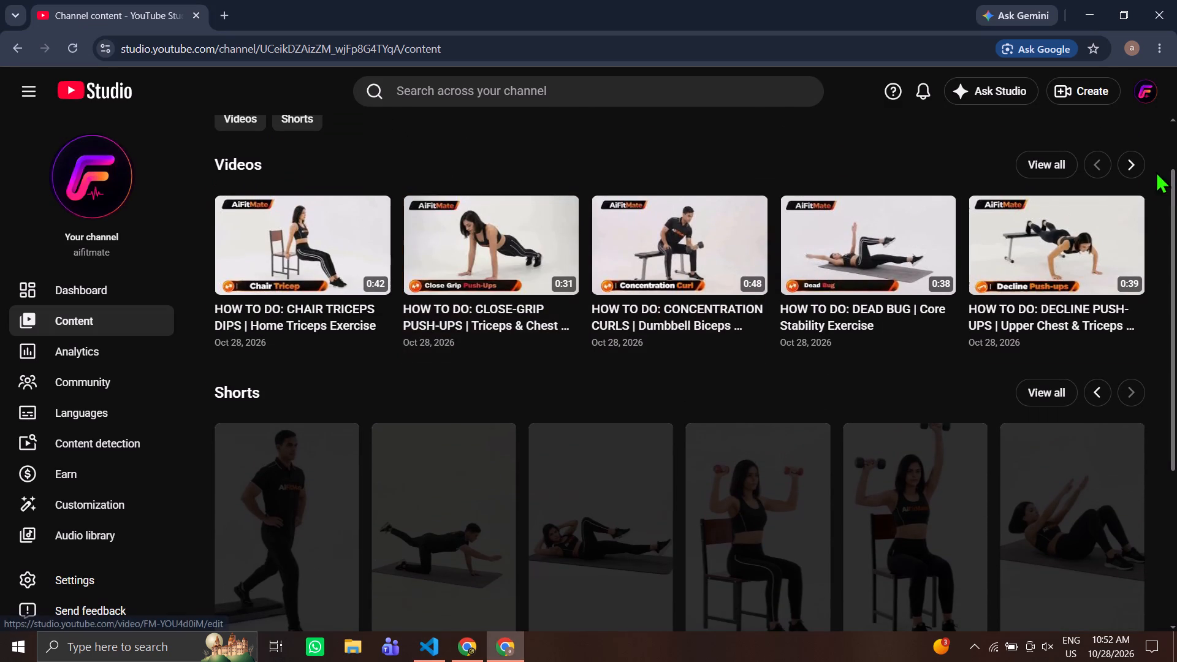
click(1141, 167)
click(1141, 167)
click(1098, 159)
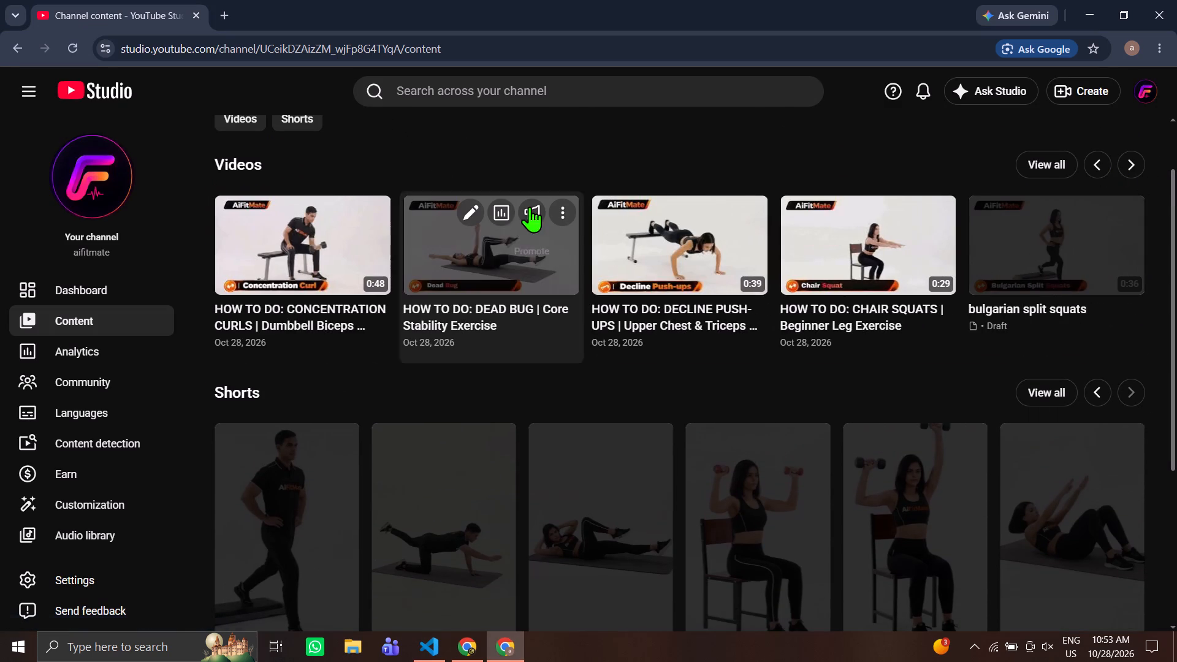
click(470, 215)
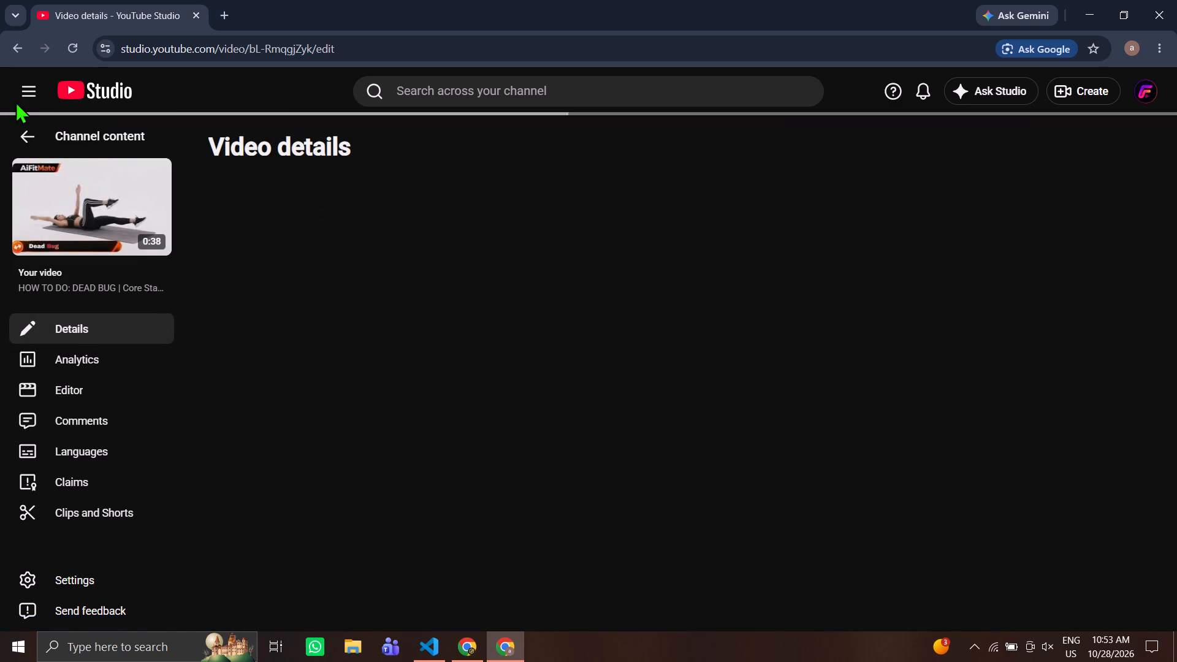
click(21, 142)
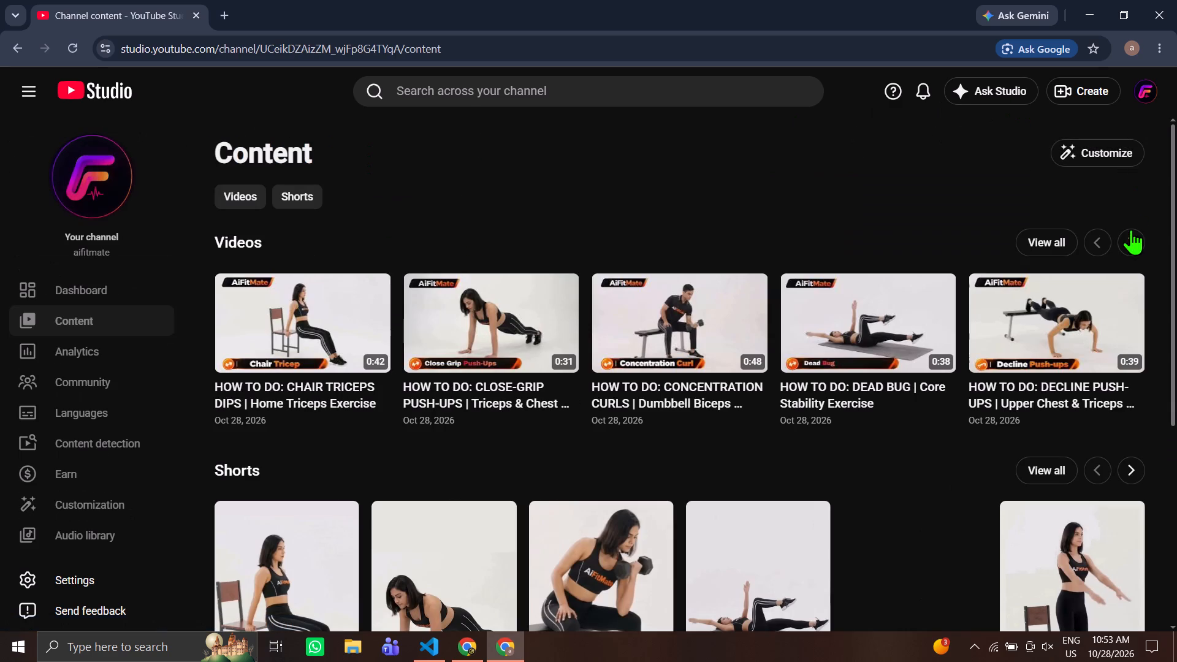
click(1128, 246)
click(526, 291)
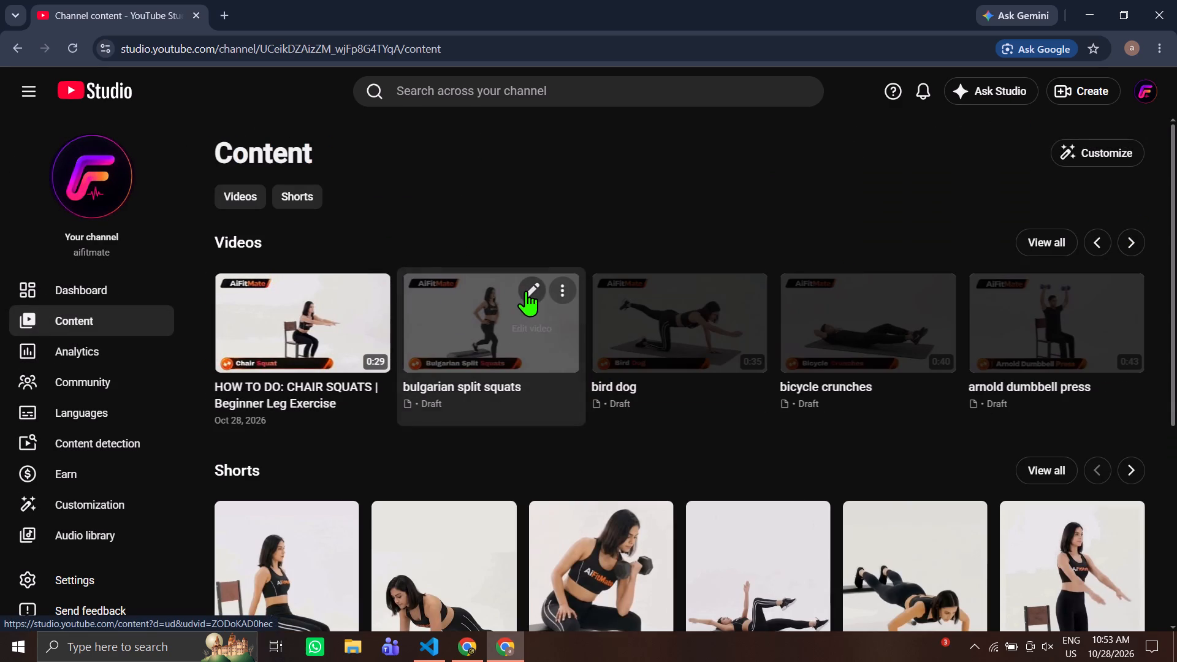
Paste the copied long description and replace the title with HOW TO DO: BULGARIAN SPLIT SQUATS | Legs & Glutes Exercise.
click(428, 287)
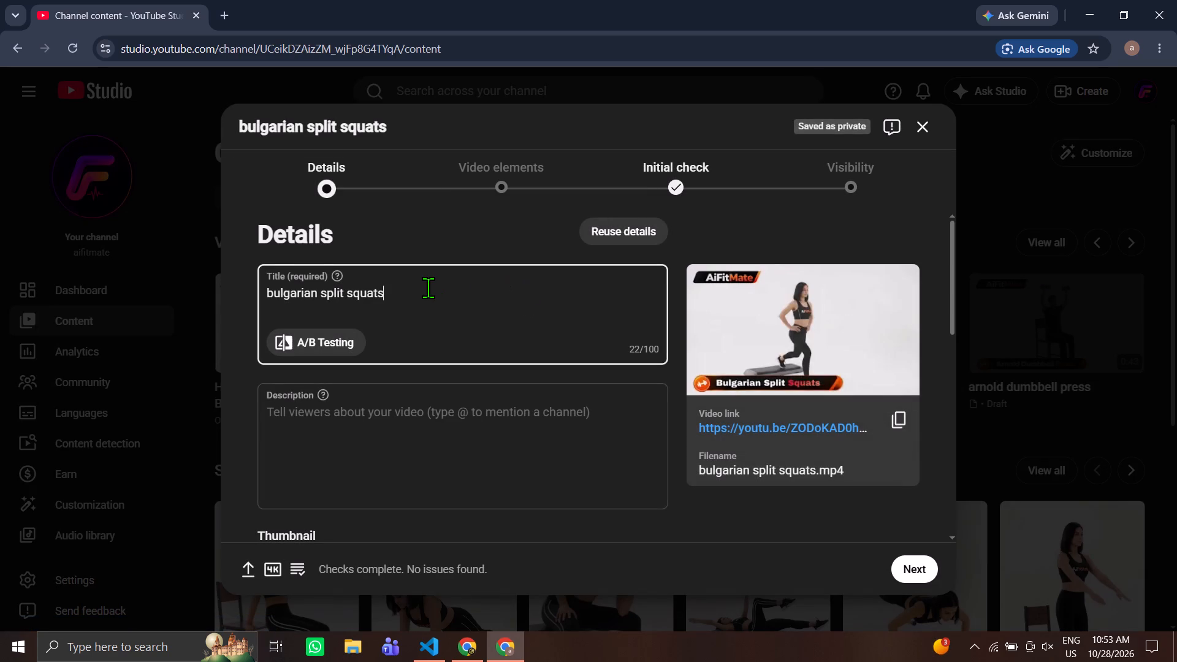
key(ctrl+a)
click(430, 425)
key(ctrl+v)
click(457, 291)
key(ctrl+a)
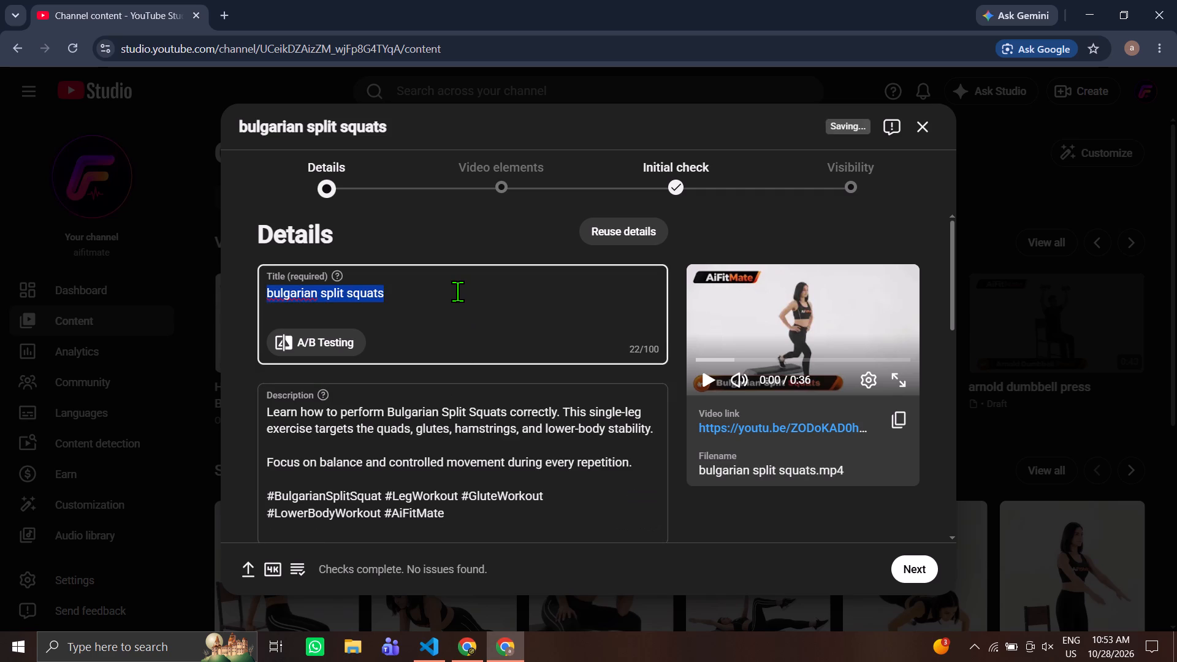
key(super+v)
click(410, 425)
key(ctrl+v)
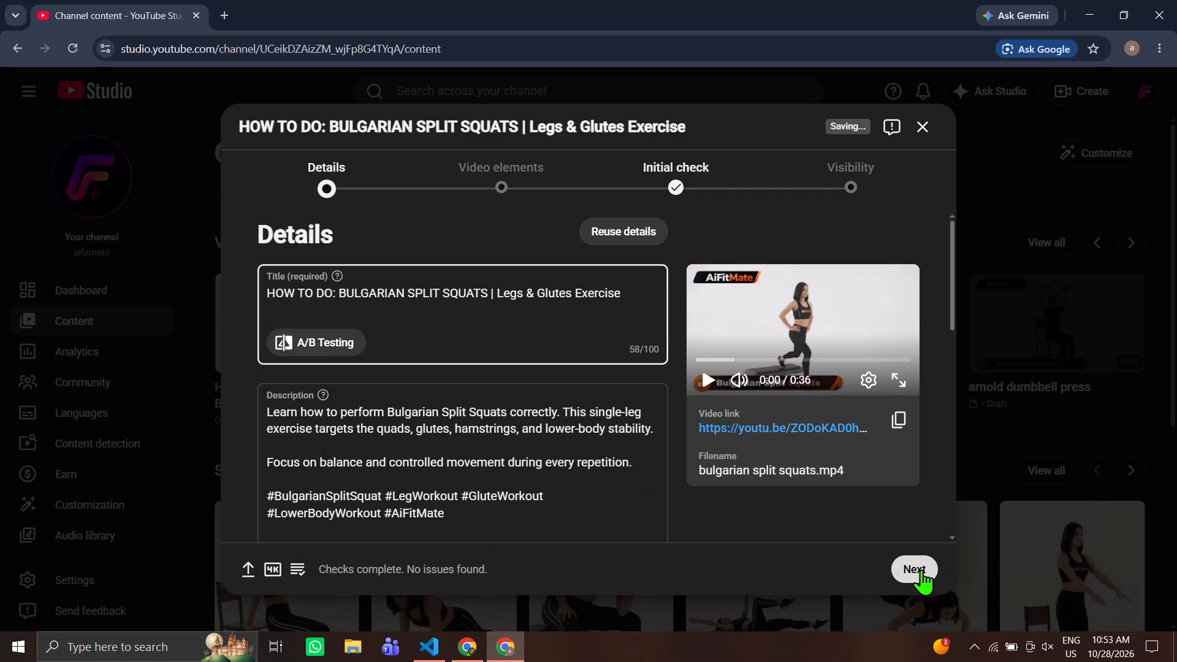
Mark the bulgarian split squats video as not made for kids, publish it as Public and close the publishing dialog.
click(921, 569)
click(293, 401)
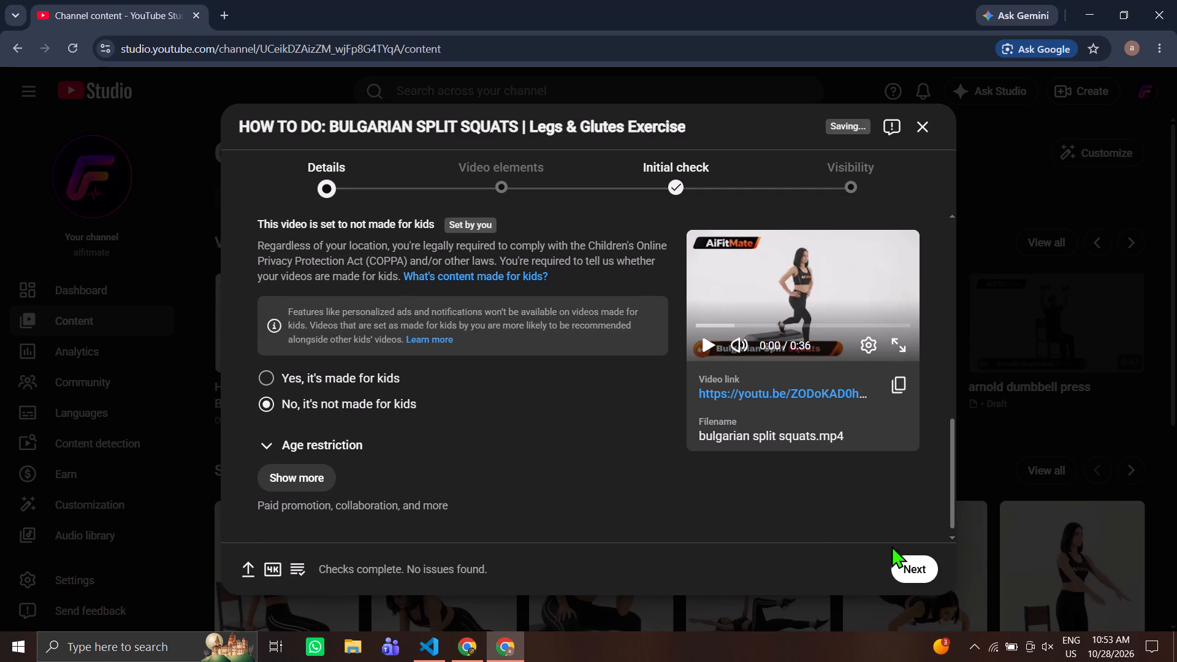
double_click(916, 568)
click(916, 568)
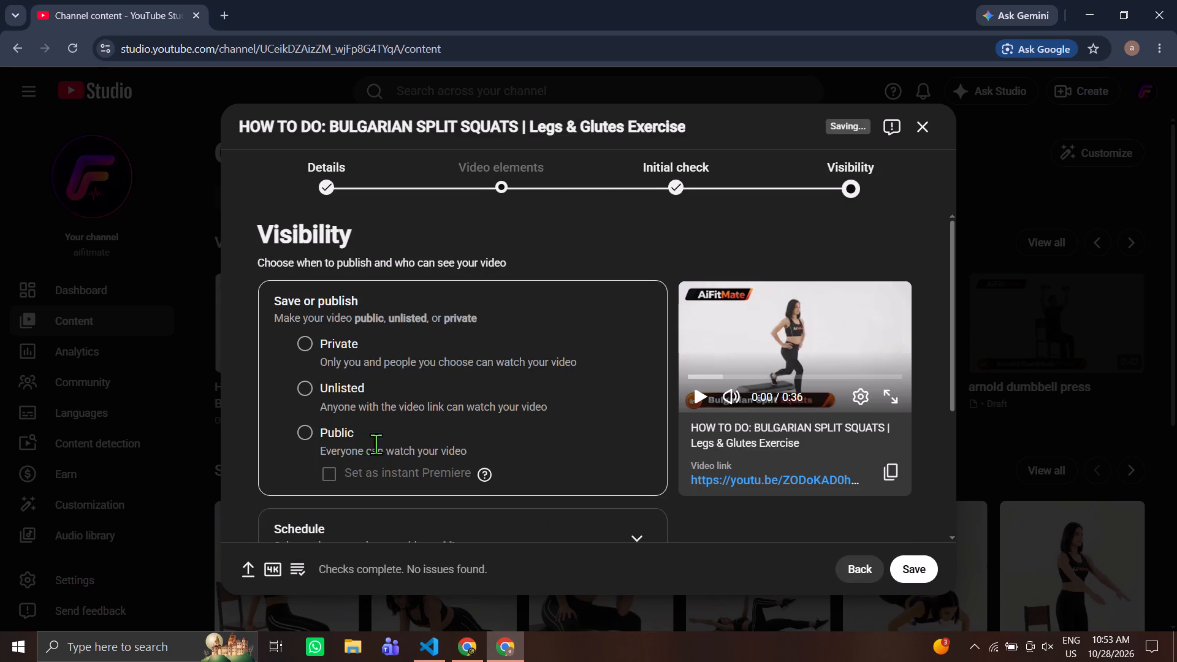
click(339, 428)
click(904, 572)
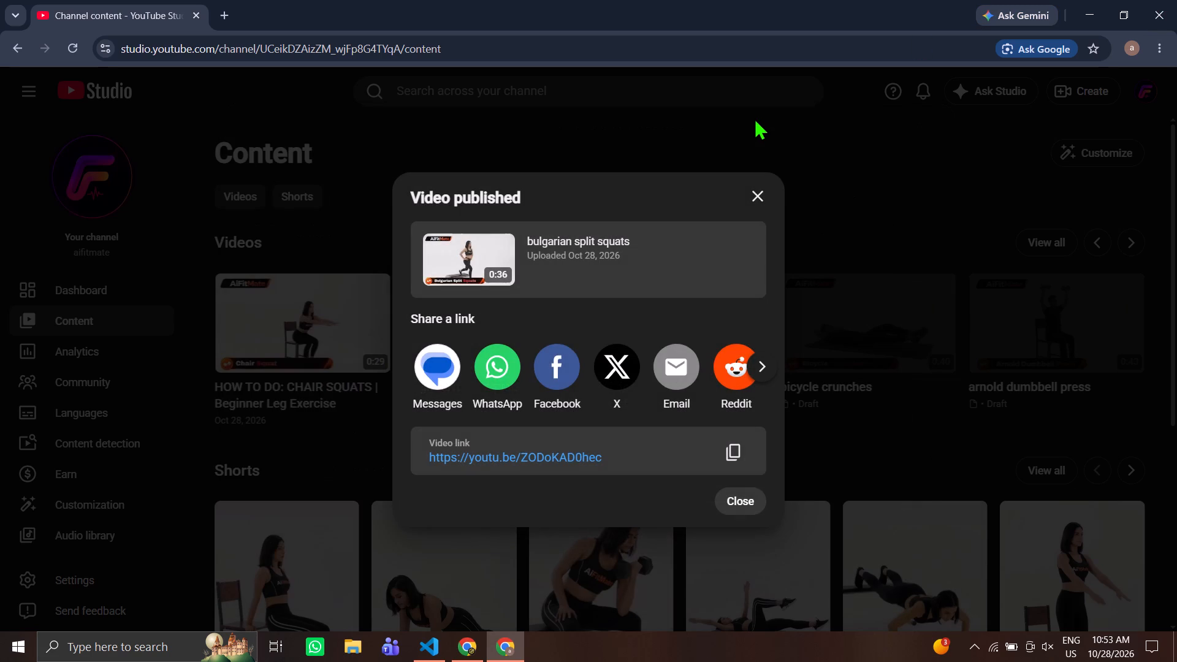
click(726, 493)
Open the bulgarian split squats 2 Short's draft and replace its title with Bulgarian Split Squats 🔥 Legs & Glutes #shorts, copied from Visual Studio Code.
click(1132, 468)
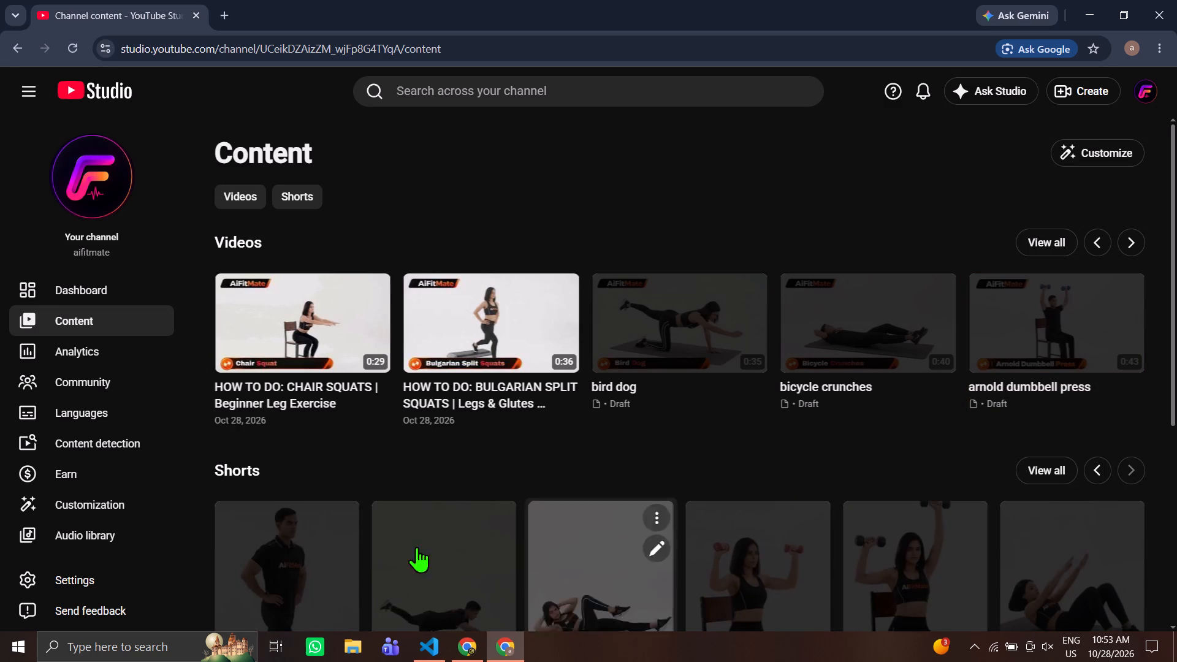
click(343, 550)
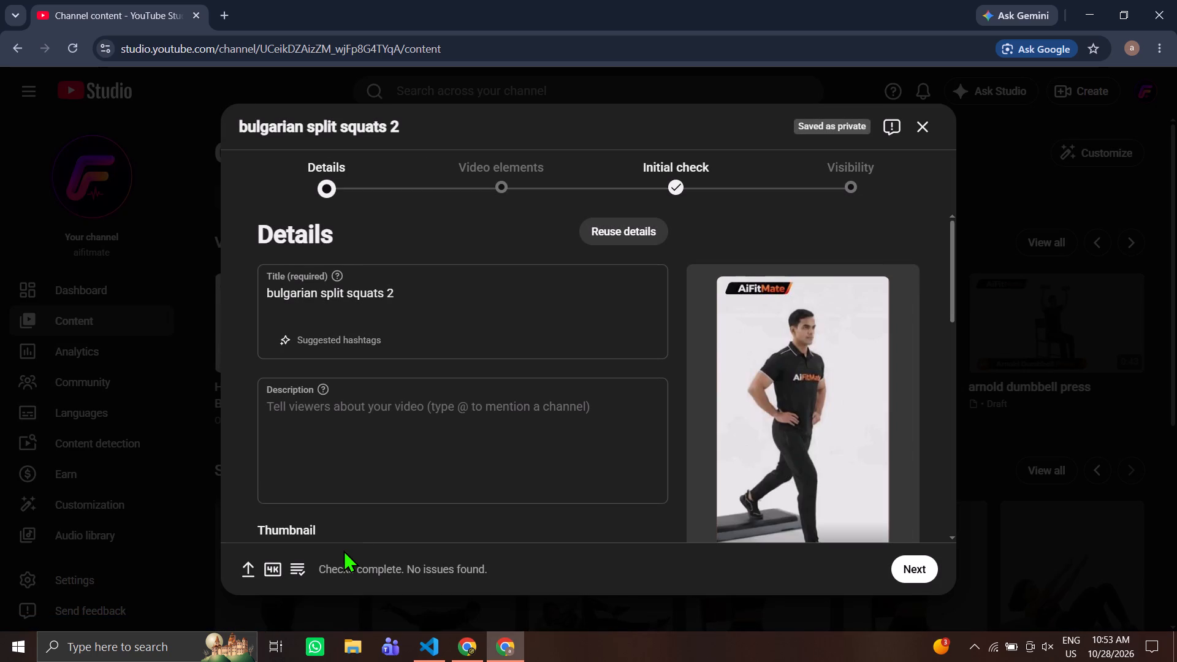
click(457, 293)
key(ctrl+a)
key(alt+Tab)
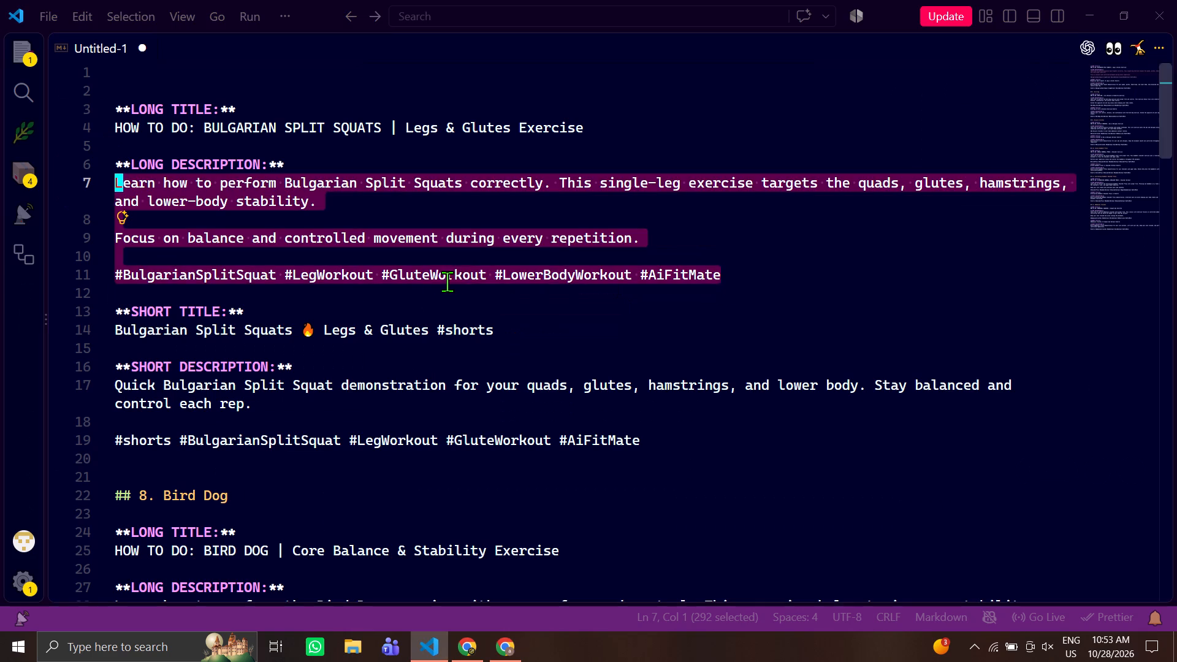
click(556, 284)
click(527, 337)
key(ctrl+c)
key(alt+Tab)
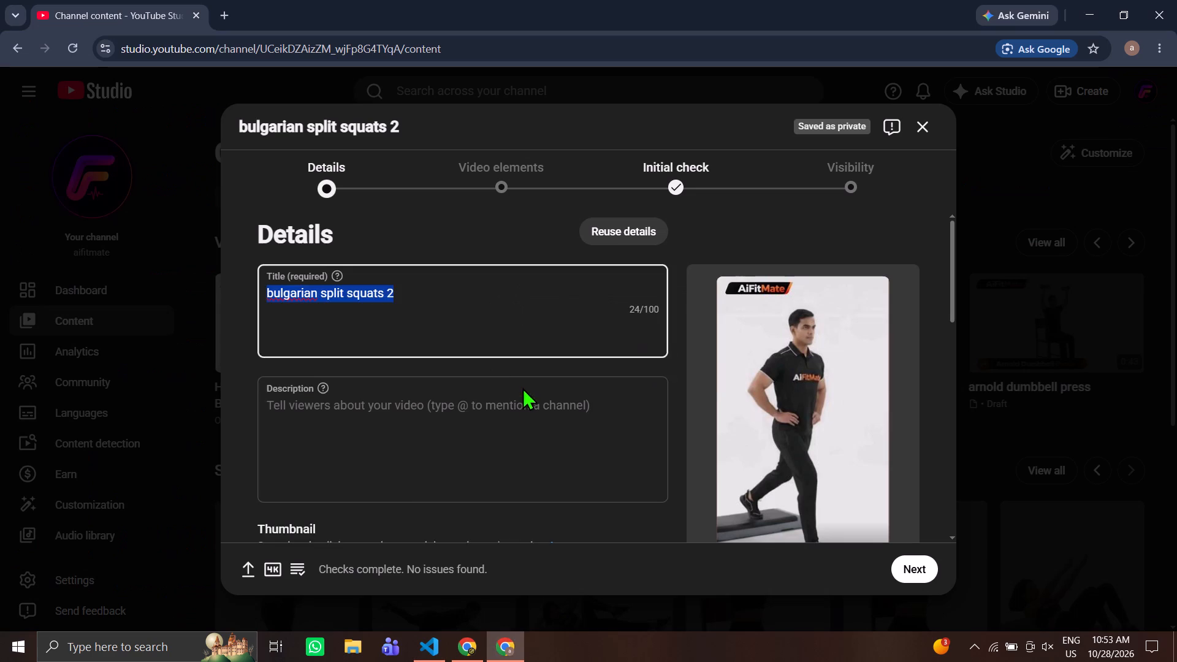
key(ctrl+v)
Copy the Bulgarian Split Squat short description with hashtags from Visual Studio Code and paste it into the Short's description.
click(492, 473)
key(alt+Tab)
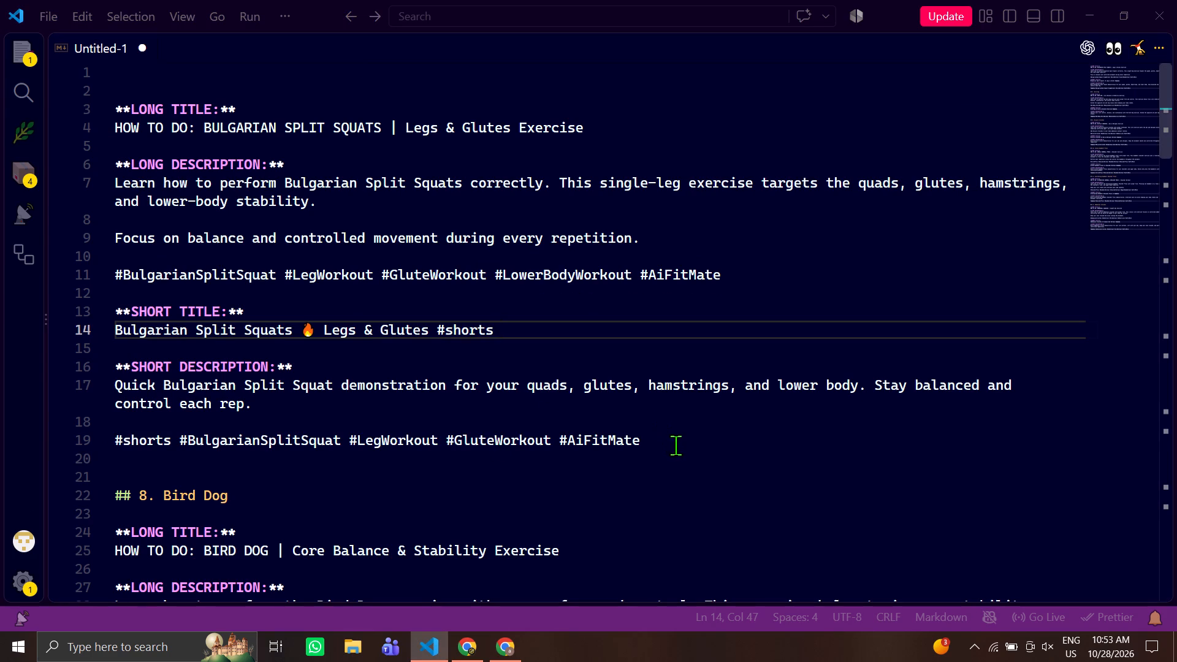
drag(679, 453, 36, 393)
key(ctrl+c)
key(alt+Tab)
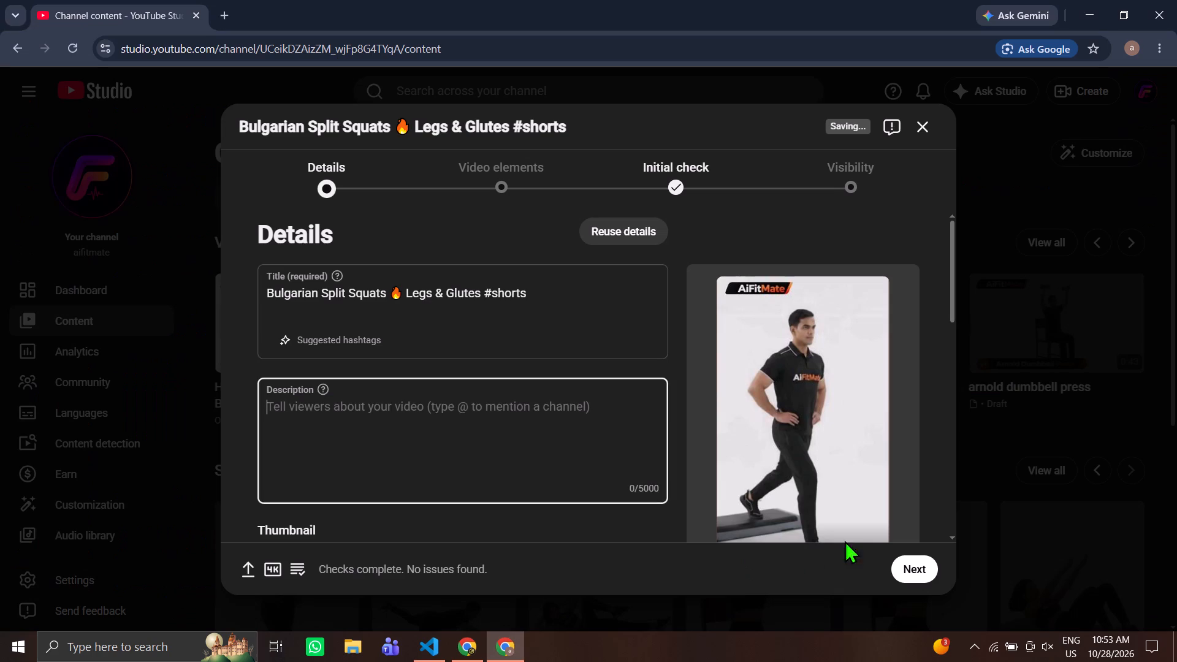
key(ctrl+v)
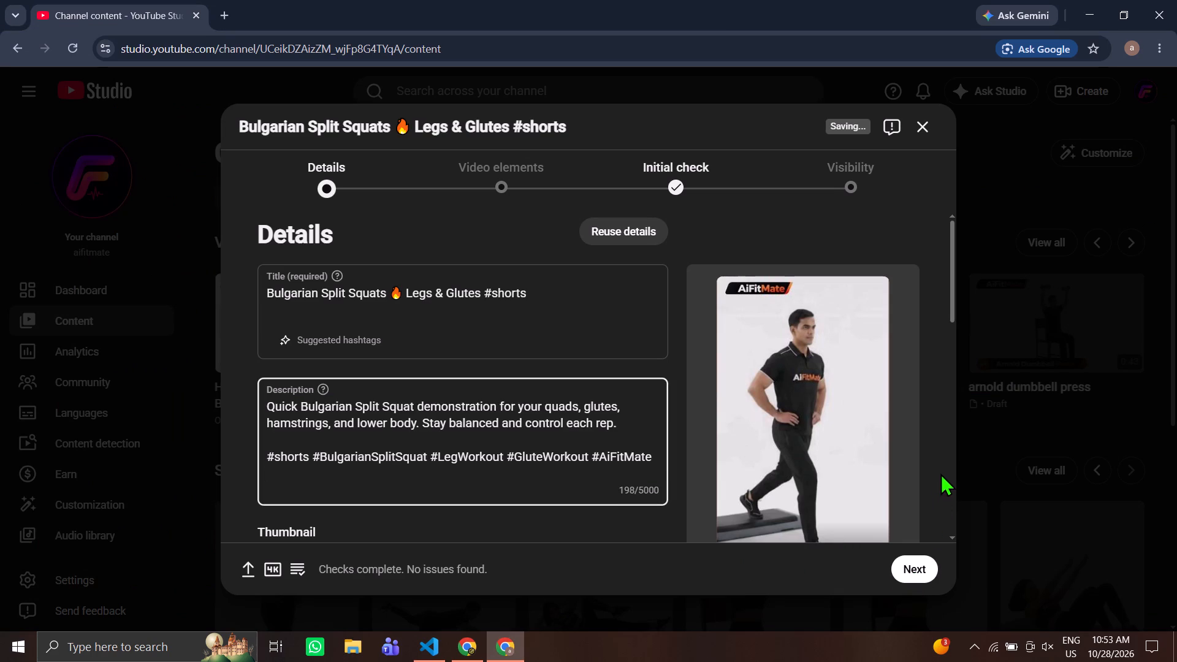
Set the Short's thumbnail to the first offered video frame.
click(951, 481)
click(412, 390)
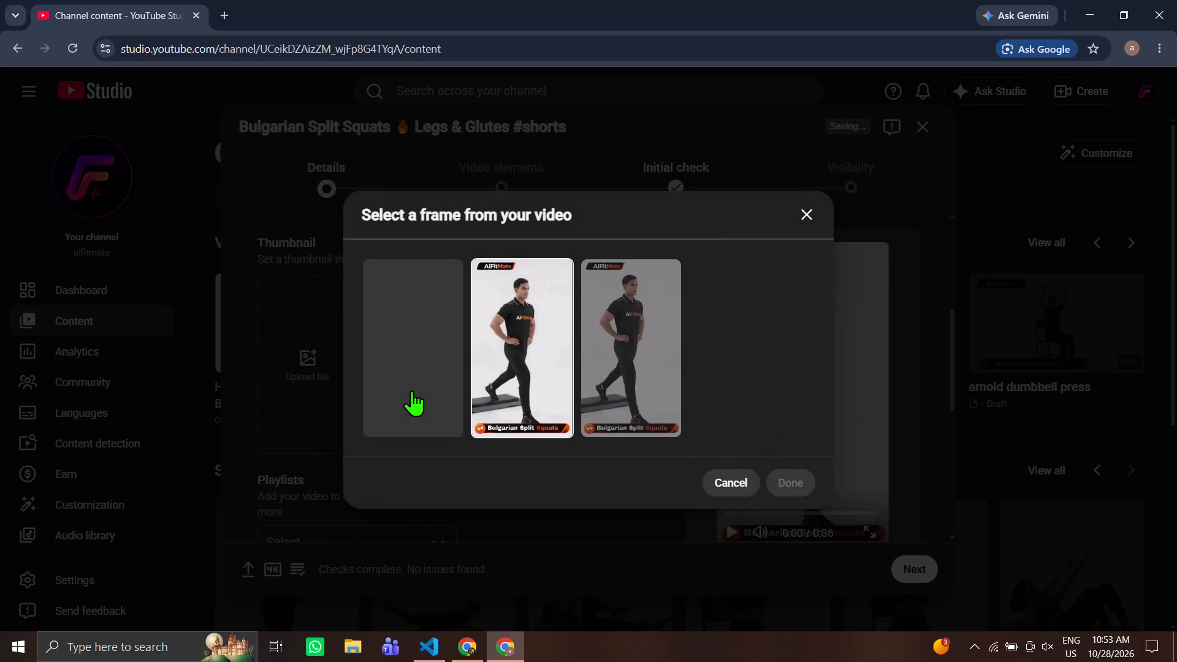
click(397, 346)
click(807, 481)
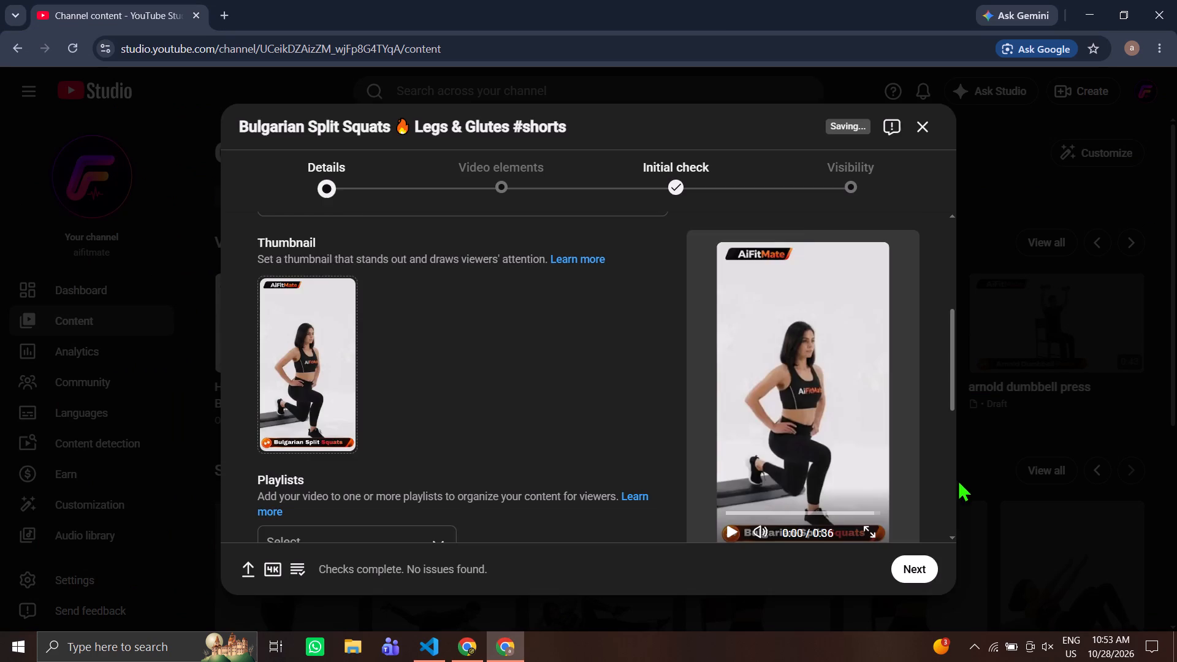
Mark the Bulgarian Split Squats Short as not made for kids, publish it as Public and close the publishing dialog.
click(914, 569)
click(348, 400)
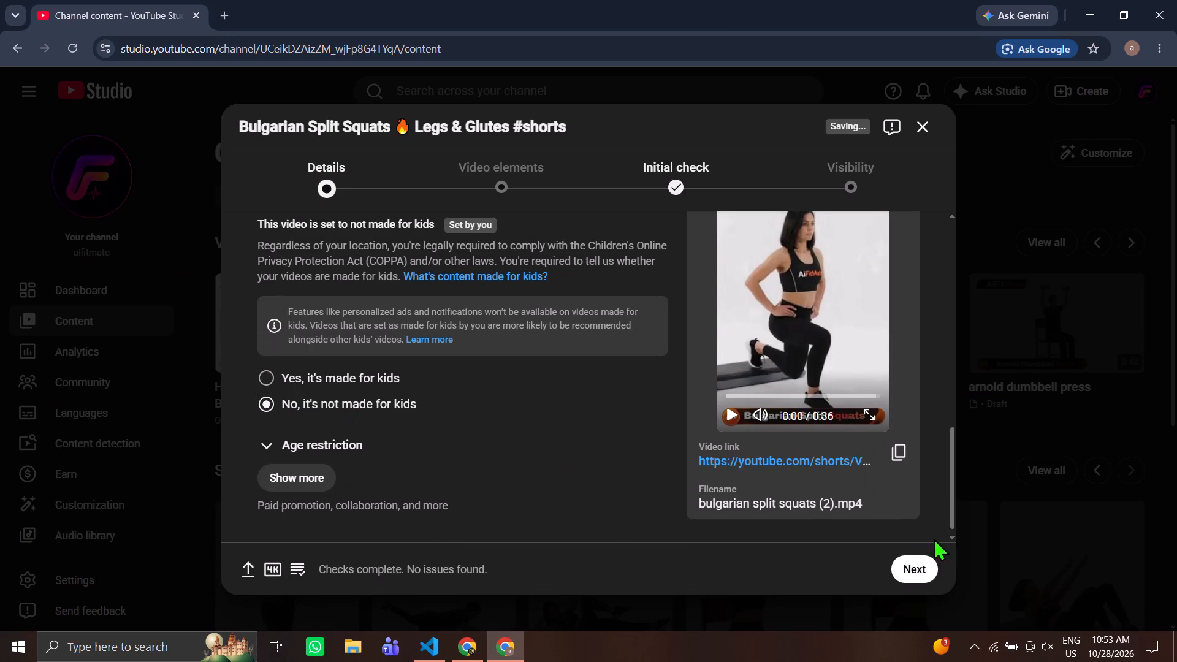
triple_click(904, 562)
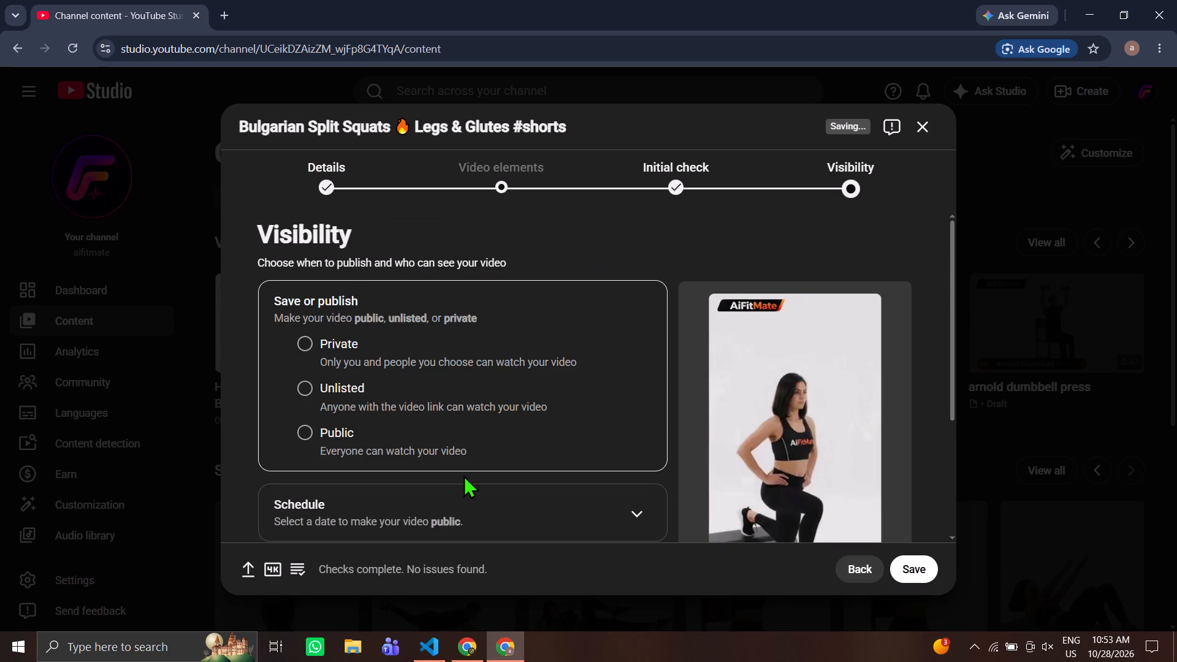
click(341, 431)
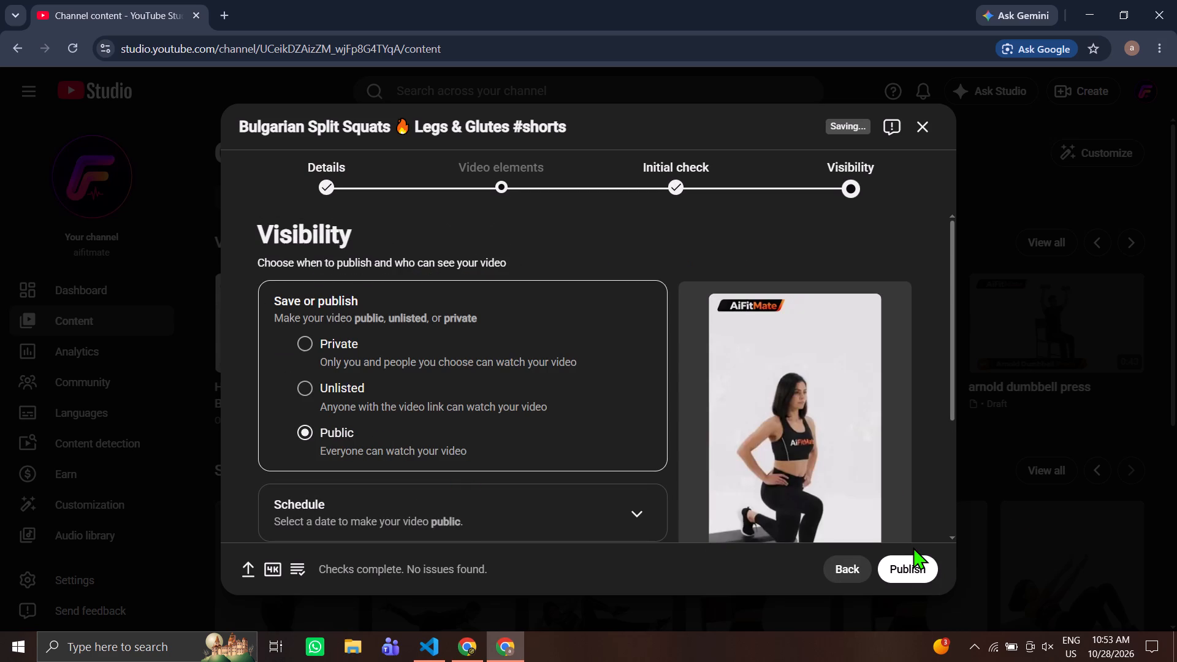
click(915, 567)
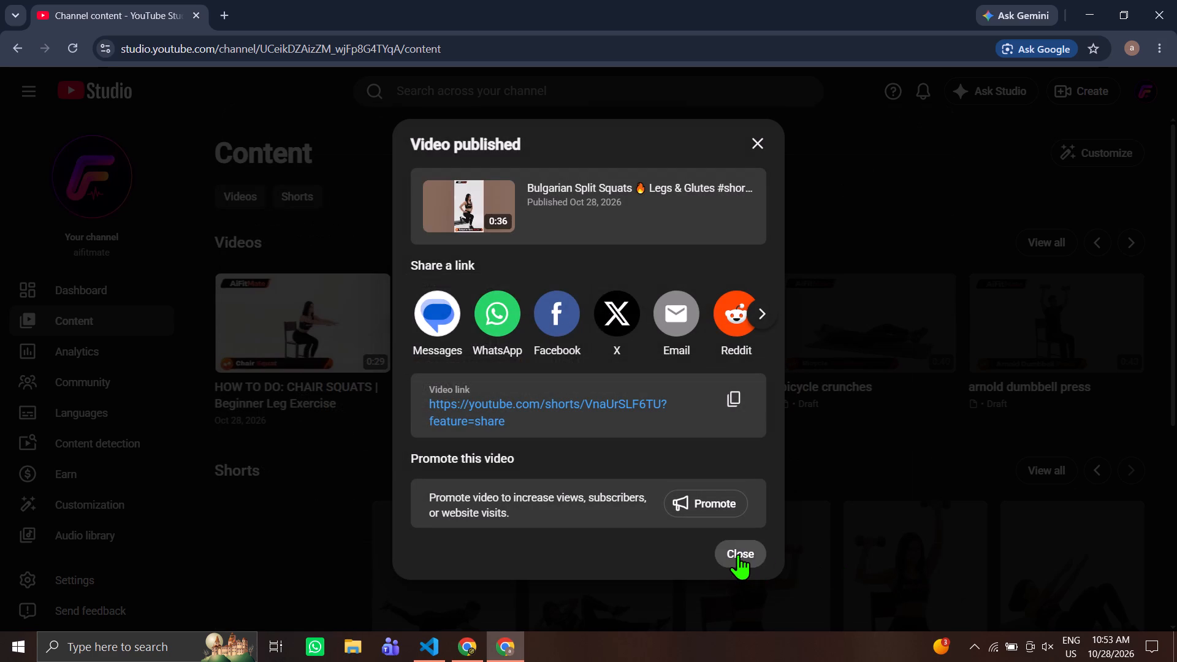
click(738, 554)
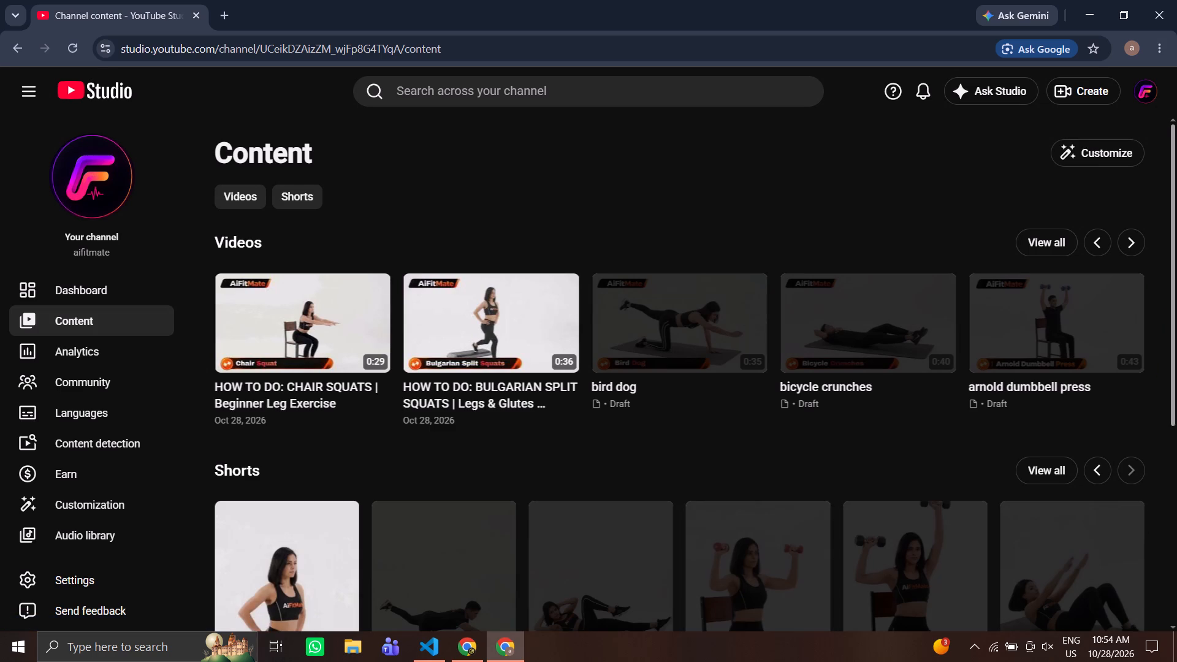
Delete the used Bulgarian Split Squats text from the start of the Visual Studio Code file, up to the Bird Dog heading.
drag(1176, 231, 1176, 350)
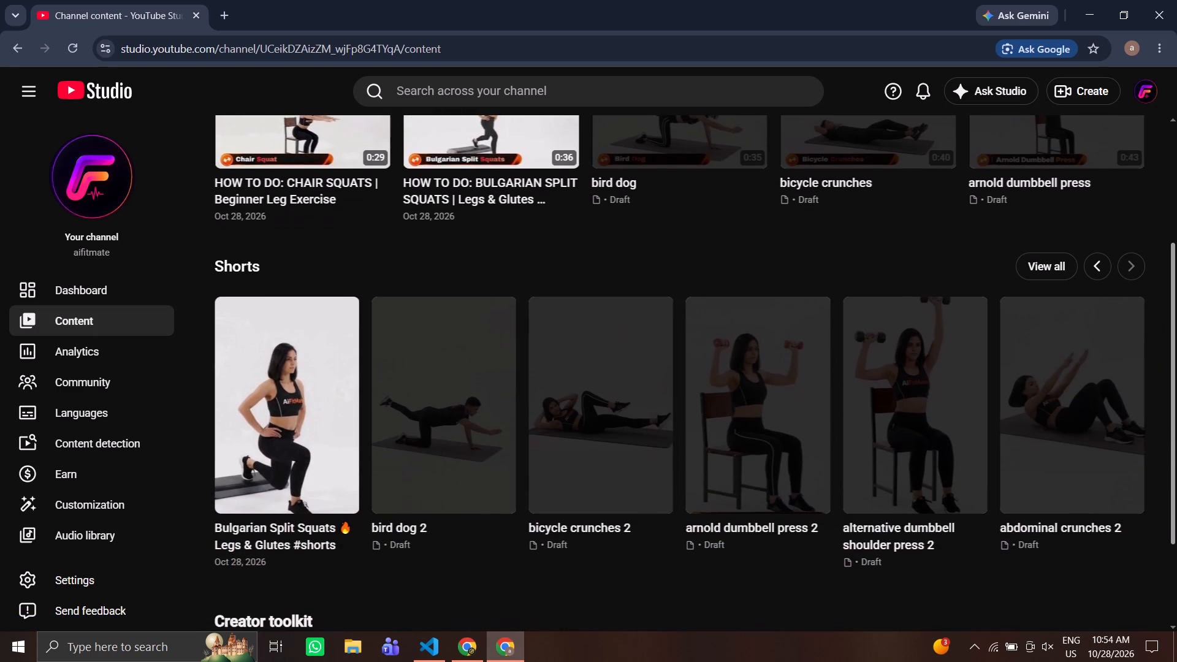
drag(1176, 350, 1176, 315)
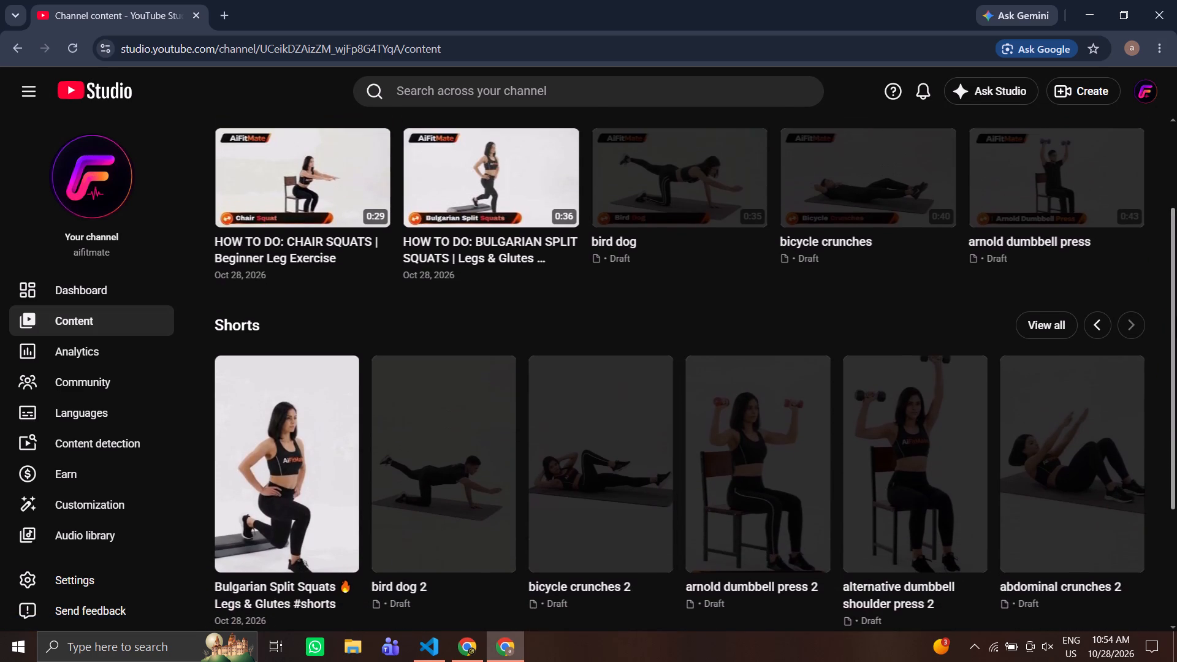
drag(1176, 315, 1173, 295)
key(alt+Tab)
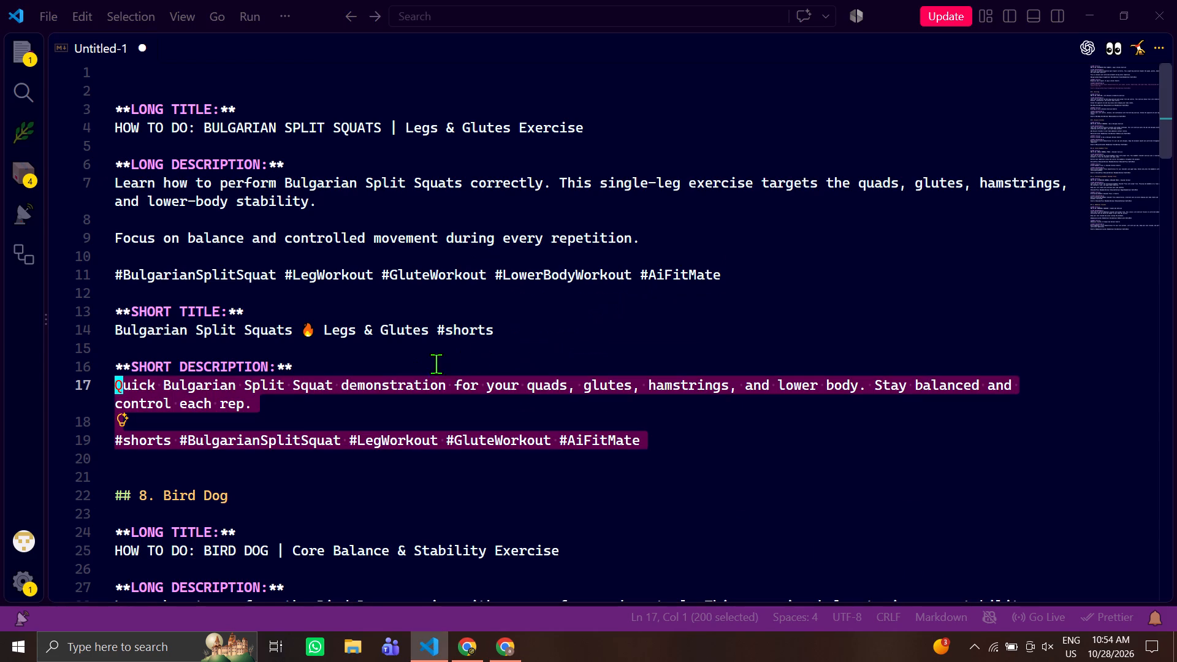
click(284, 440)
drag(218, 479, 17, 0)
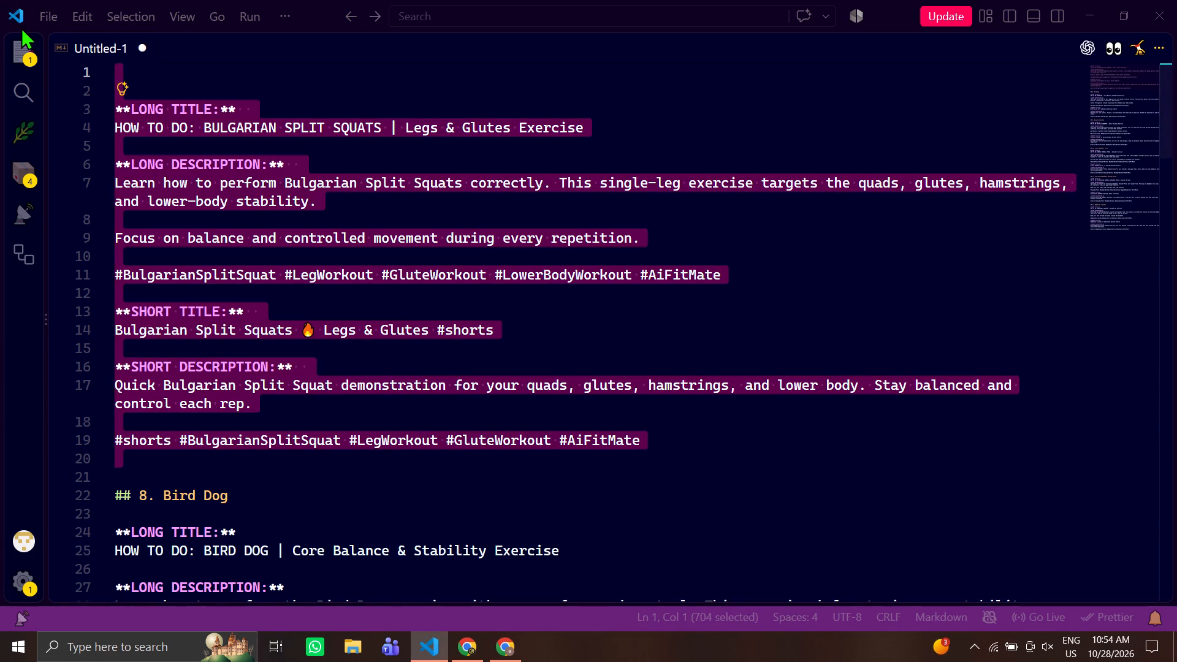
key(Delete)
key(Delete)
Copy the Bird Dog long title and long description from Visual Studio Code and paste the description into the bird dog video's draft.
click(322, 137)
key(ctrl+c)
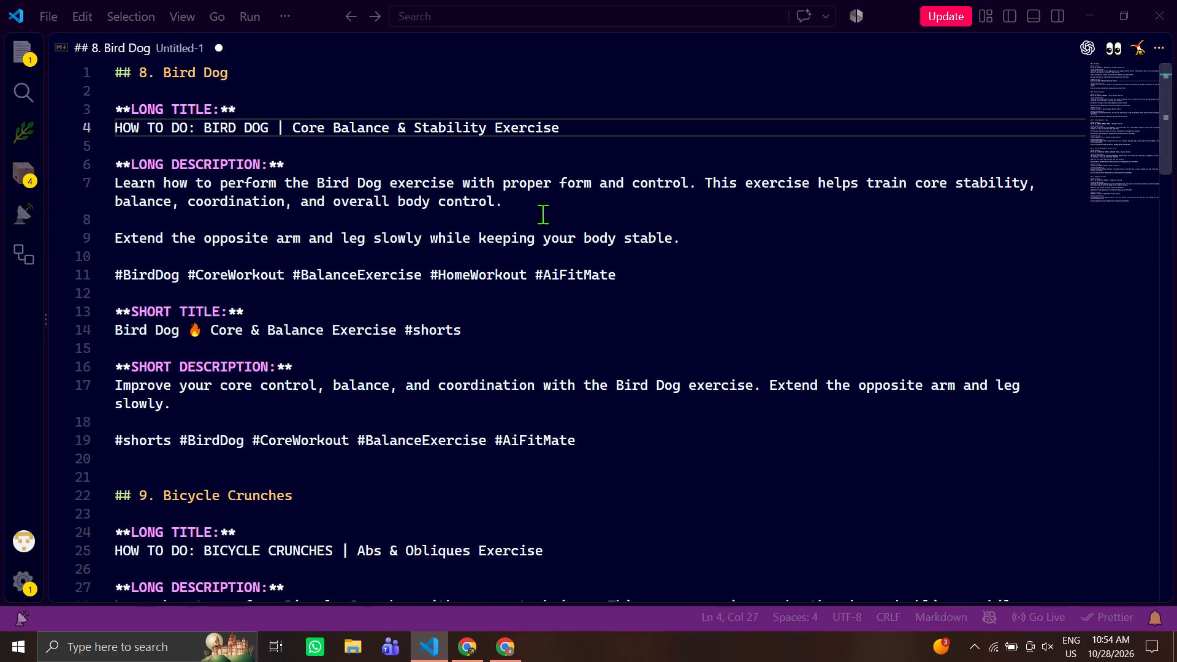
key(alt+Tab)
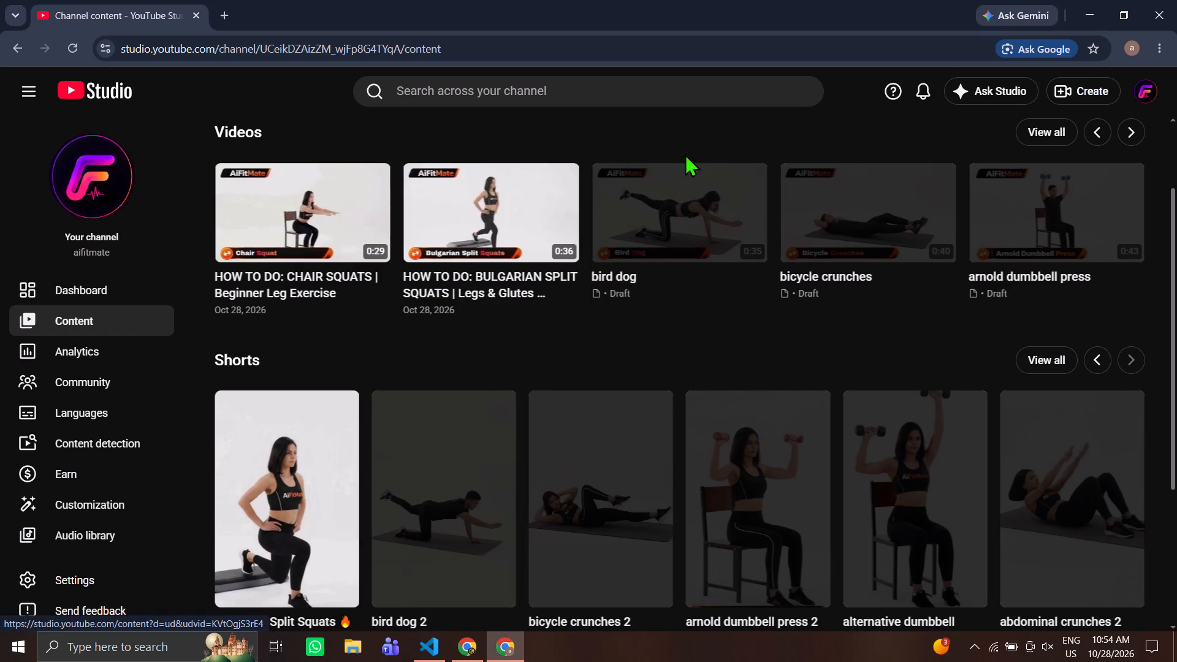
click(718, 177)
key(alt+Tab)
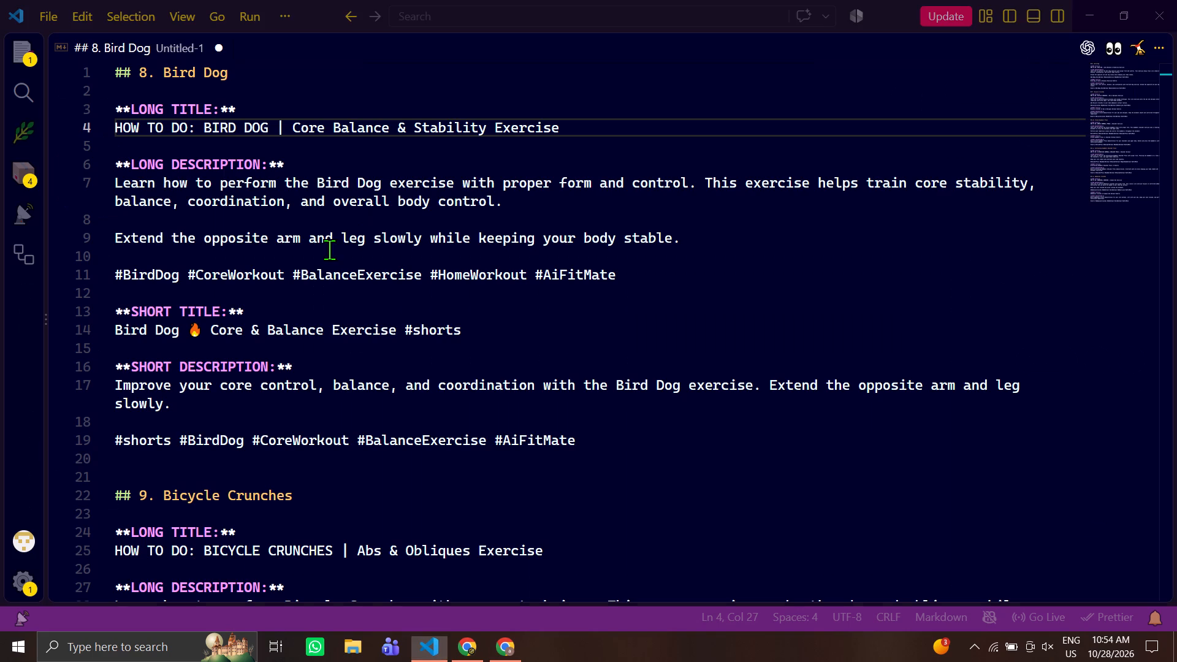
drag(650, 278, 80, 192)
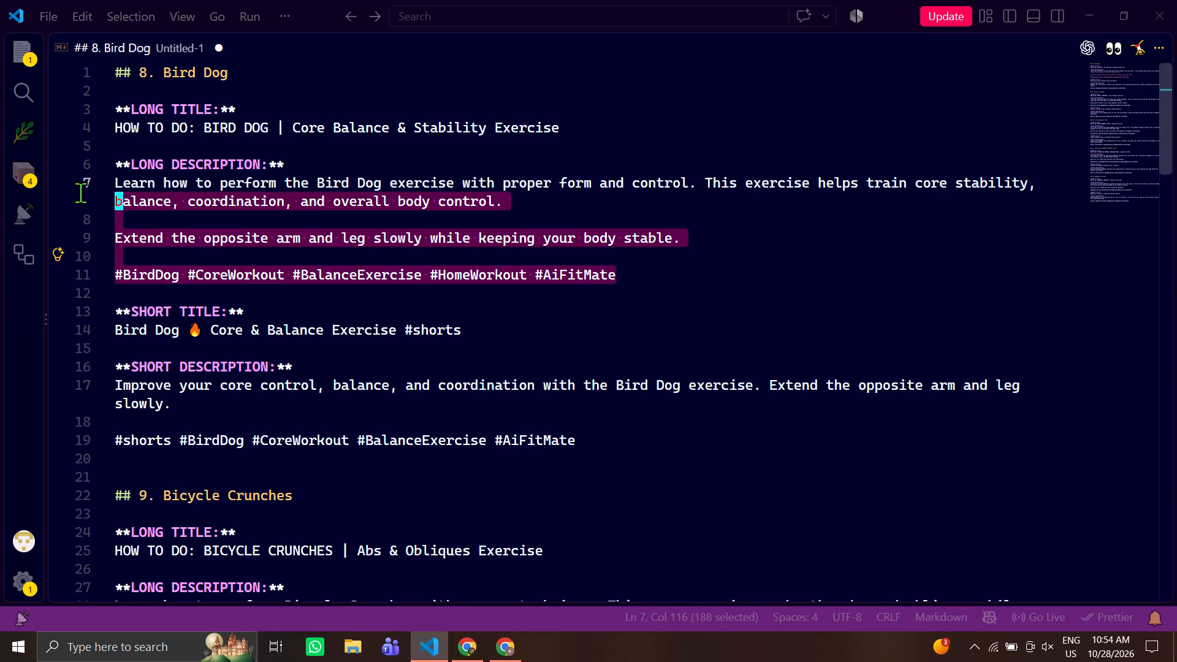
drag(80, 192, 70, 186)
key(ctrl+c)
key(alt+Tab)
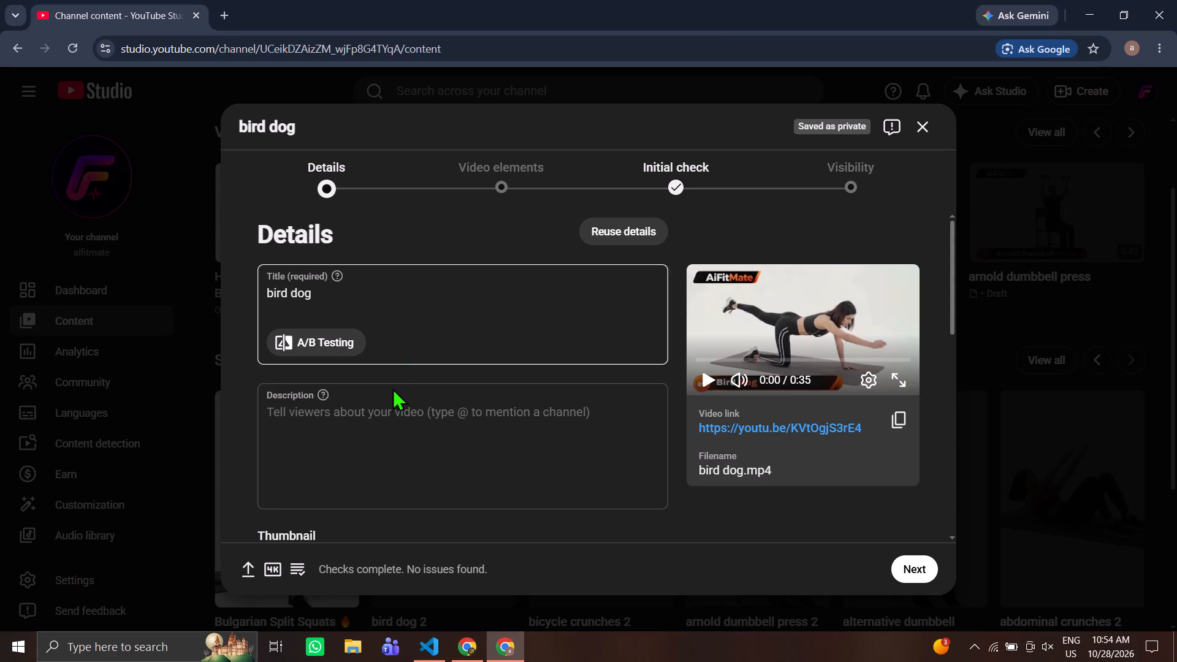
click(393, 457)
key(ctrl+v)
Replace the bird dog video's title with the copied HOW TO DO: BIRD DOG | Core Balance & Stability Exercise.
click(424, 301)
key(ctrl+a)
key(super+v)
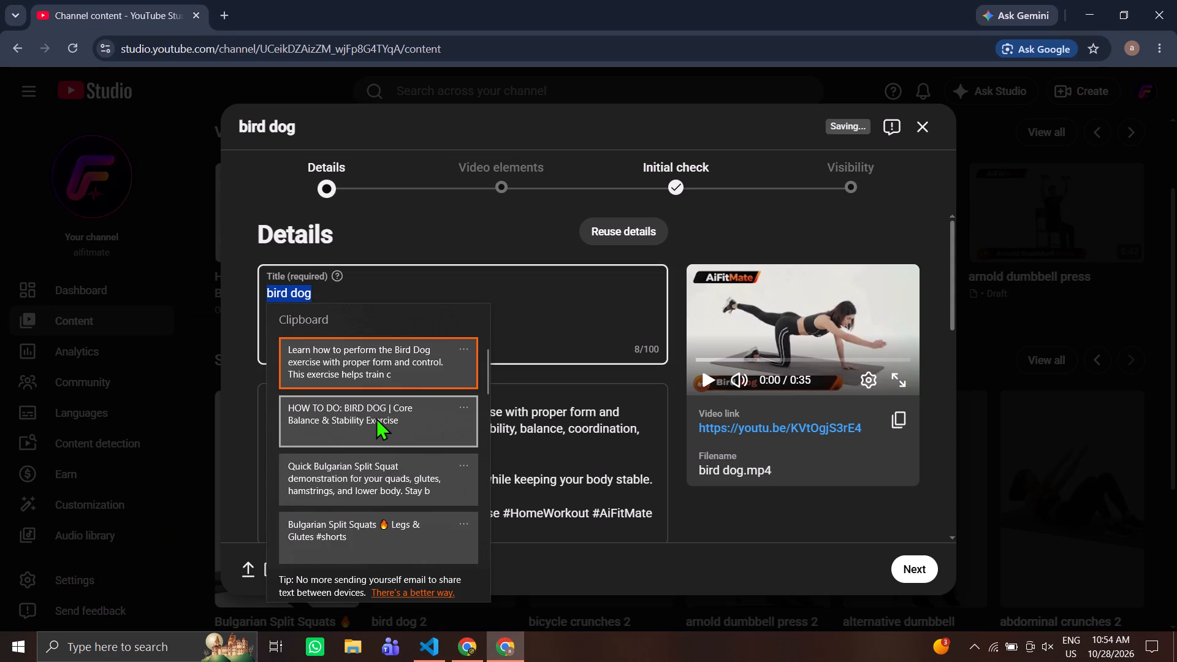
click(376, 418)
key(ctrl+v)
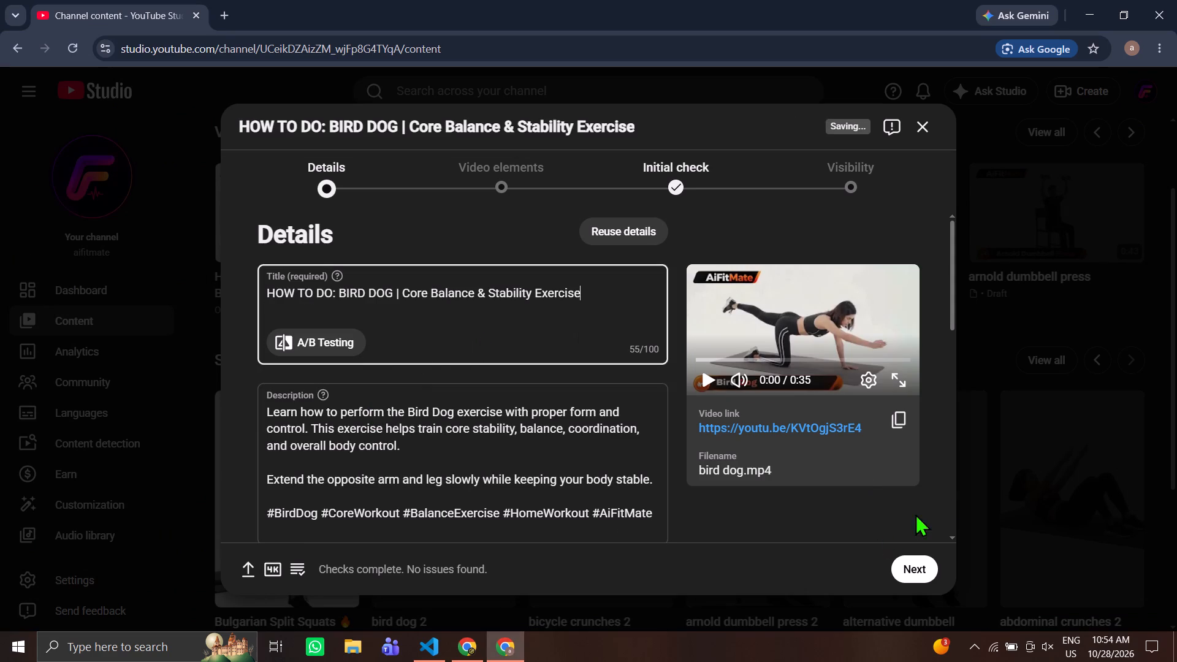
Mark the Bird Dog video as not made for kids and publish it as Public.
click(908, 568)
click(371, 413)
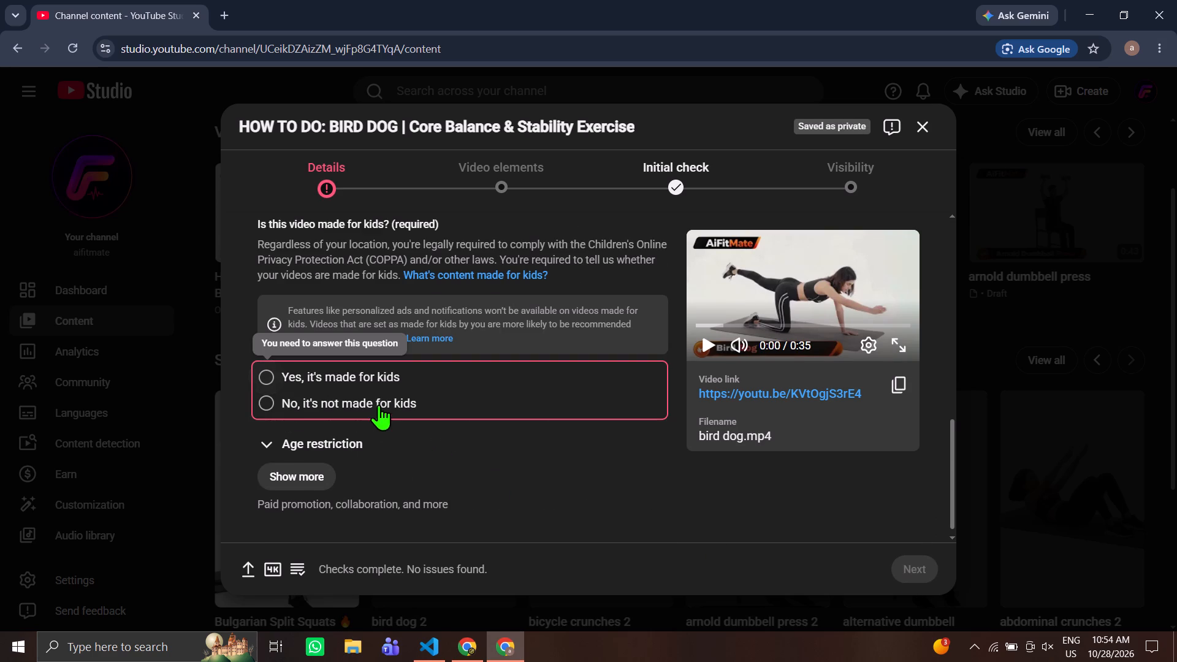
click(379, 403)
triple_click(915, 571)
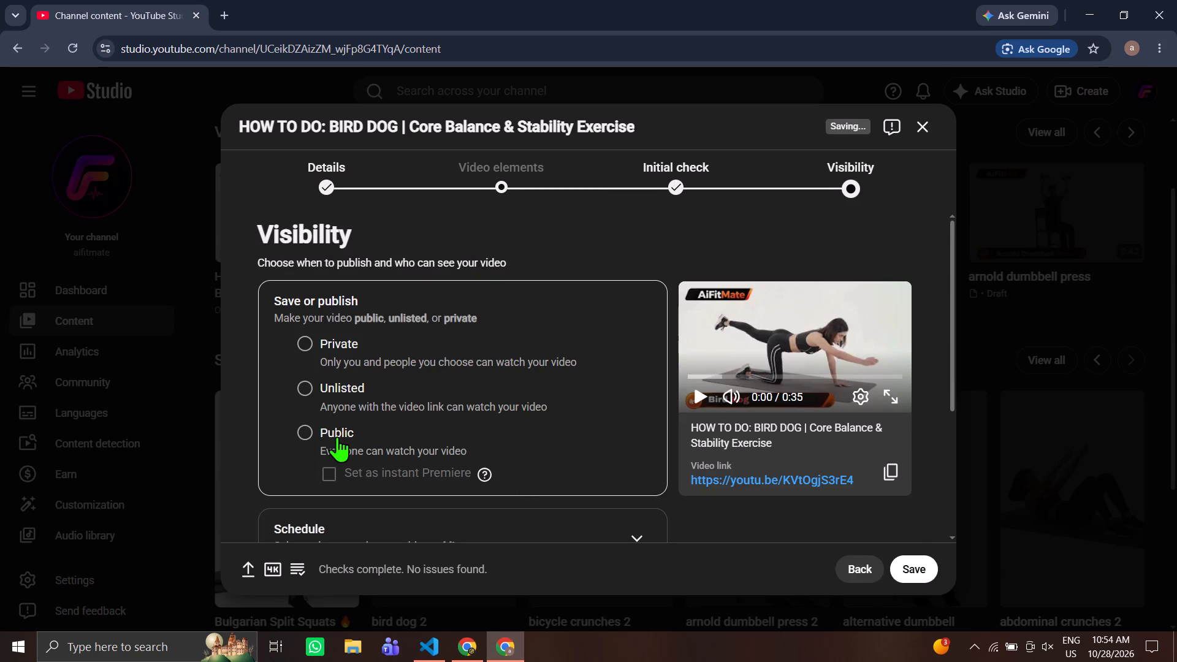
click(330, 434)
click(906, 566)
Copy the Bird Dog short title and the short description with hashtags from Visual Studio Code.
key(alt+Tab)
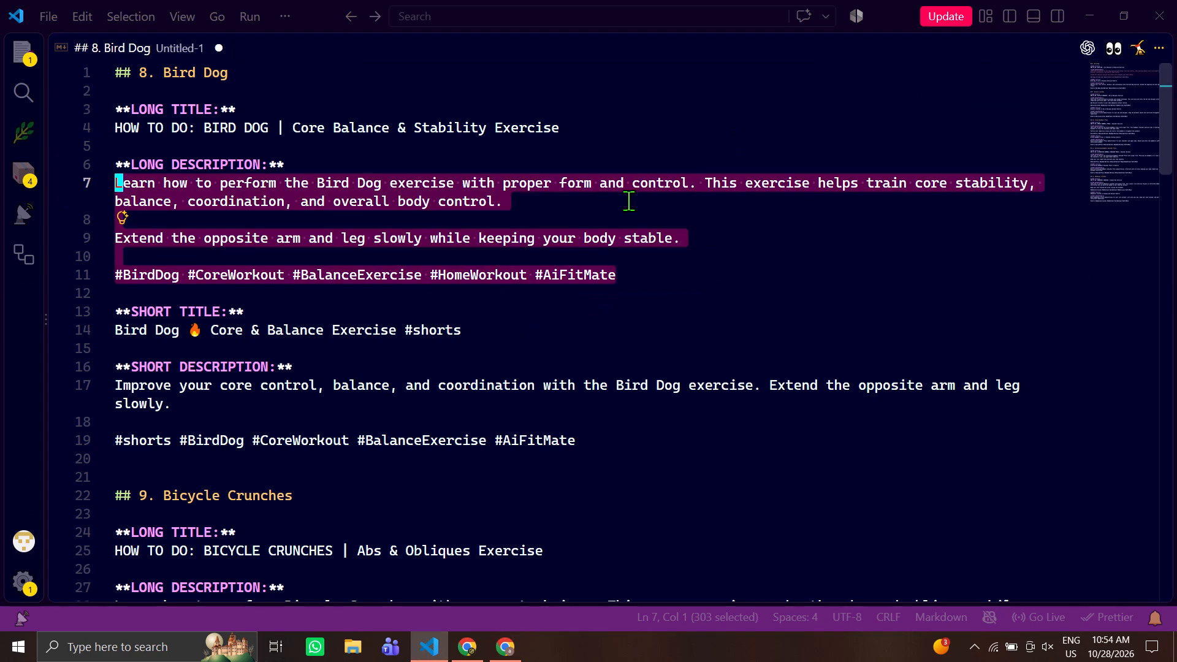
click(492, 328)
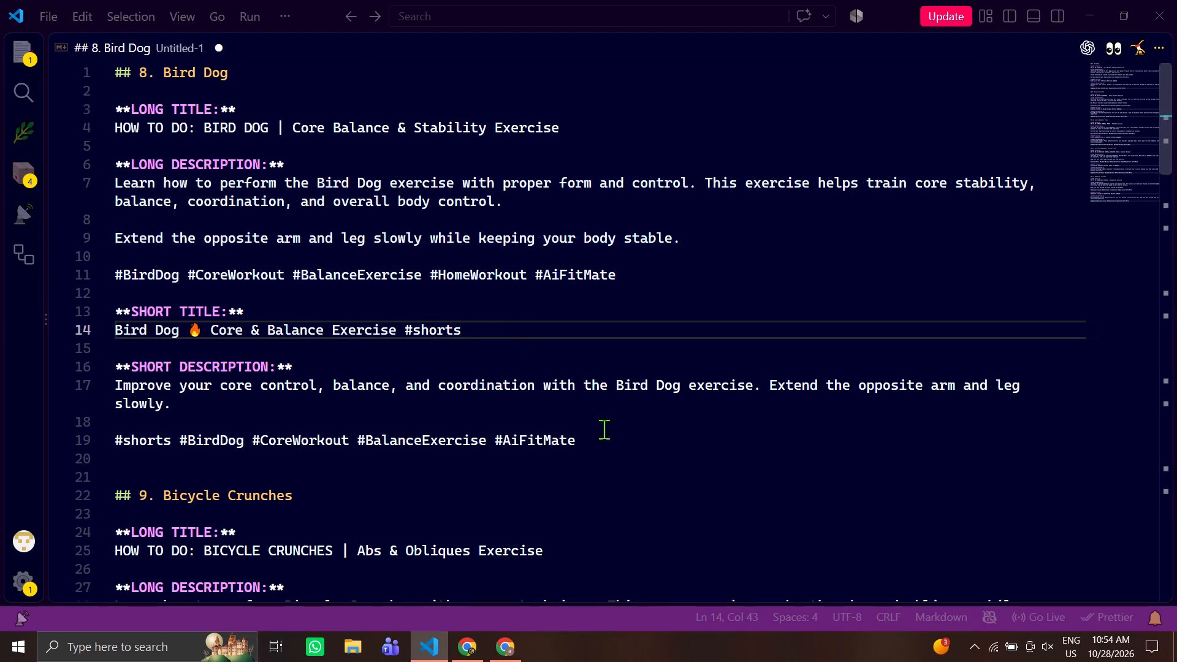
key(ctrl+c)
drag(597, 446, 94, 390)
key(ctrl+c)
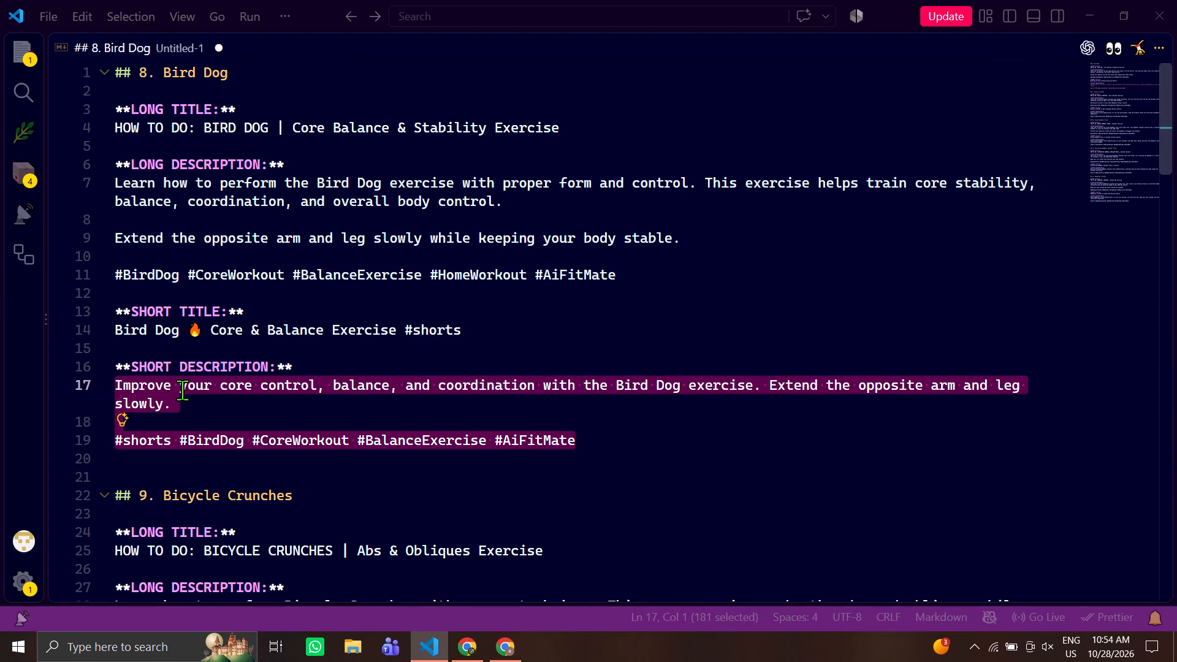
Close the publishing dialog, open the bird dog 2 Short's draft and paste the copied short description with hashtags.
key(alt+Tab)
click(746, 148)
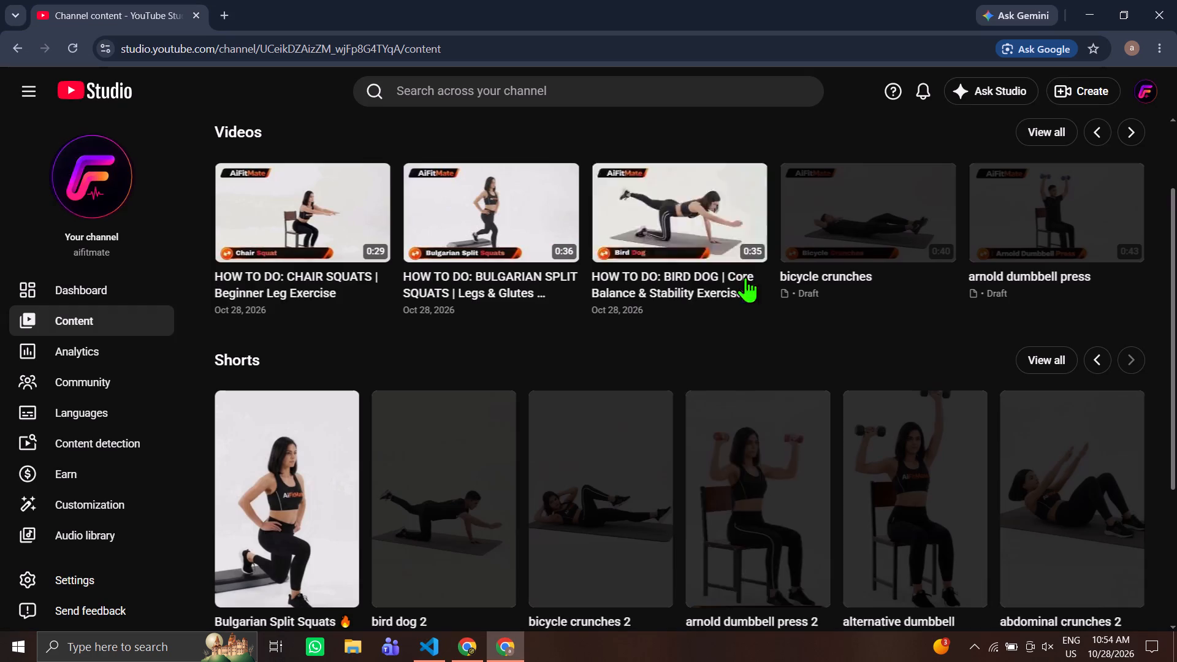
click(503, 441)
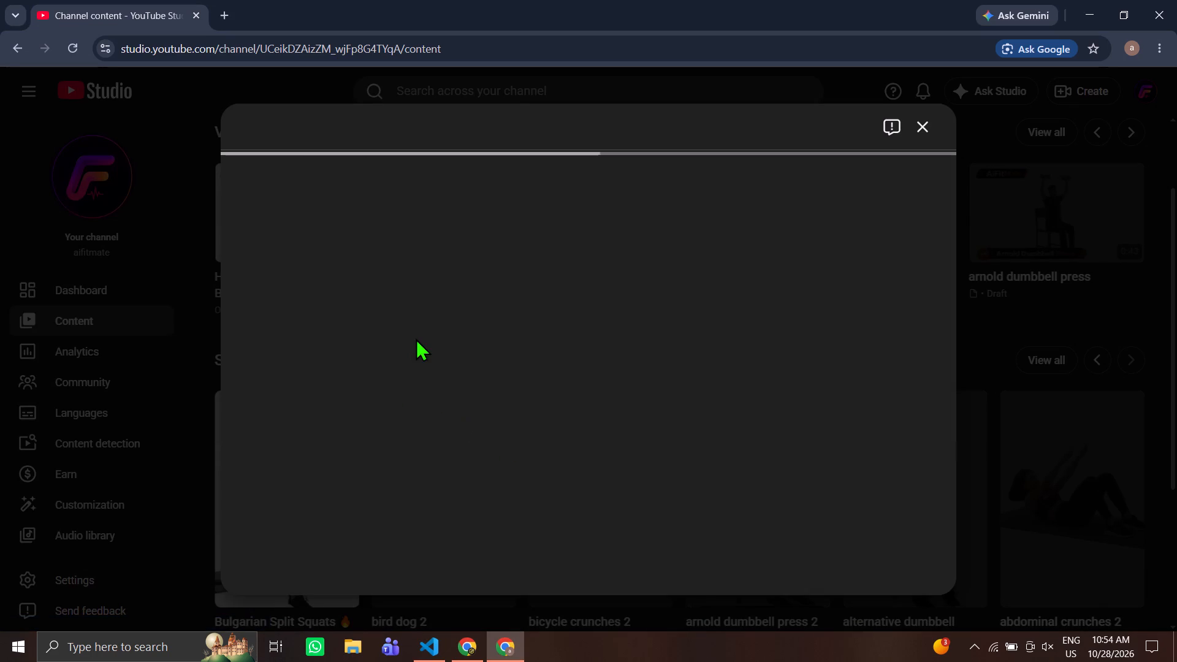
click(433, 394)
click(435, 418)
key(ctrl+v)
Replace the Short's title with the copied Bird Dog 🔥 Core & Balance Exercise #shorts, accepting the #shorts hashtag suggestion.
click(455, 295)
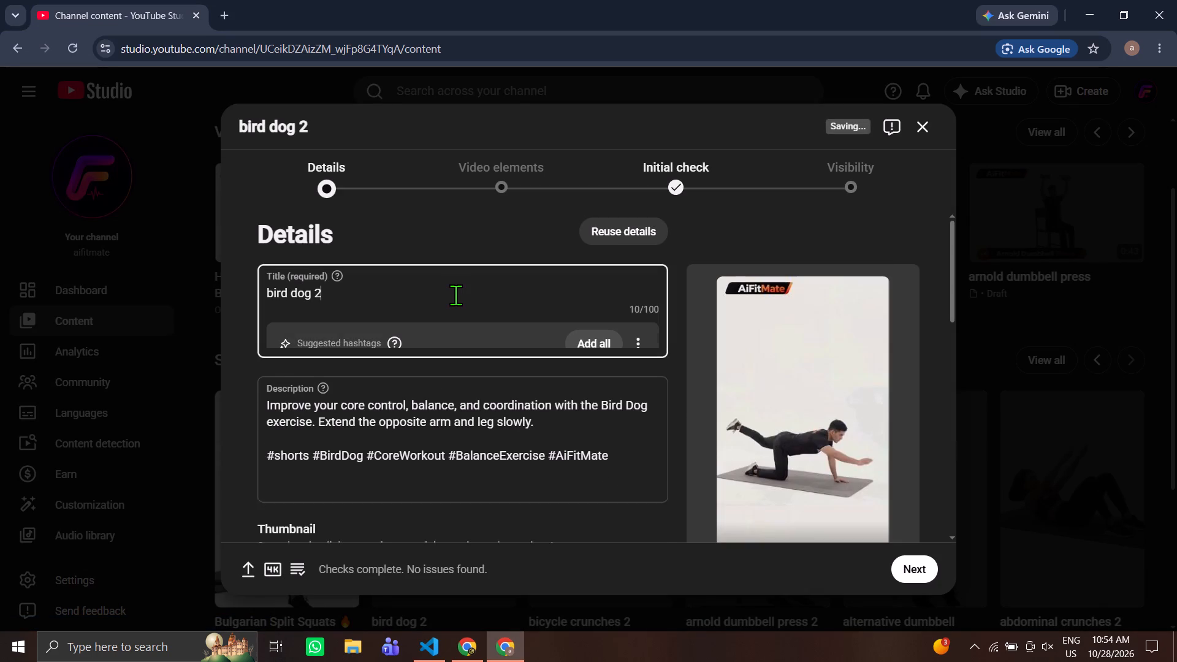
key(ctrl+a)
key(super+v)
click(353, 408)
key(ctrl+v)
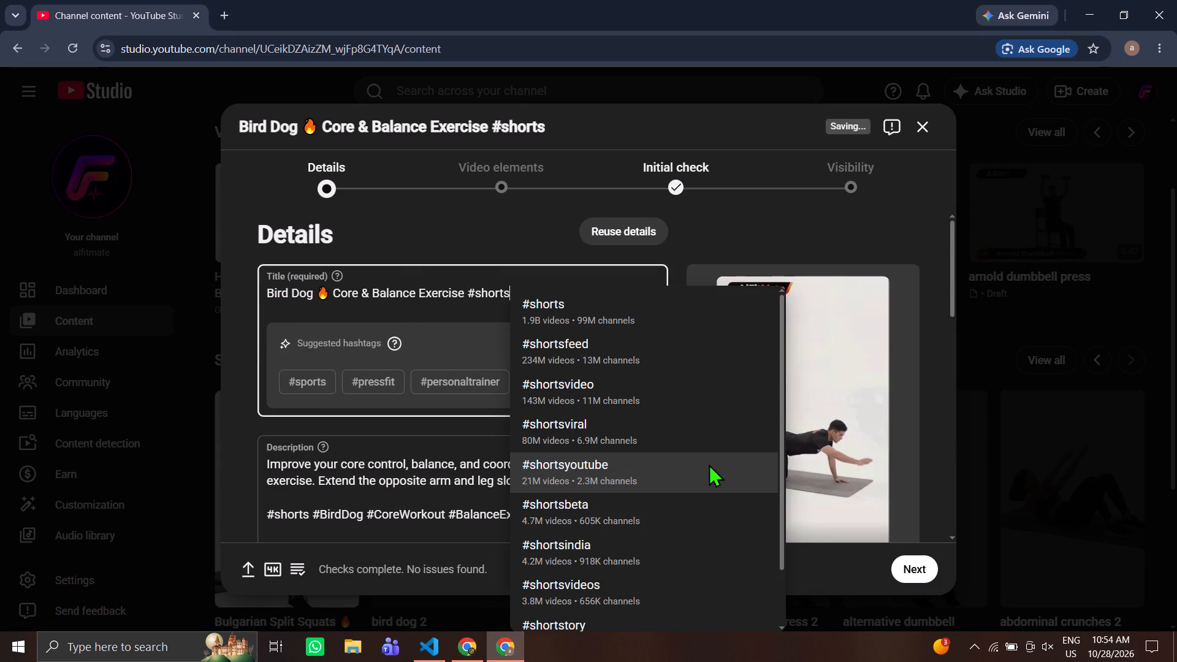
click(547, 309)
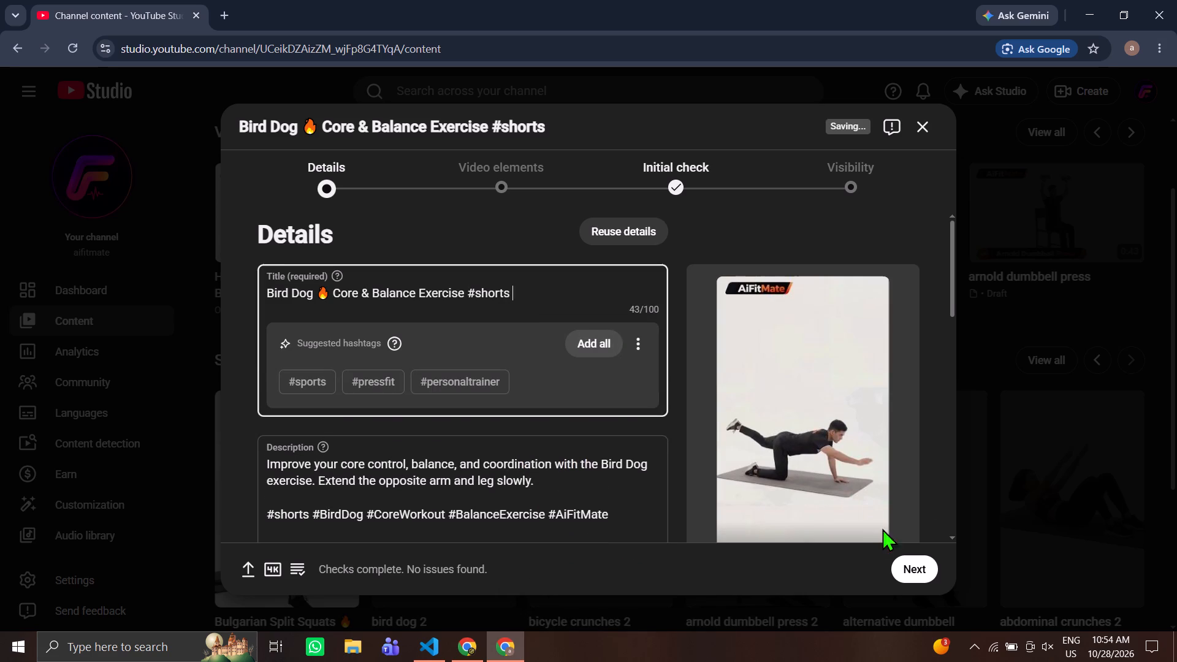
Mark the Bird Dog Short as not made for kids and publish it as Public.
click(909, 572)
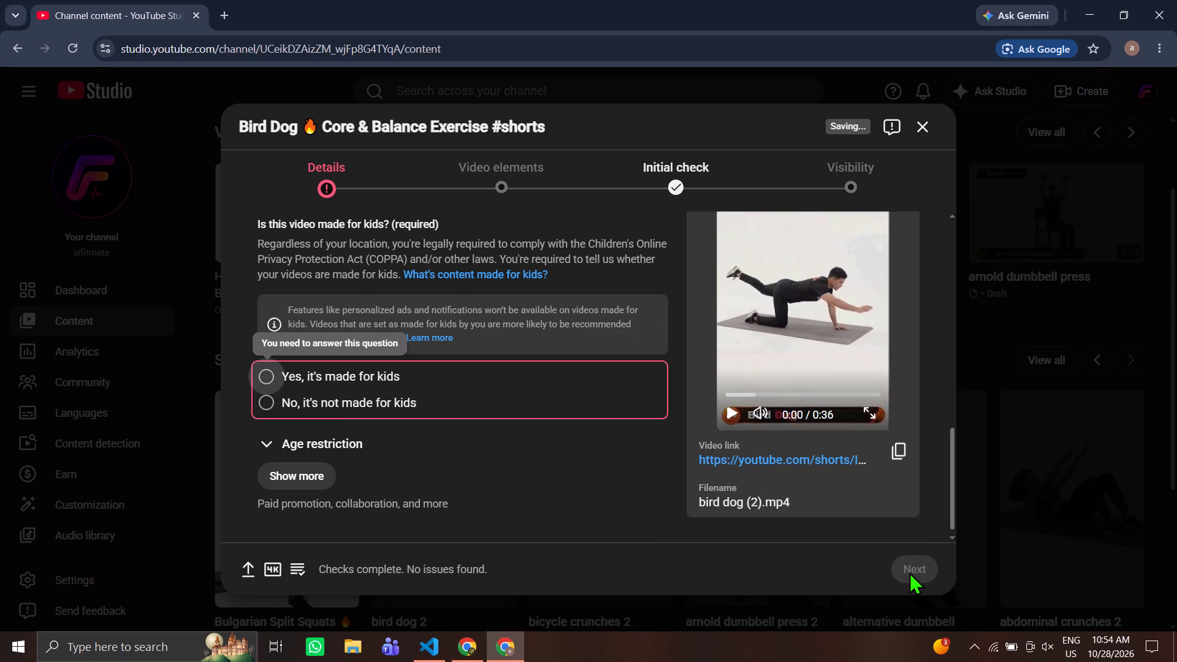
click(341, 408)
double_click(904, 571)
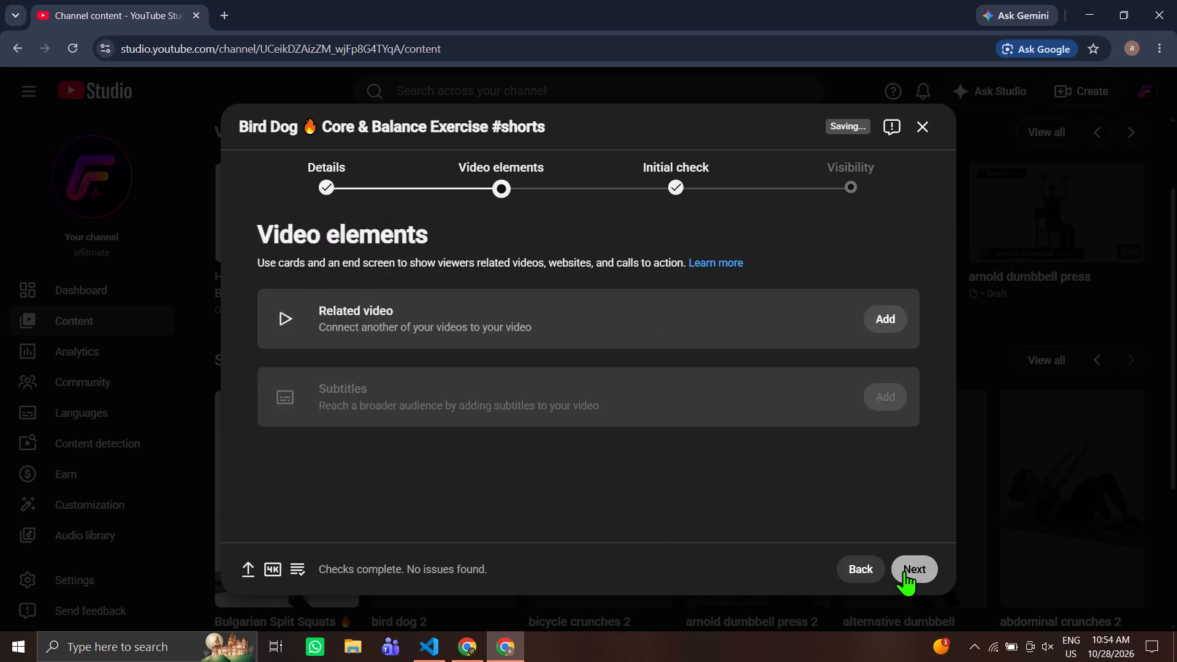
click(904, 571)
click(332, 441)
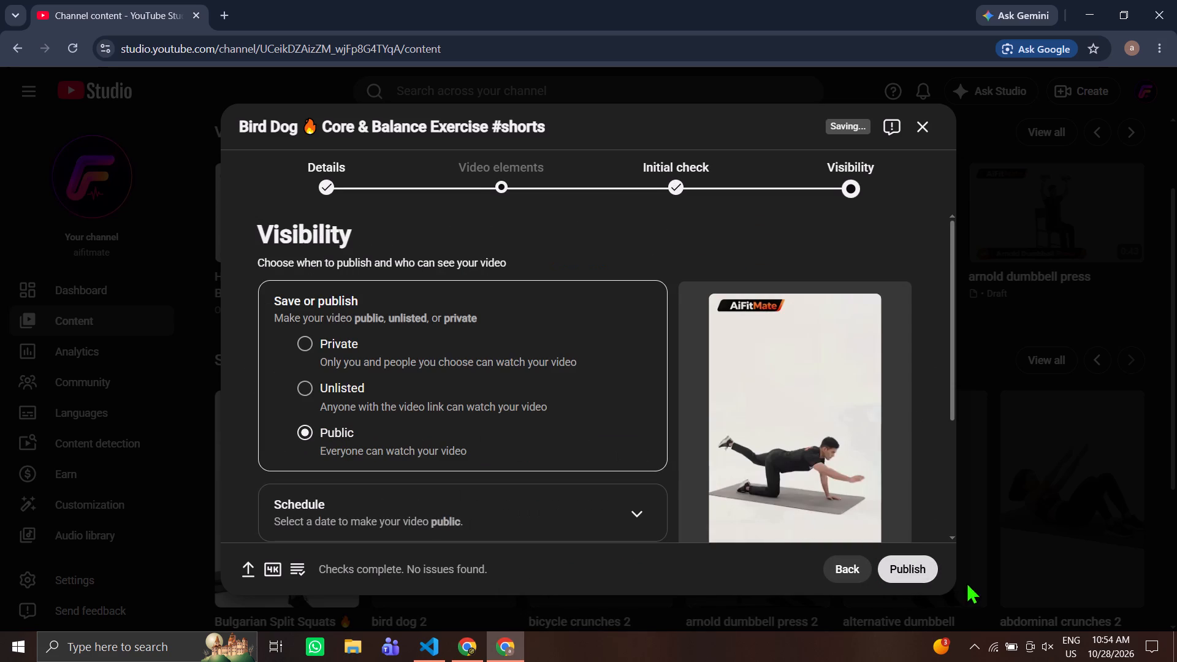
click(920, 571)
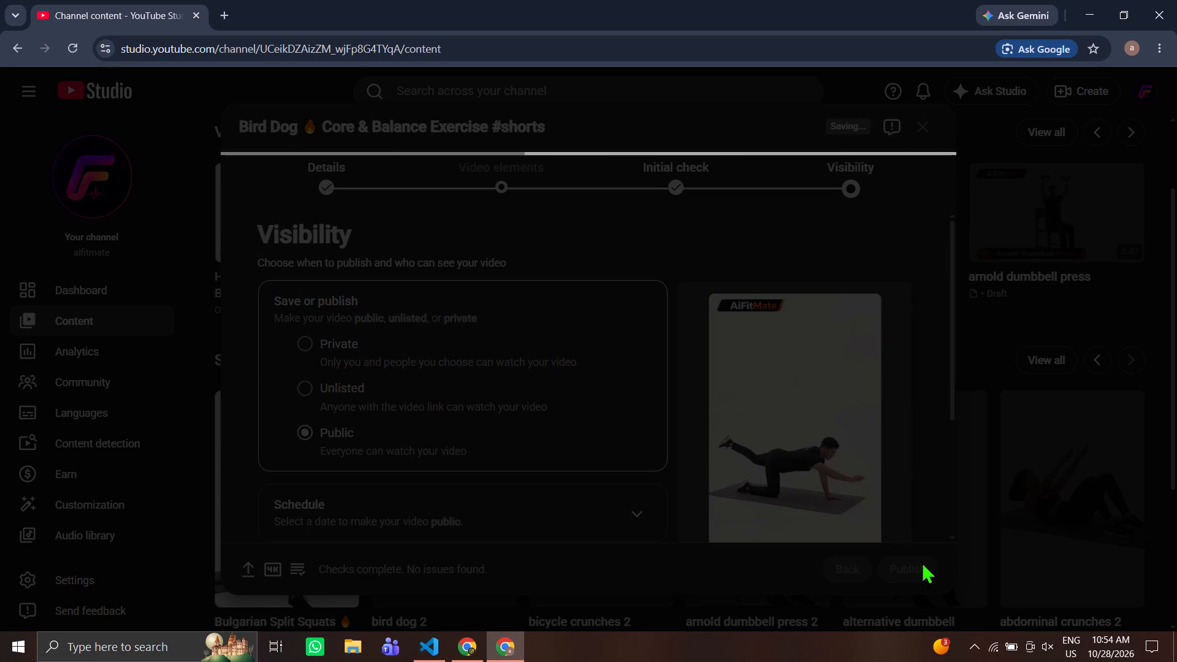
In Visual Studio Code, remove the blank line below the Bicycle Crunches heading and delete the used Bird Dog text above it.
key(alt+Tab)
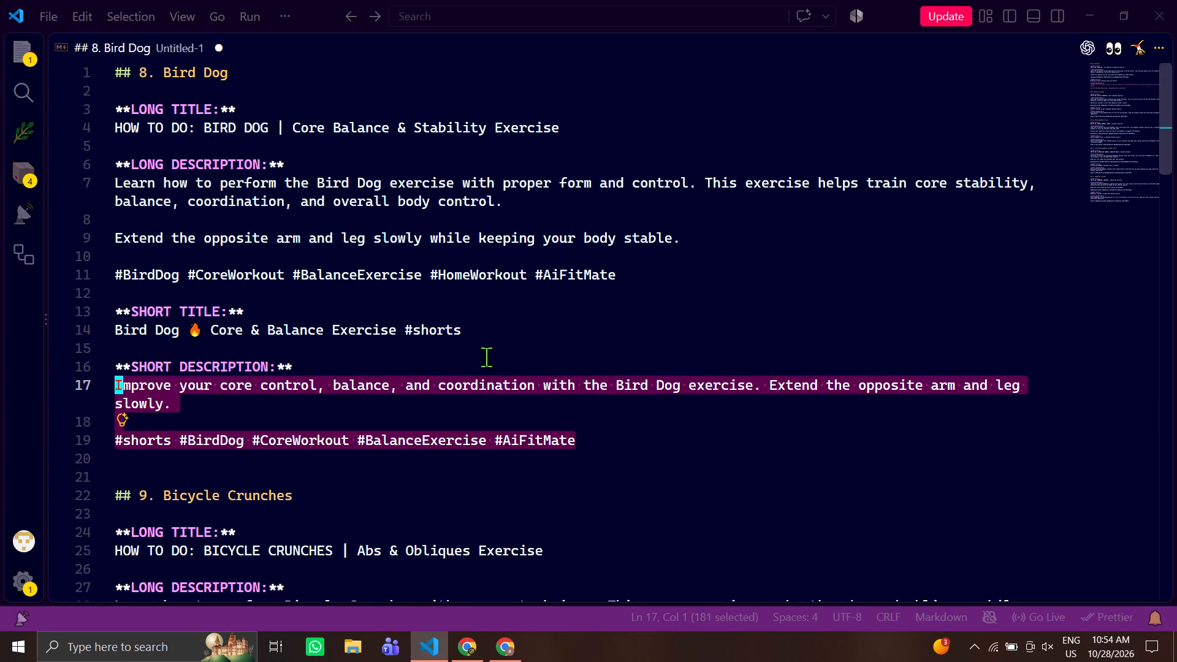
click(593, 455)
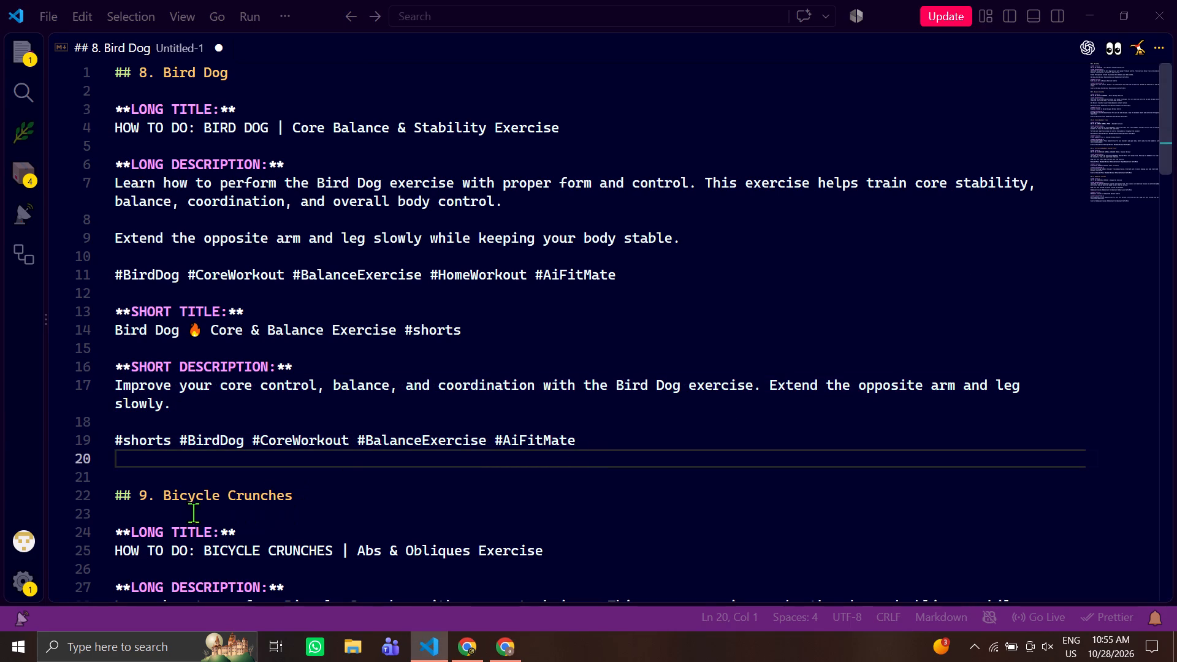
click(118, 509)
key(BackSpace)
drag(132, 473, 122, 200)
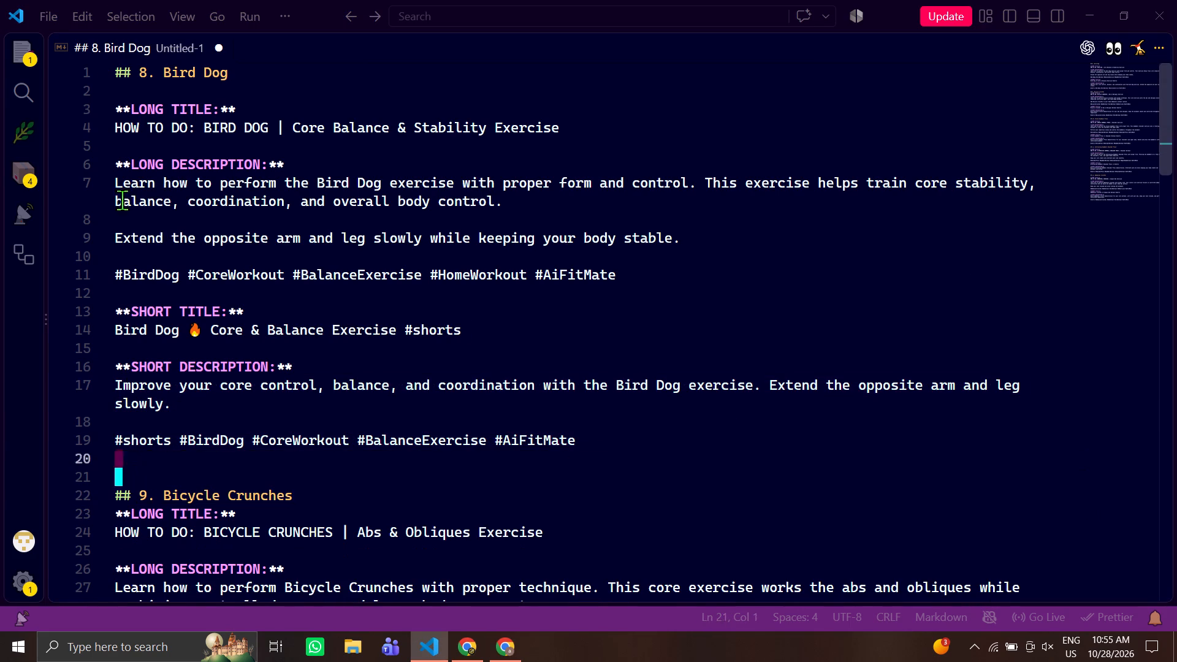
drag(122, 200, 253, 0)
key(BackSpace)
Close the Short's publishing dialog in YouTube Studio and open the bicycle crunches video's draft.
key(alt+Tab)
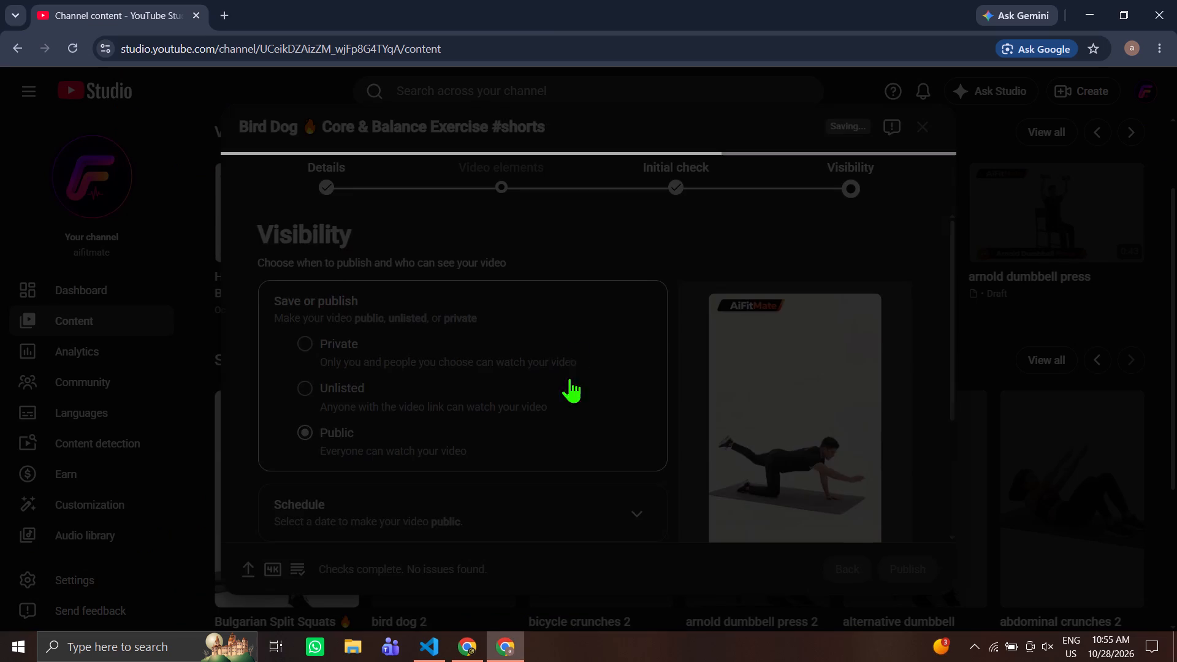
click(740, 555)
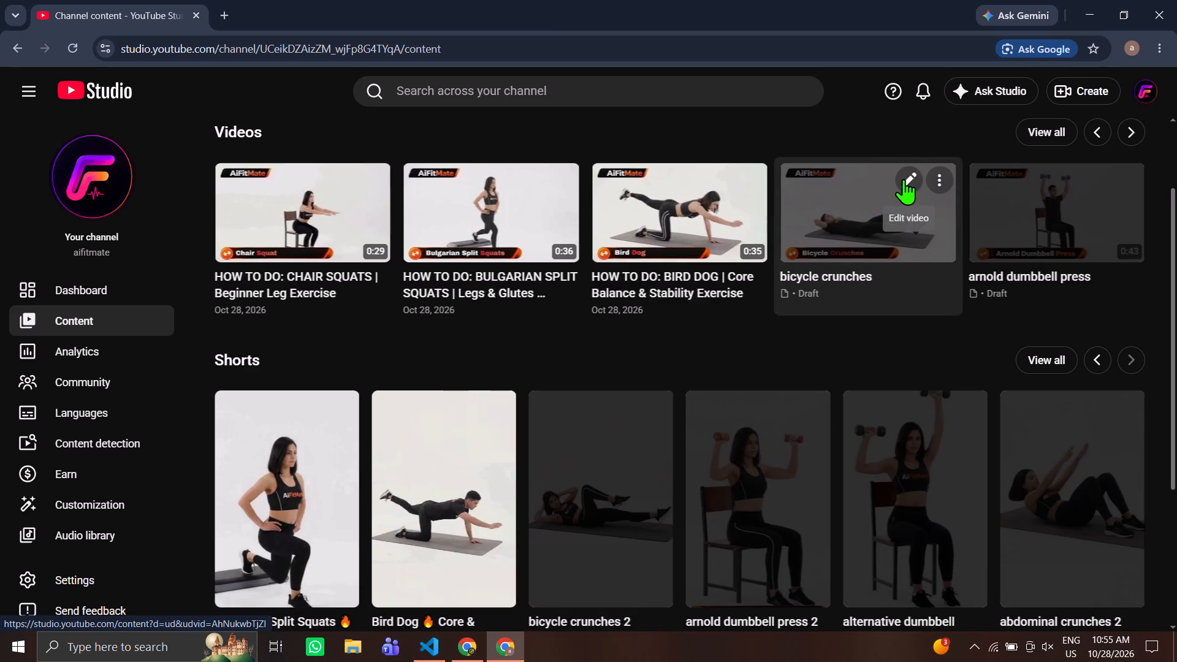
click(904, 179)
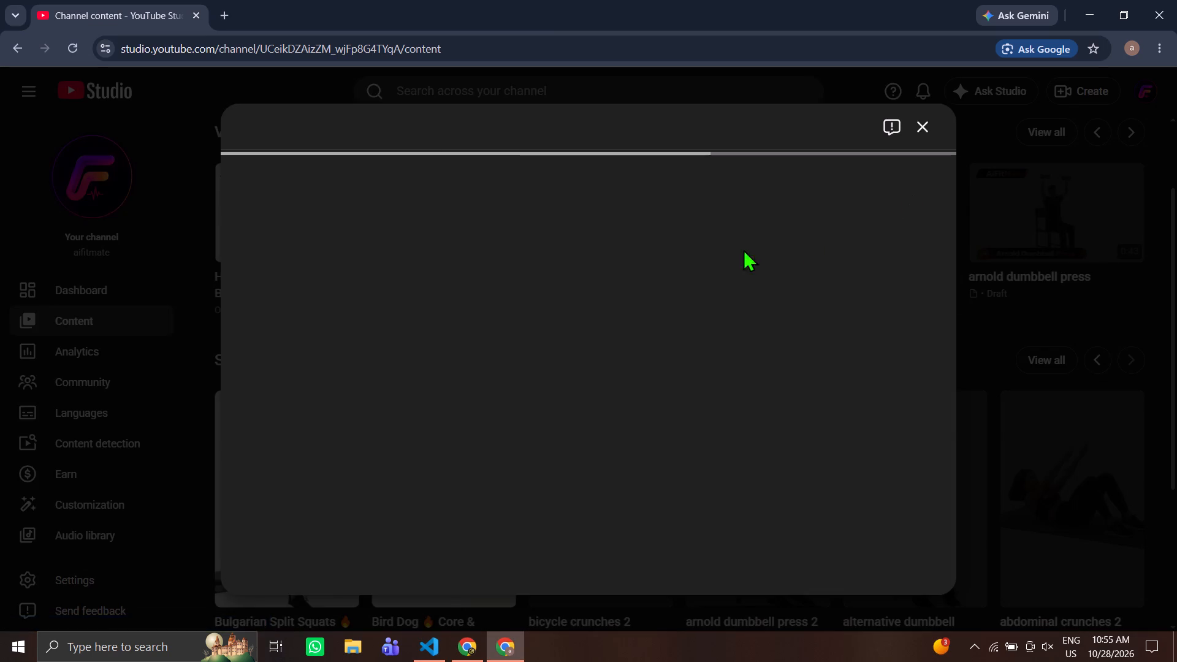
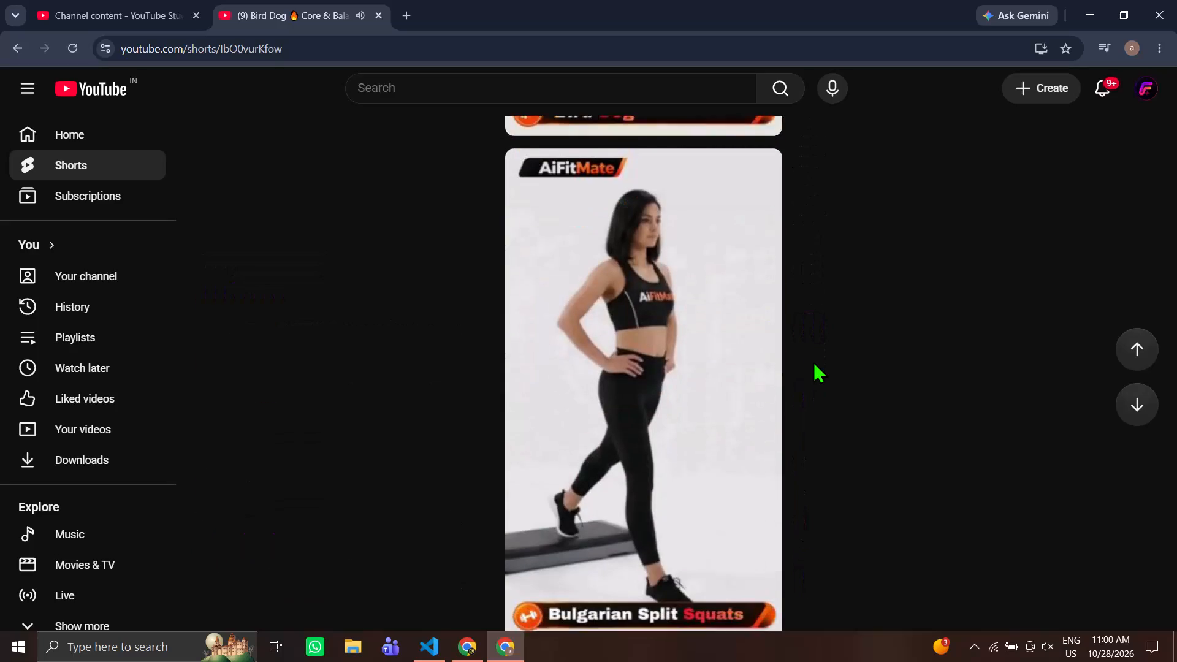
Like each of the channel's Shorts in sequence from Bulgarian Split Squats through Decline Push-Ups, and close the Shorts page.
click(813, 361)
key(Down)
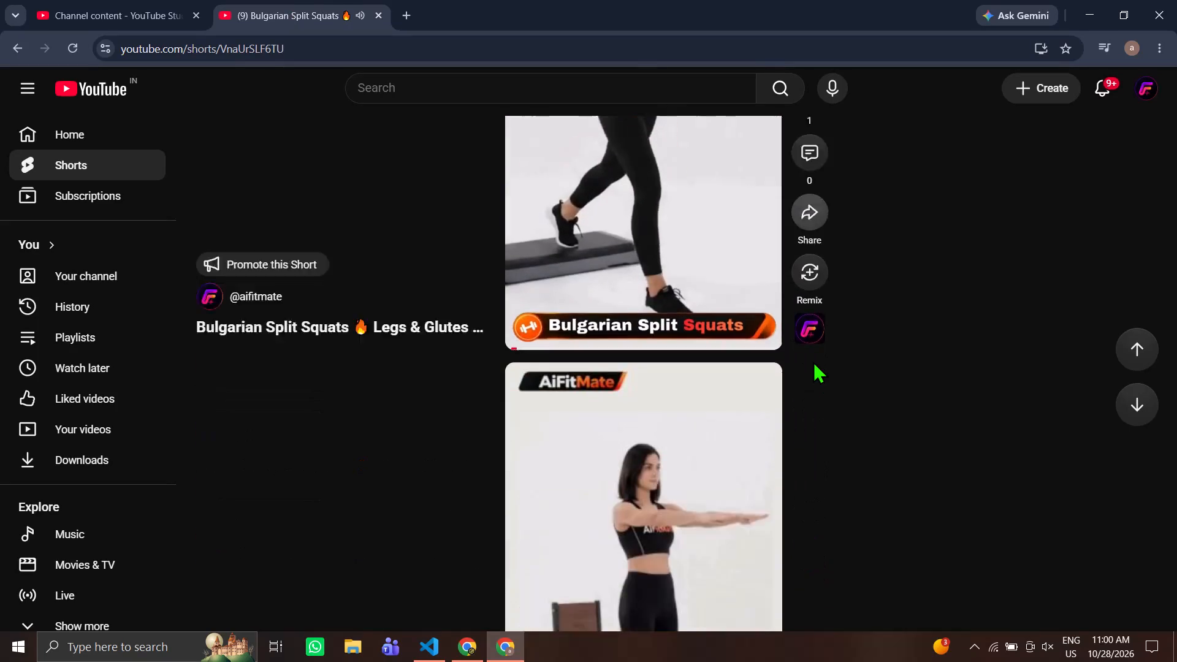
click(813, 361)
key(Down)
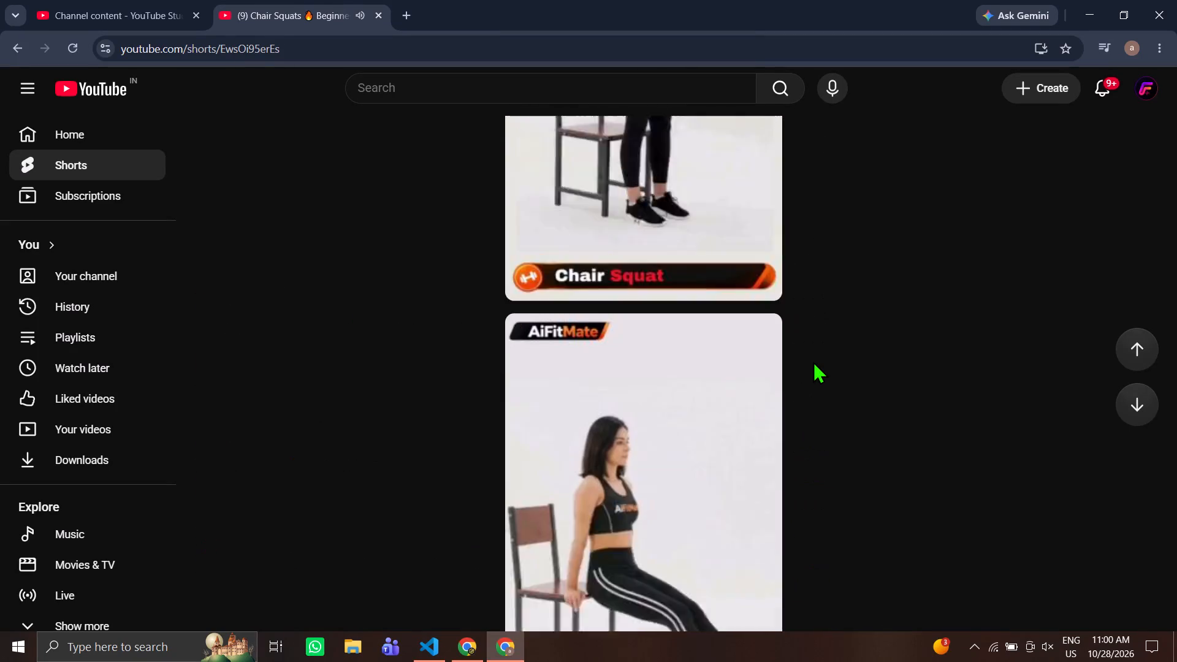
click(813, 361)
key(Down)
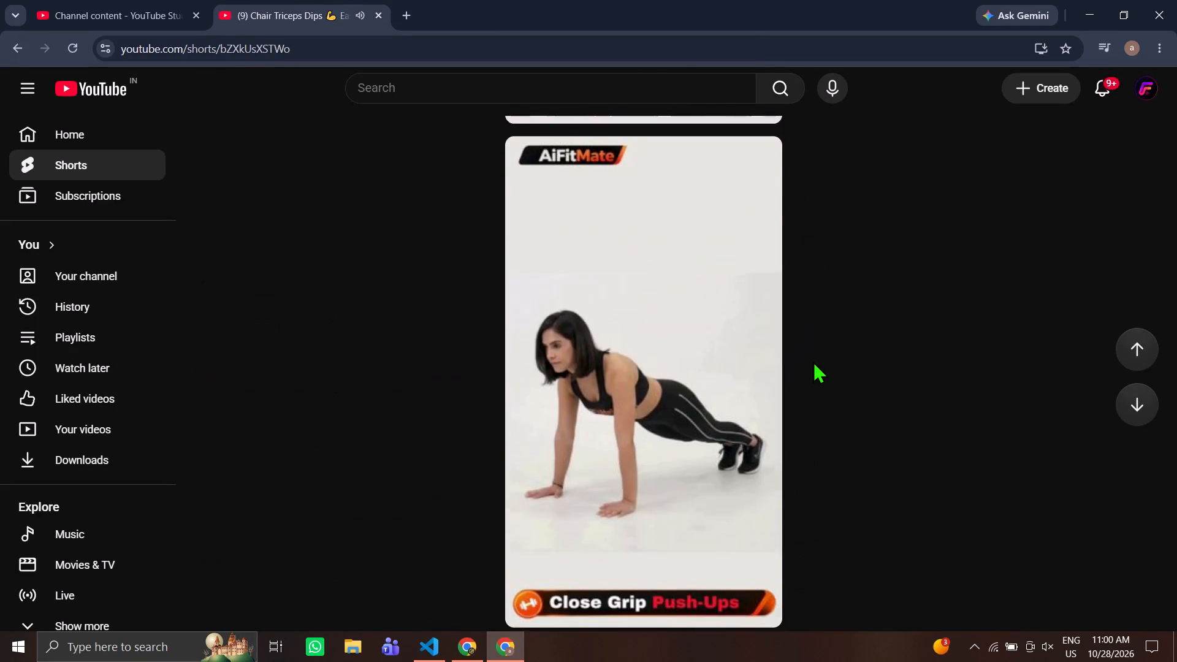
click(813, 361)
key(Down)
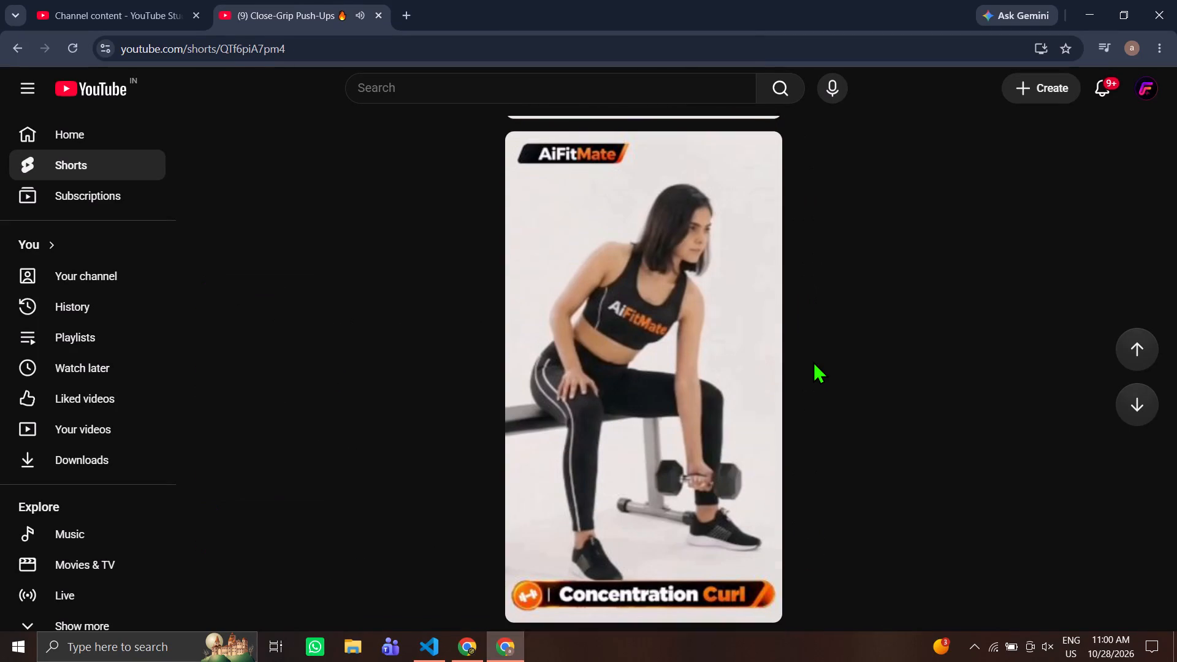
click(813, 361)
key(Down)
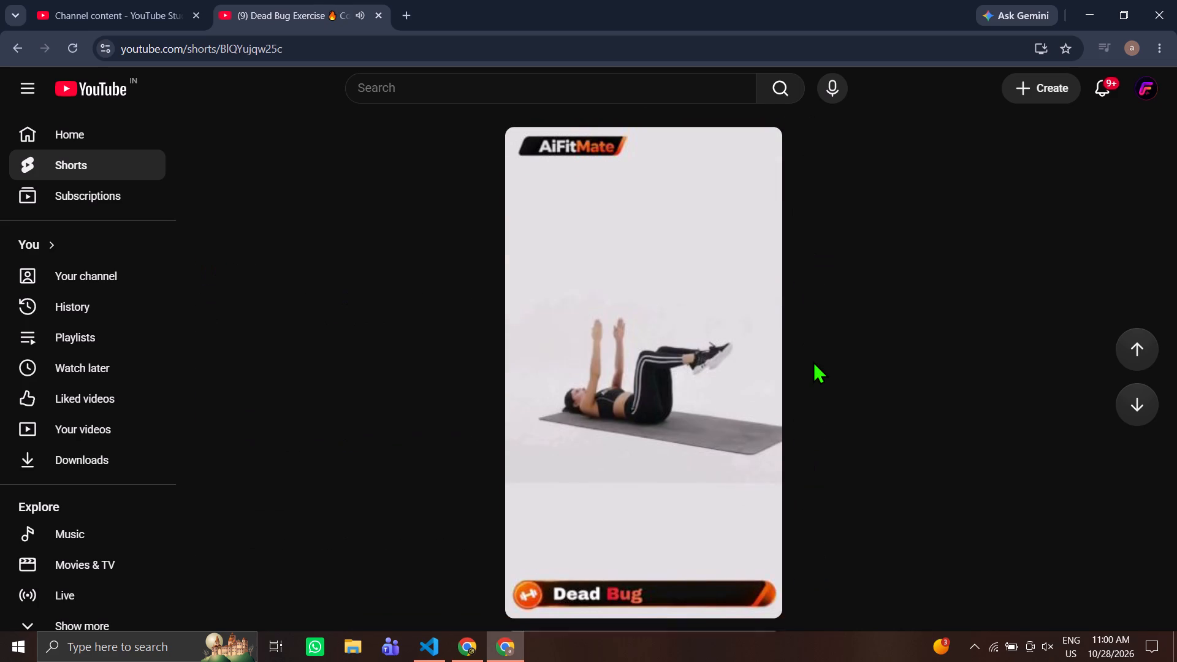
click(813, 361)
key(Down)
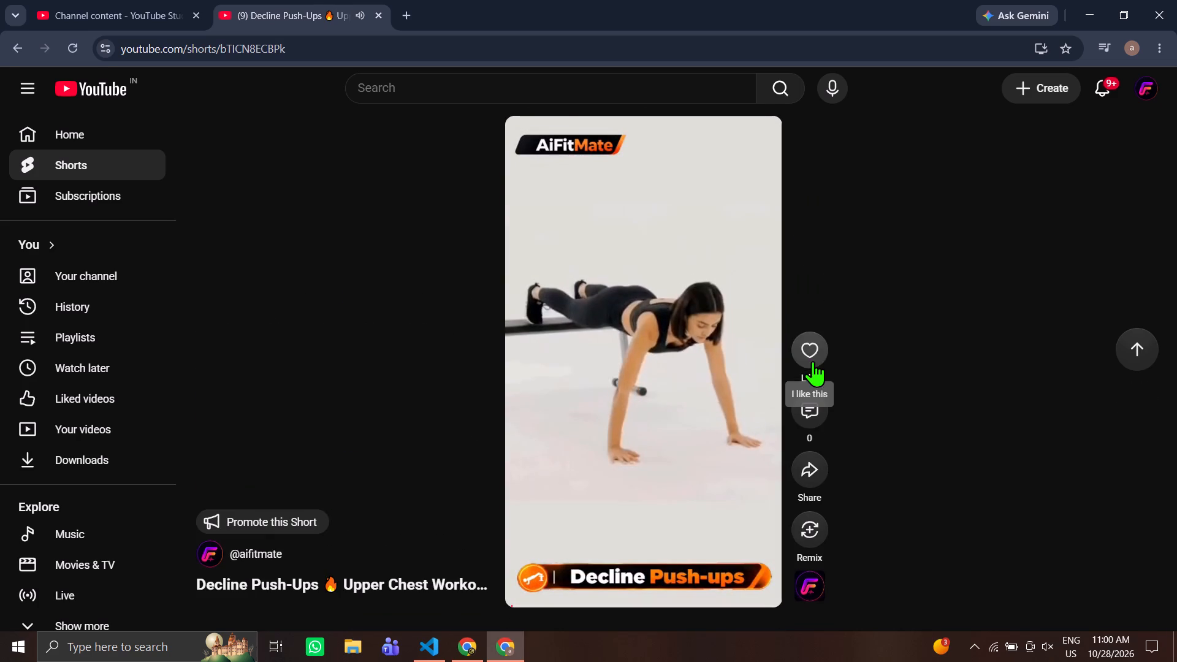
click(813, 361)
key(Down)
key(ctrl+w)
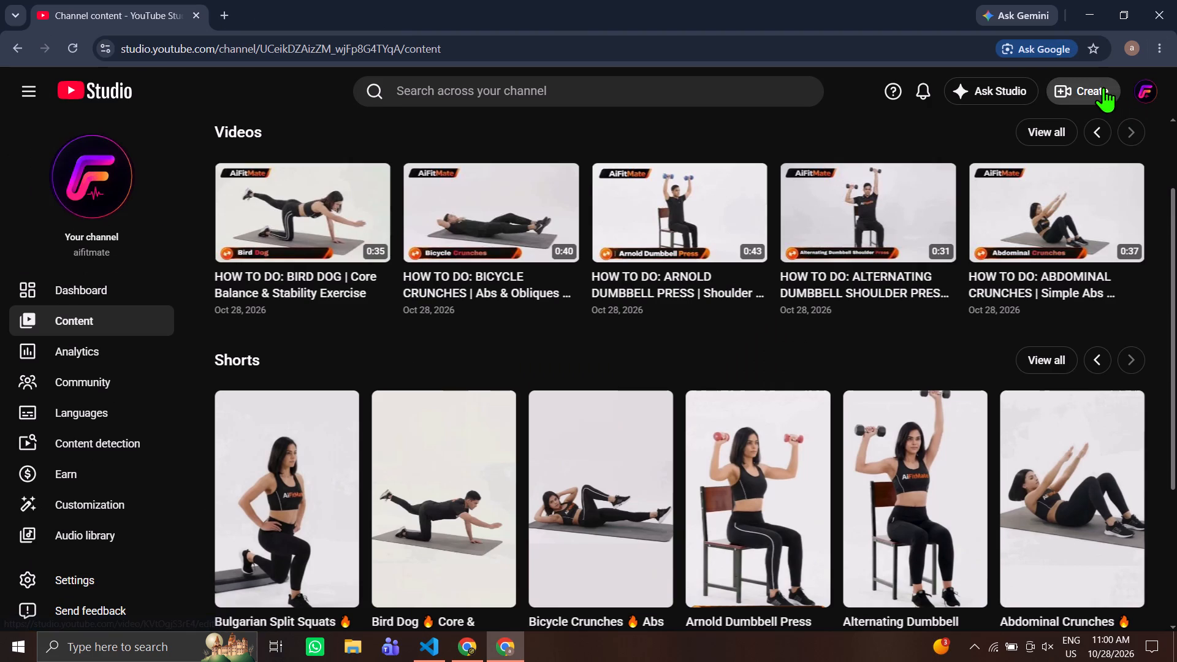
Open the video upload dialog in YouTube Studio.
click(1093, 87)
key(super+2)
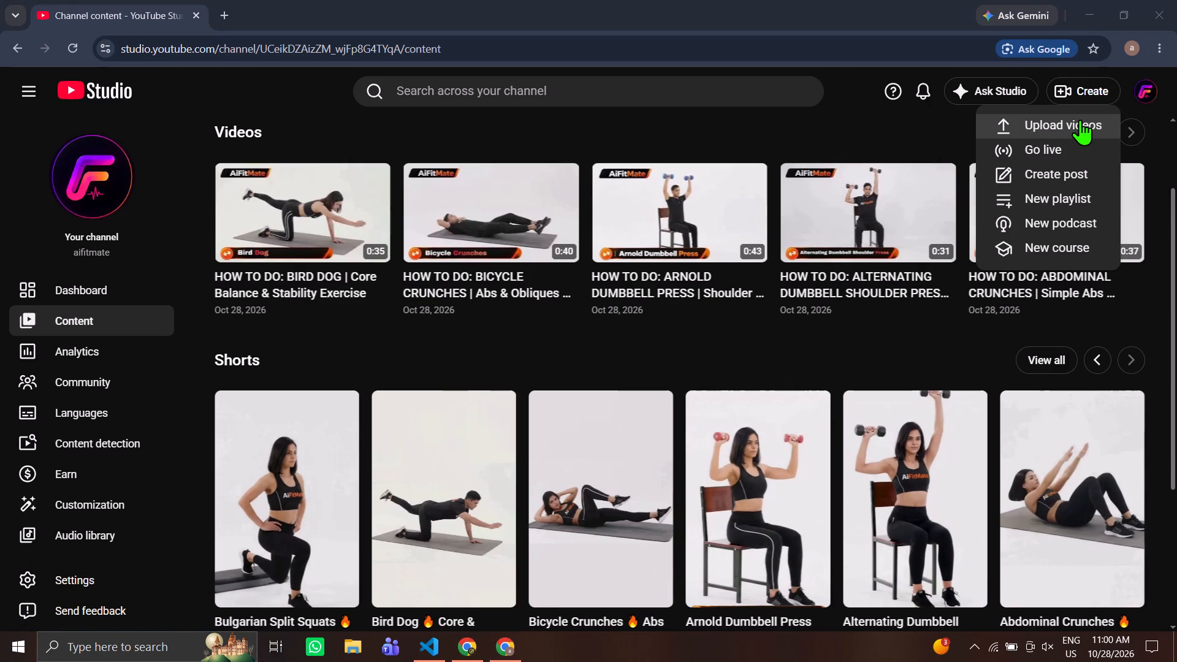
click(1080, 120)
key(alt+Tab)
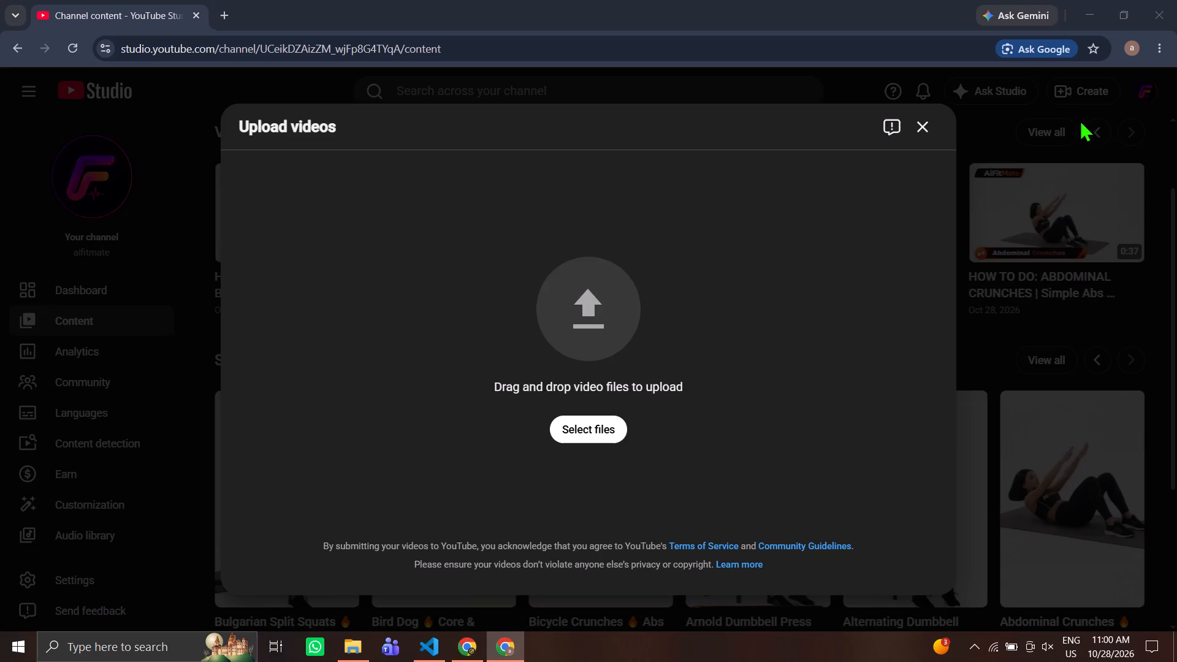
In File Explorer, open the completed folder on Local Disk (D:), inside mv and mc, projects, videos.
key(alt+Tab)
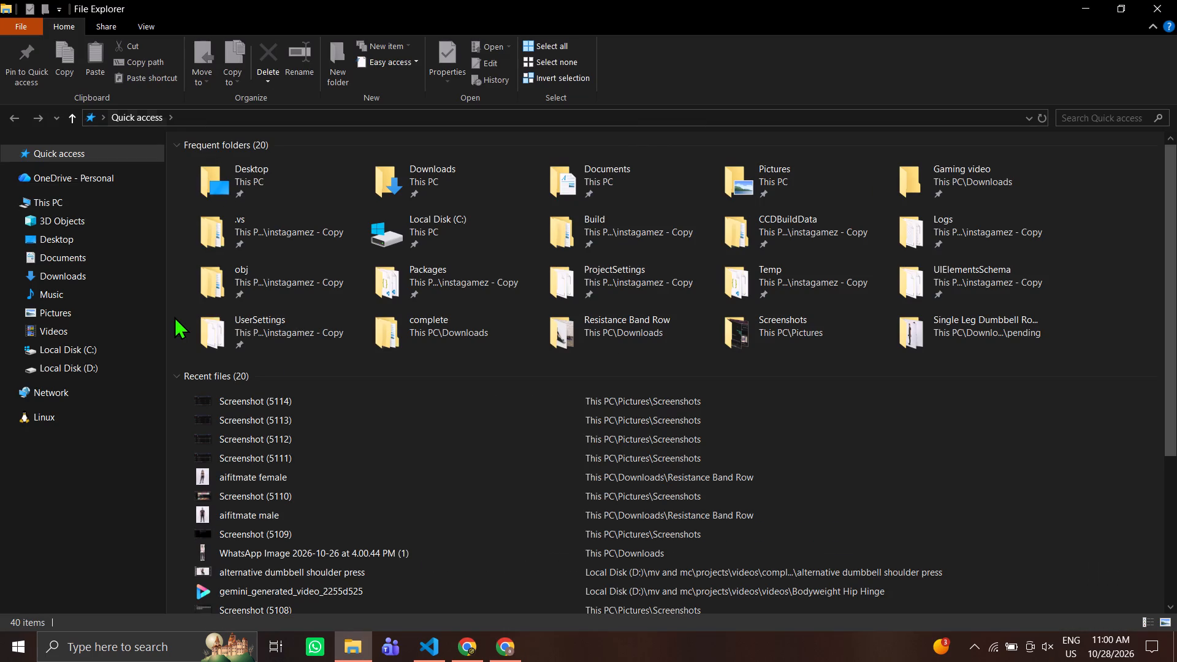
click(109, 372)
double_click(639, 192)
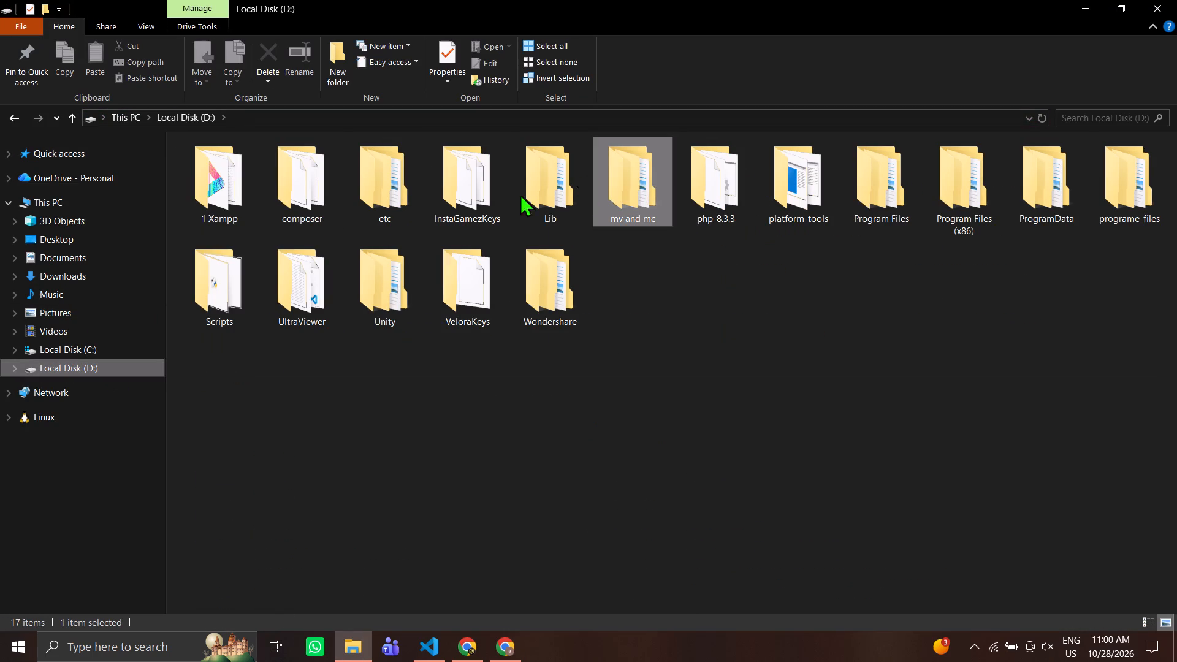
double_click(387, 189)
click(436, 179)
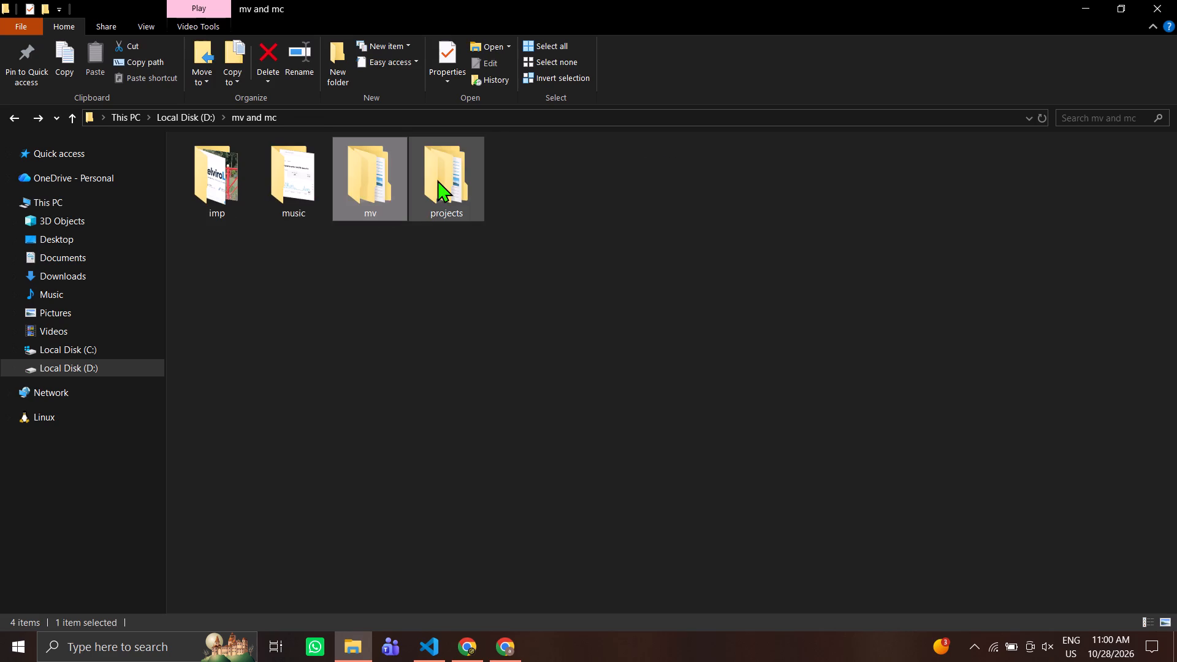
triple_click(437, 180)
click(437, 180)
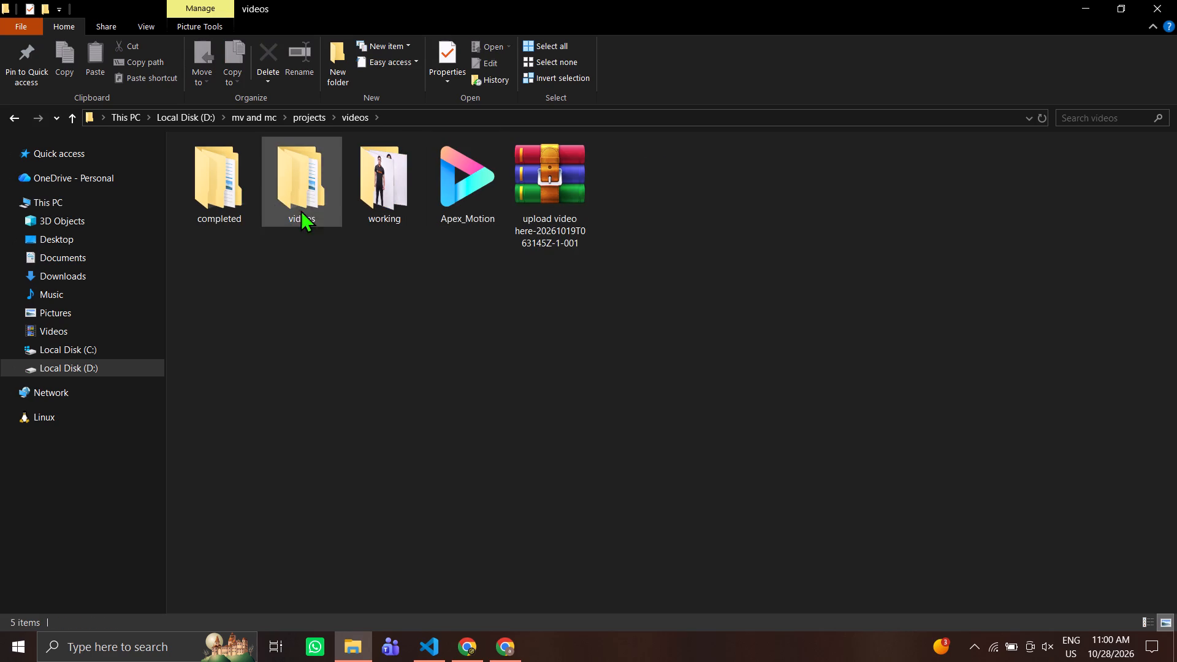
click(310, 211)
click(172, 188)
double_click(193, 188)
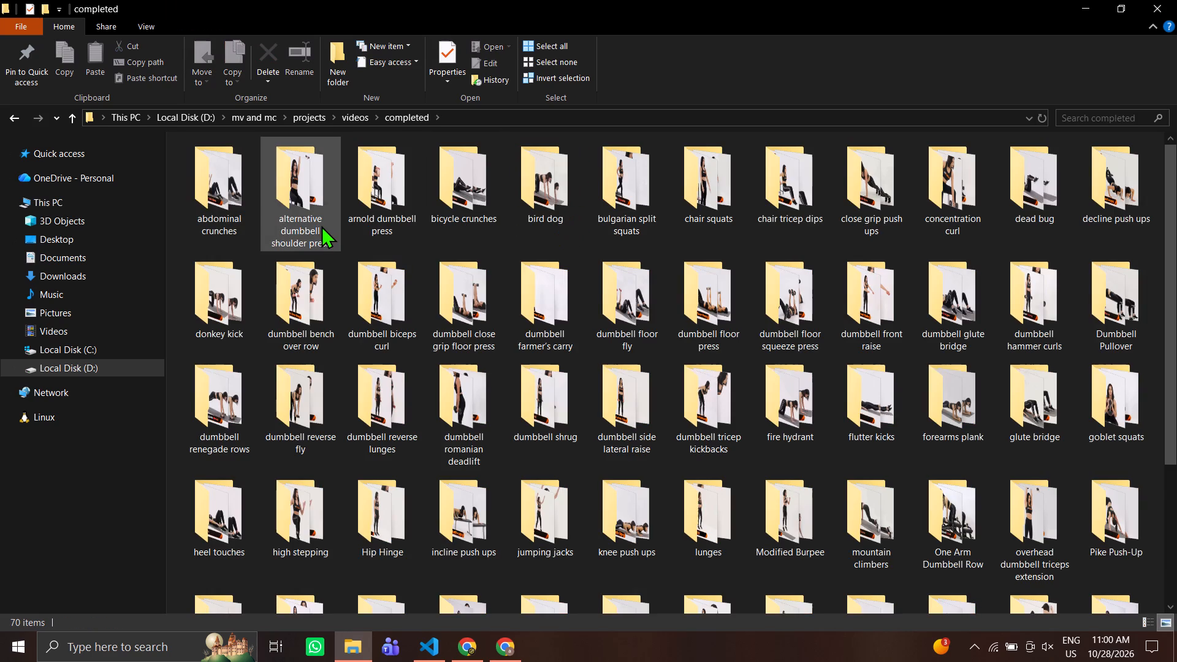
Use Snipping Tool to capture the second row of exercise folders, from donkey kick to Dumbbell Pullover.
key(s)
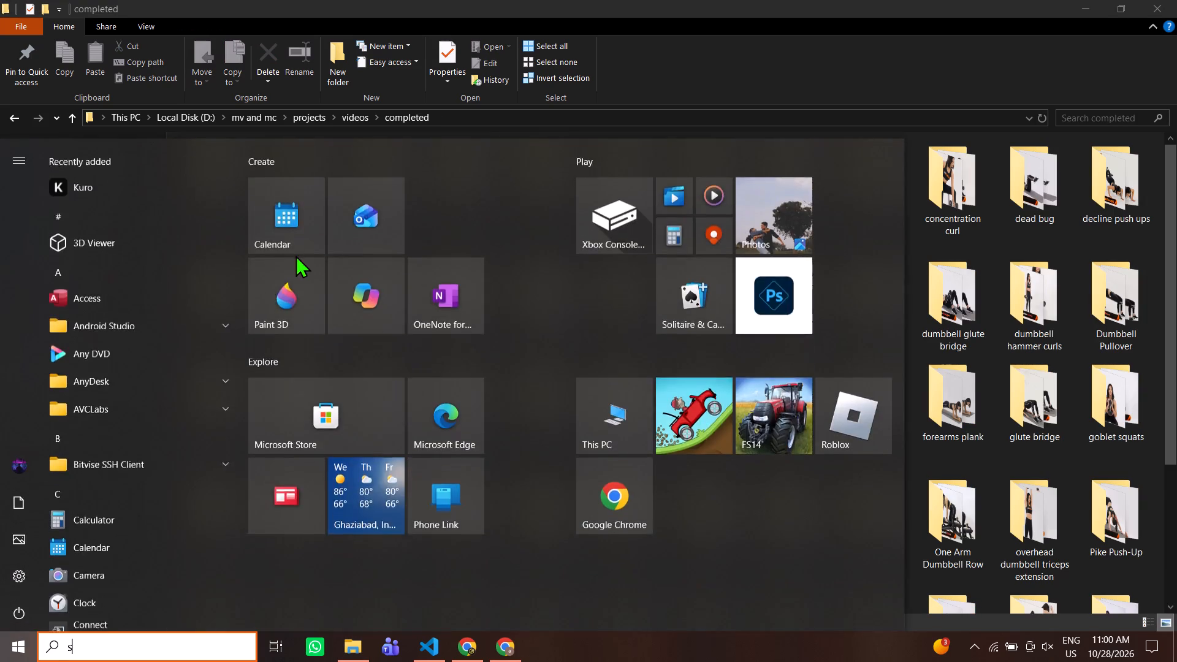
click(142, 237)
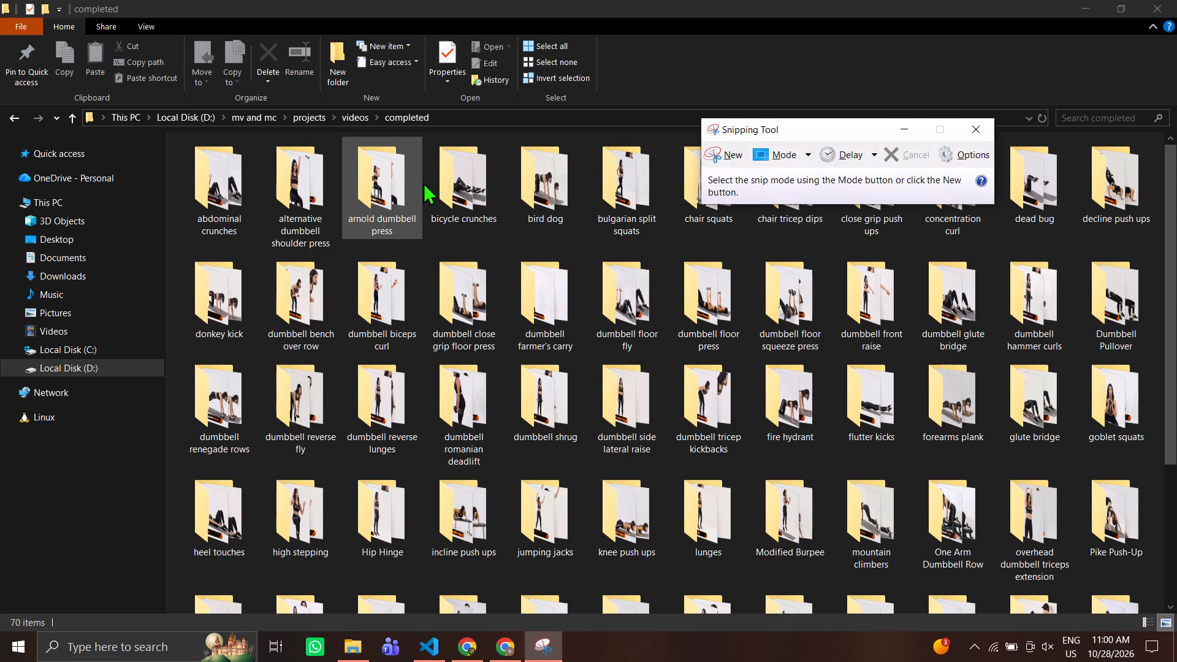
click(720, 148)
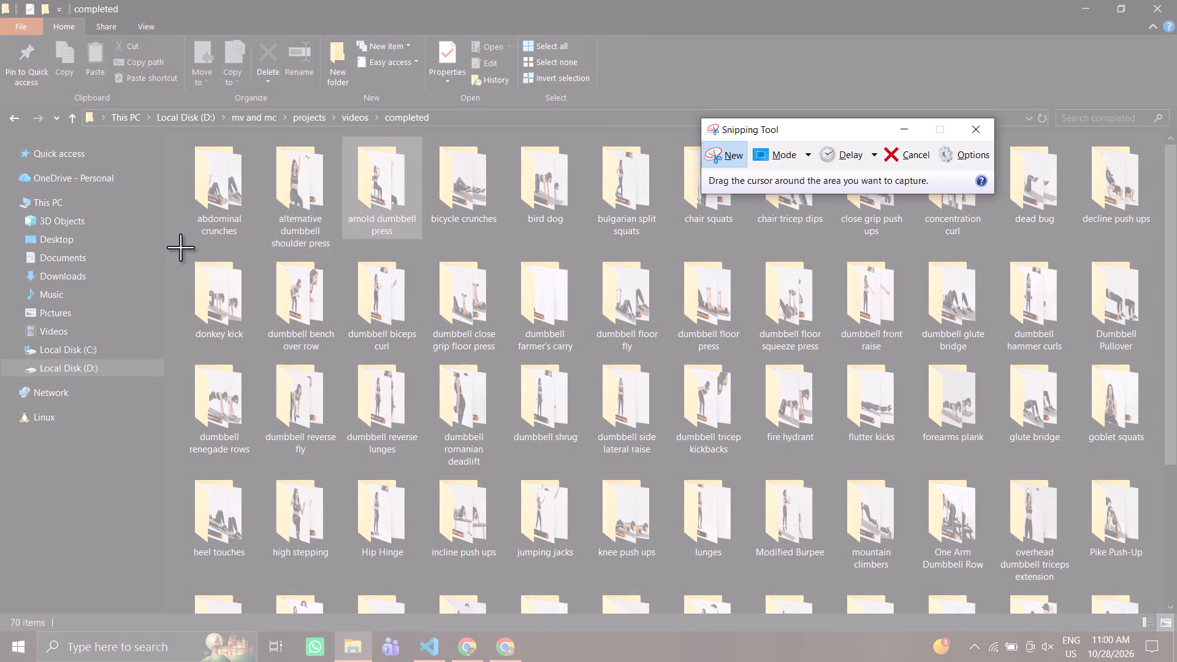
drag(178, 248, 1149, 356)
key(alt+Tab)
key(alt+Tab)
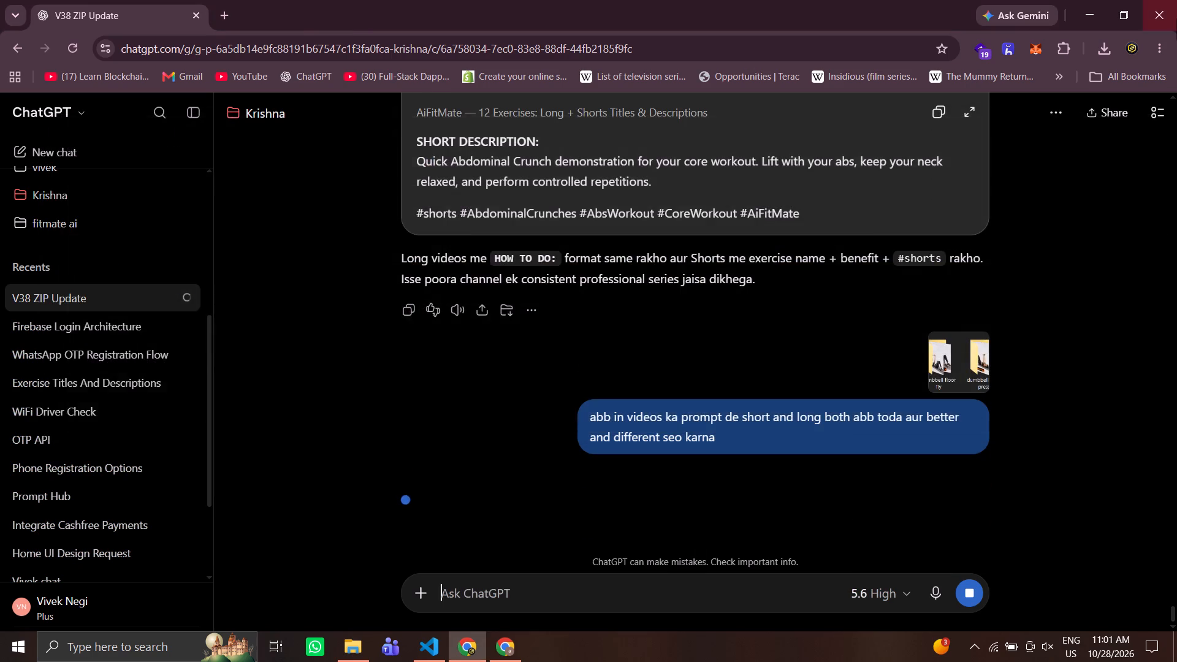
Upload both videos from the donkey kick folder to the YouTube Studio upload dialog.
key(super+2)
click(499, 661)
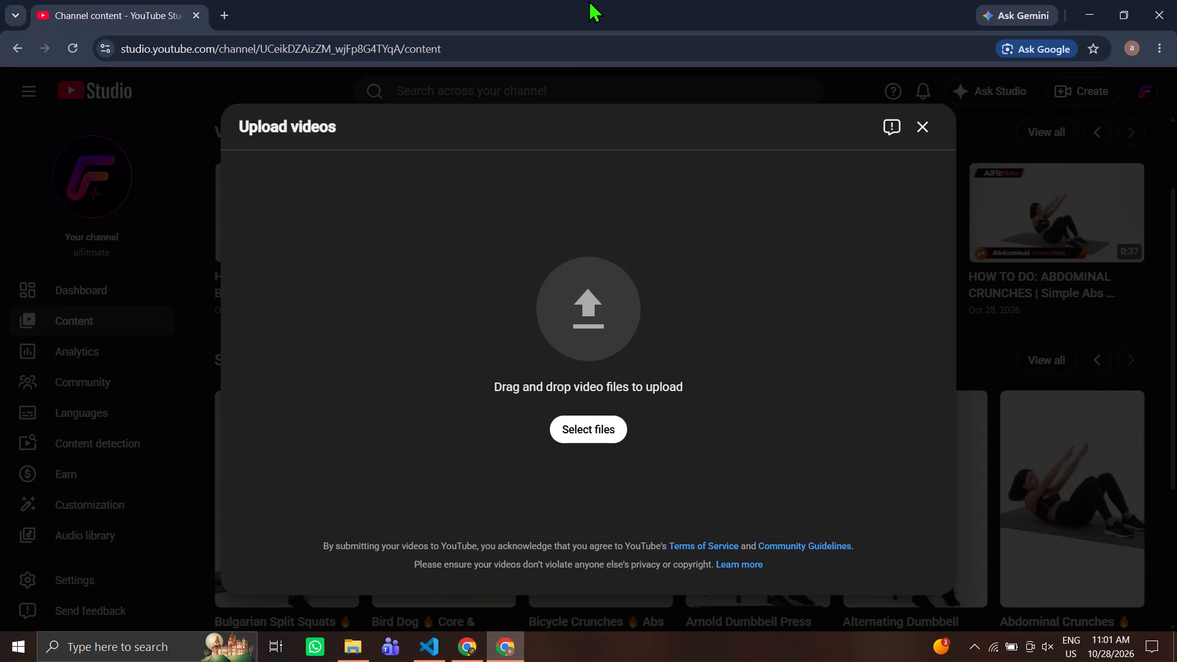
key(alt+Tab)
drag(1176, 259, 1174, 242)
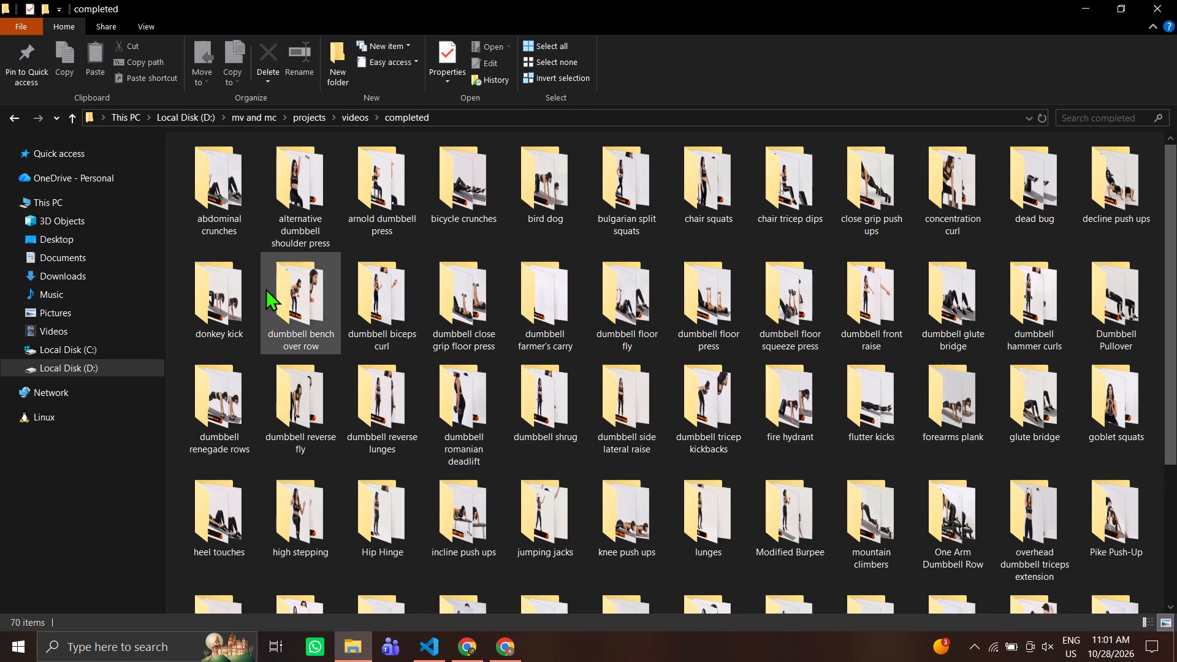
click(259, 292)
double_click(188, 300)
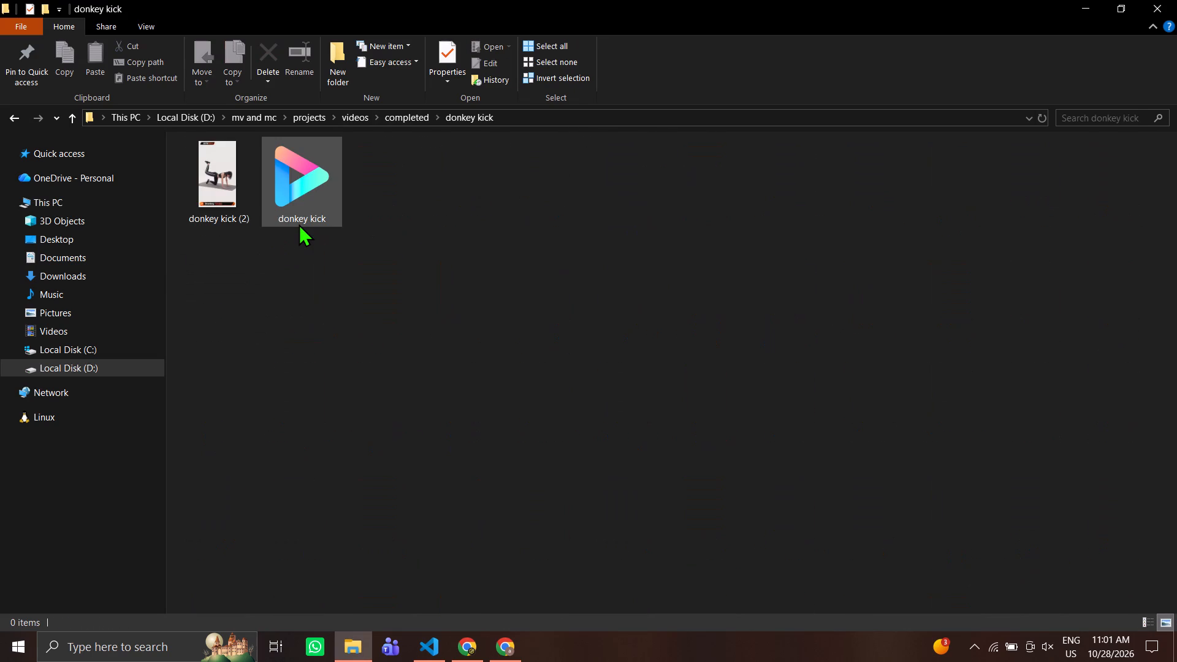
key(ctrl+a)
drag(301, 185, 514, 639)
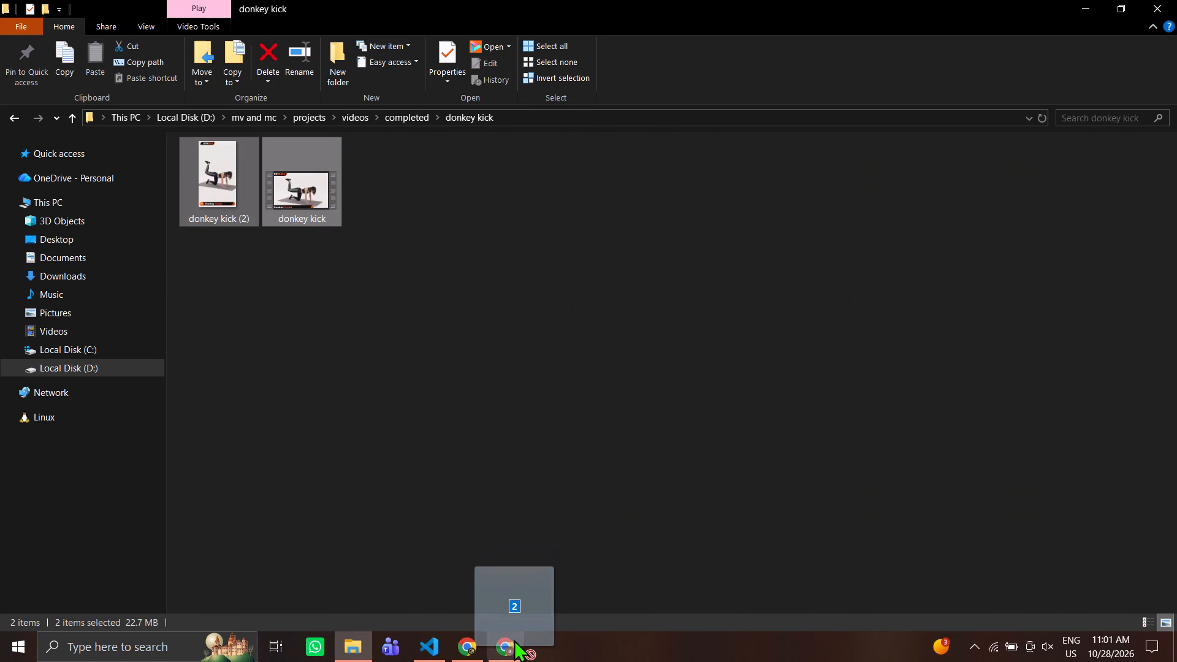
drag(514, 639, 593, 389)
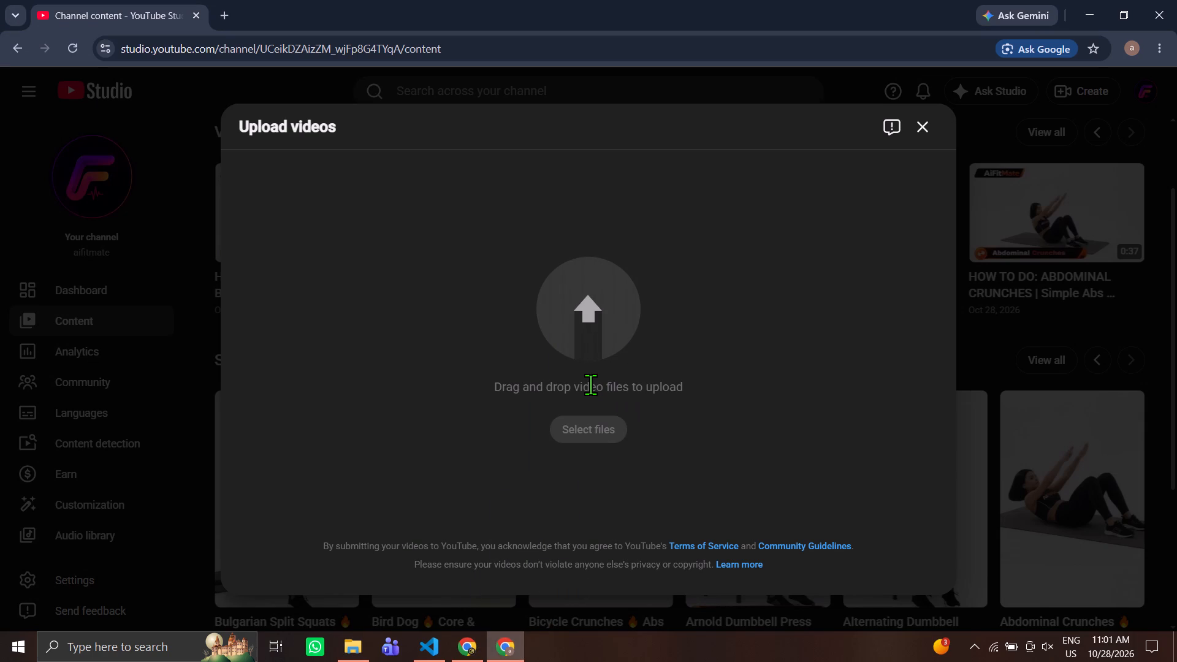
Upload both videos from the dumbbell bench over row folder through a new YouTube Studio upload dialog.
key(alt+Tab)
drag(425, 377, 415, 386)
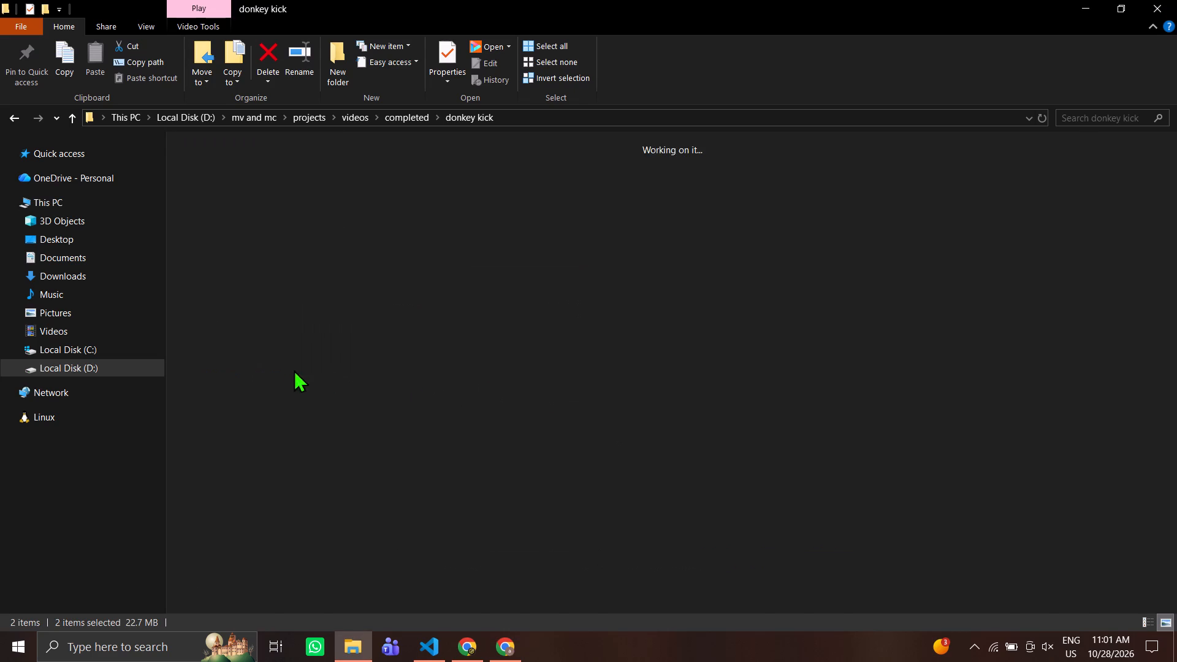
double_click(295, 296)
key(ctrl+a)
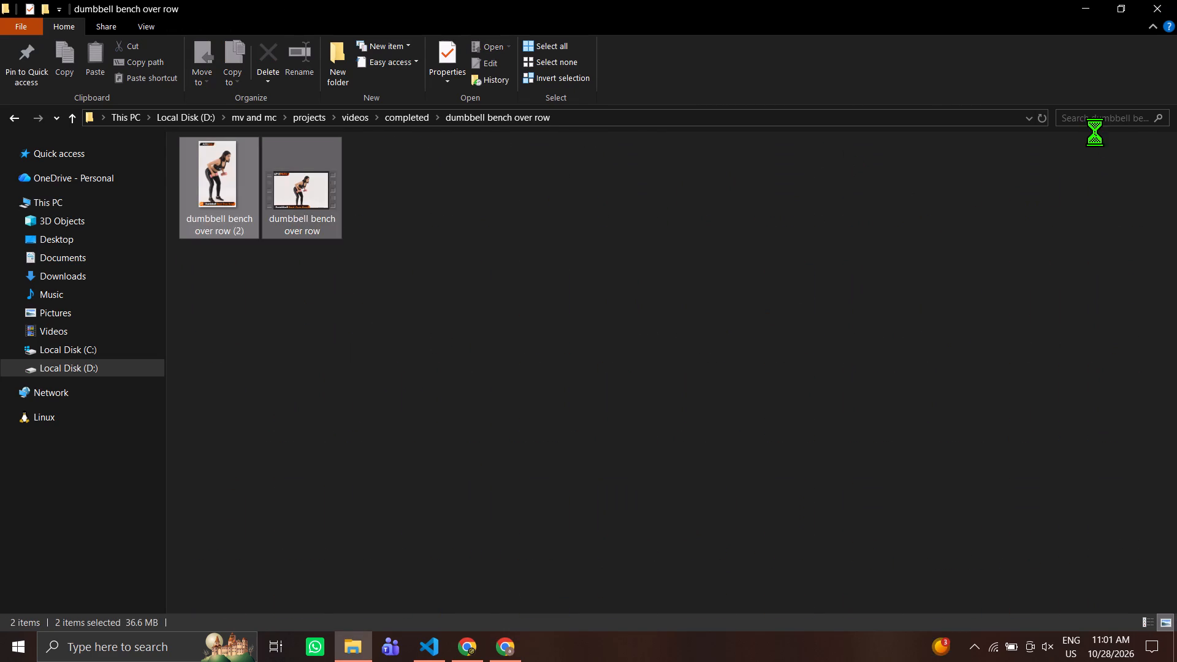
key(alt+Tab)
click(1147, 88)
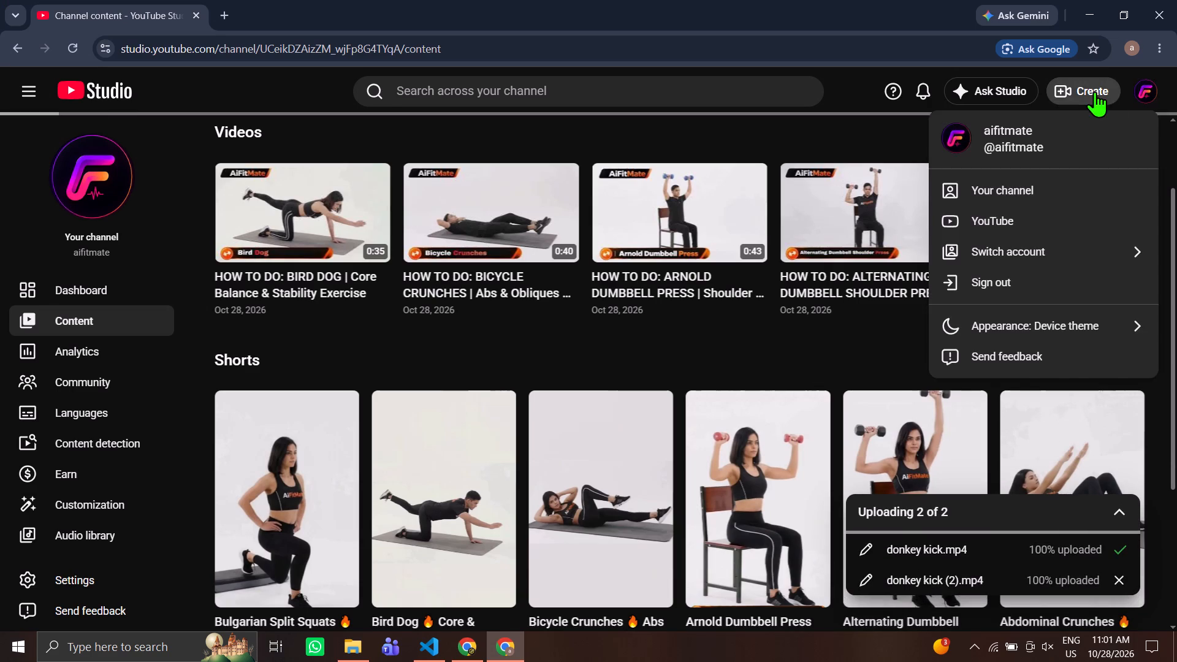
click(1095, 91)
click(1057, 123)
key(alt+Tab)
key(ctrl+a)
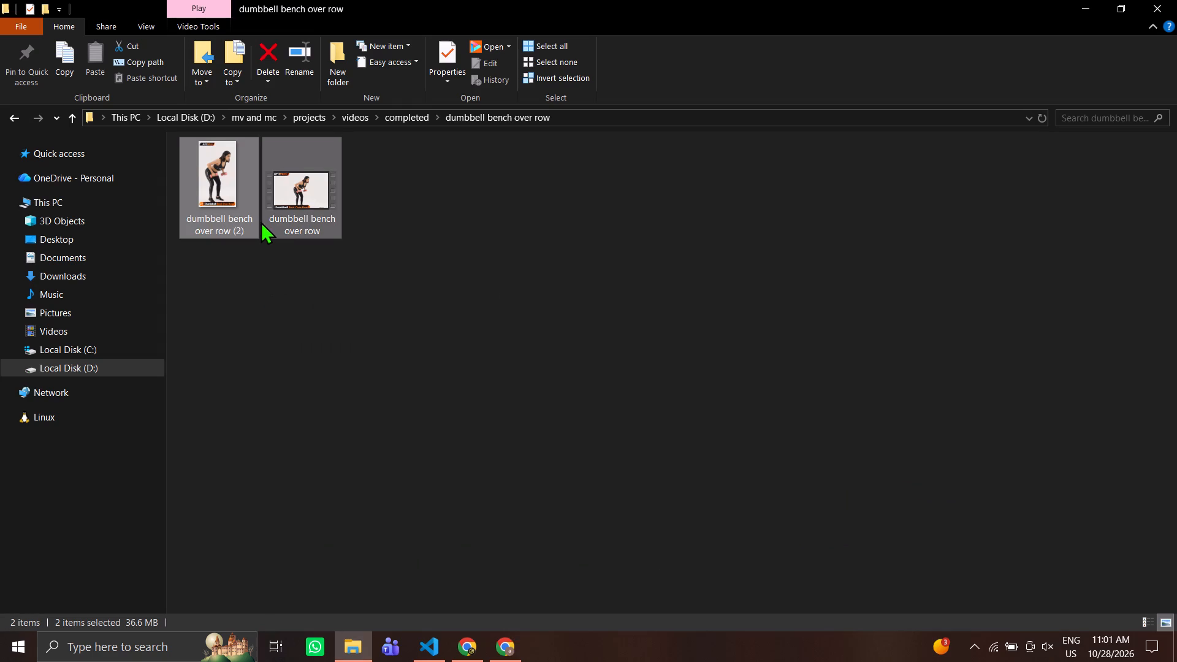
drag(291, 209, 587, 408)
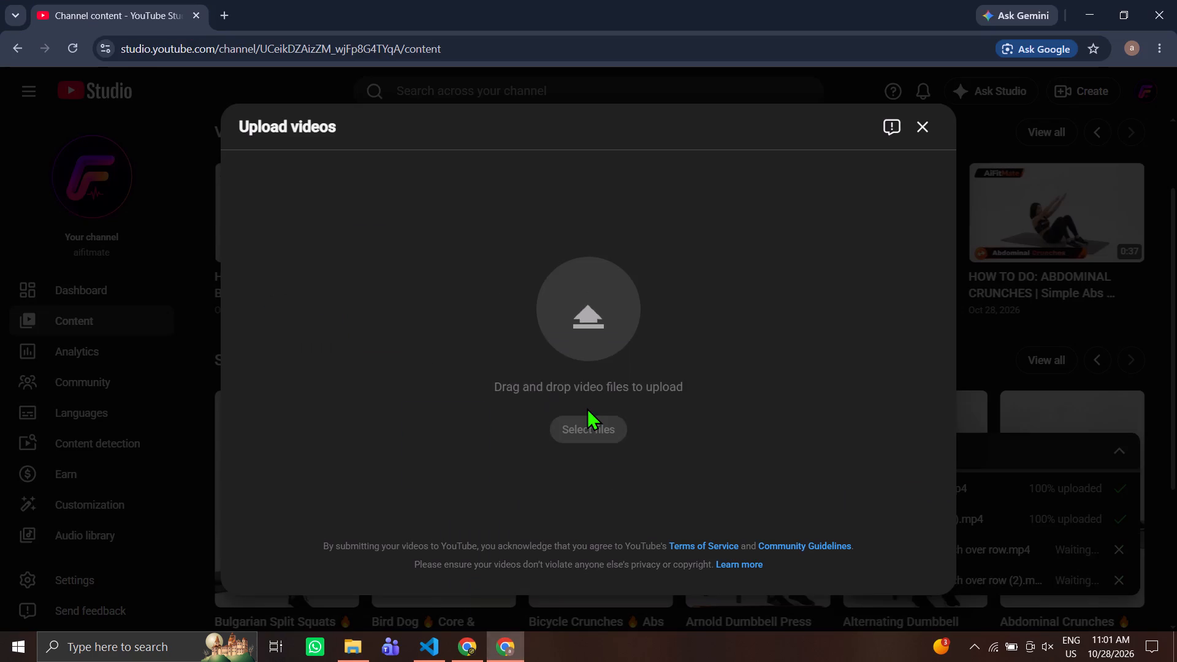
Upload both videos from the dumbbell biceps curl folder through a new YouTube Studio upload dialog.
key(alt+Tab)
click(587, 408)
double_click(370, 310)
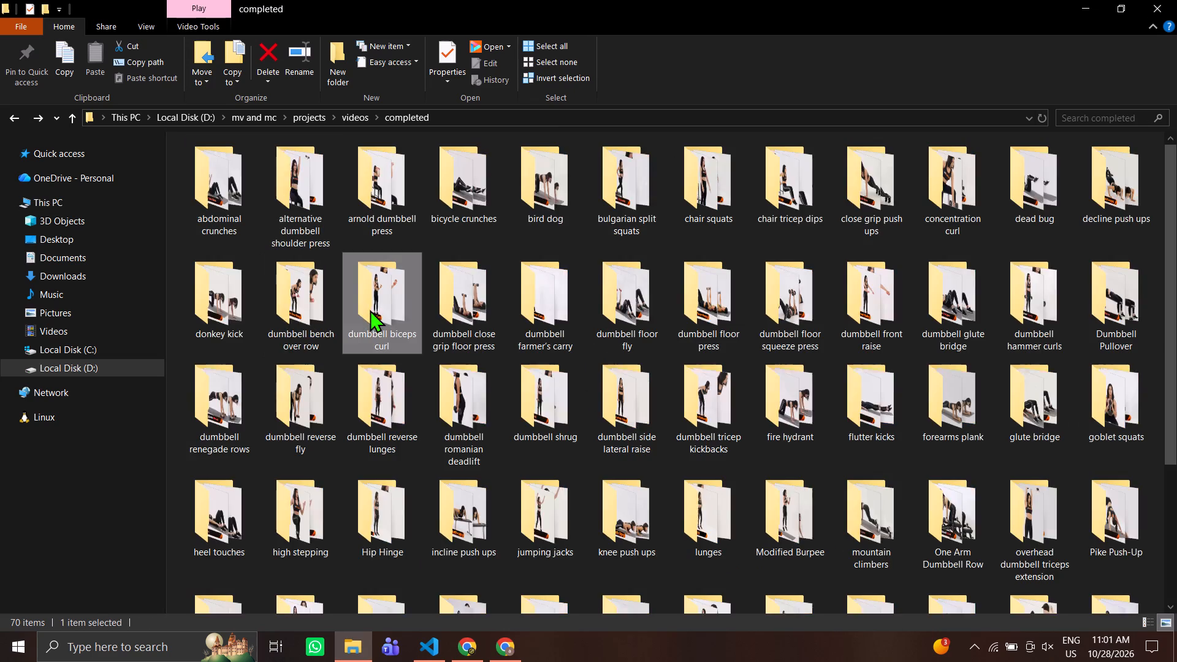
key(ctrl+a)
key(alt+Tab)
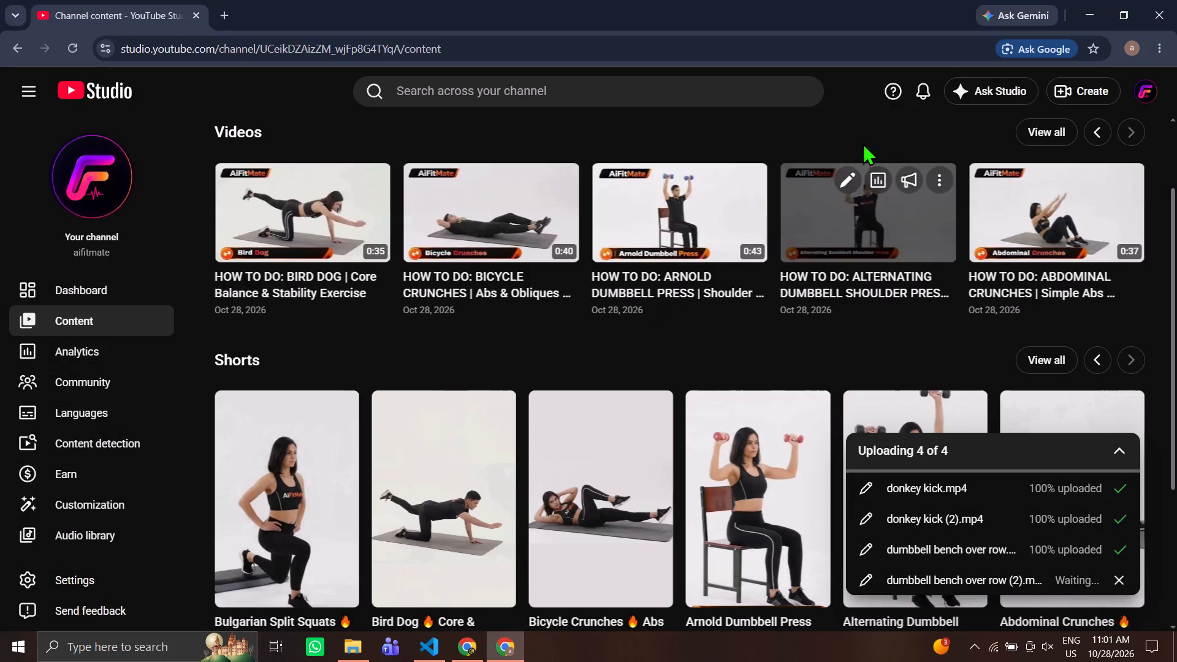
click(1093, 87)
click(1067, 130)
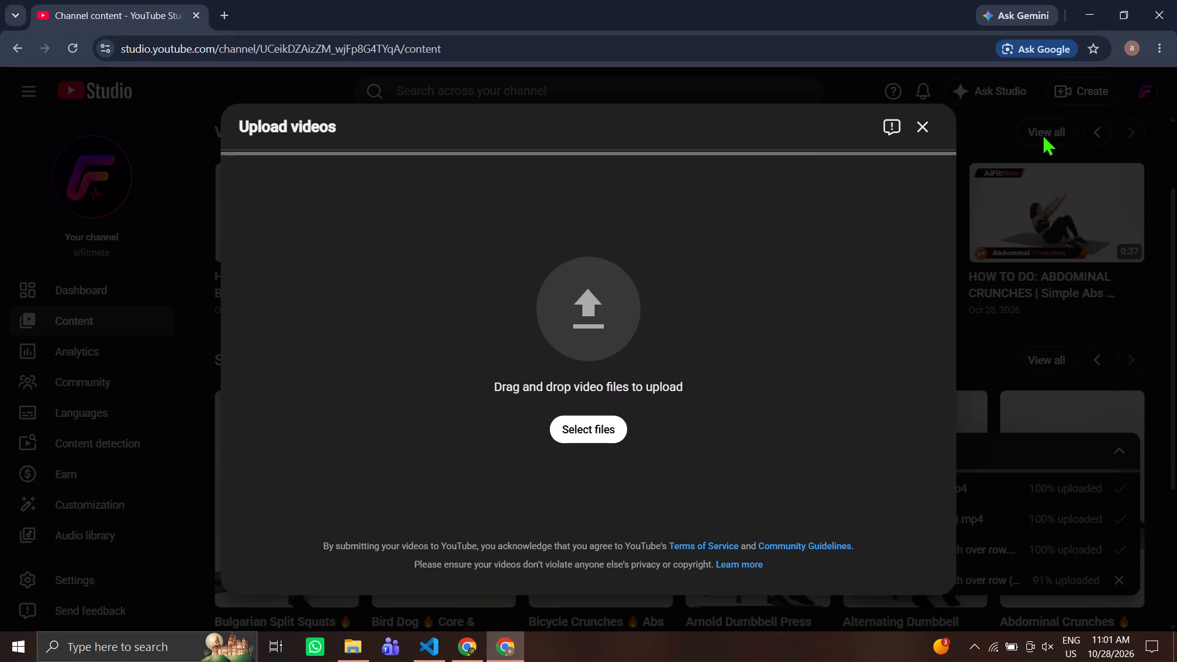
key(alt+Tab)
drag(301, 200, 575, 465)
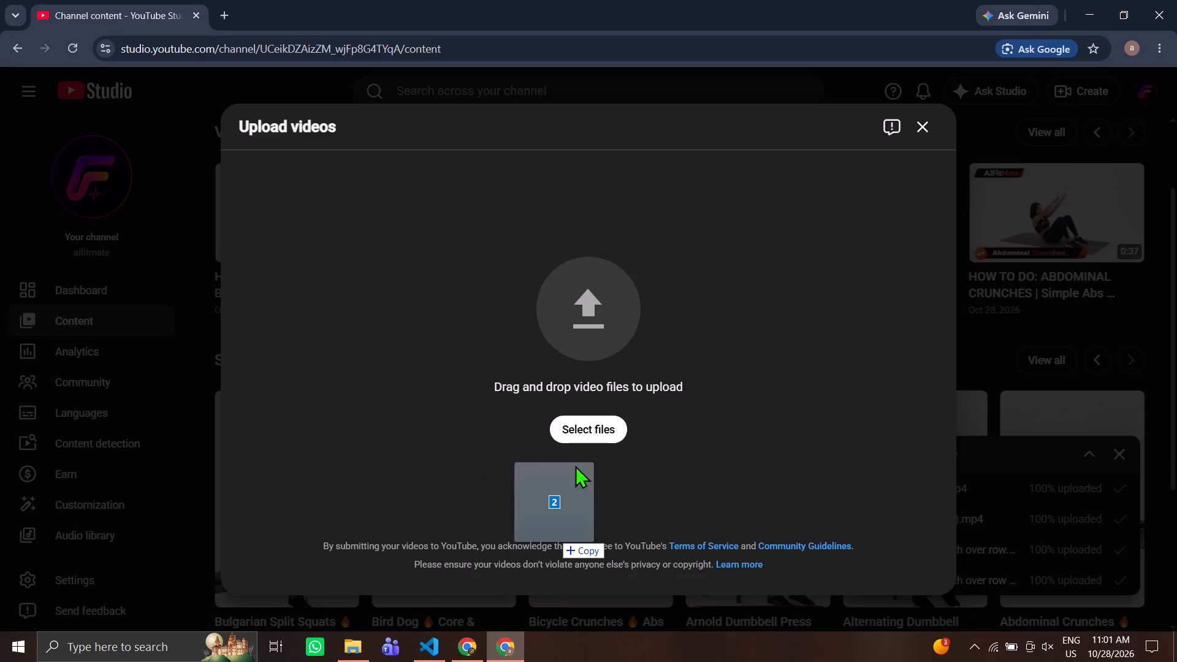
drag(575, 465, 582, 441)
Upload both videos from the dumbbell close grip floor press folder through a new YouTube Studio upload dialog.
key(alt+Tab)
drag(582, 441, 577, 462)
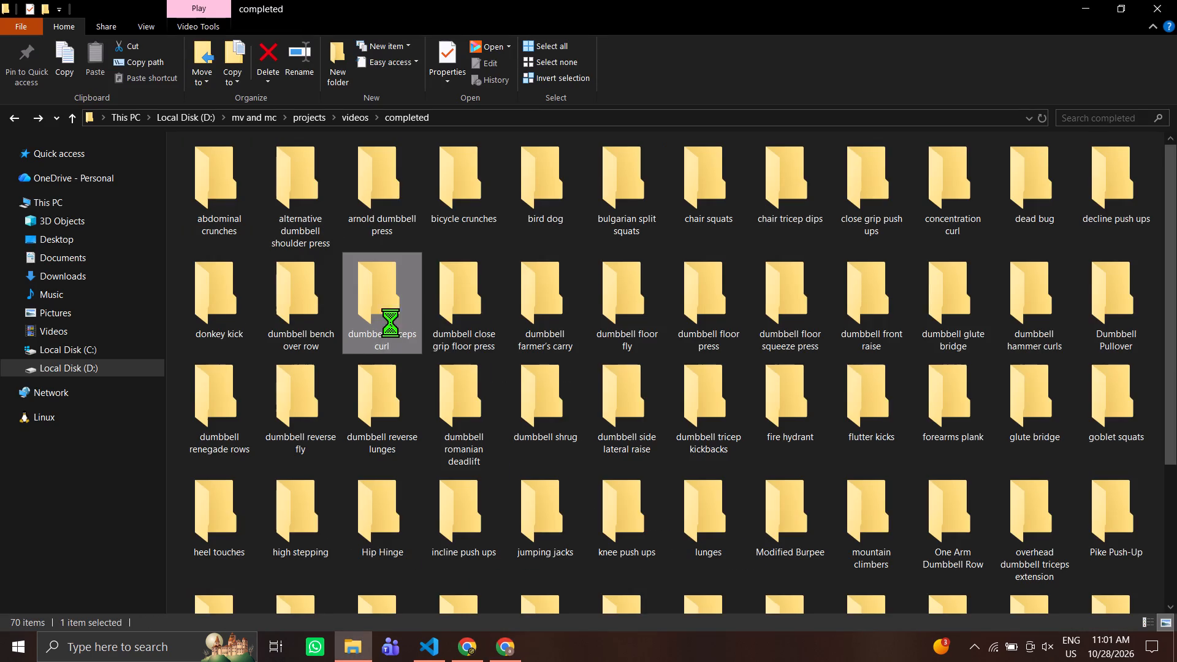
double_click(443, 301)
key(ctrl+a)
key(alt+Tab)
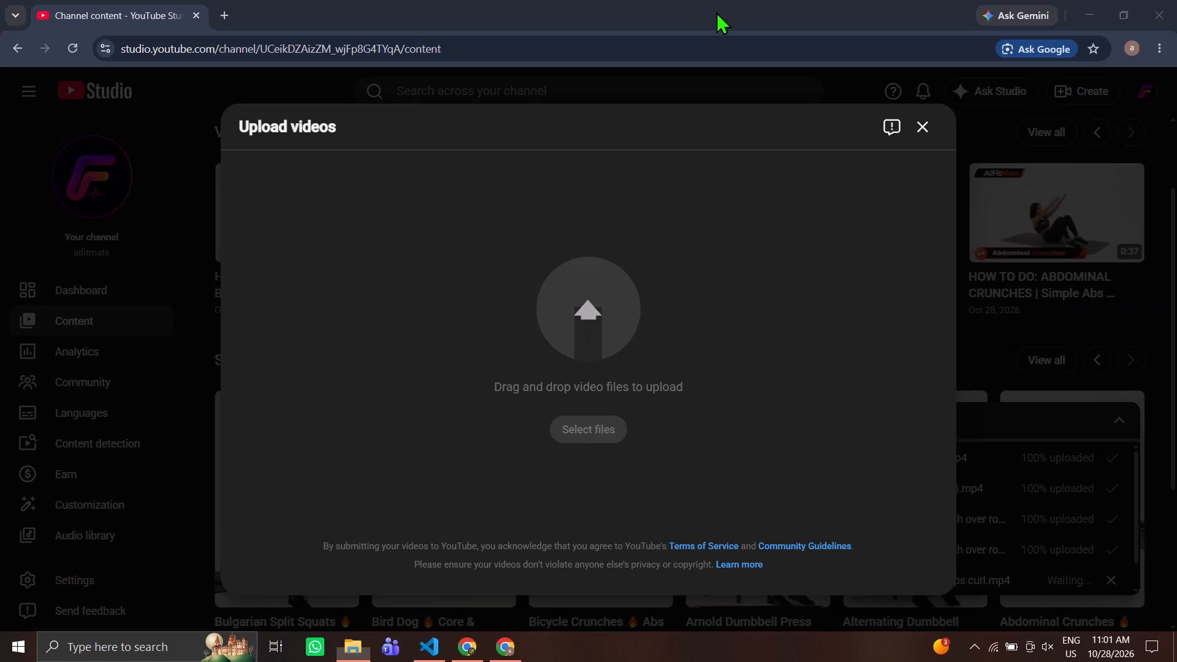
click(1077, 83)
click(1066, 119)
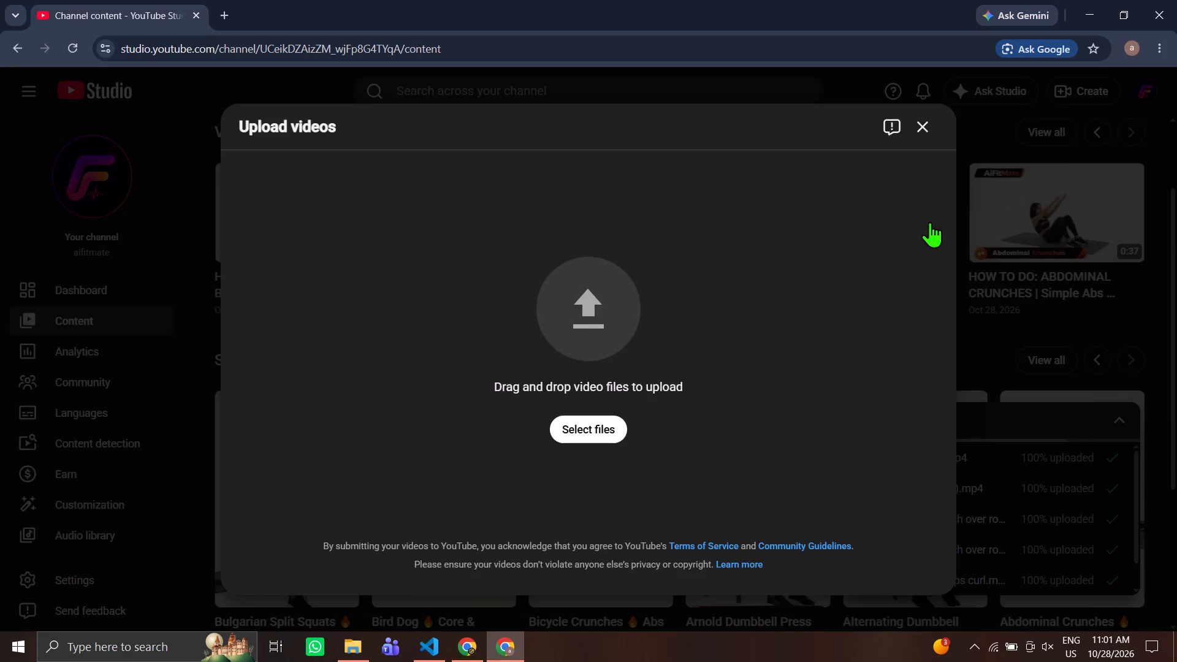
key(alt+Tab)
drag(280, 216, 573, 391)
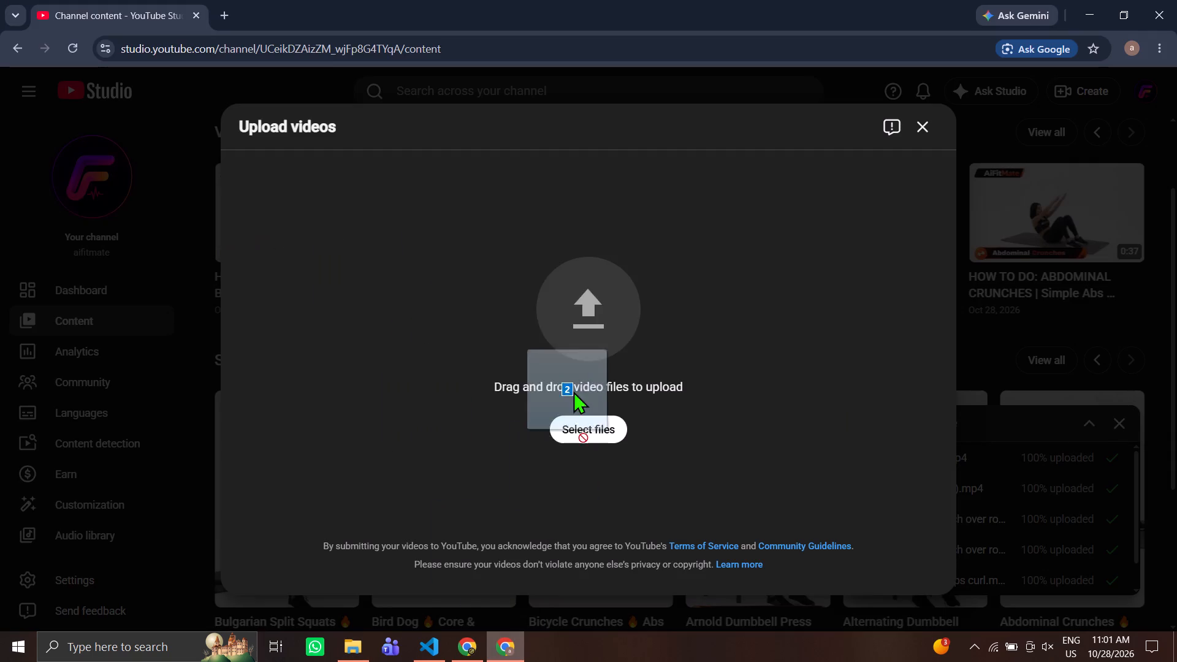
drag(573, 391, 580, 365)
Upload both videos from the dumbbell farmer's carry folder through a new YouTube Studio upload dialog.
key(alt+Tab)
click(581, 365)
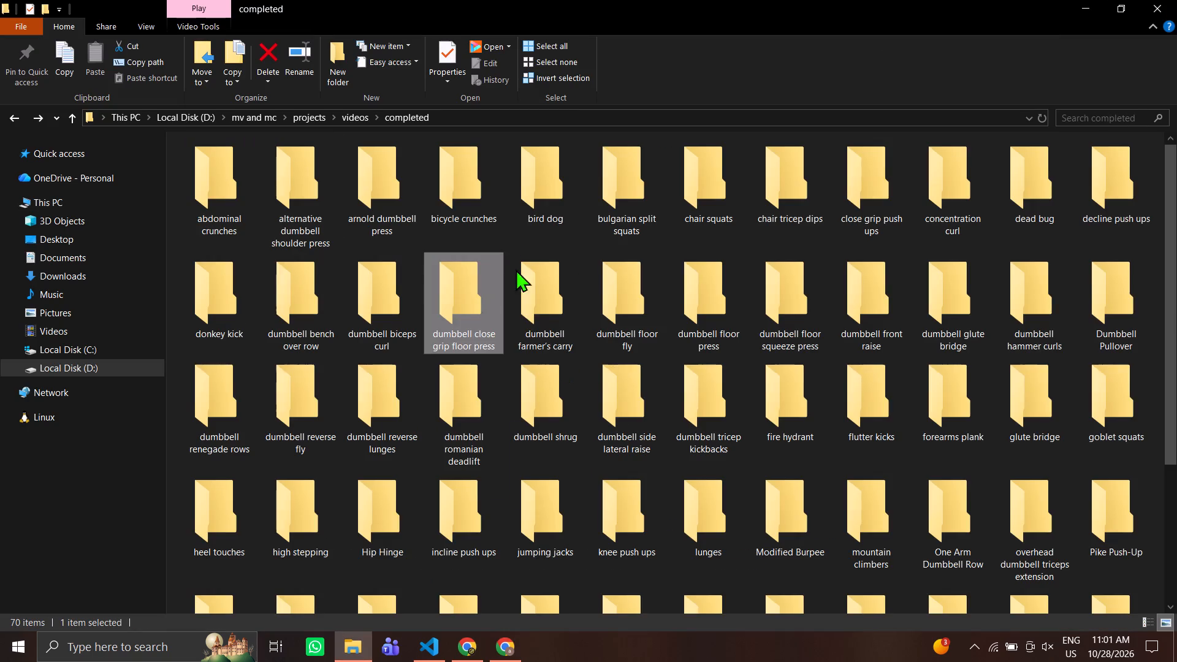
double_click(526, 289)
key(ctrl+a)
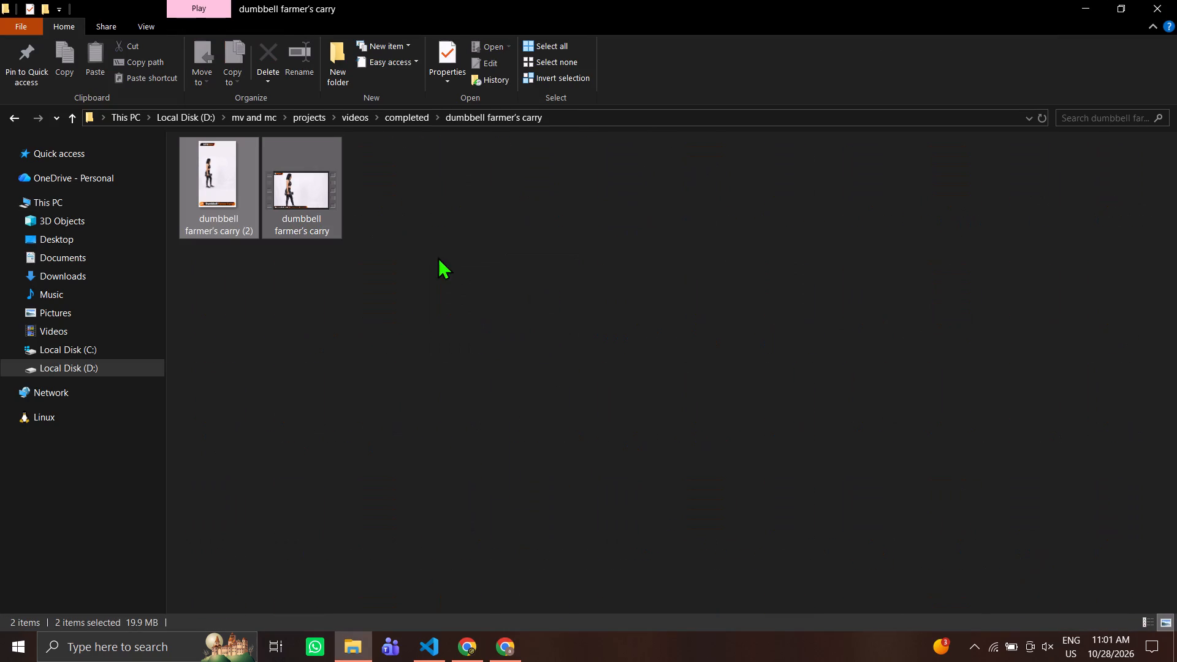
key(alt+Tab)
click(1076, 85)
click(1074, 113)
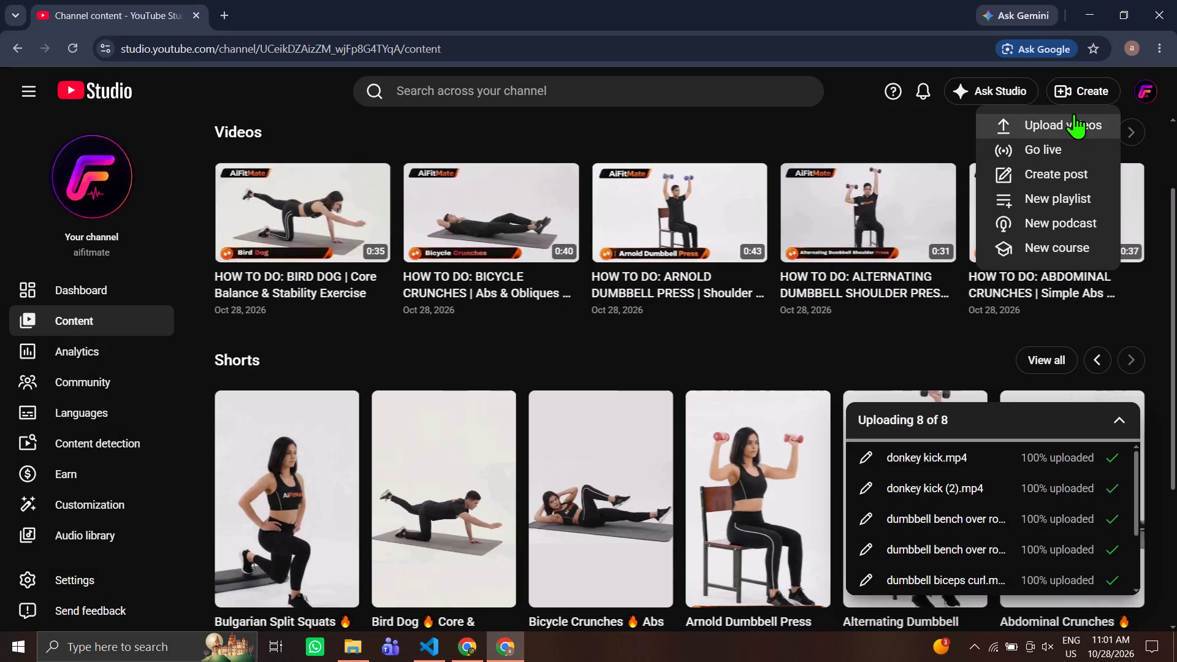
key(alt+Tab)
drag(259, 186, 516, 650)
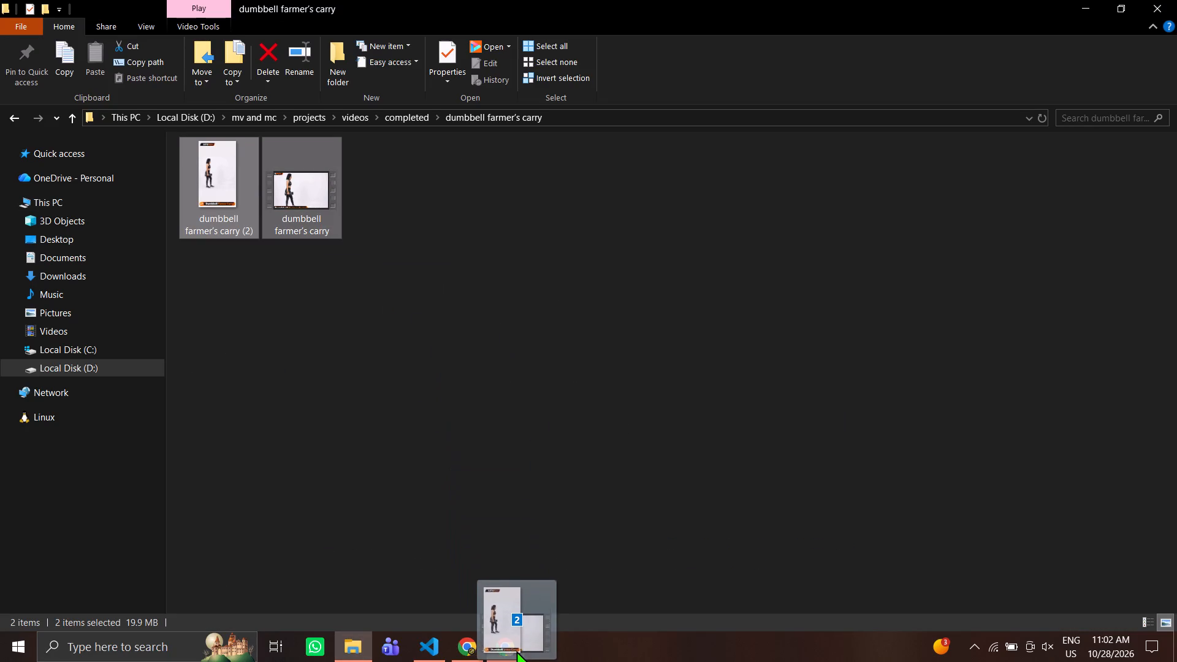
drag(516, 650, 556, 450)
Upload both videos from the dumbbell floor fly folder through a new YouTube Studio upload dialog.
key(alt+Tab)
click(556, 445)
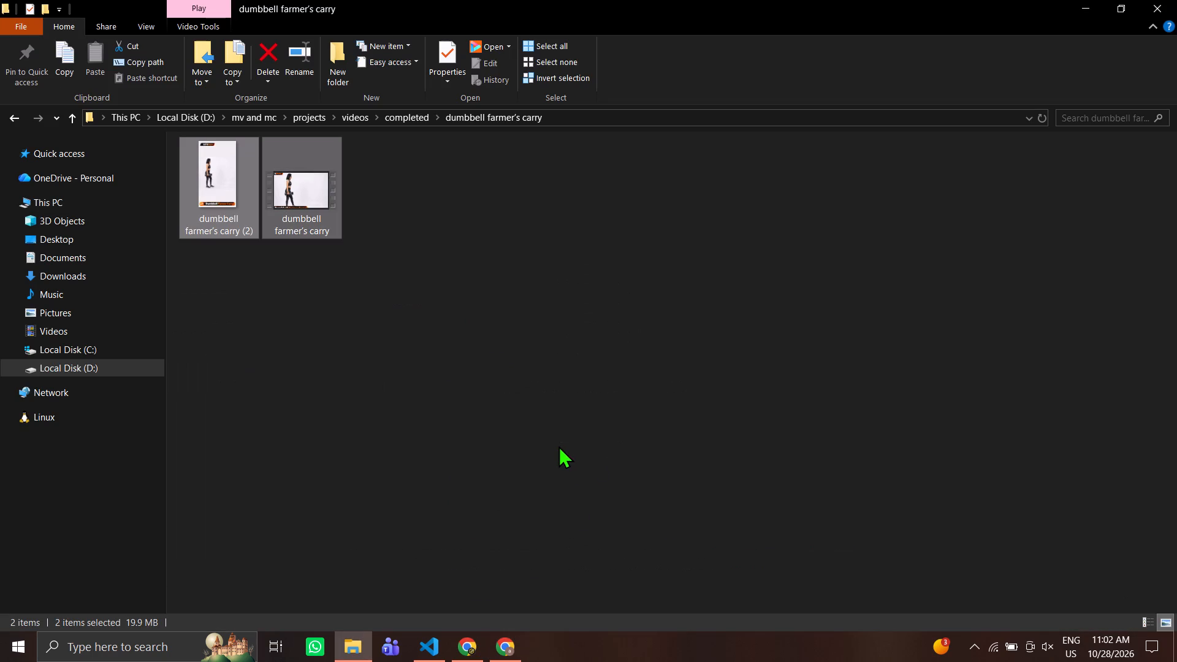
double_click(623, 289)
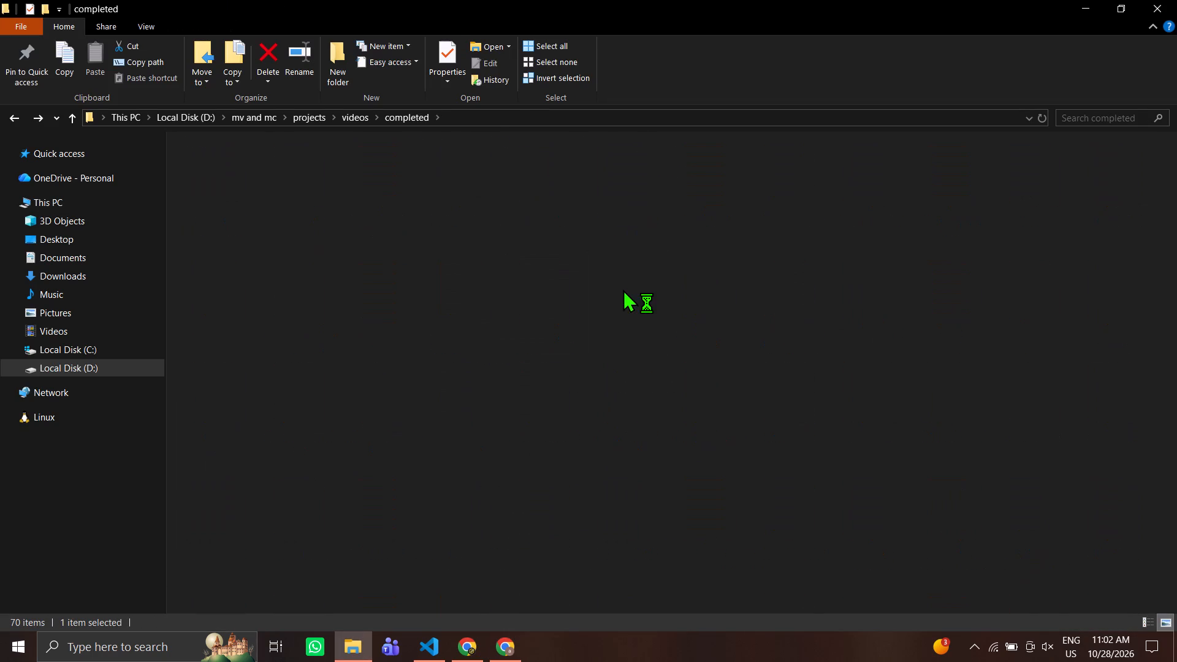
key(ctrl+a)
key(alt+Tab)
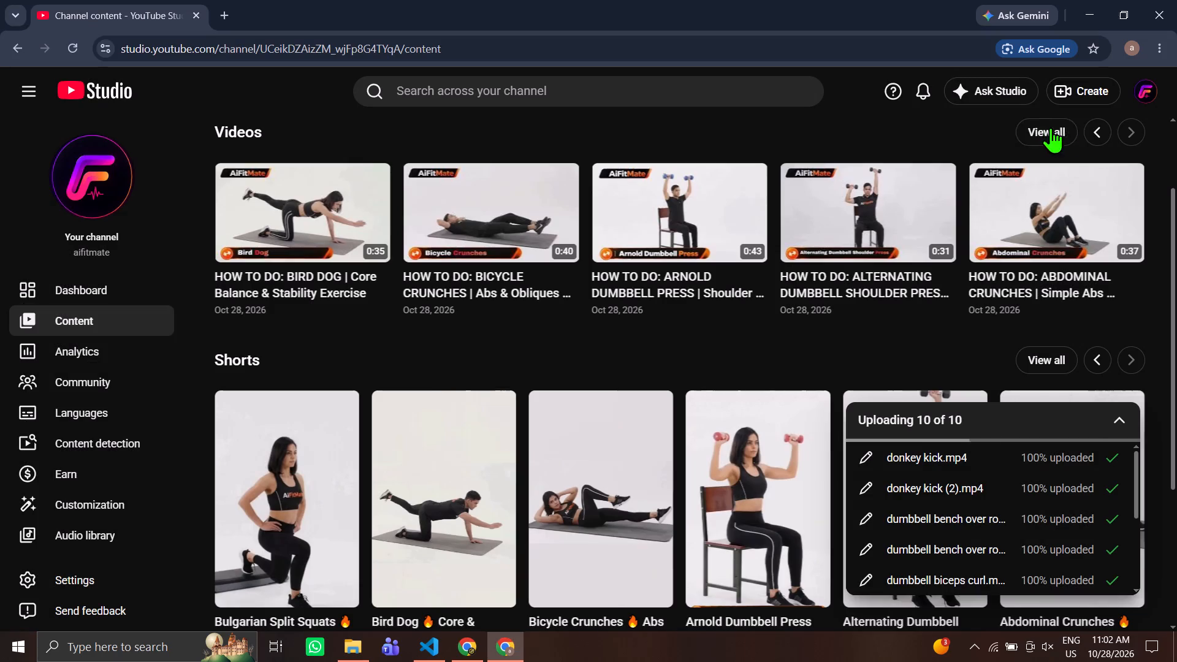
click(1080, 93)
click(1072, 126)
key(alt+Tab)
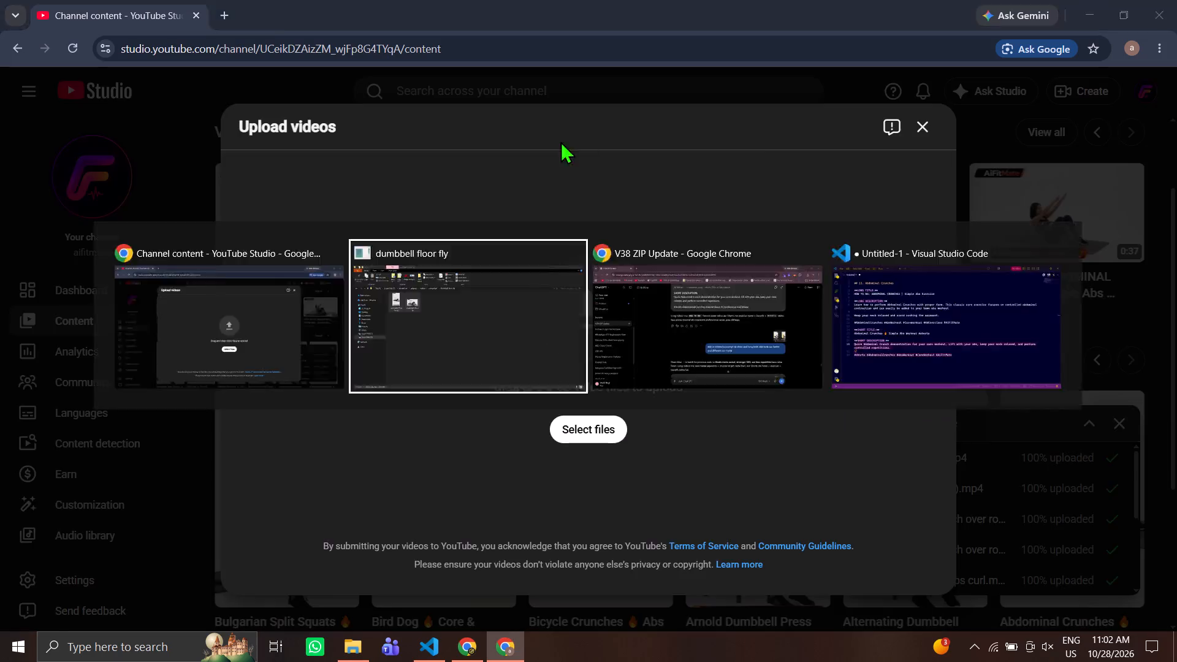
drag(318, 197, 623, 443)
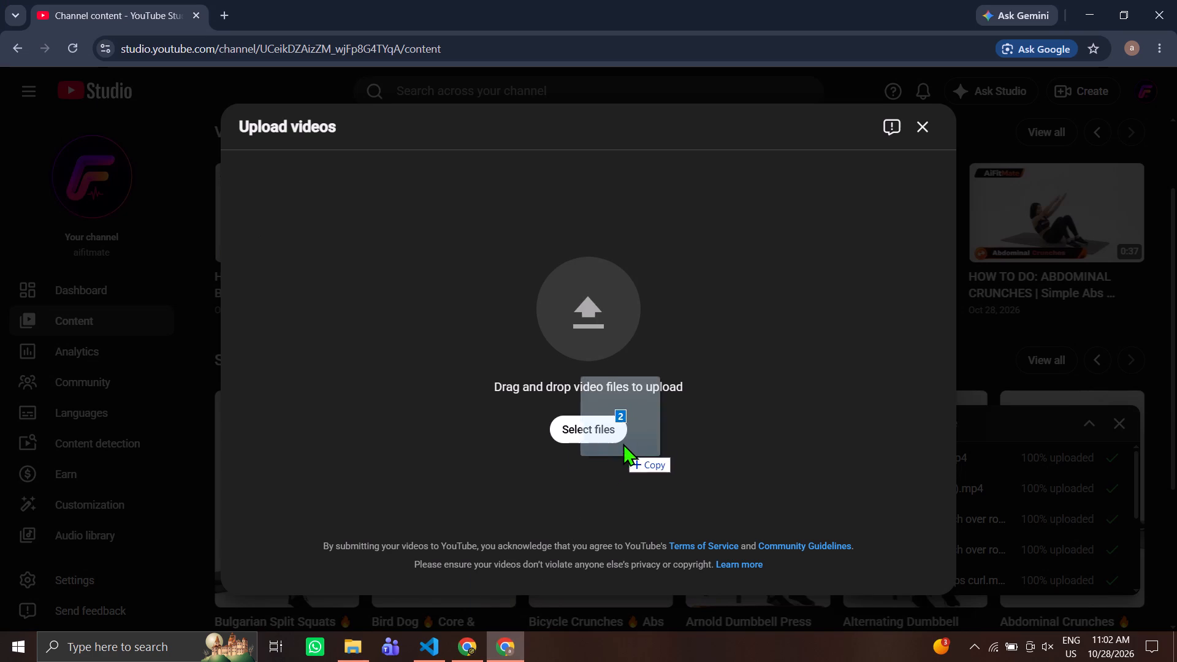
drag(623, 443, 624, 443)
Upload both videos from the dumbbell floor press folder through a new YouTube Studio upload dialog.
key(alt+Tab)
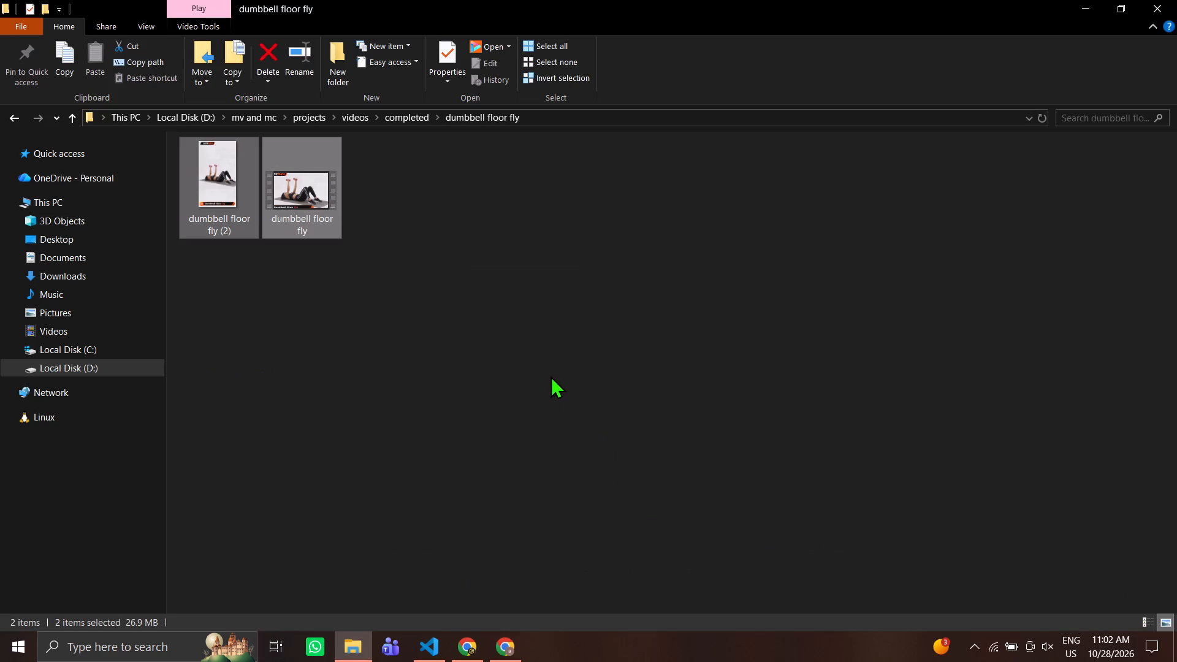
drag(547, 368, 547, 377)
double_click(699, 289)
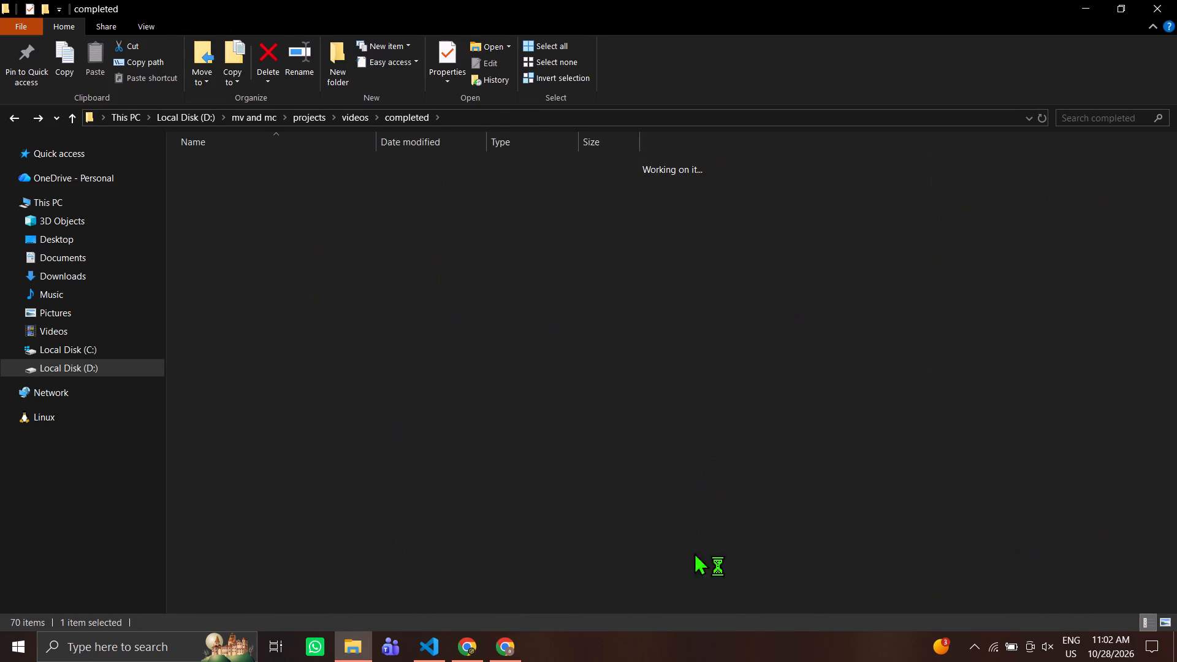
key(ctrl+a)
key(alt+Tab)
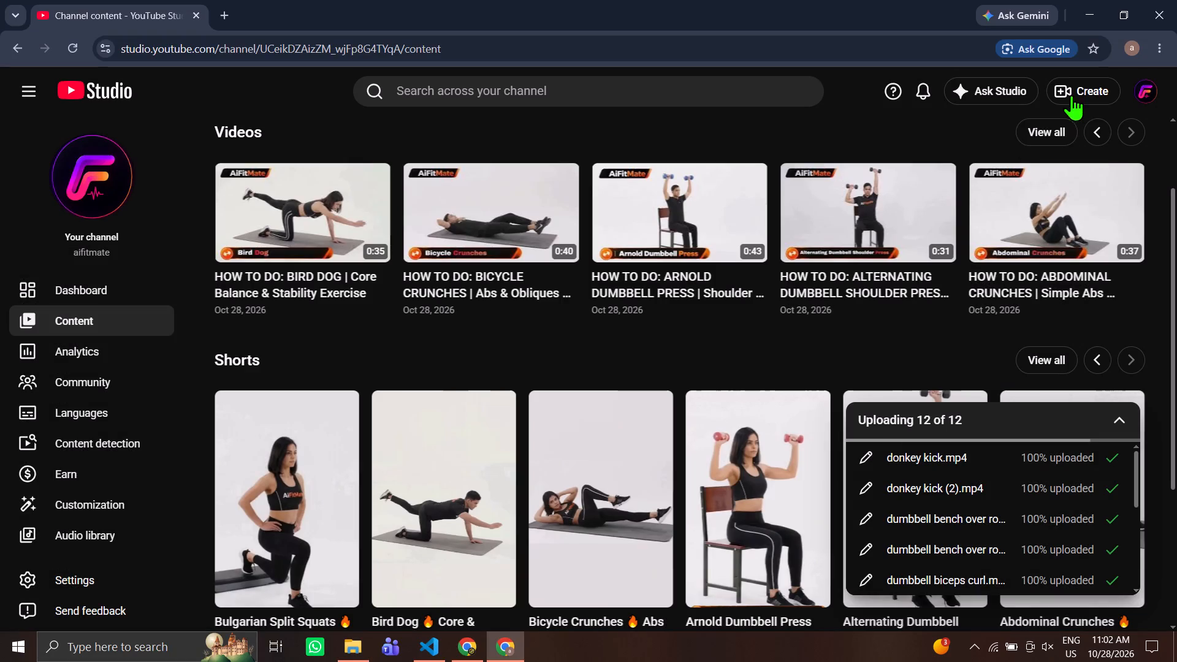
click(1073, 90)
click(1044, 124)
key(alt+Tab)
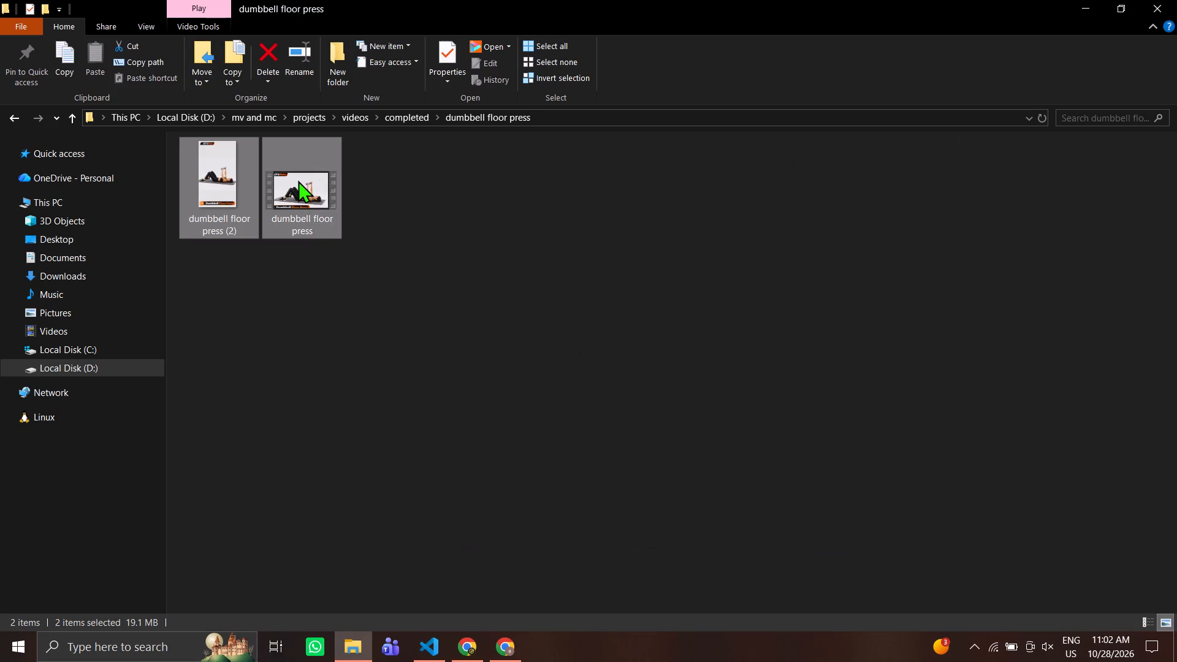
drag(298, 180, 696, 313)
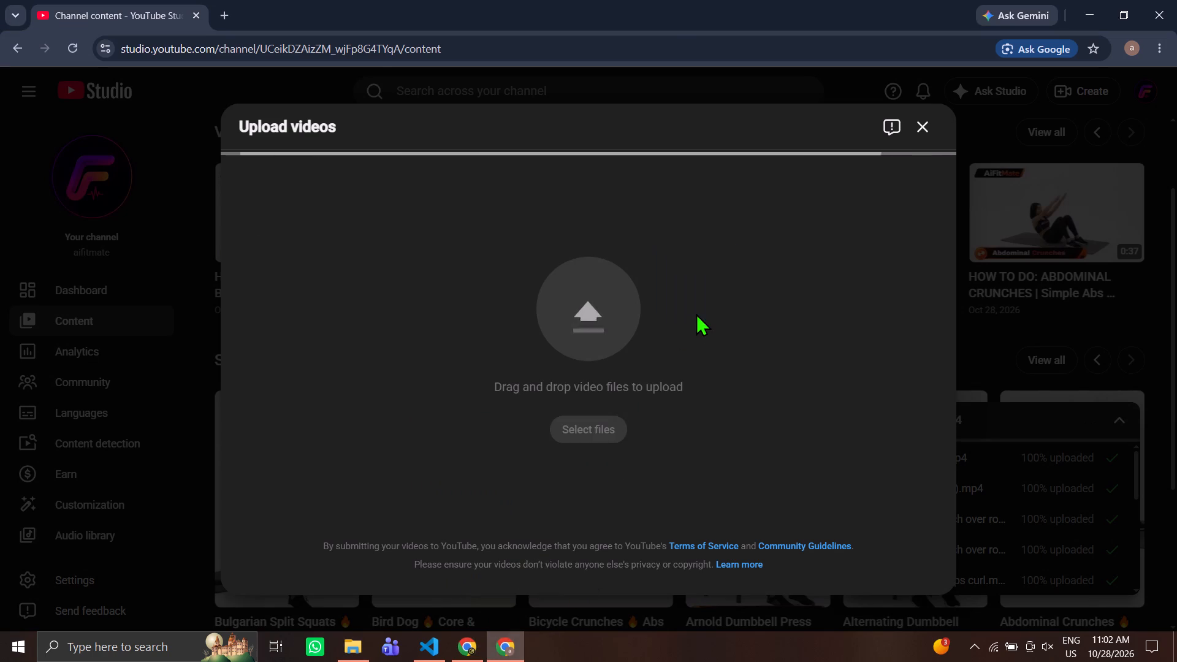
Upload both videos from the dumbbell floor squeeze press folder through a new YouTube Studio upload dialog.
key(alt+Tab)
drag(678, 304, 675, 326)
double_click(804, 305)
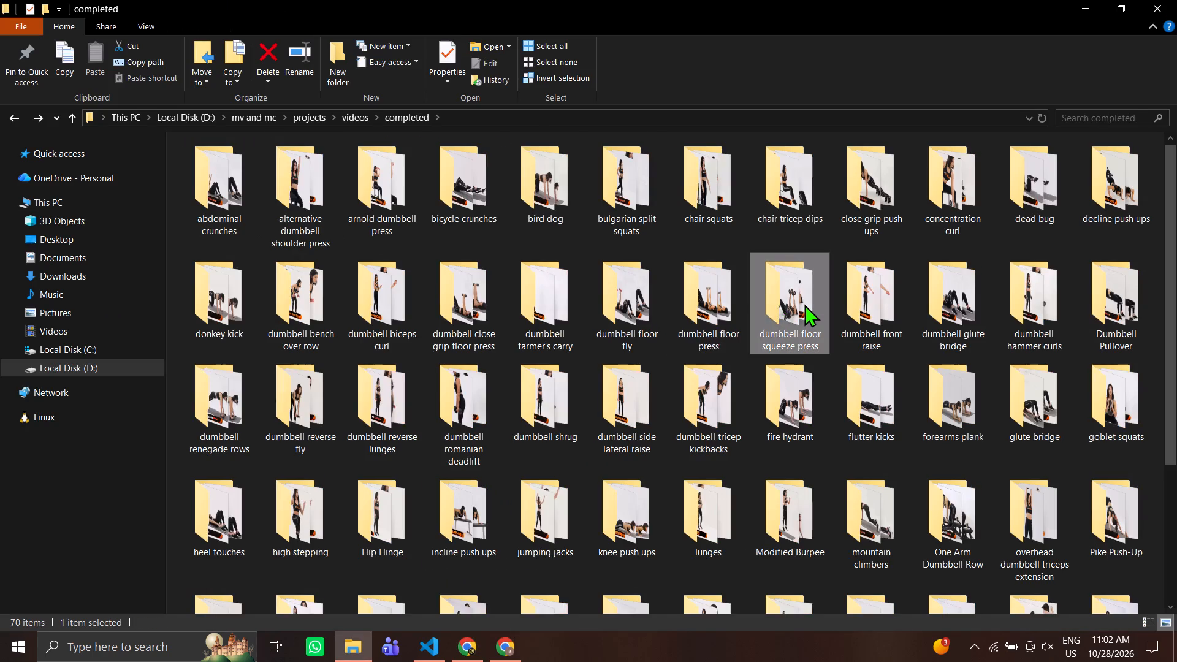
key(ctrl+a)
key(alt+Tab)
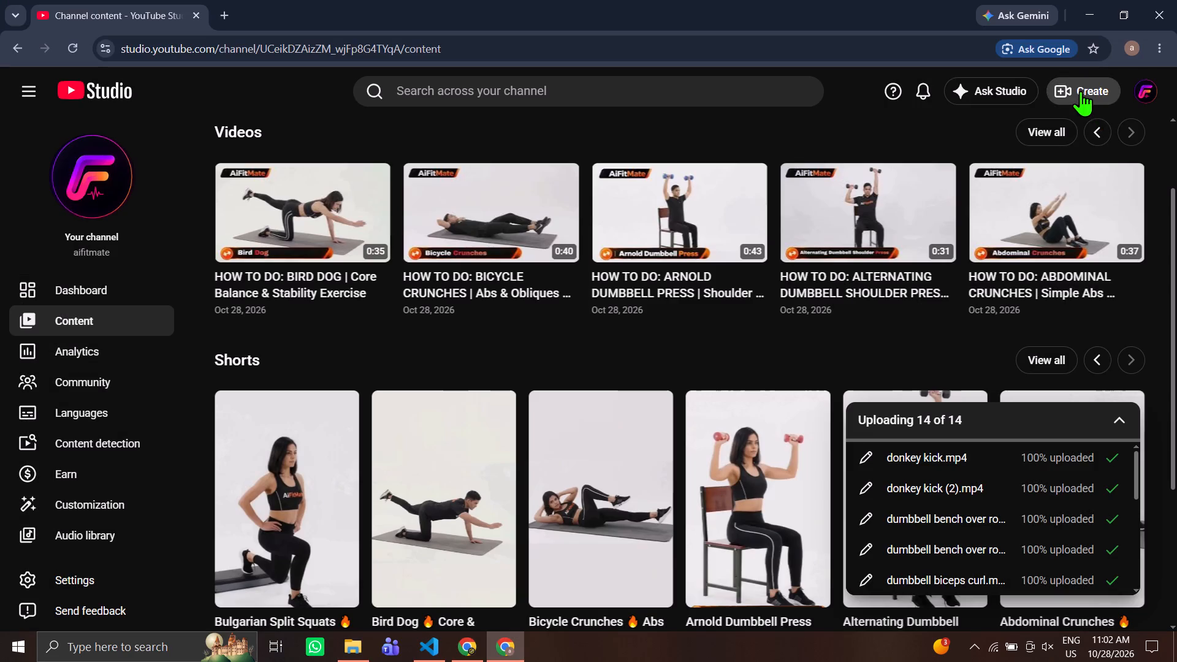
click(1081, 91)
click(1068, 124)
key(alt+Tab)
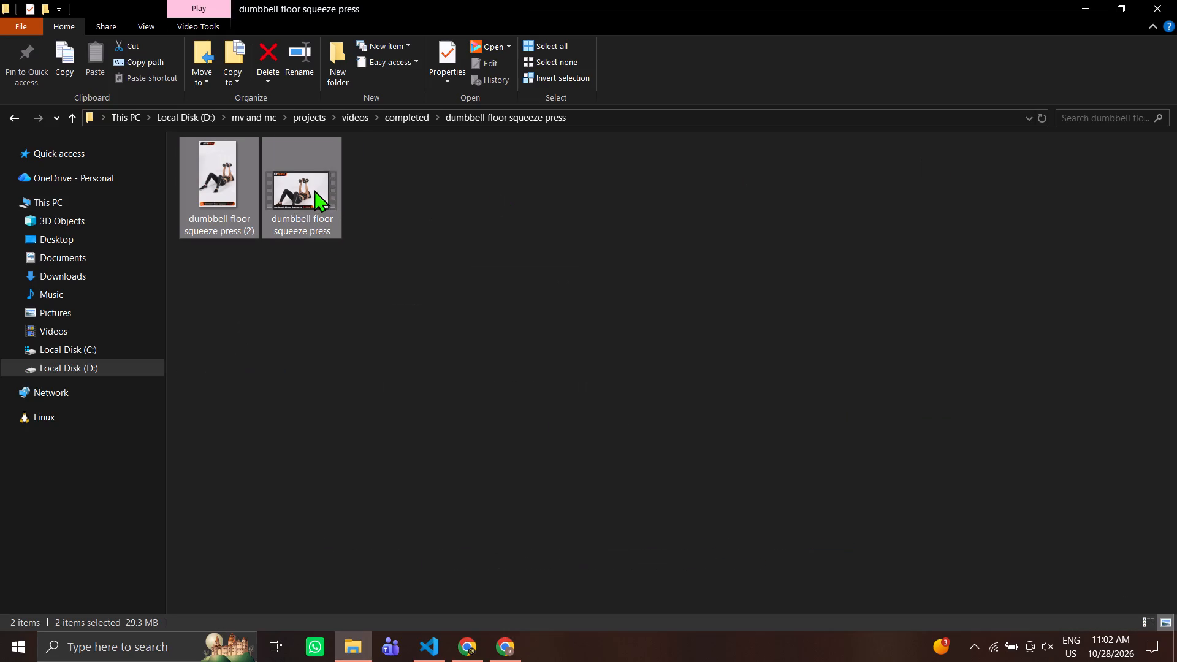
drag(314, 189, 643, 411)
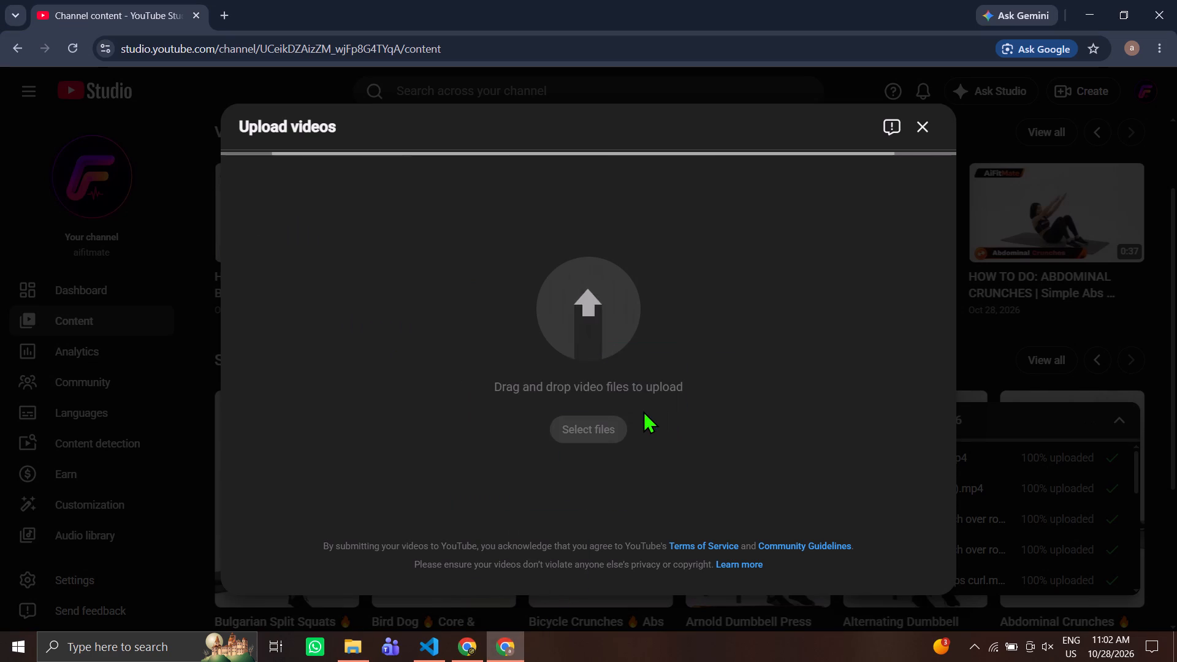
Upload both videos from the dumbbell front raise folder through a new YouTube Studio upload dialog.
key(alt+Tab)
drag(643, 411, 642, 416)
double_click(880, 297)
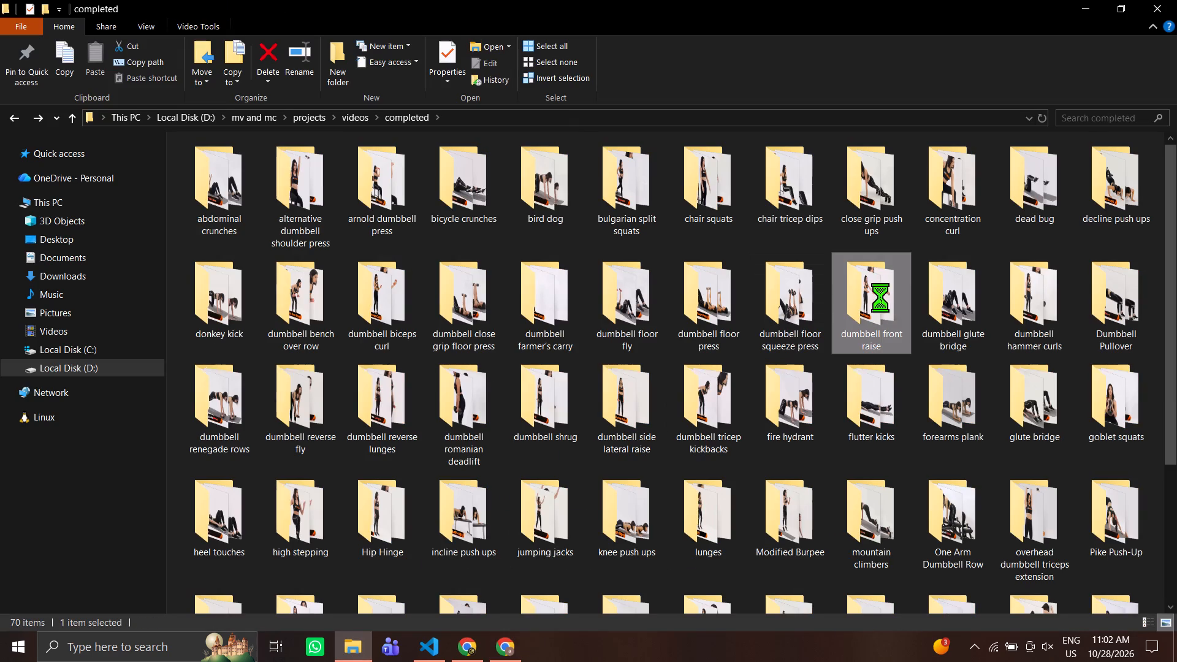
key(ctrl+a)
key(alt+Tab)
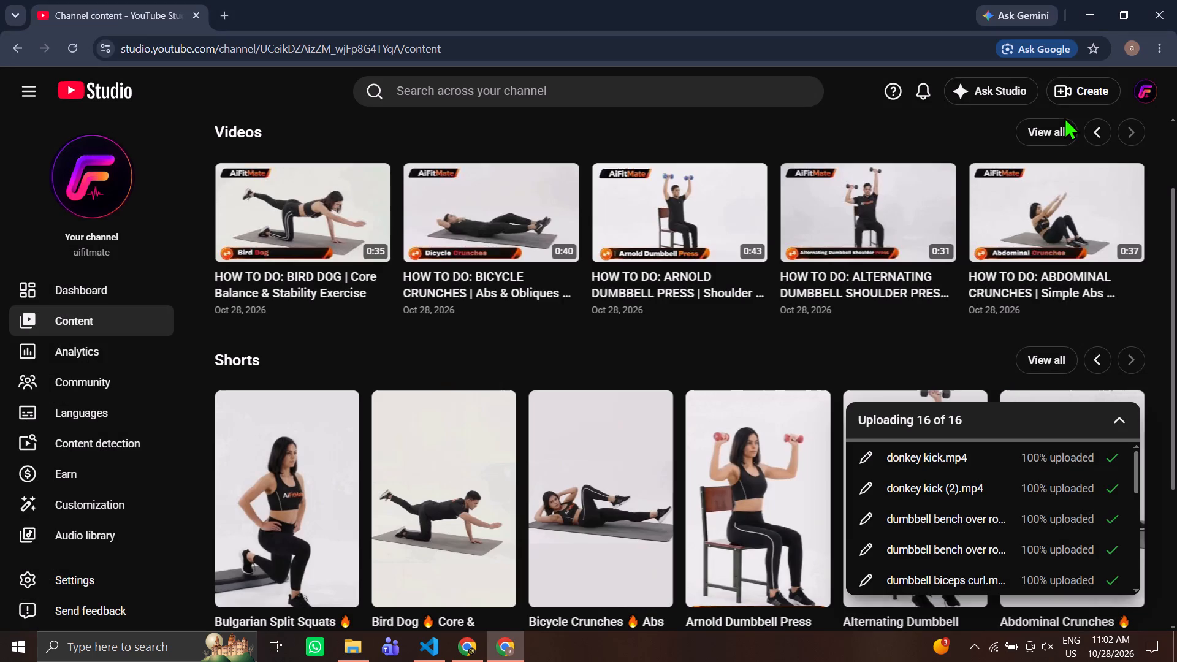
click(1086, 89)
click(1065, 119)
key(alt+Tab)
key(ctrl+a)
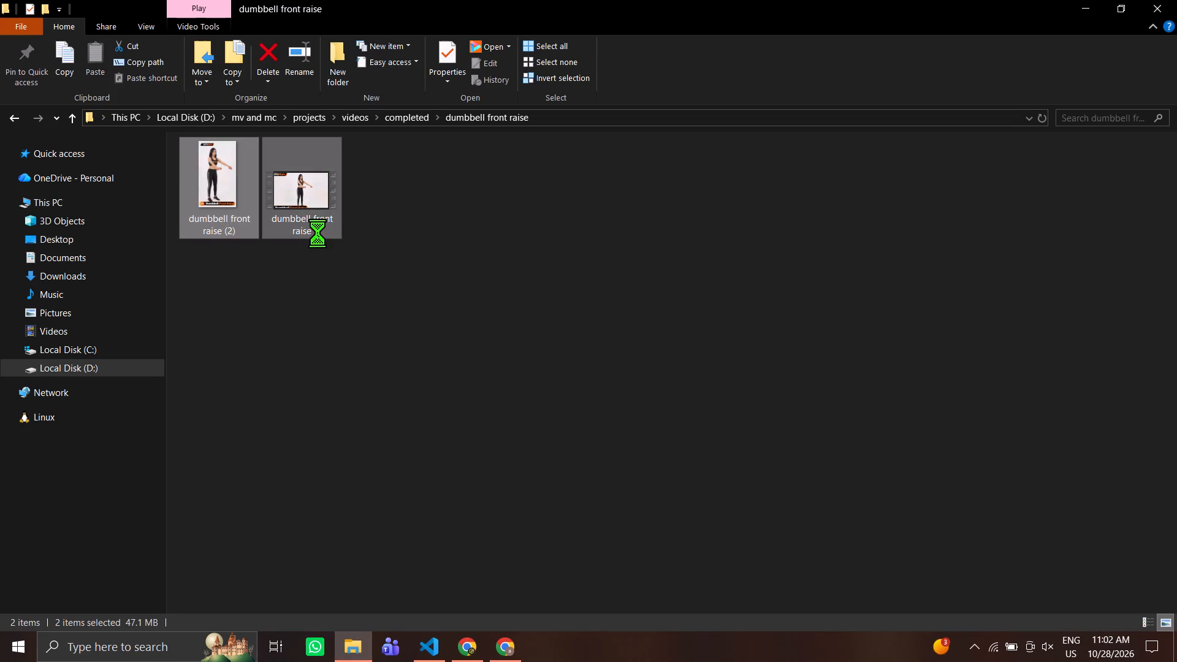
drag(310, 214, 644, 400)
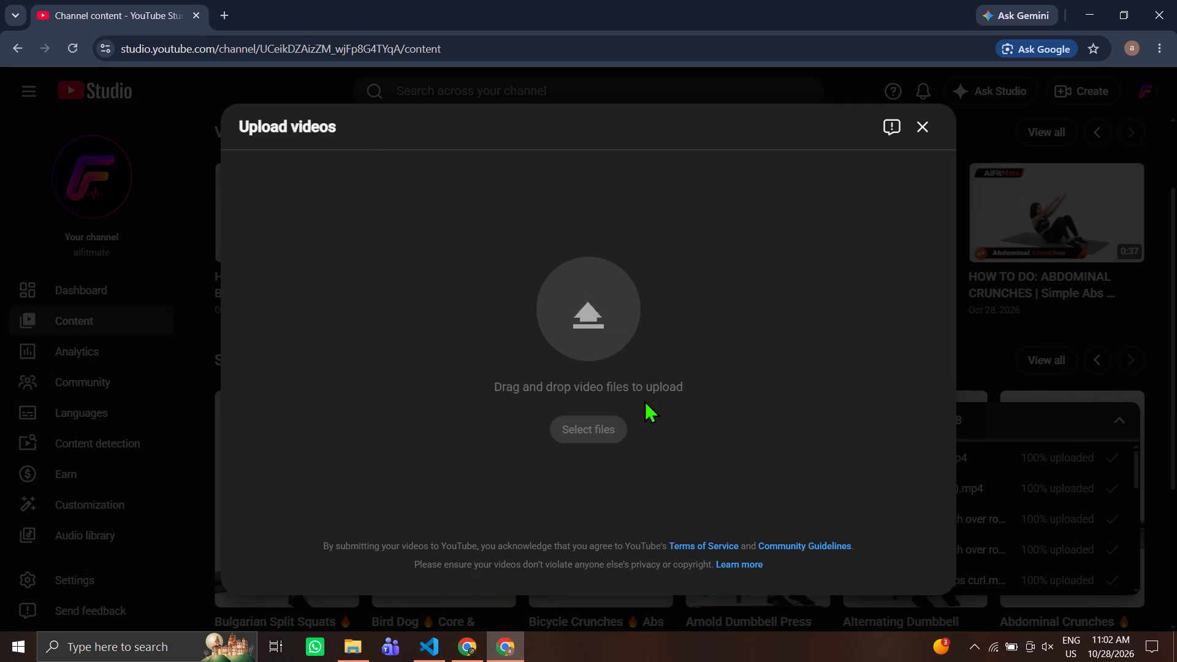
Upload both videos from the dumbbell glute bridge folder through a new YouTube Studio upload dialog.
key(alt+Tab)
click(644, 400)
double_click(964, 329)
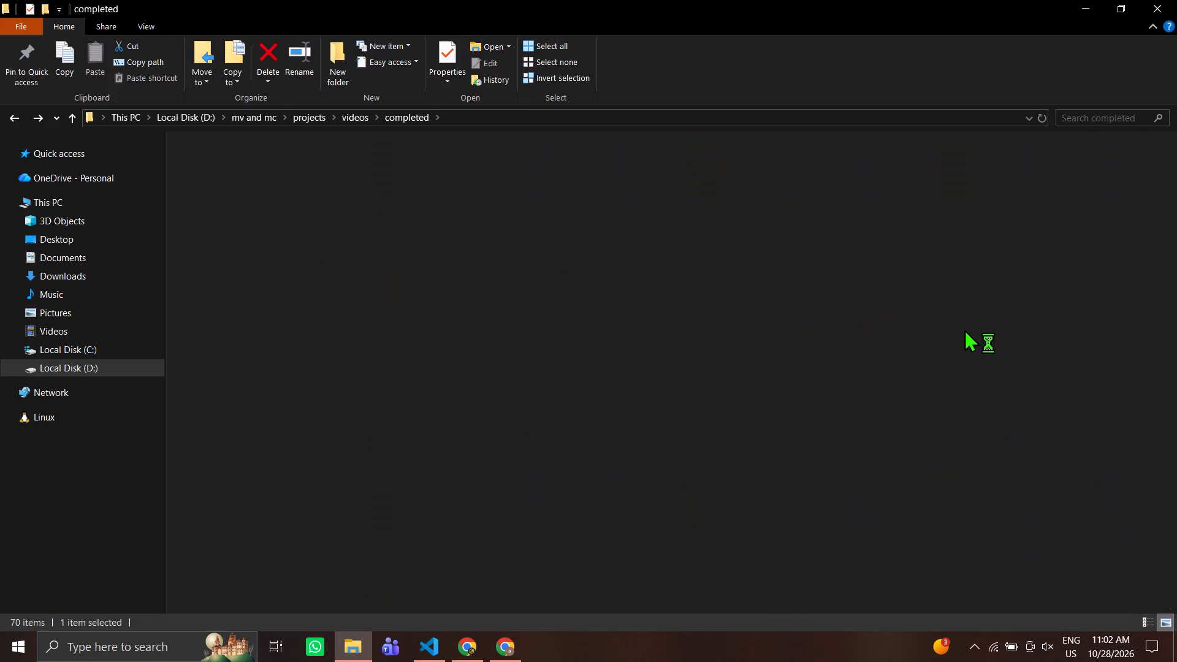
key(ctrl+a)
key(alt+Tab)
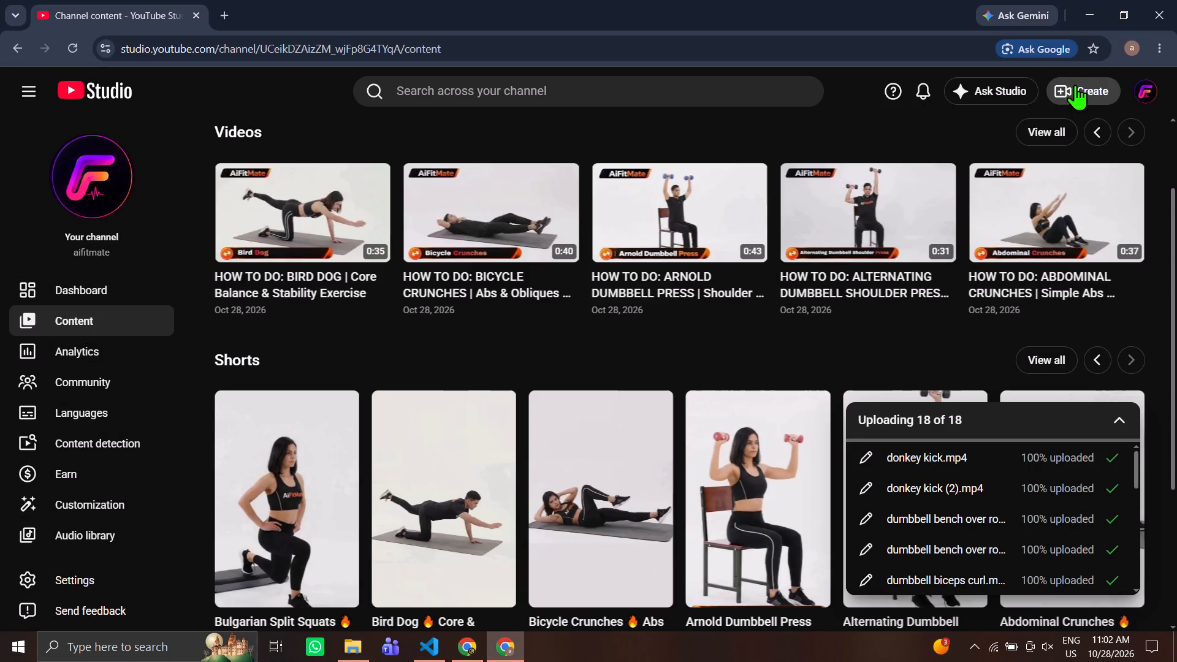
click(1077, 85)
click(1073, 121)
key(alt+Tab)
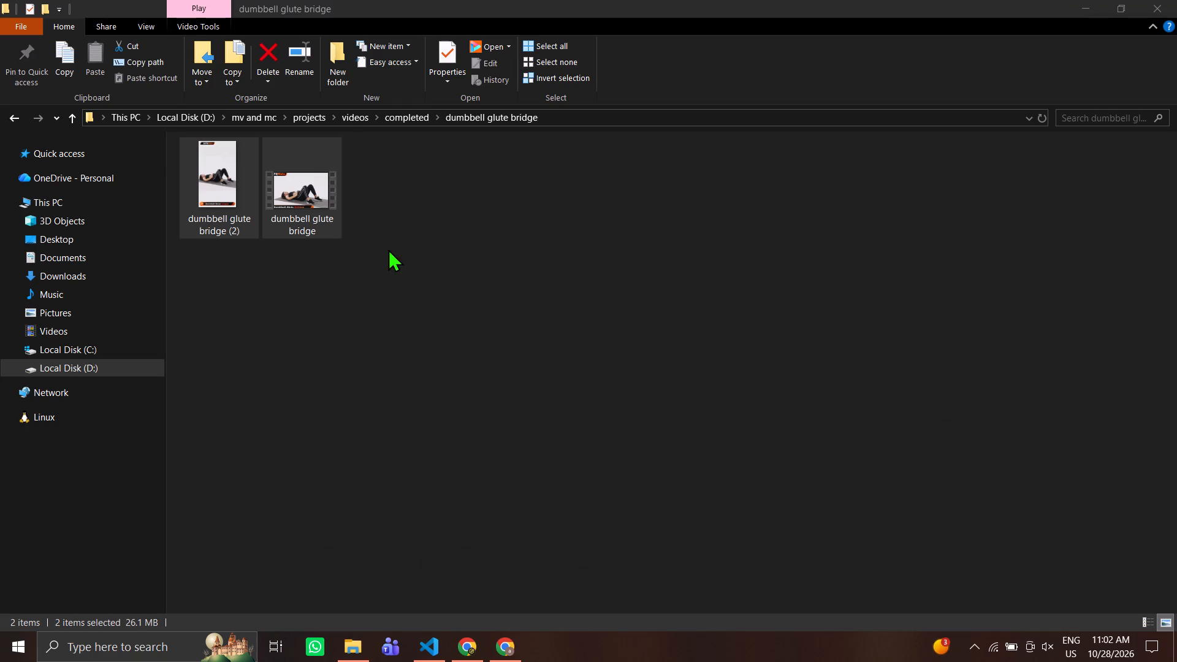
drag(313, 203, 684, 426)
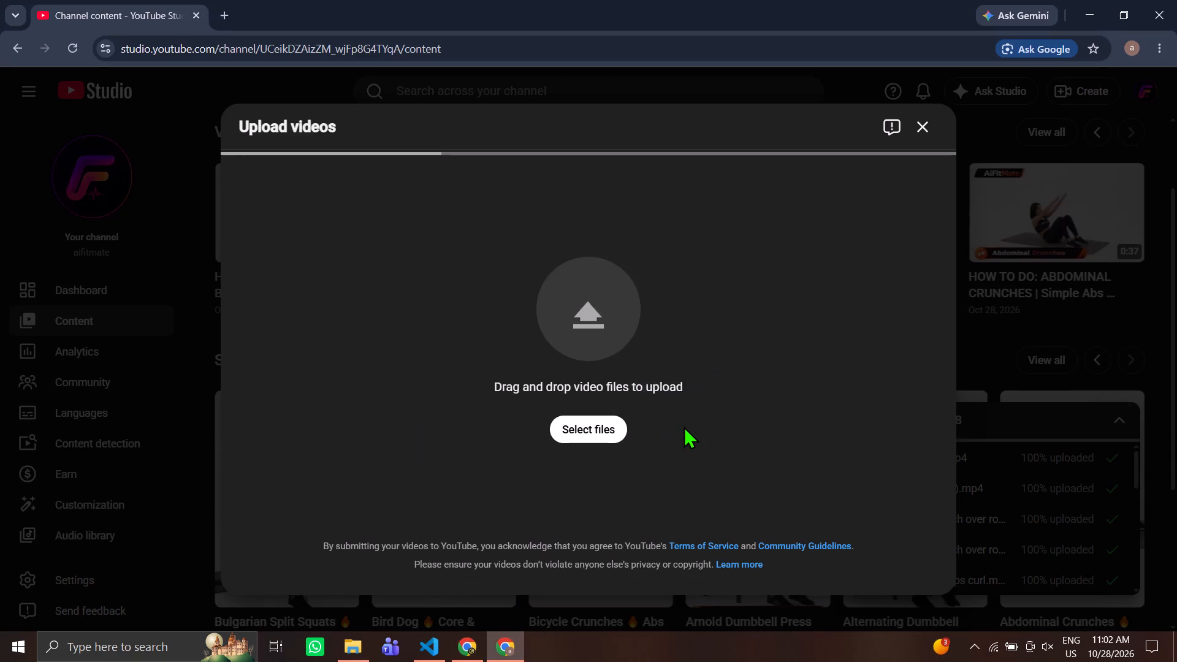
Upload both videos from the dumbbell hammer curls folder through a new YouTube Studio upload dialog.
key(alt+Tab)
drag(1010, 416, 1004, 427)
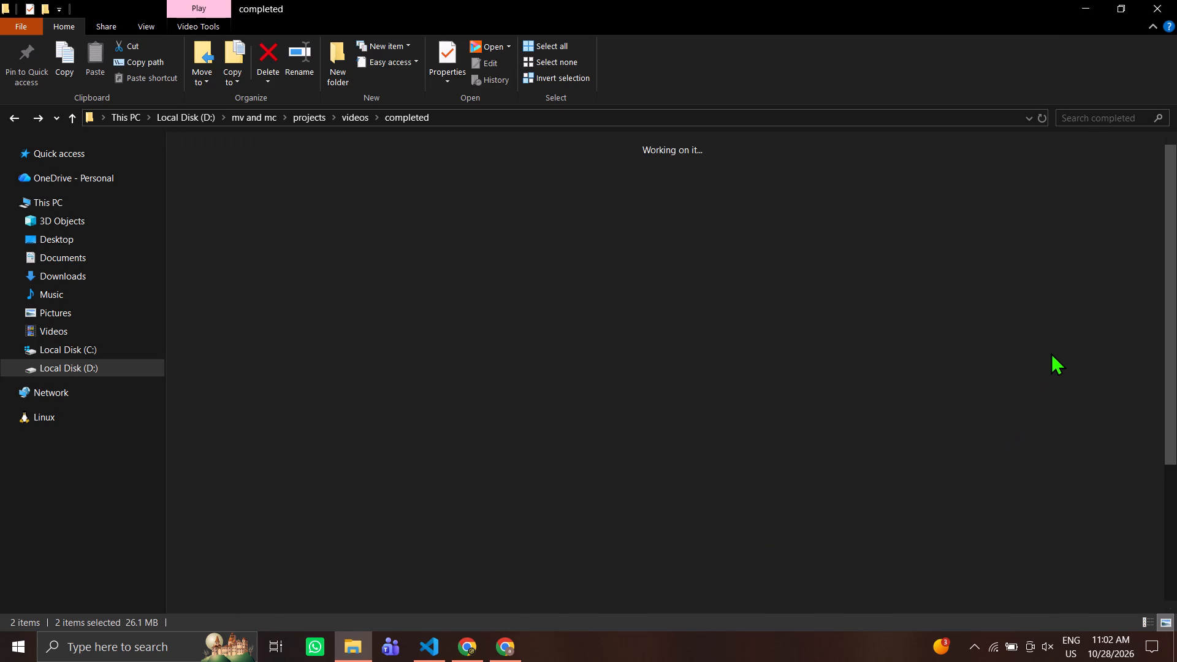
double_click(1040, 305)
key(alt+Tab)
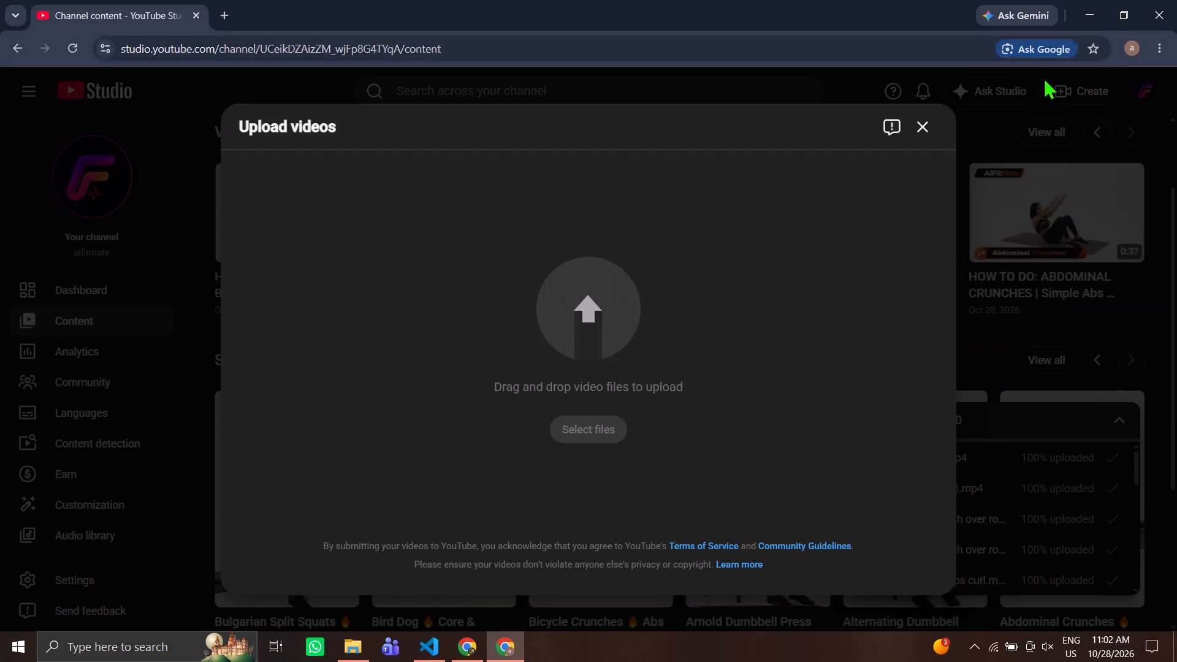
click(1063, 87)
click(1057, 120)
key(alt+Tab)
key(ctrl+a)
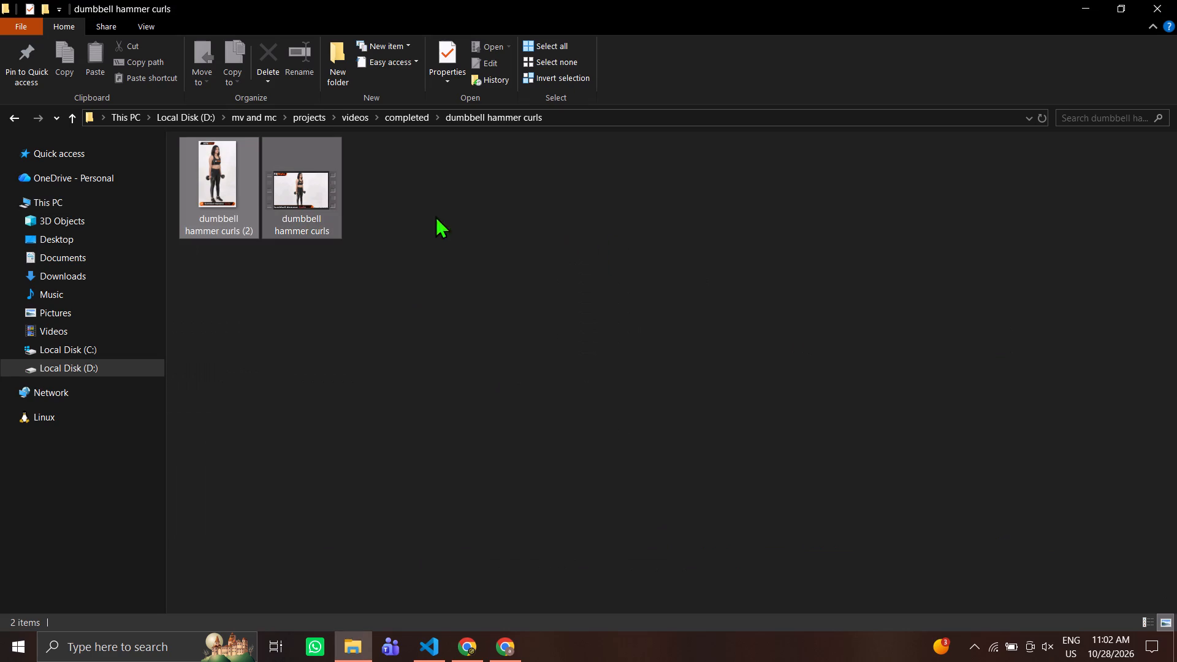
drag(319, 196, 685, 398)
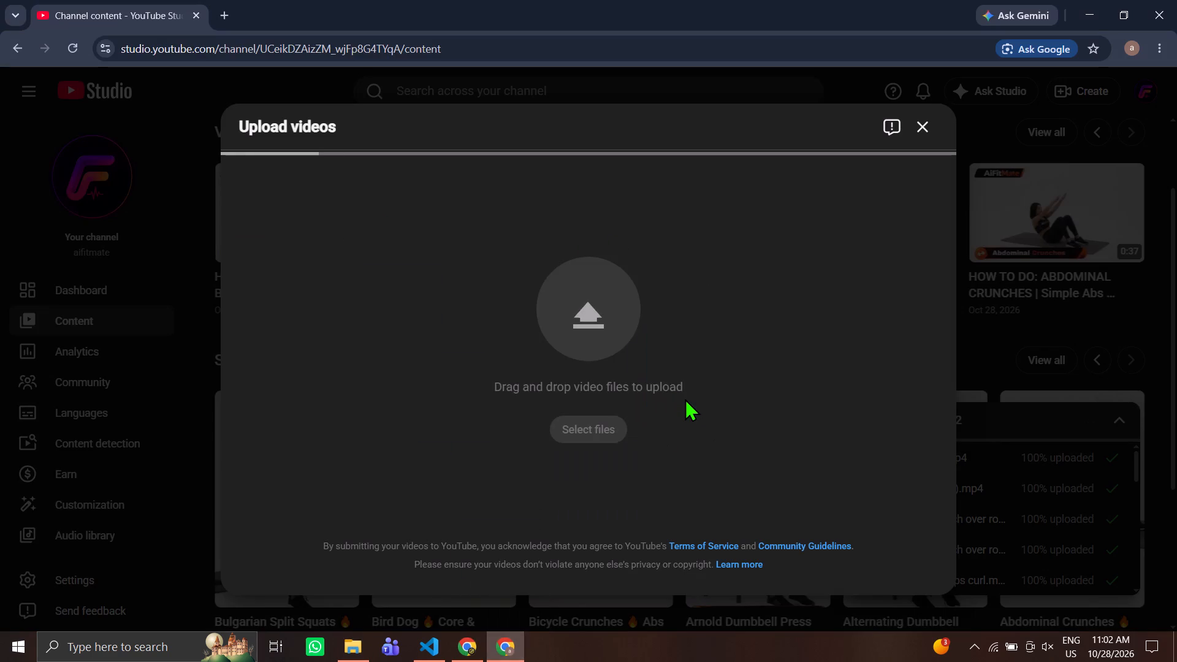
Upload both videos from the Dumbbell Pullover folder through a new YouTube Studio upload dialog, and close the folder window.
key(alt+Tab)
click(683, 395)
double_click(1113, 305)
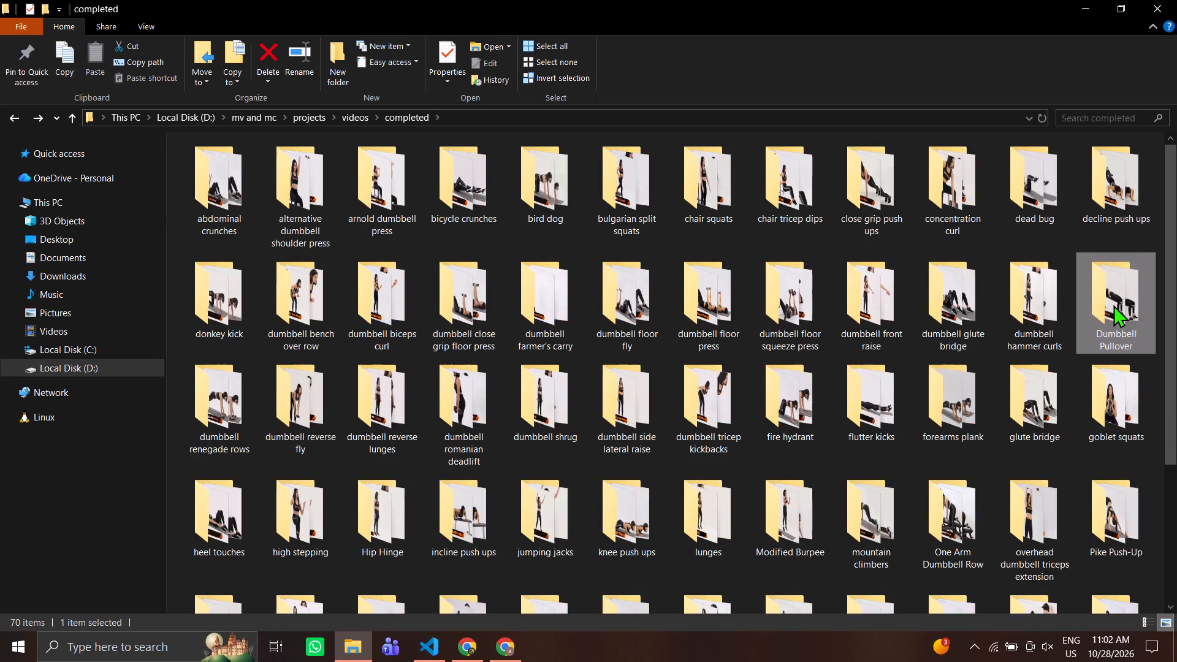
key(ctrl+a)
key(alt+Tab)
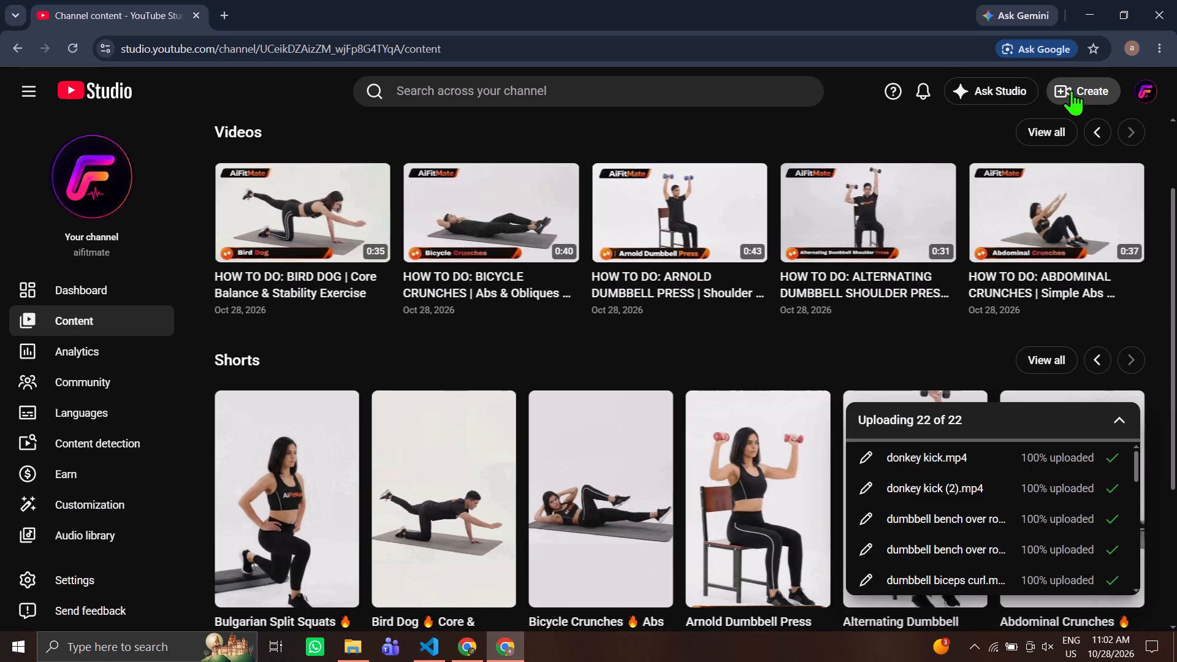
click(1076, 88)
click(1053, 123)
key(alt+Tab)
drag(239, 197, 454, 416)
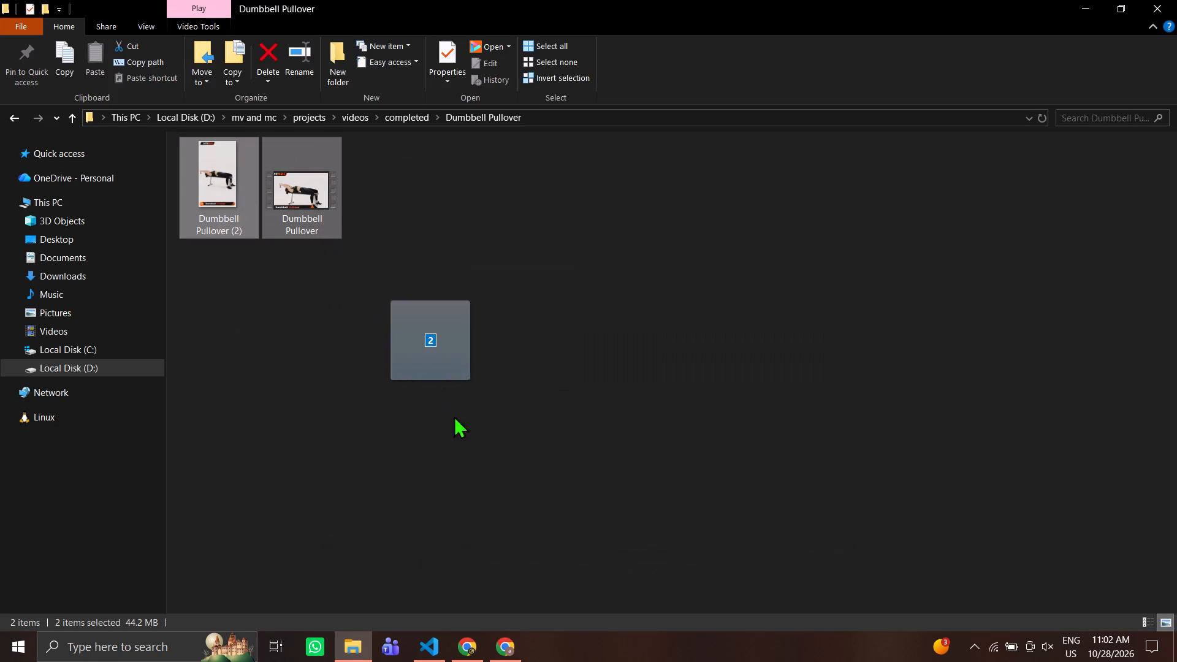
drag(454, 416, 661, 337)
key(alt+Tab)
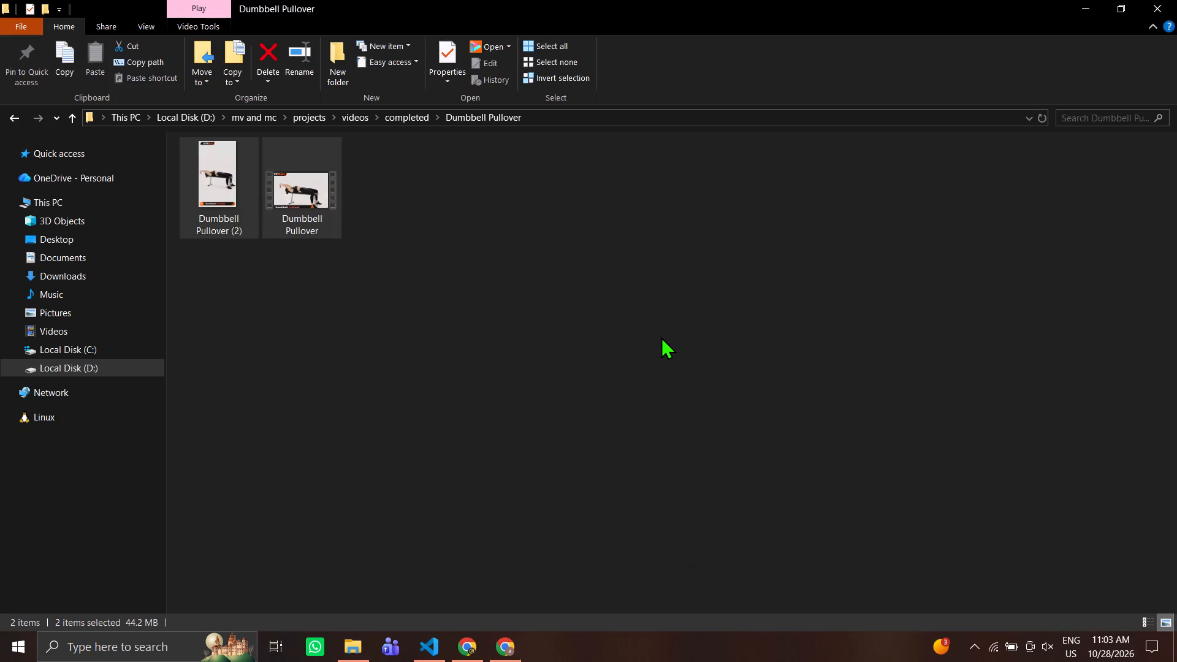
key(ctrl+w)
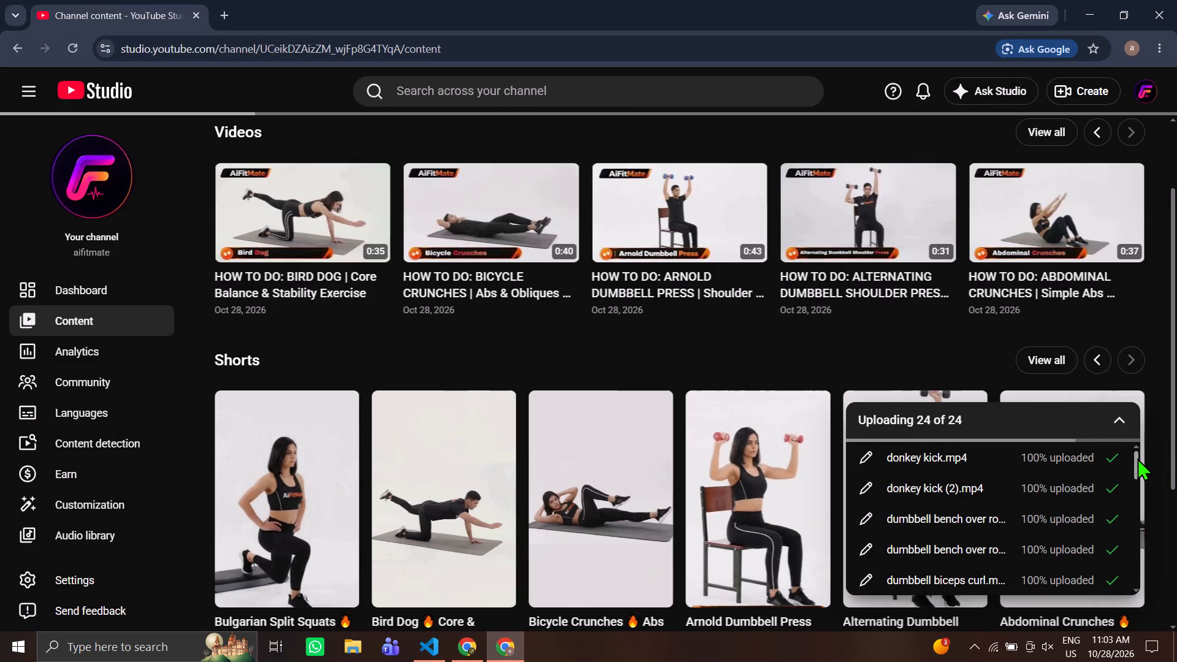
Check the end of the uploads list and open the full list of the channel's videos.
drag(1137, 458, 1135, 619)
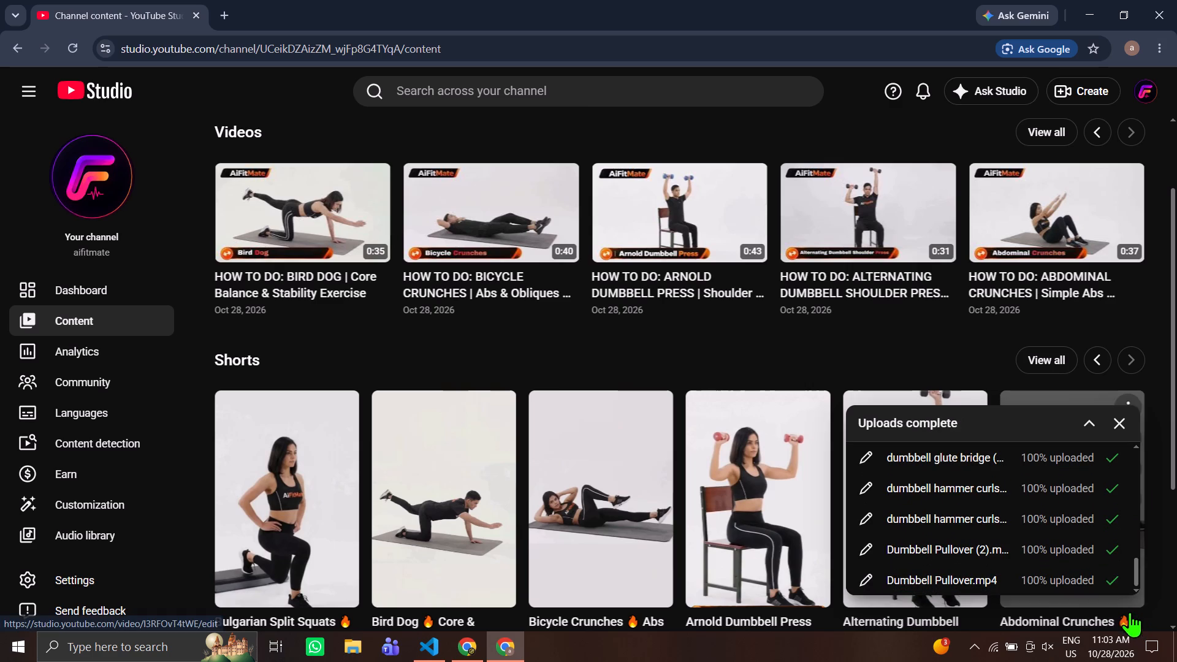
click(1046, 124)
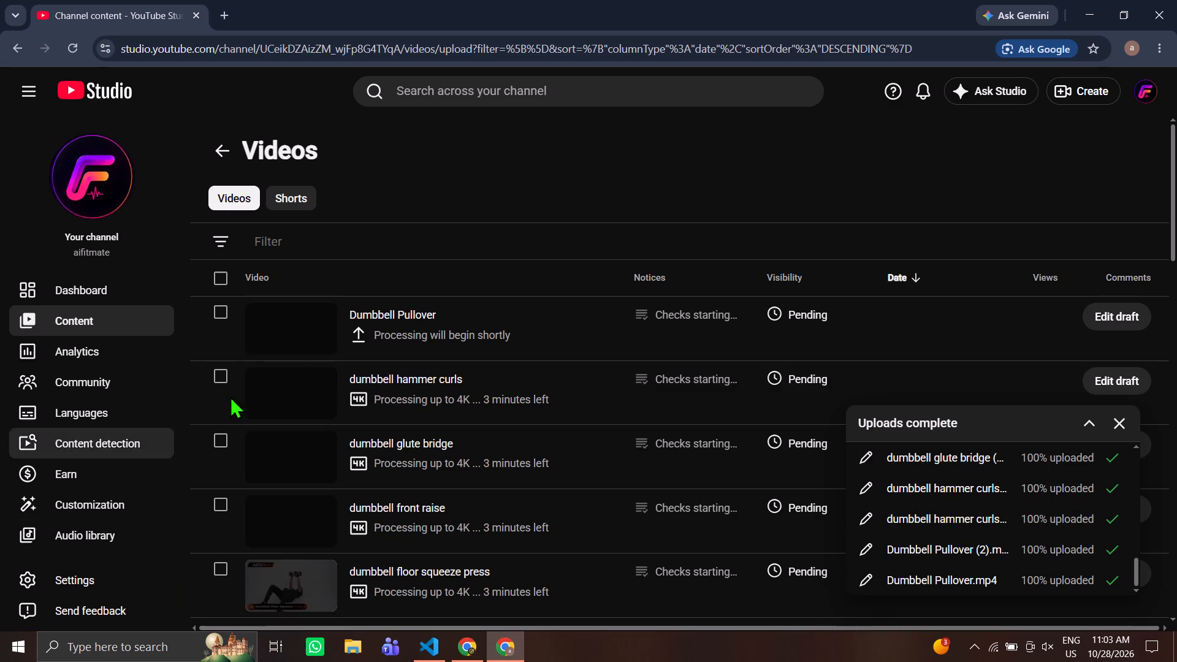
click(689, 186)
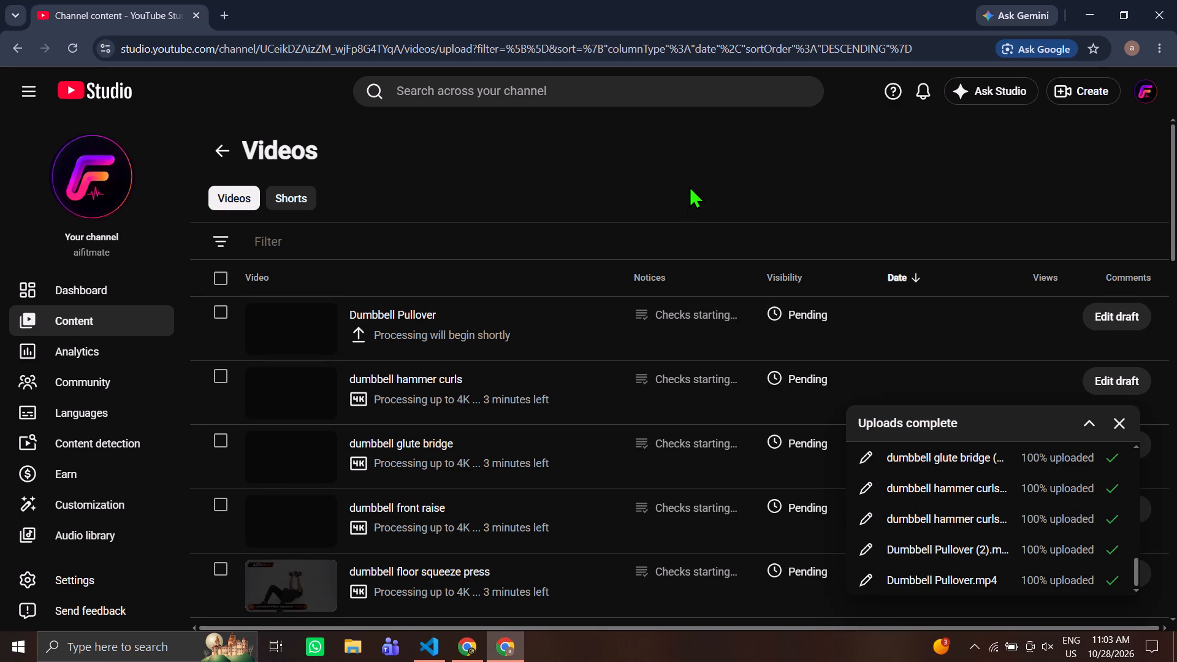
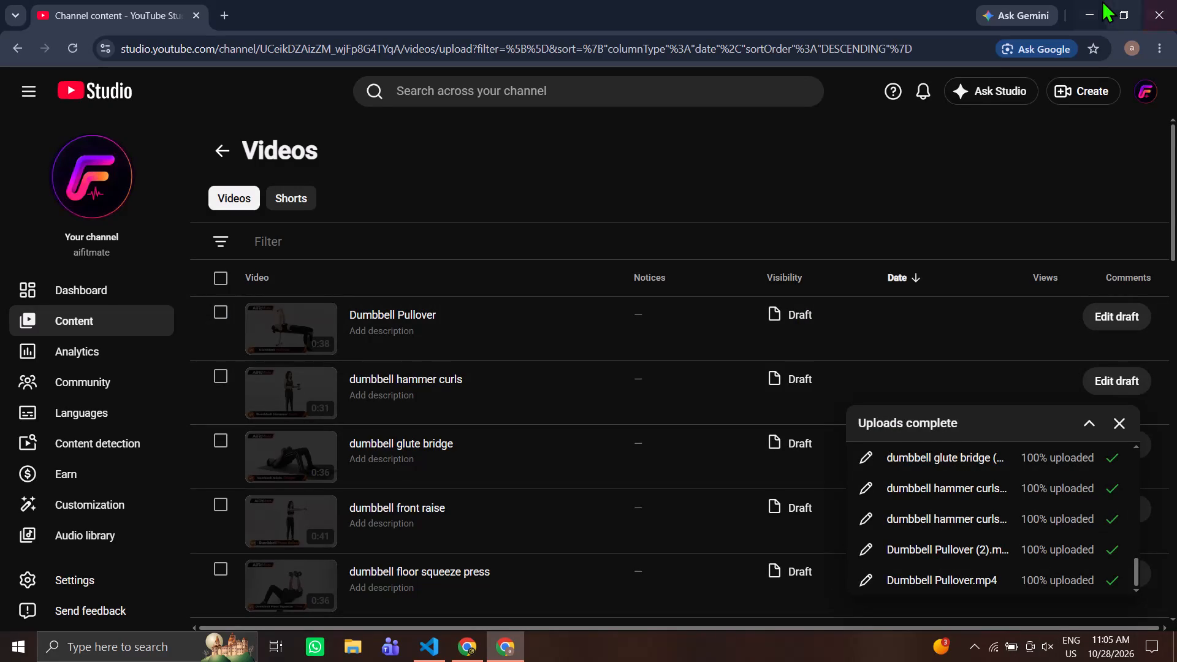
click(1118, 421)
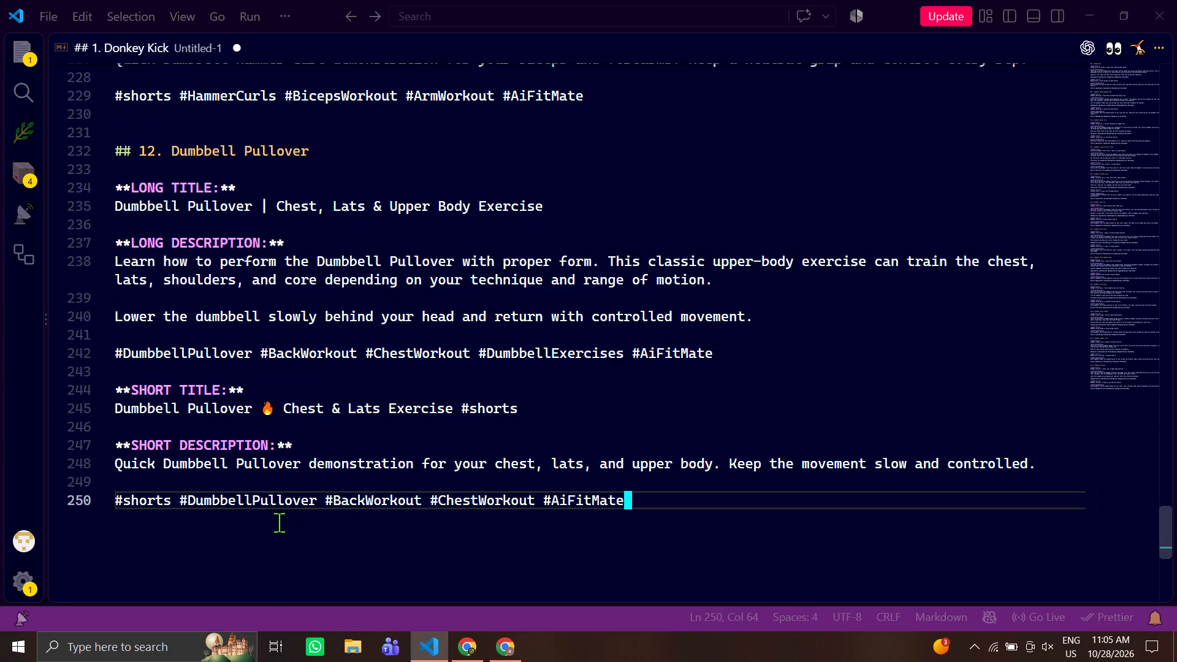
Close the ChatGPT window and return to the start of the pasted text in Visual Studio Code.
key(alt+Tab)
key(alt+Tab)
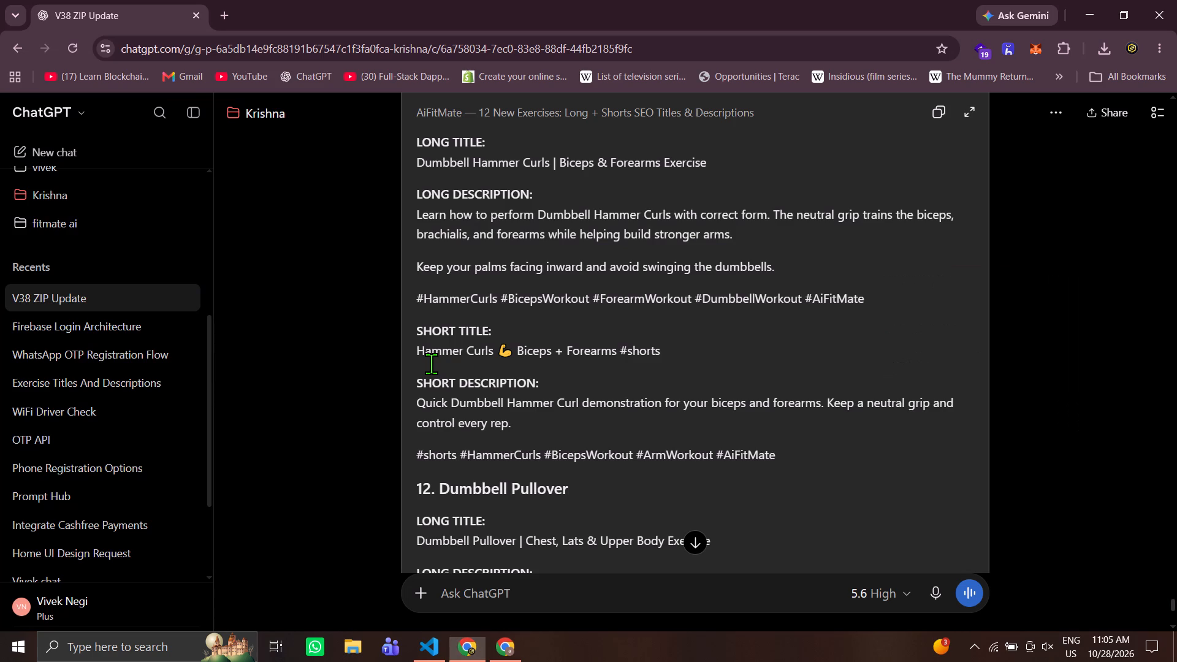
key(ctrl+w)
key(ctrl+a)
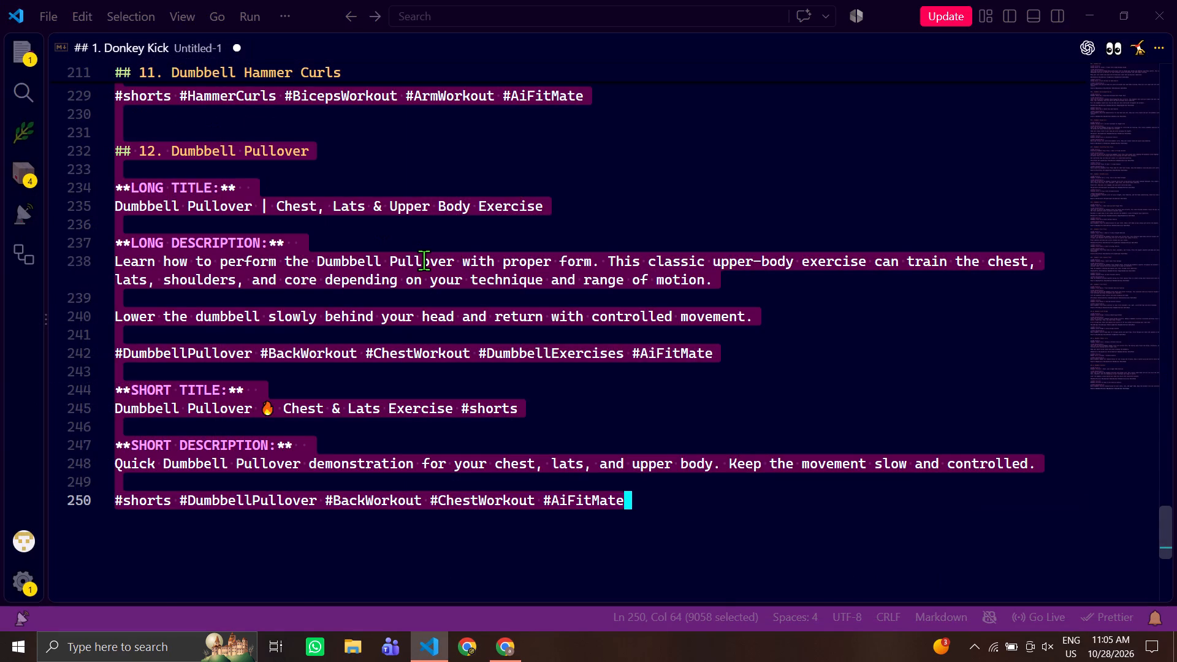
key(Up)
In YouTube Studio's videos list, sorted by newest date first, open the donkey kick draft.
key(alt+Tab)
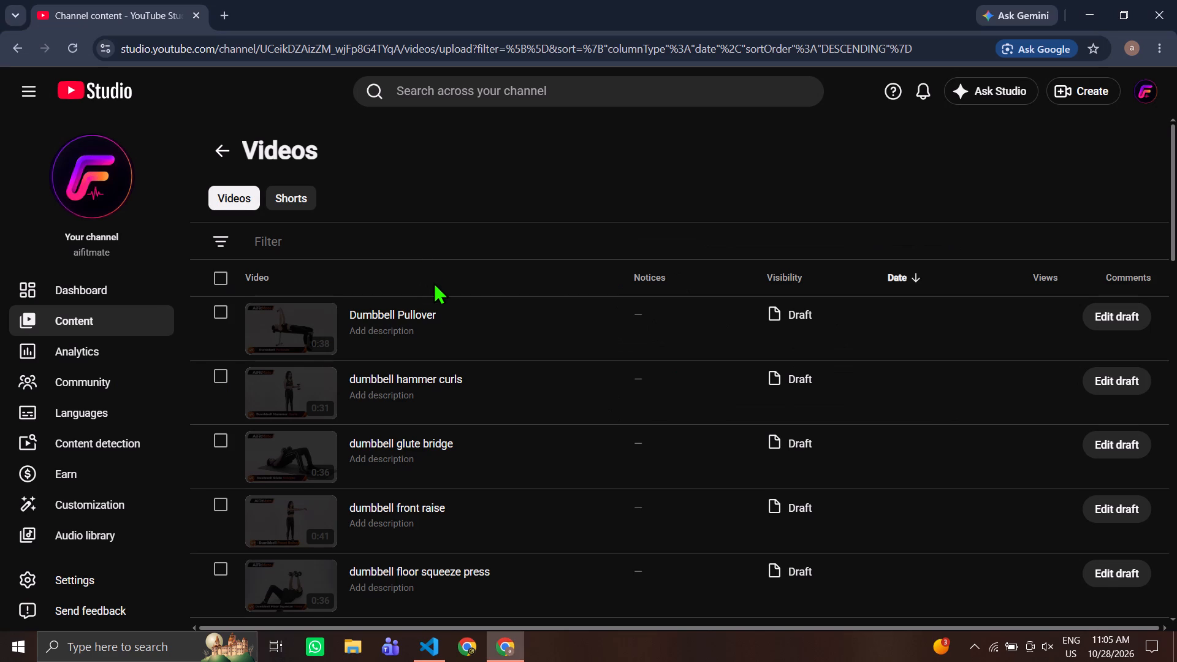
key(alt+Tab)
key(alt+Tab)
click(912, 275)
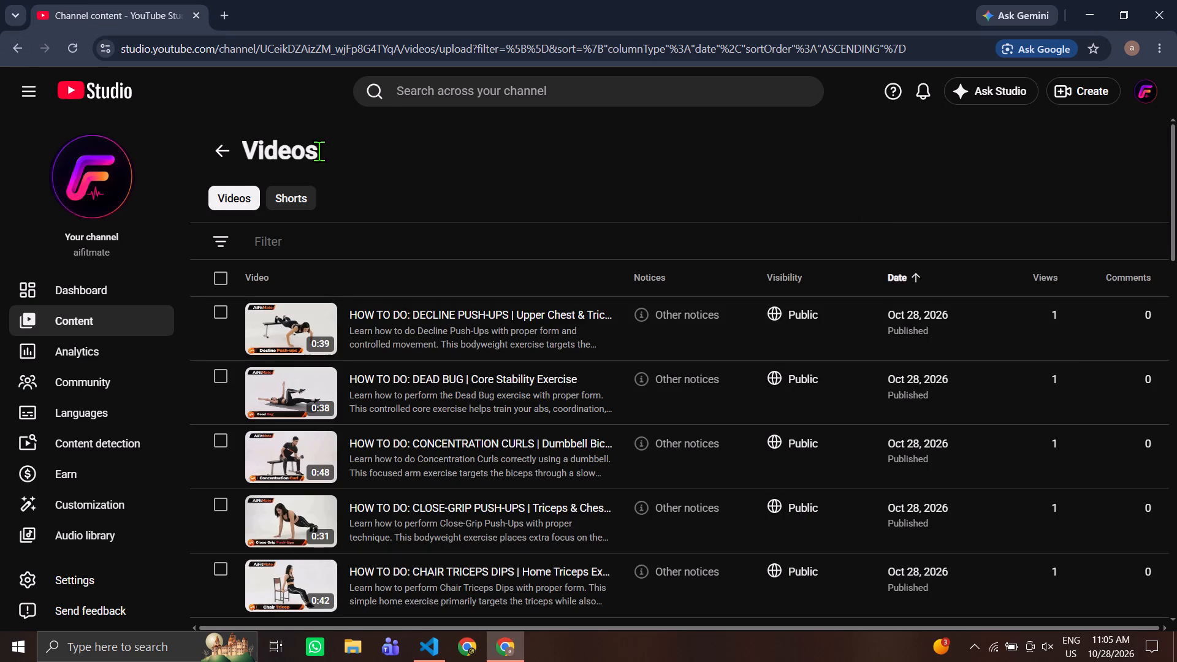
click(917, 281)
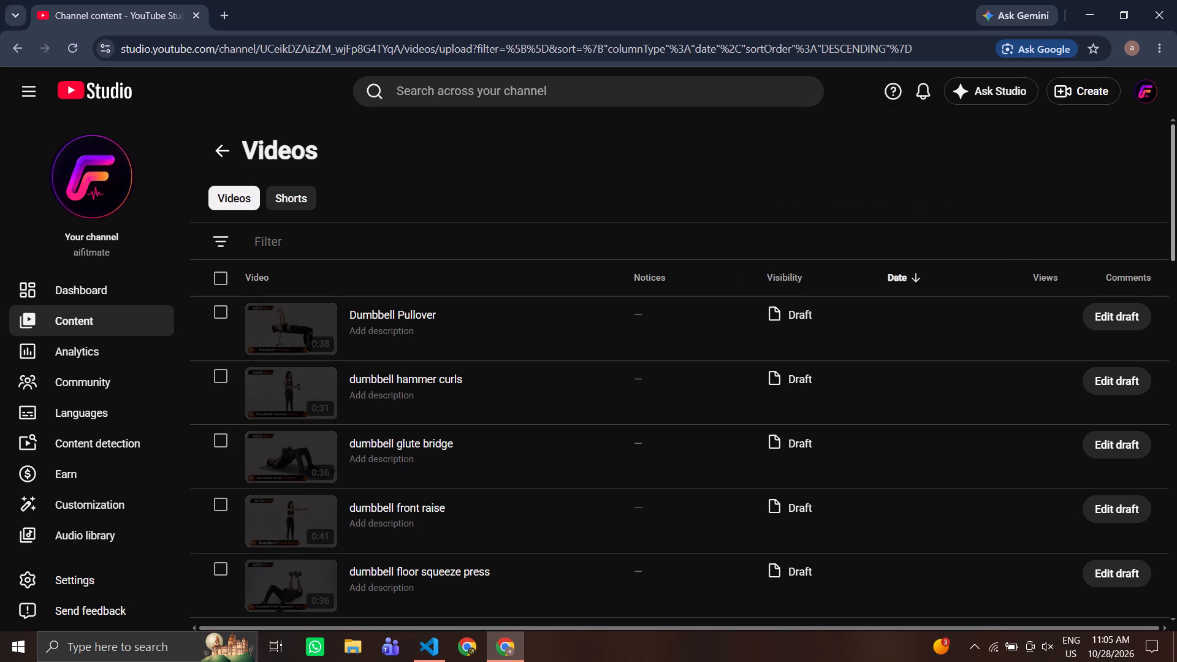
drag(1176, 217, 1176, 365)
drag(1108, 468, 1097, 546)
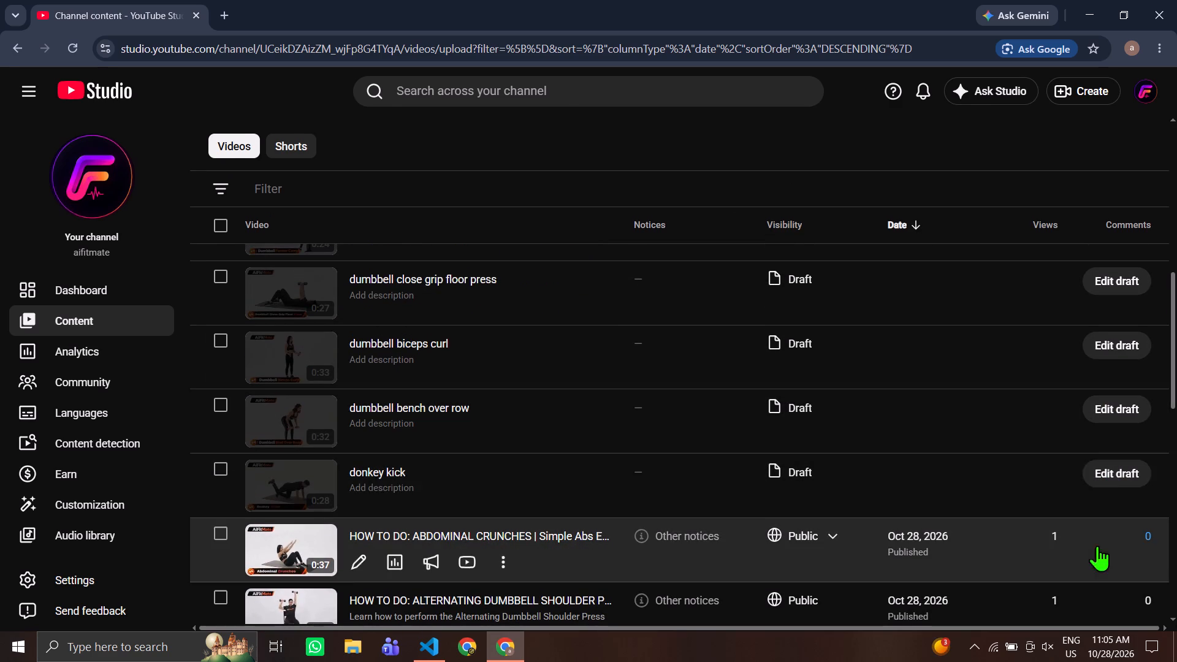
drag(1097, 546, 1091, 547)
click(364, 496)
Copy the Donkey Kick long title and the long description with its hashtags from the Visual Studio Code file.
key(alt+Tab)
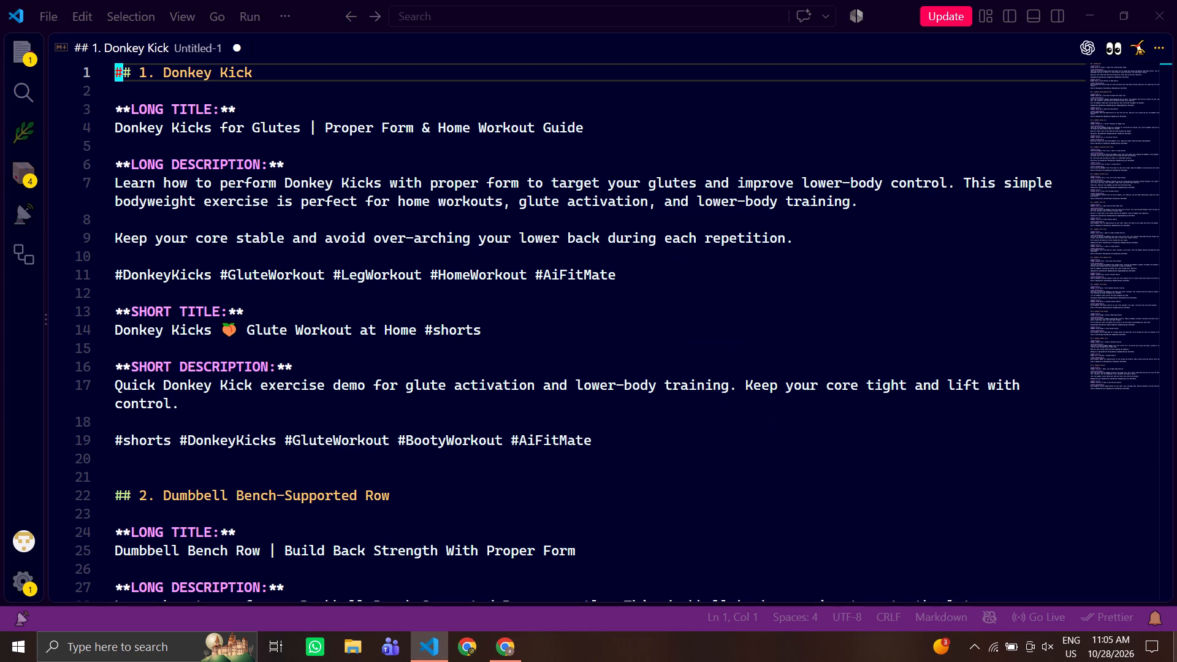
click(278, 124)
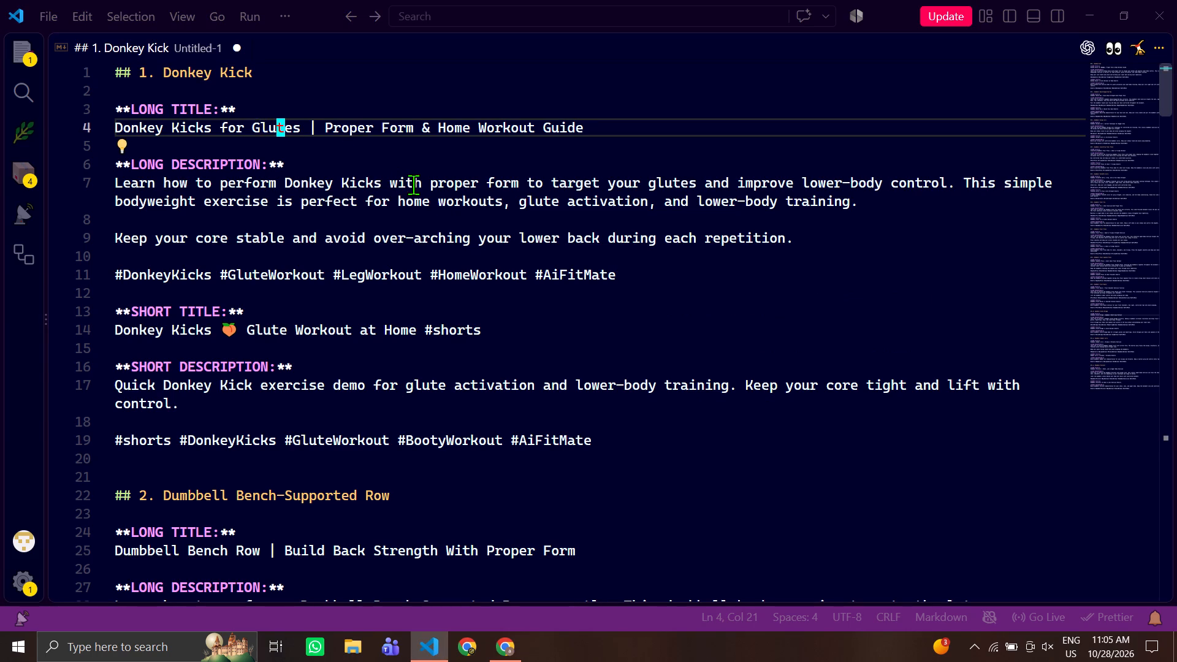
key(ctrl+c)
drag(622, 276, 145, 194)
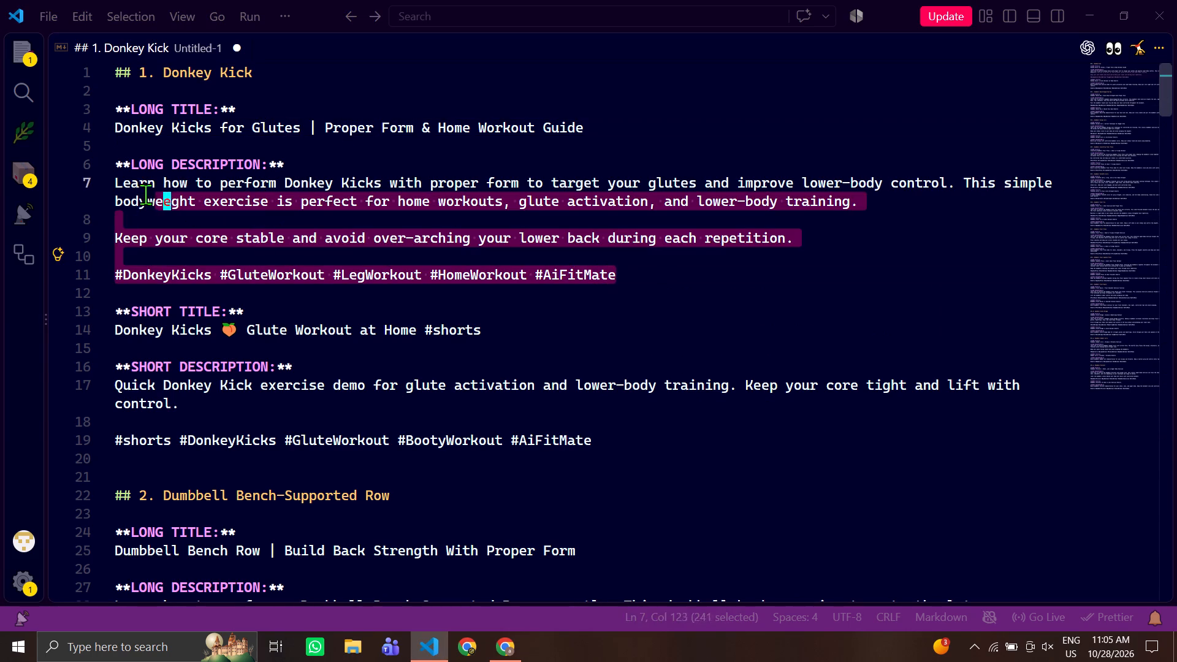
drag(145, 194, 109, 188)
key(ctrl+c)
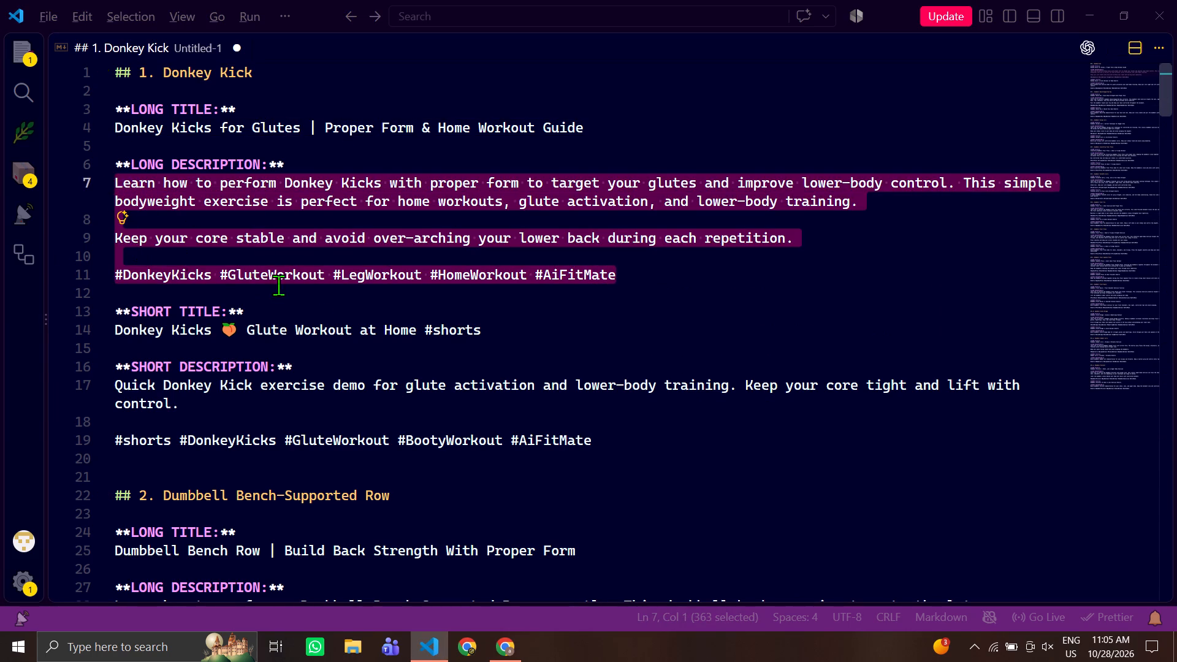
Set the draft's title to "Donkey Kicks for Glutes | Proper Form & Home Workout Guide" and fill its description with the copied Donkey Kick text.
key(alt+Tab)
click(429, 428)
key(ctrl+v)
click(430, 312)
click(422, 303)
key(ctrl+a)
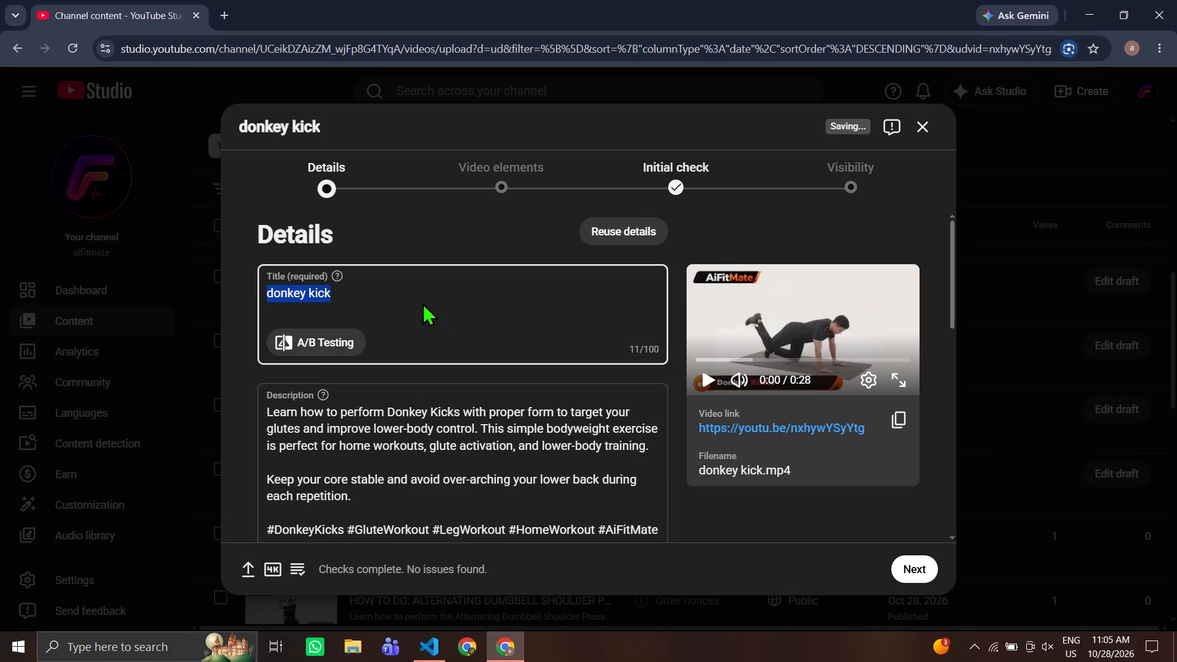
key(super+v)
click(351, 433)
key(ctrl+v)
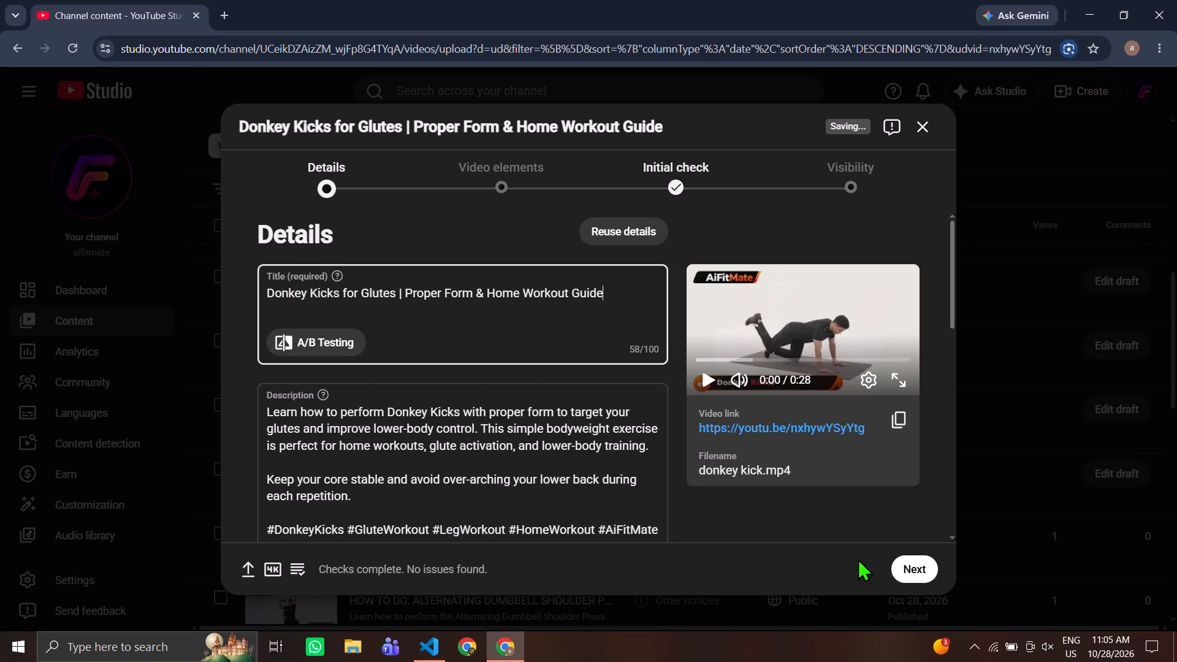
Mark the Donkey Kicks video as not made for kids, set its visibility to Public and publish it.
click(902, 565)
click(380, 403)
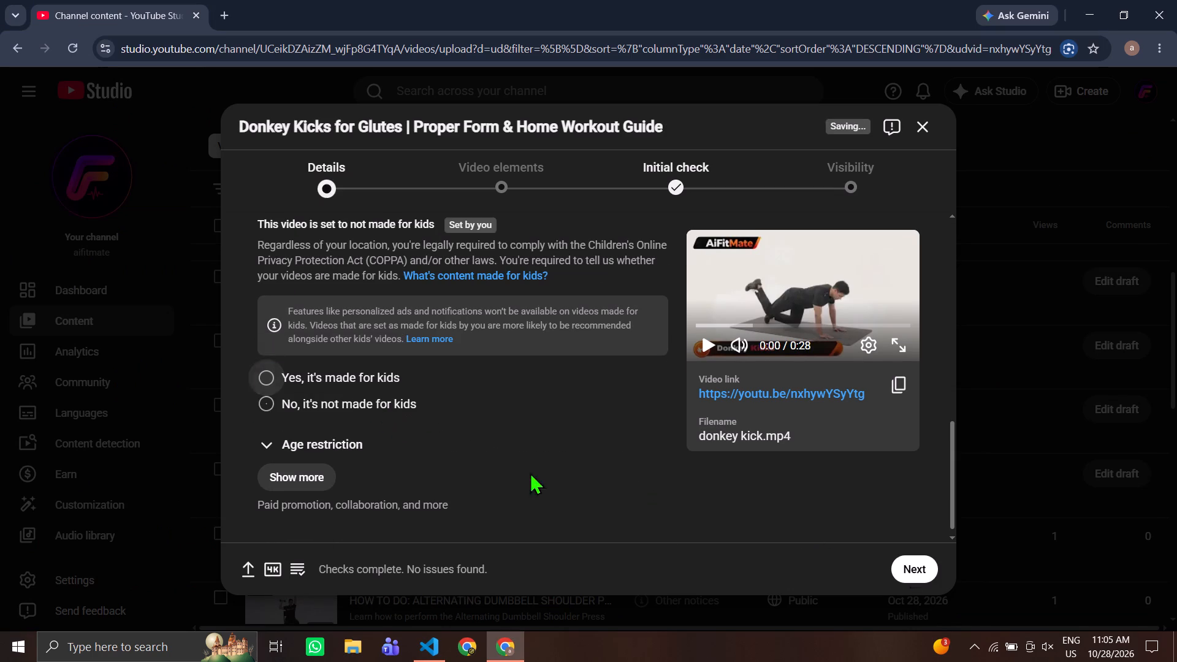
double_click(921, 566)
click(921, 566)
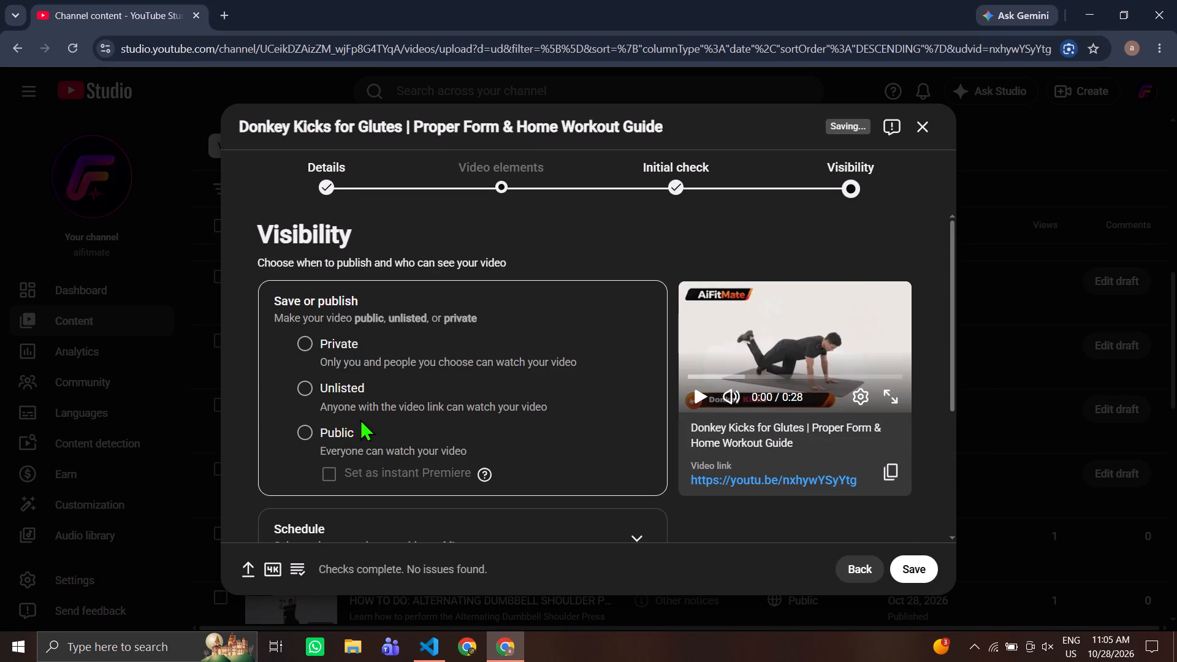
click(333, 431)
click(908, 559)
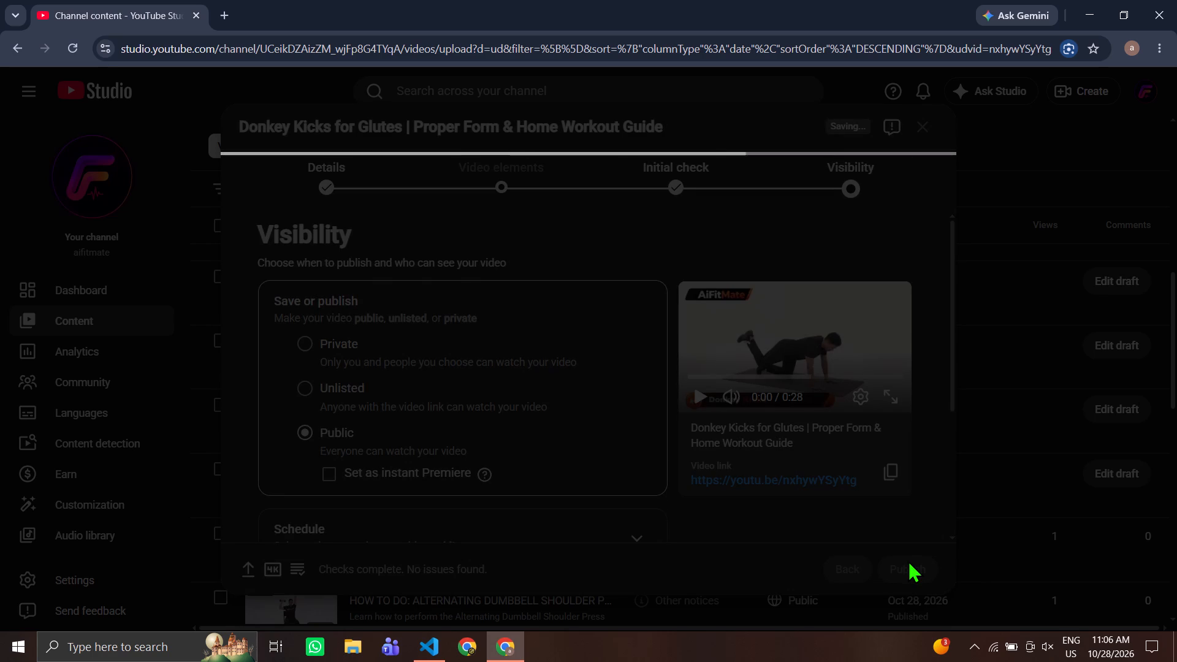
click(746, 555)
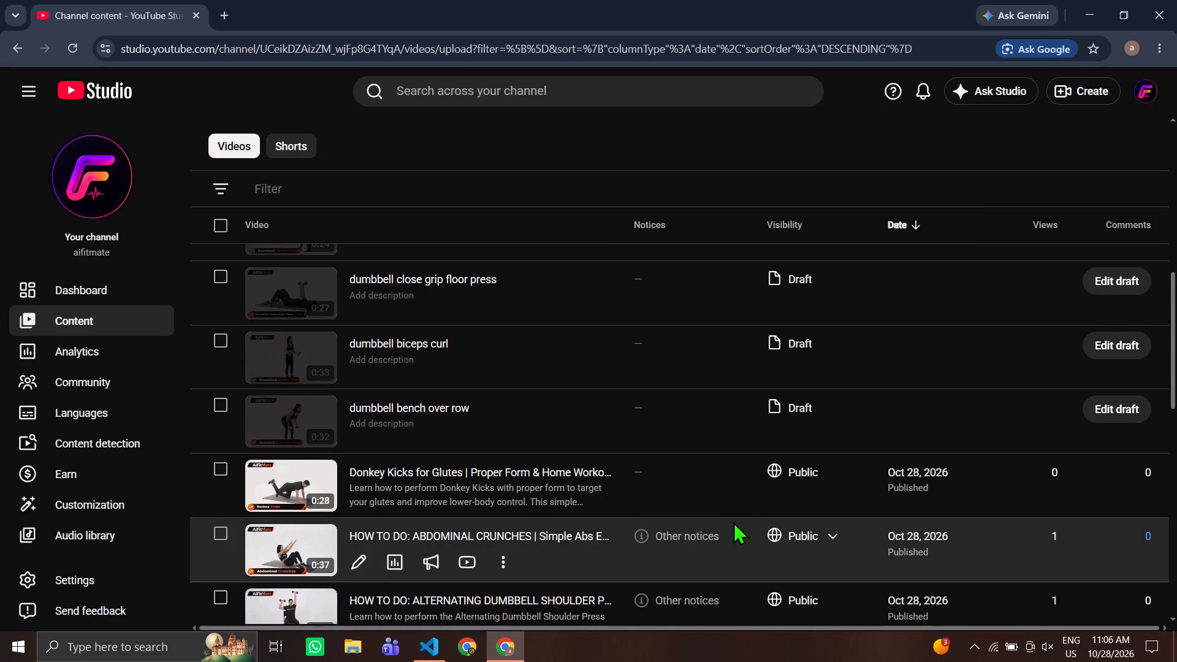
Delete the used long title and long description of Donkey Kick from the Visual Studio Code file.
key(alt+Tab)
click(643, 289)
drag(657, 286, 509, 82)
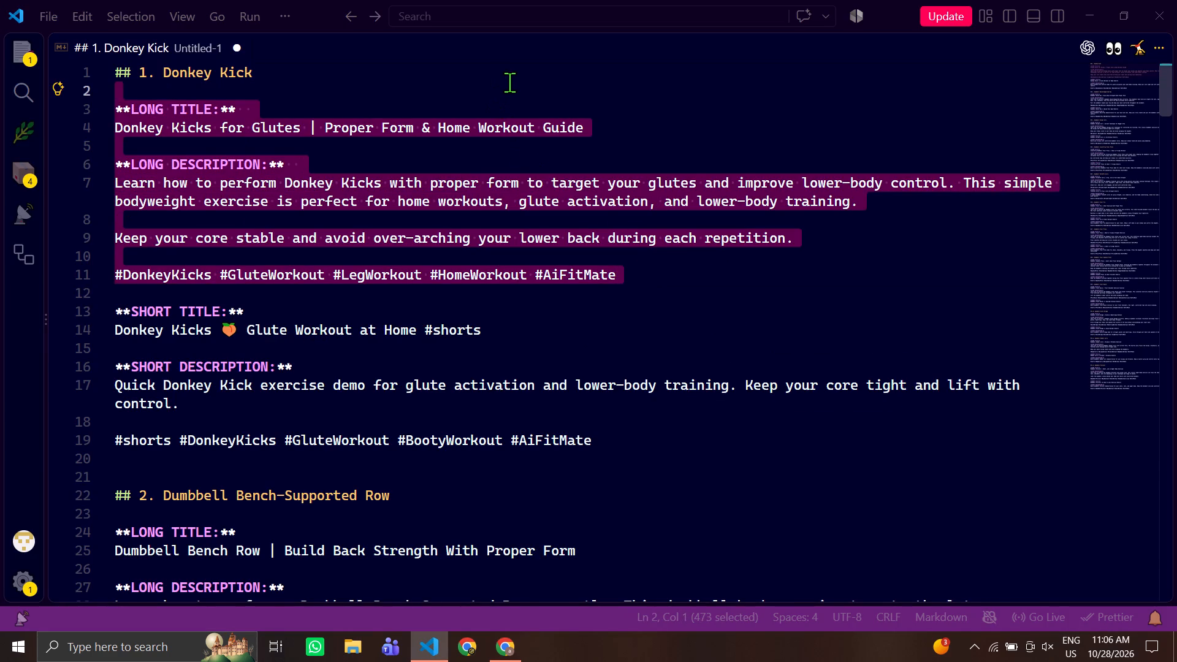
key(BackSpace)
key(BackSpace)
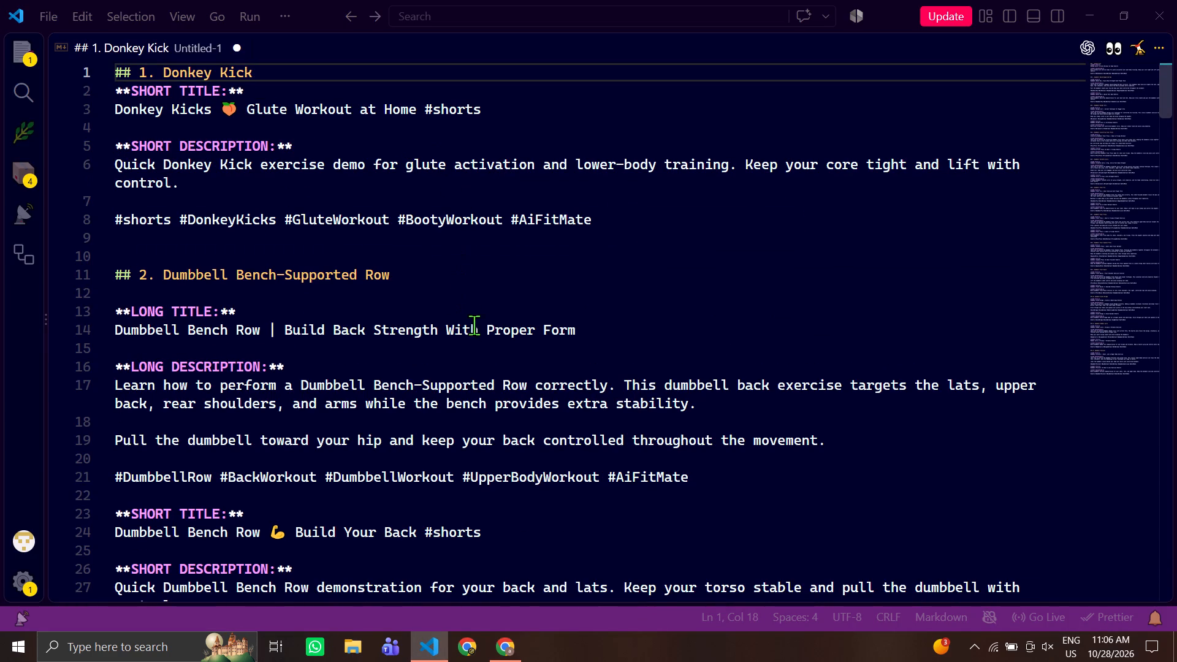
Copy the Dumbbell Bench-Supported Row long title and the long description with its hashtags.
click(487, 329)
key(ctrl+c)
drag(710, 477, 55, 401)
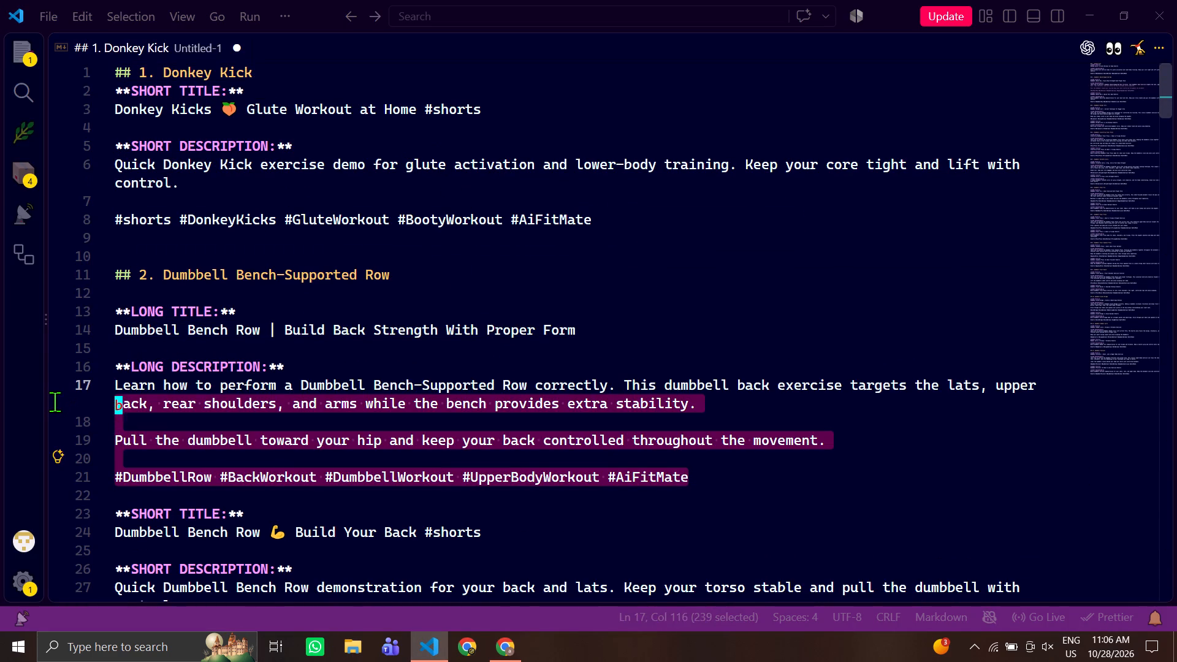
drag(55, 401, 42, 392)
key(ctrl+c)
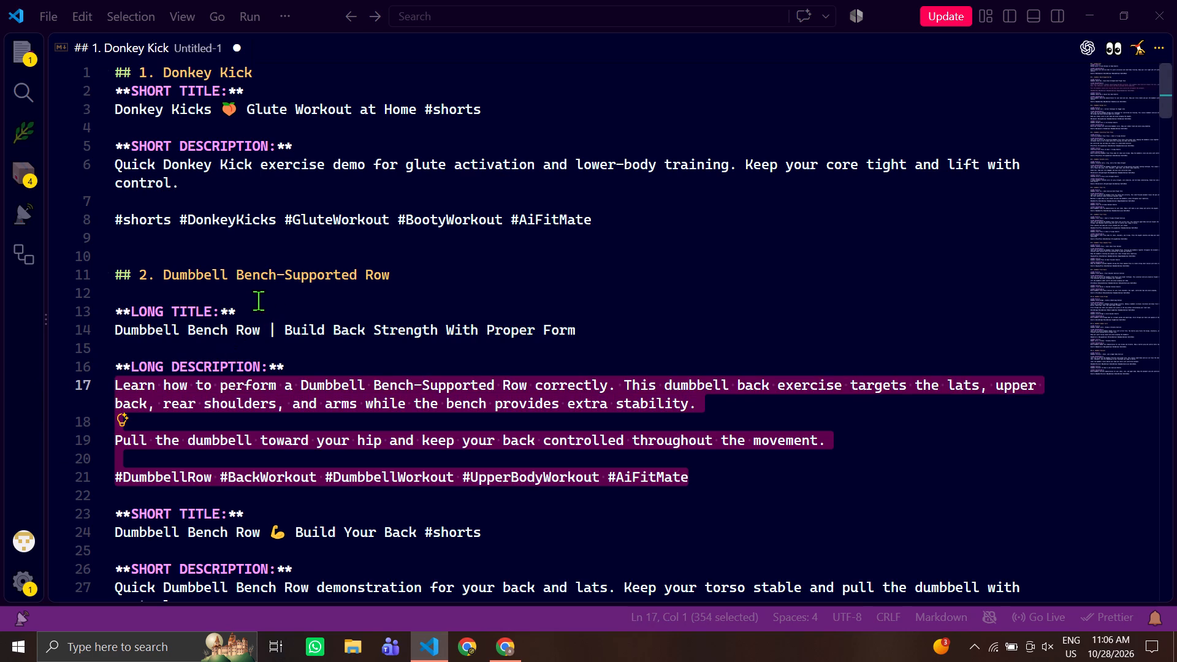
Delete the long title and long description sections under Dumbbell Bench-Supported Row, keeping the short ones.
shift+click(251, 299)
key(BackSpace)
key(BackSpace)
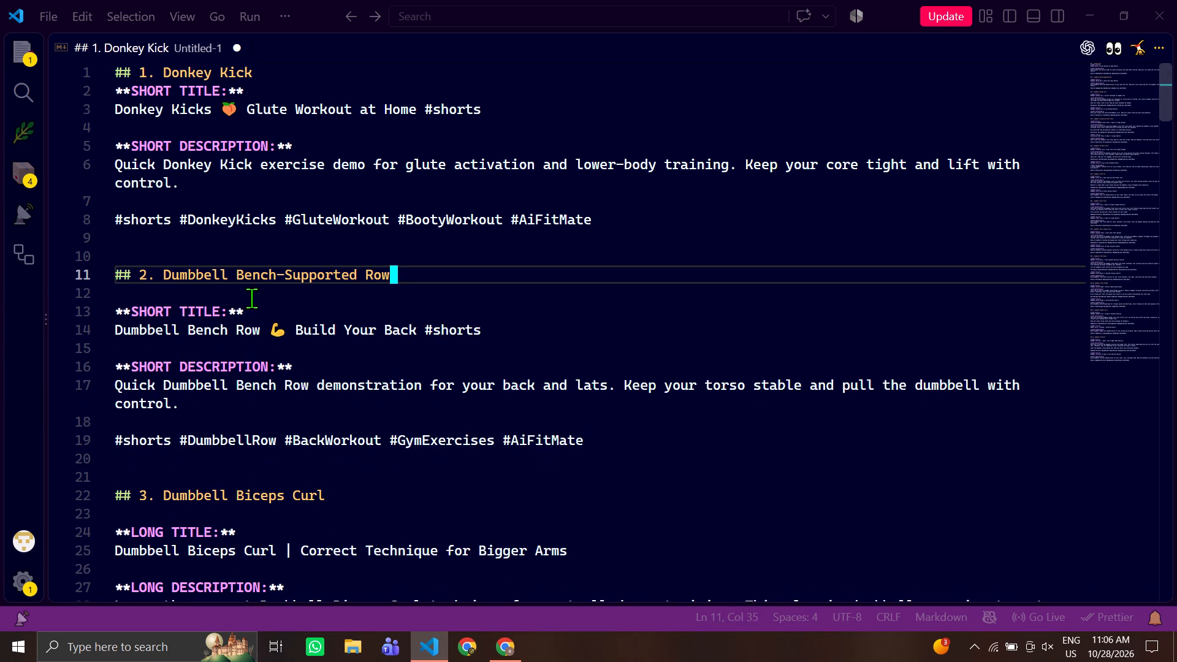
click(251, 298)
Set the dumbbell bench over row draft's title to "Dumbbell Bench Row | Build Back Strength With Proper Form" and insert the copied long description.
key(alt+Tab)
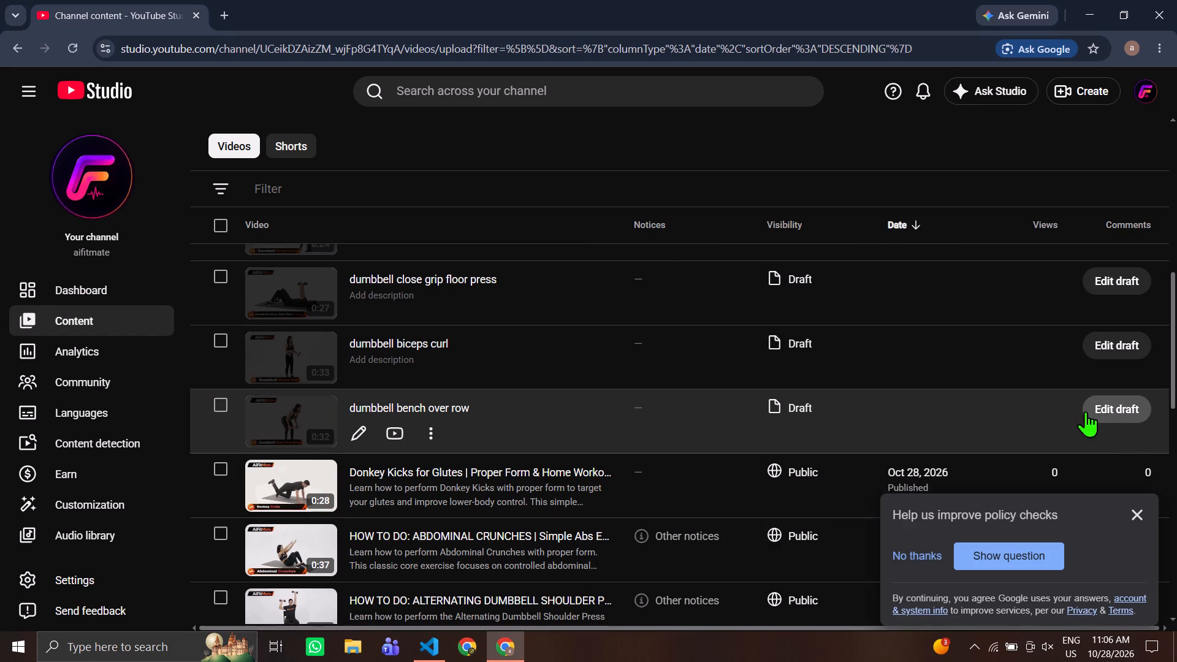
click(1115, 410)
click(425, 287)
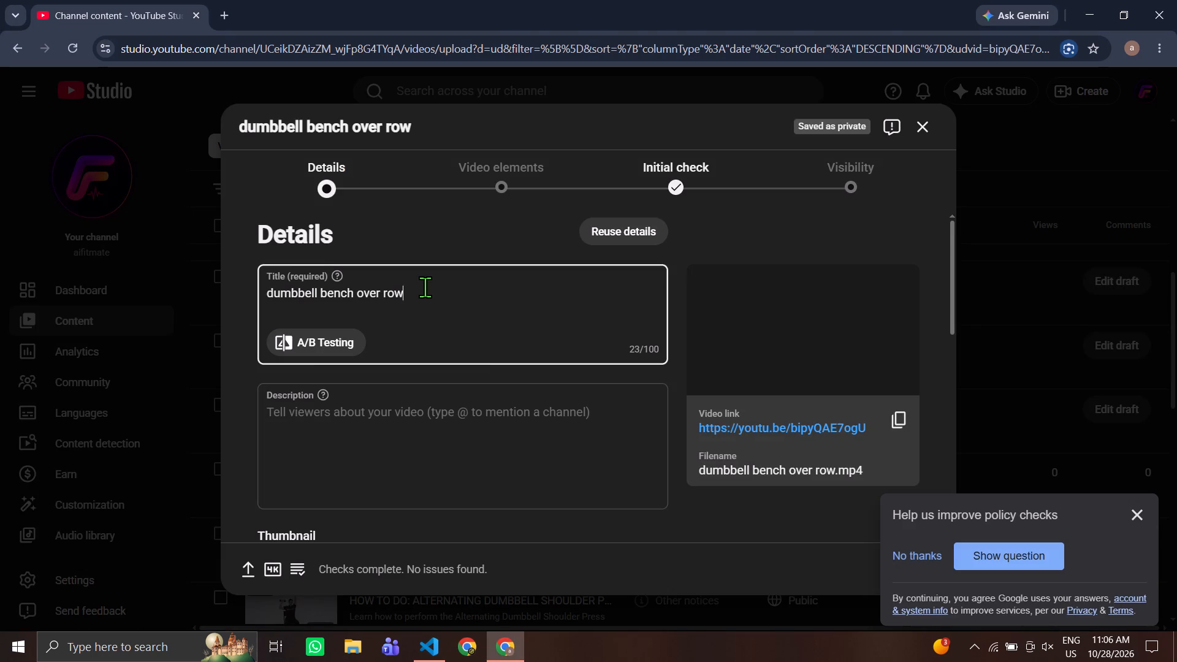
key(ctrl+a)
key(super+v)
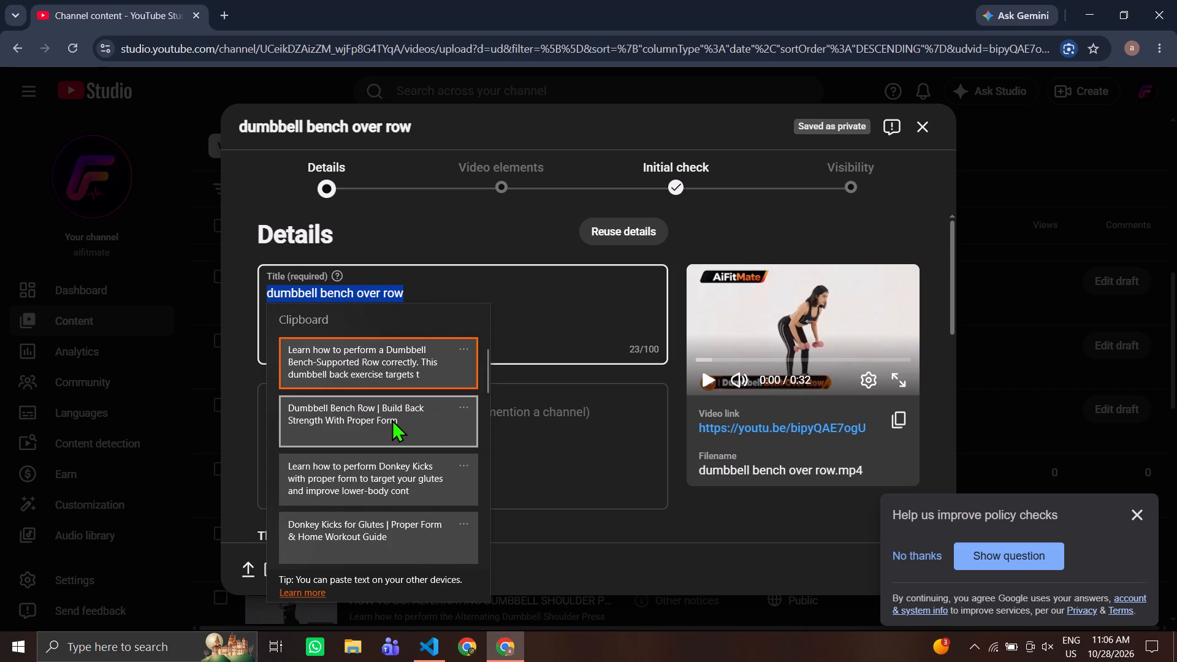
click(392, 419)
key(ctrl+v)
click(430, 446)
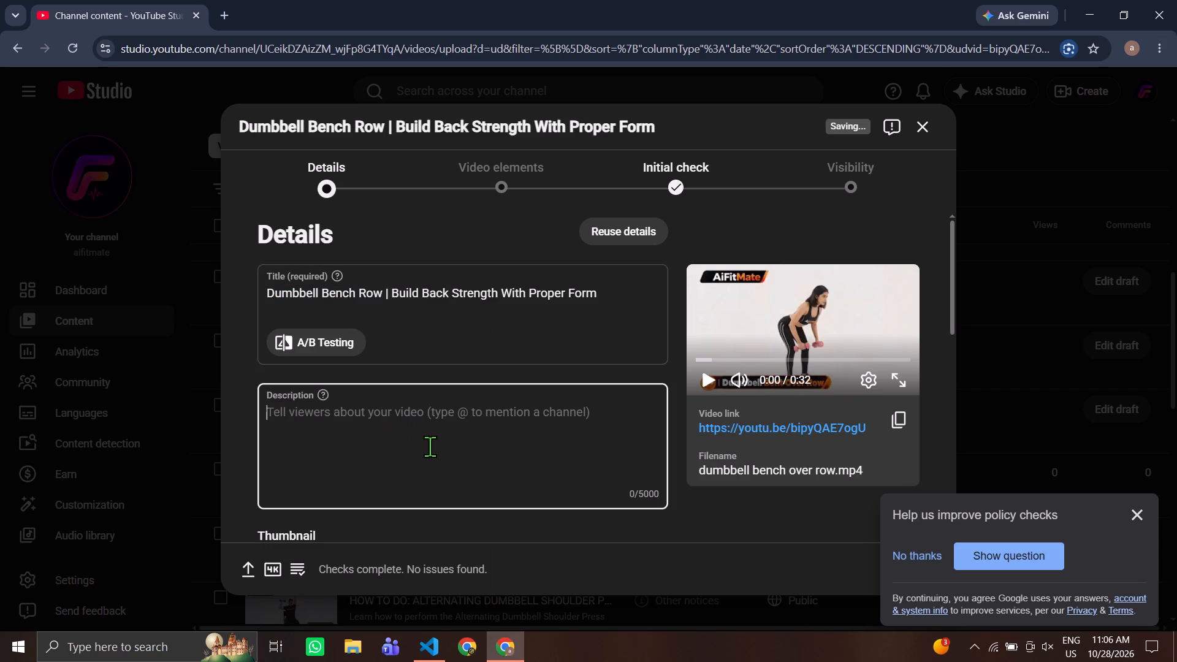
key(super+v)
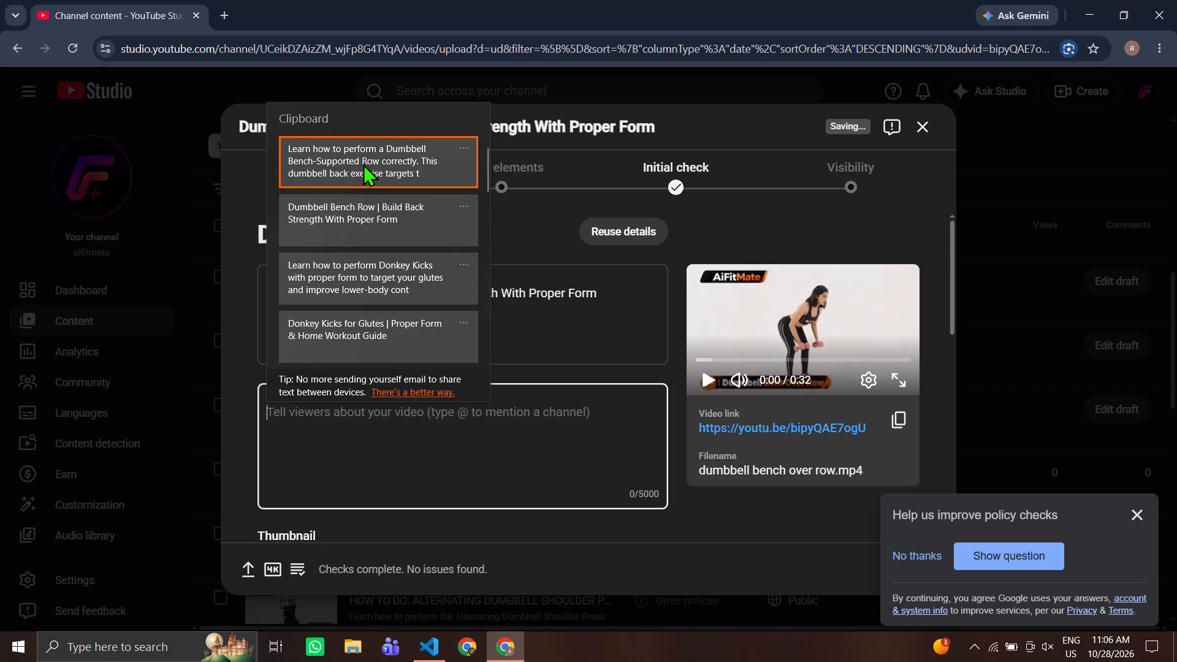
click(359, 156)
key(ctrl+v)
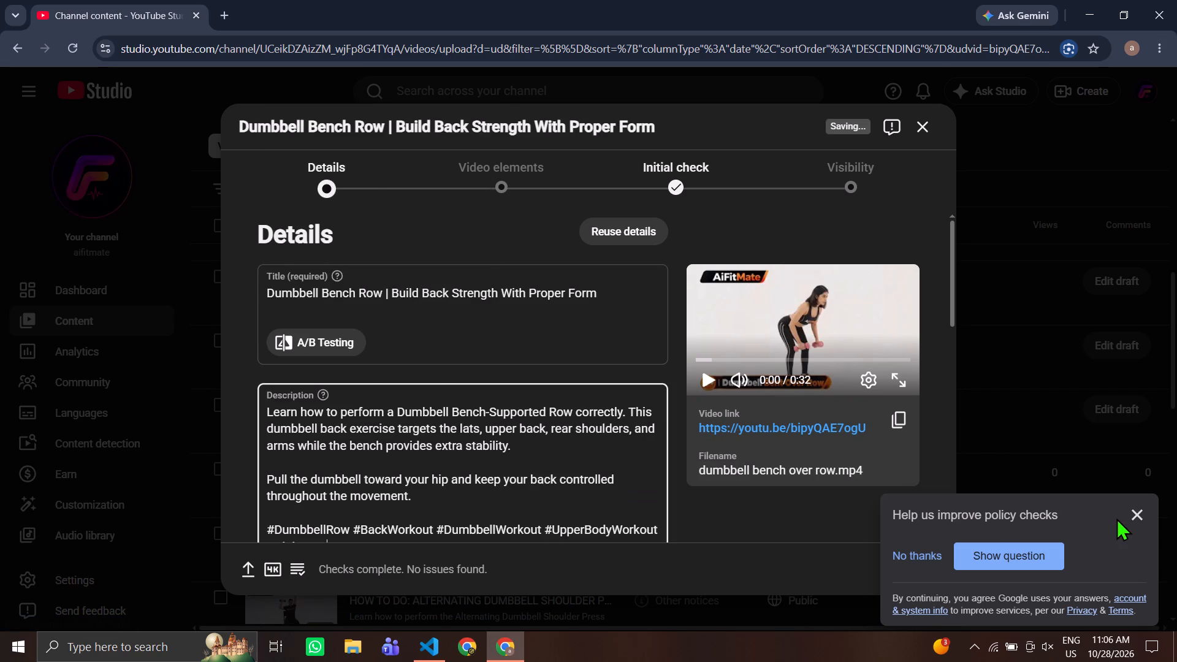
Dismiss the policy-check survey, mark the Dumbbell Bench Row video as not made for kids, and publish it with Public visibility.
click(1138, 516)
click(904, 566)
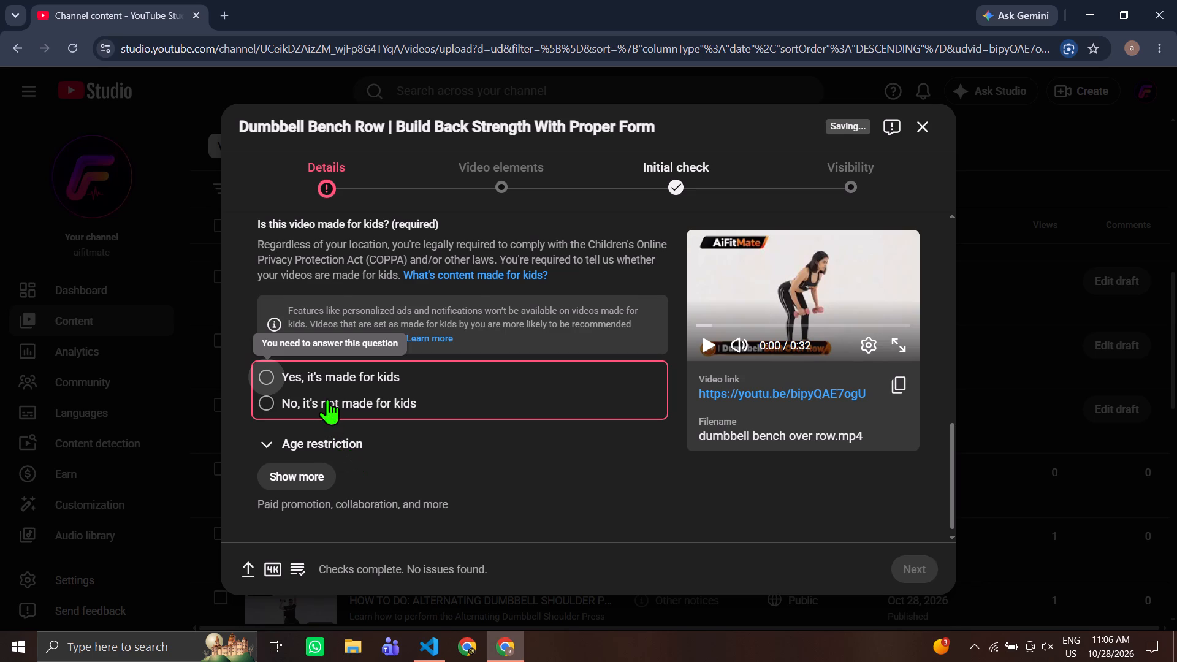
click(327, 399)
triple_click(903, 569)
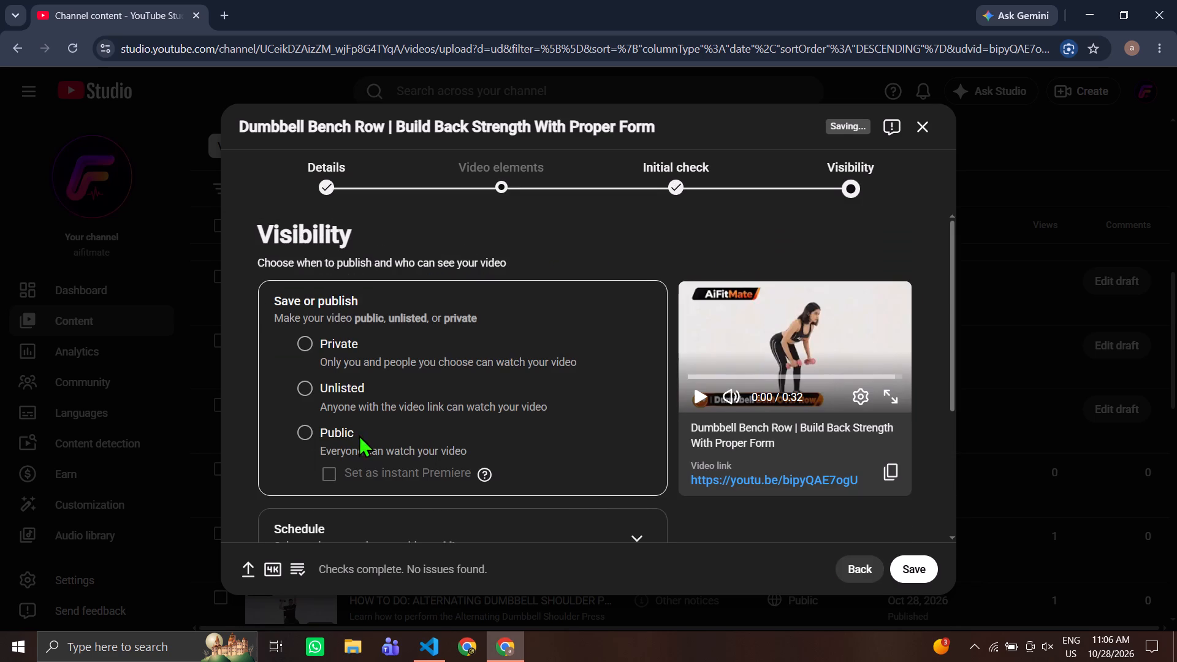
click(321, 439)
click(903, 562)
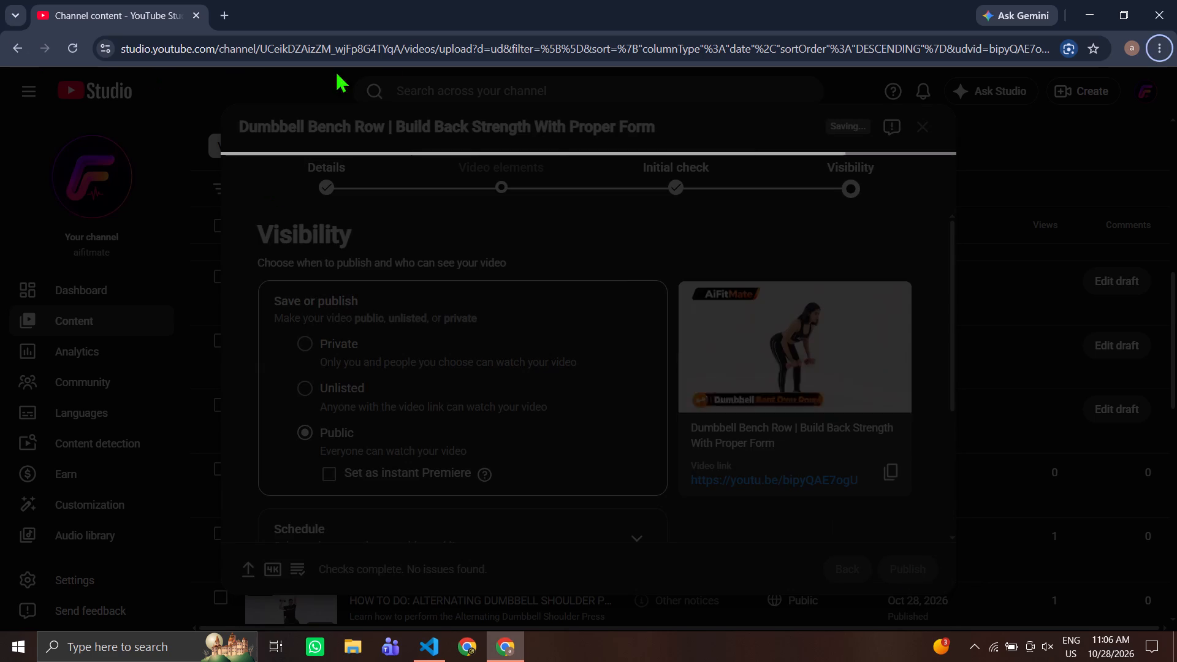
Remove the leftover blank line under the Dumbbell Bench-Supported Row heading in the Visual Studio Code file.
key(alt+Tab)
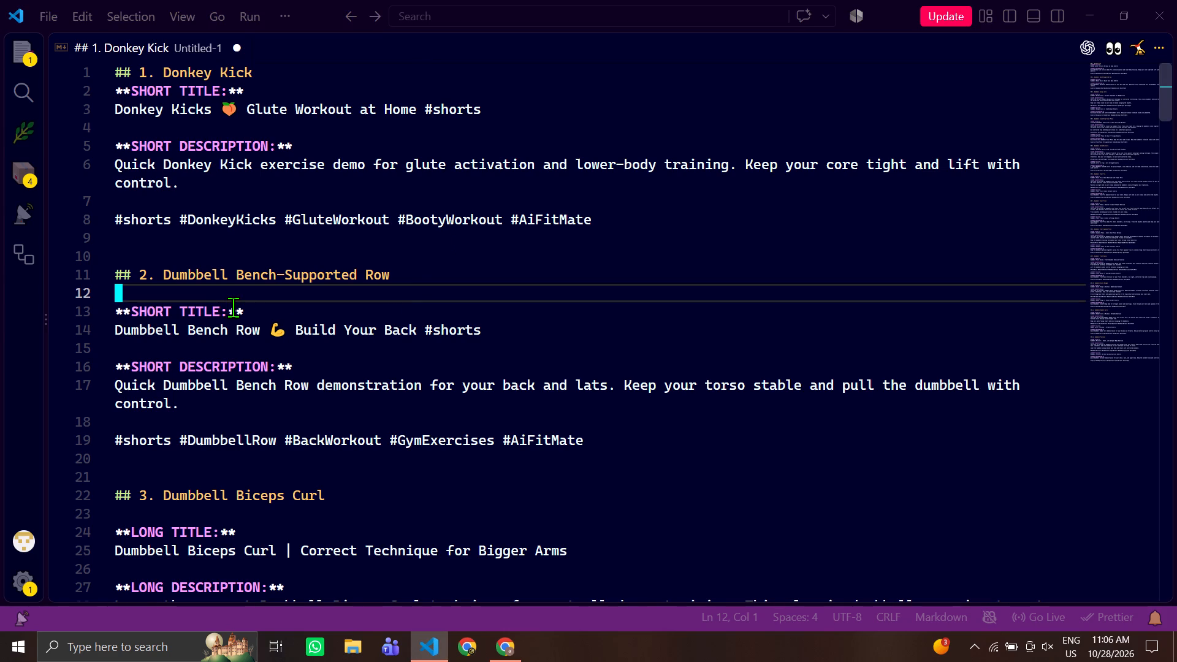
key(ctrl+x)
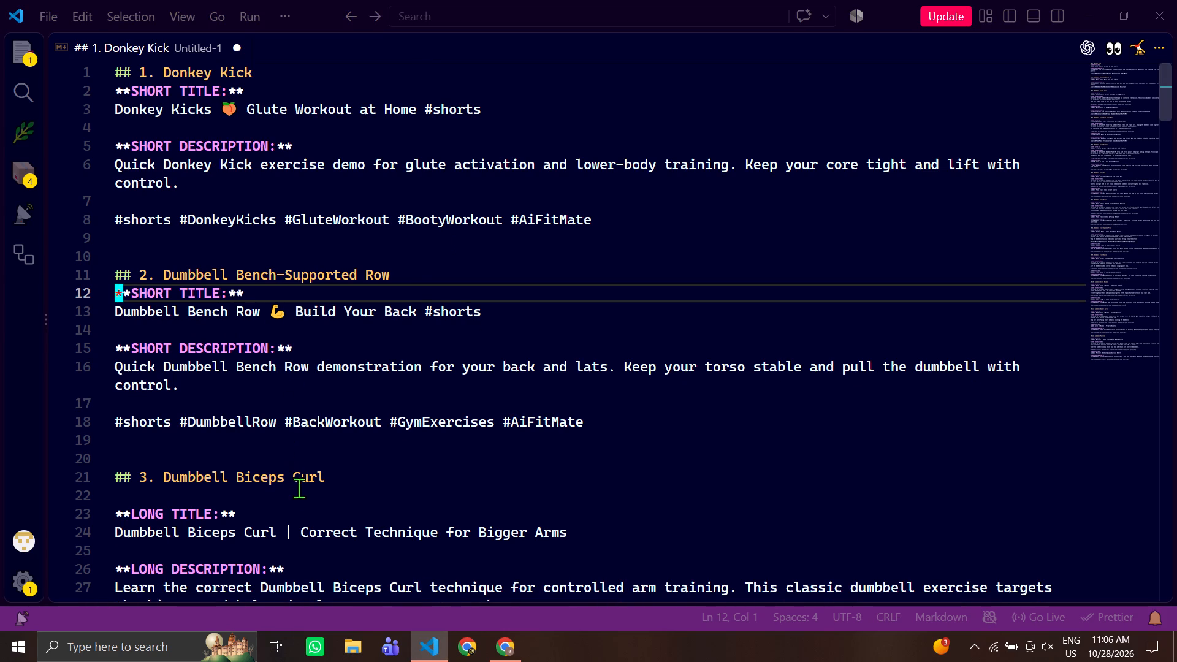
Copy the Dumbbell Biceps Curl long title and the long description with its hashtags.
click(303, 498)
click(490, 539)
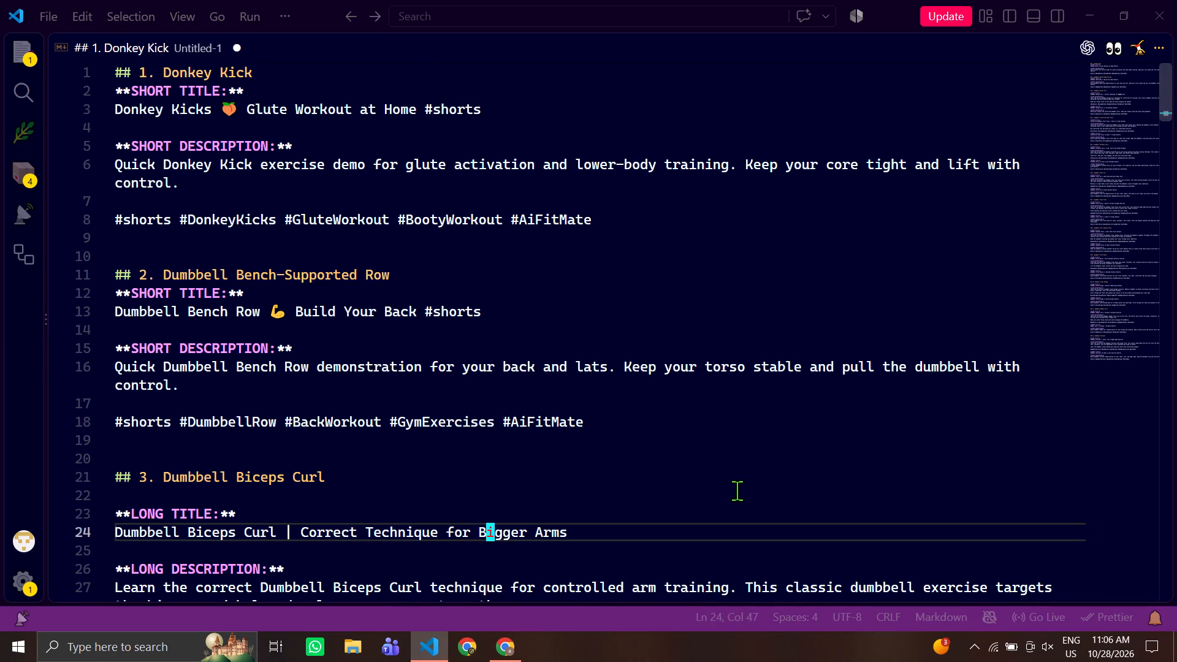
key(ctrl+c)
key(Down)
key(Down)
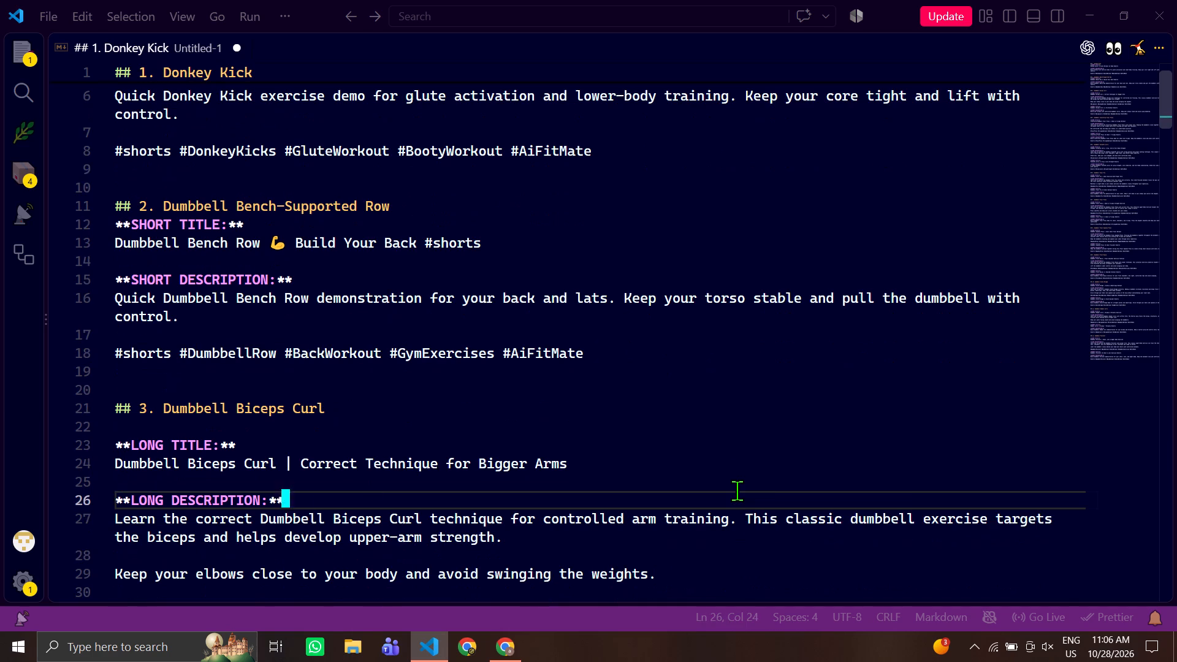
key(Right)
key(shift+Down)
key(shift+Down)
key(shift+Down)
key(shift+Down)
key(shift+Down)
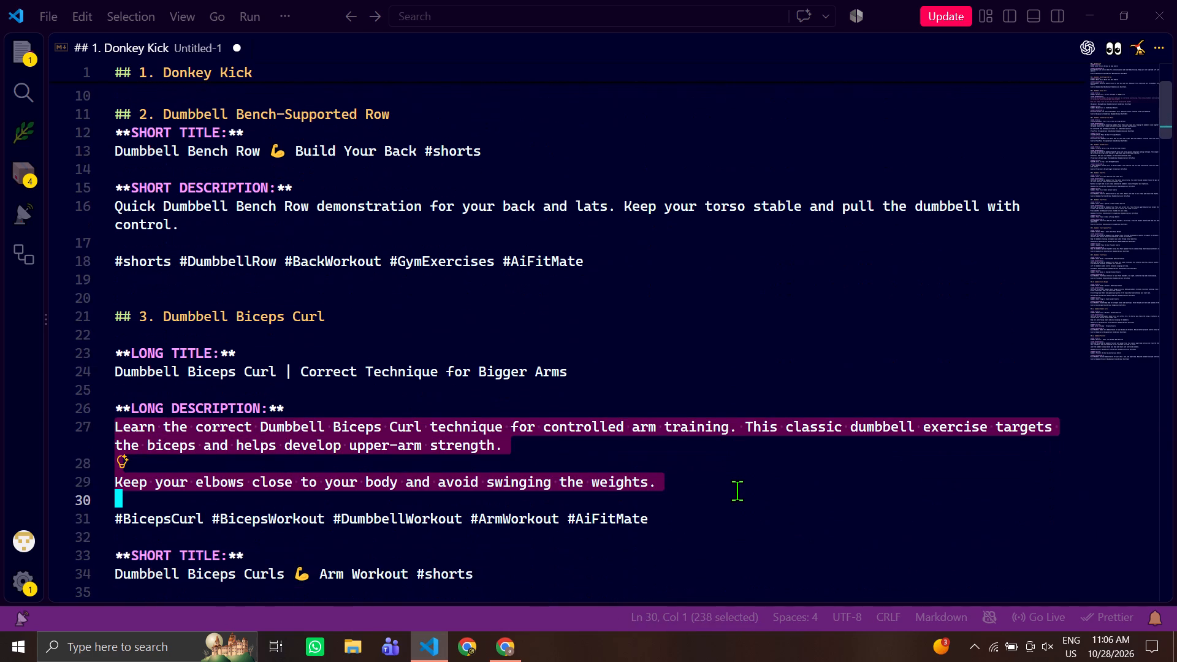
key(shift+Down)
key(shift+Left)
key(ctrl+c)
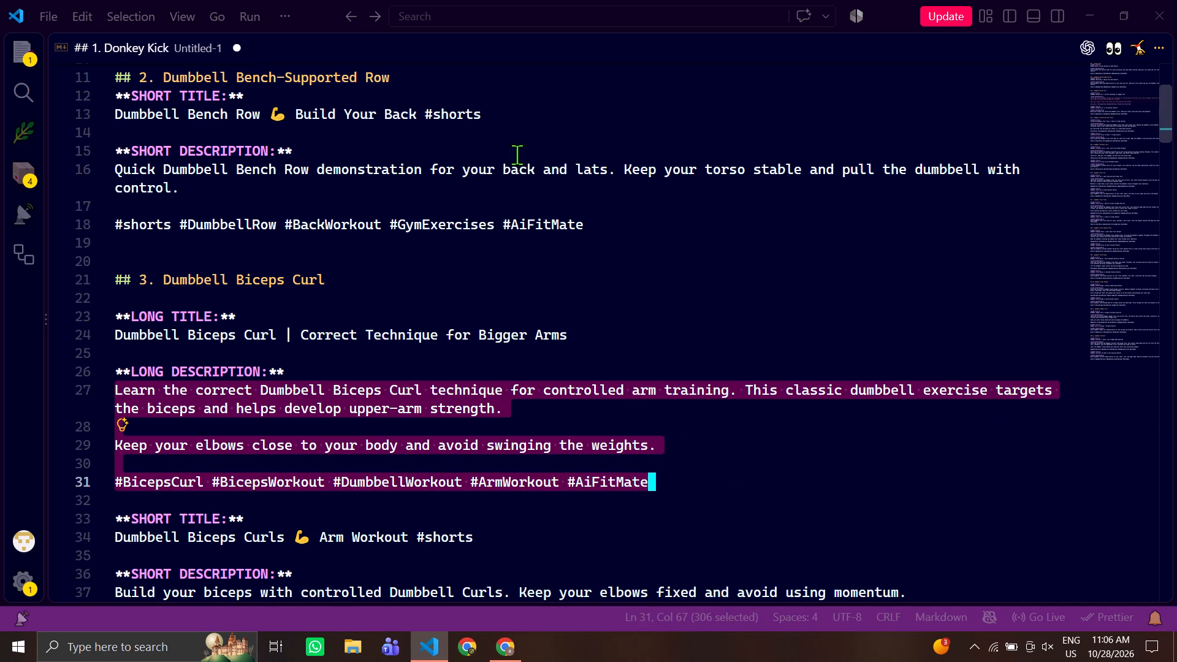
In YouTube Studio, set the dumbbell biceps curl draft's title to "Dumbbell Biceps Curl | Correct Technique for Bigger Arms" and insert the copied long description.
key(alt+Tab)
click(731, 547)
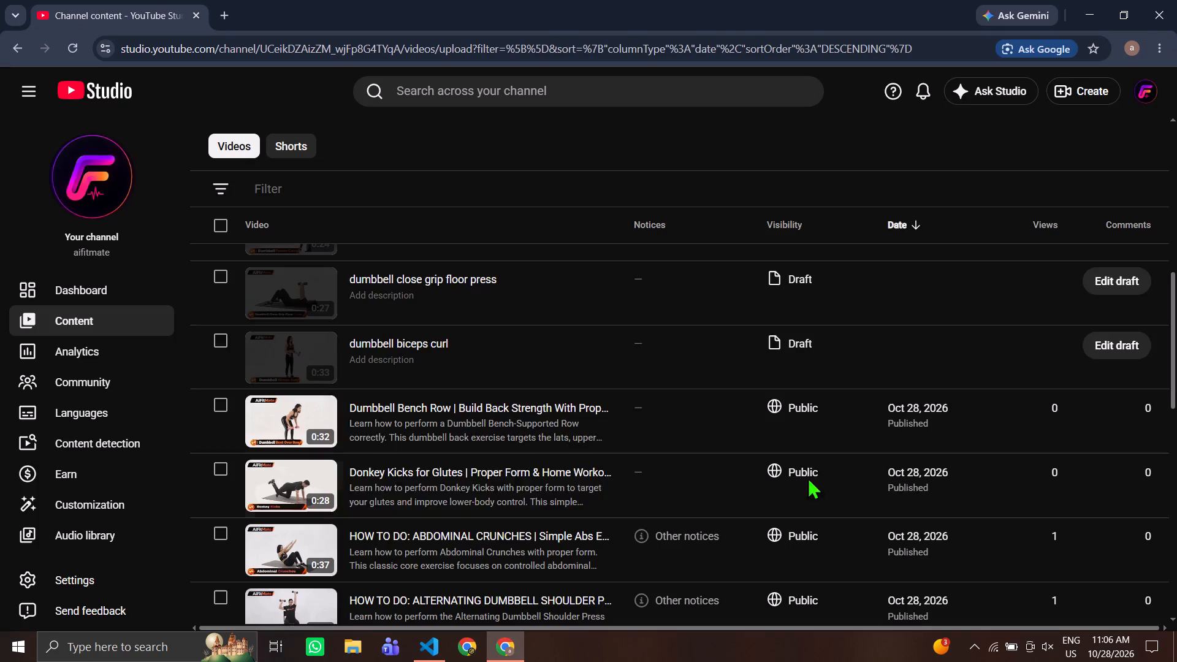
click(1116, 354)
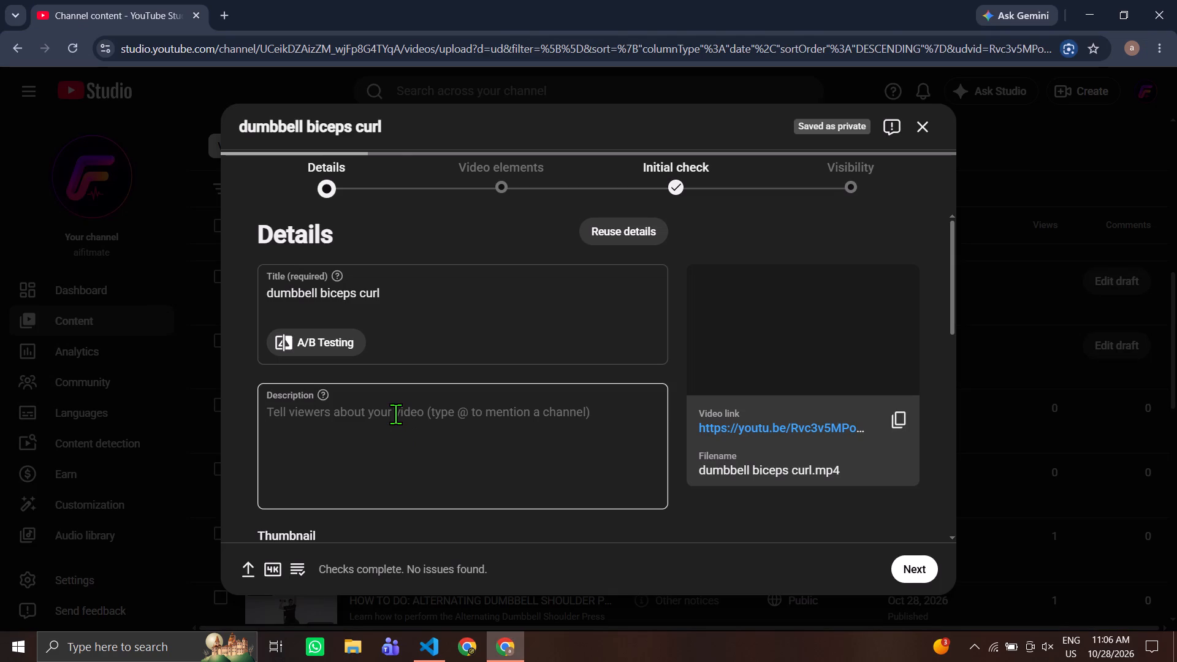
click(395, 414)
key(ctrl+v)
click(407, 295)
key(ctrl+a)
key(super+v)
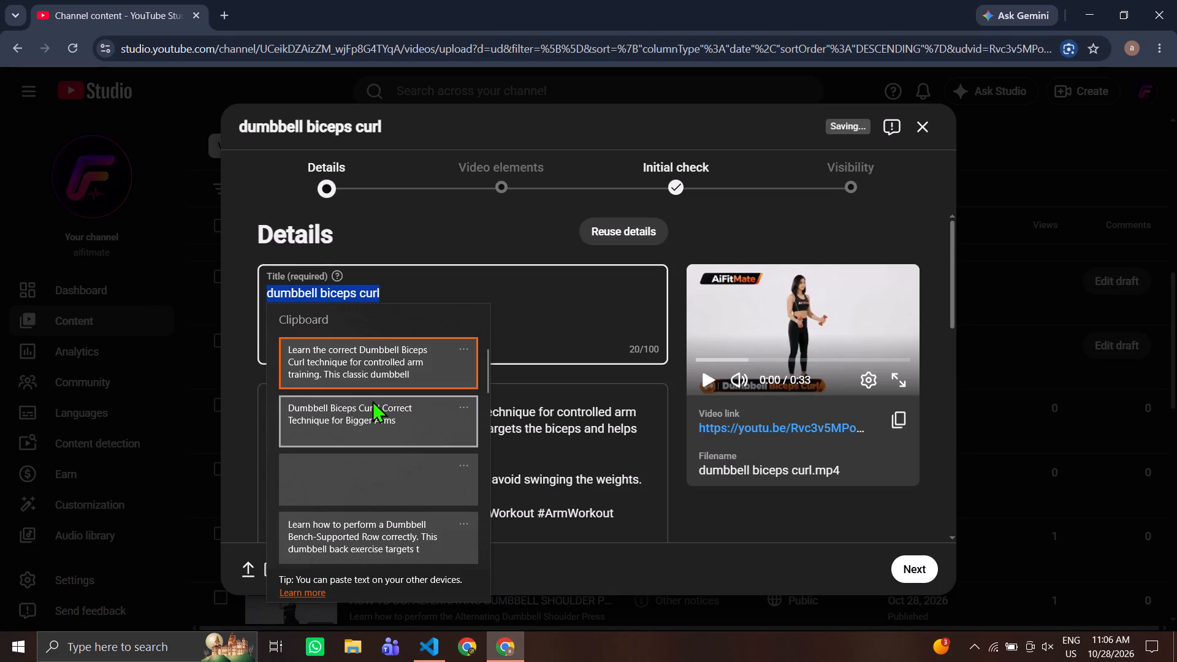
click(372, 400)
key(ctrl+v)
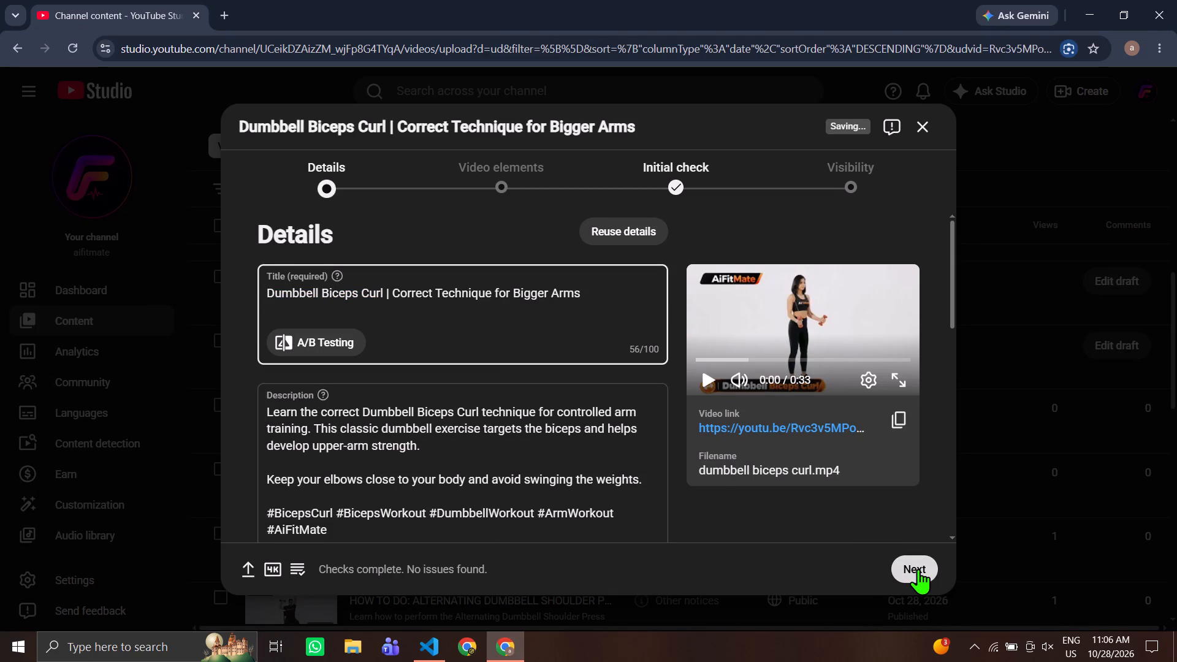
Mark the Dumbbell Biceps Curl video as not made for kids and publish it with Public visibility.
click(918, 569)
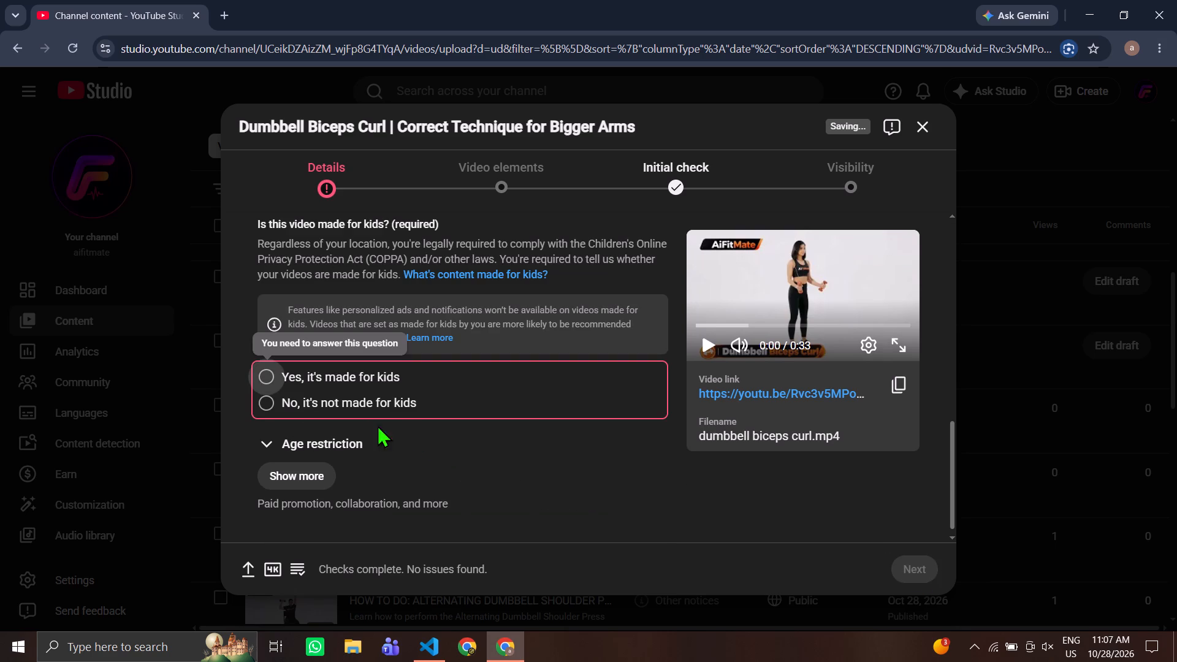
click(349, 405)
triple_click(915, 567)
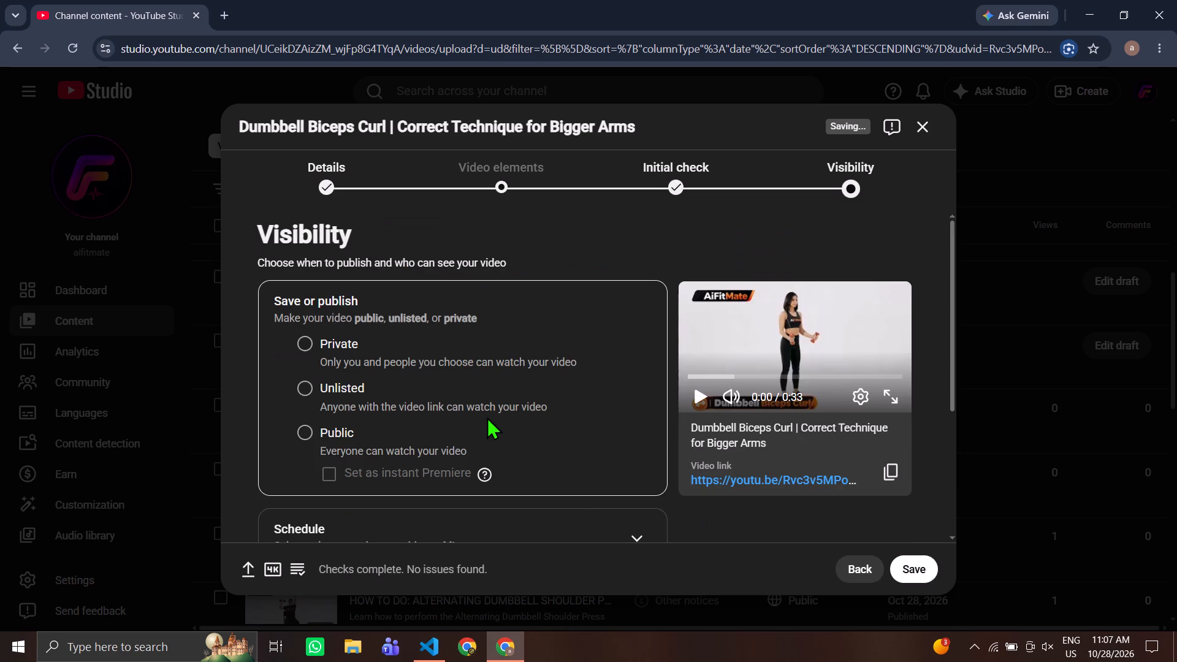
click(326, 433)
click(905, 565)
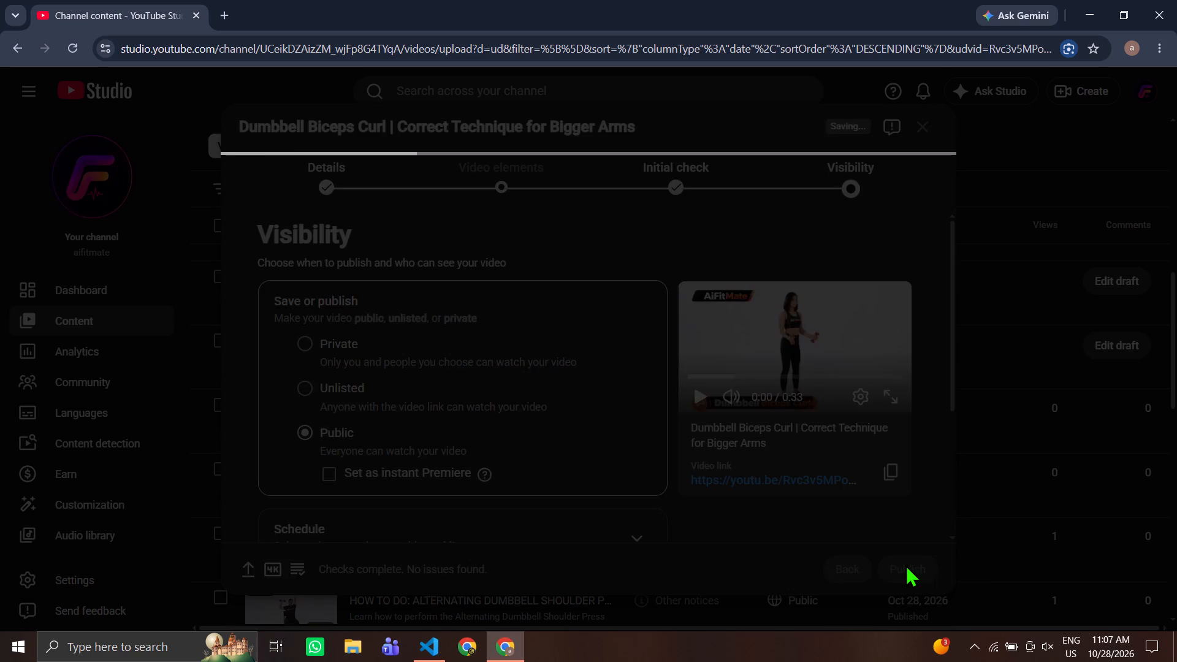
Delete the long title and long description sections under Dumbbell Biceps Curl in the Visual Studio Code file, keeping the short ones.
key(alt+Tab)
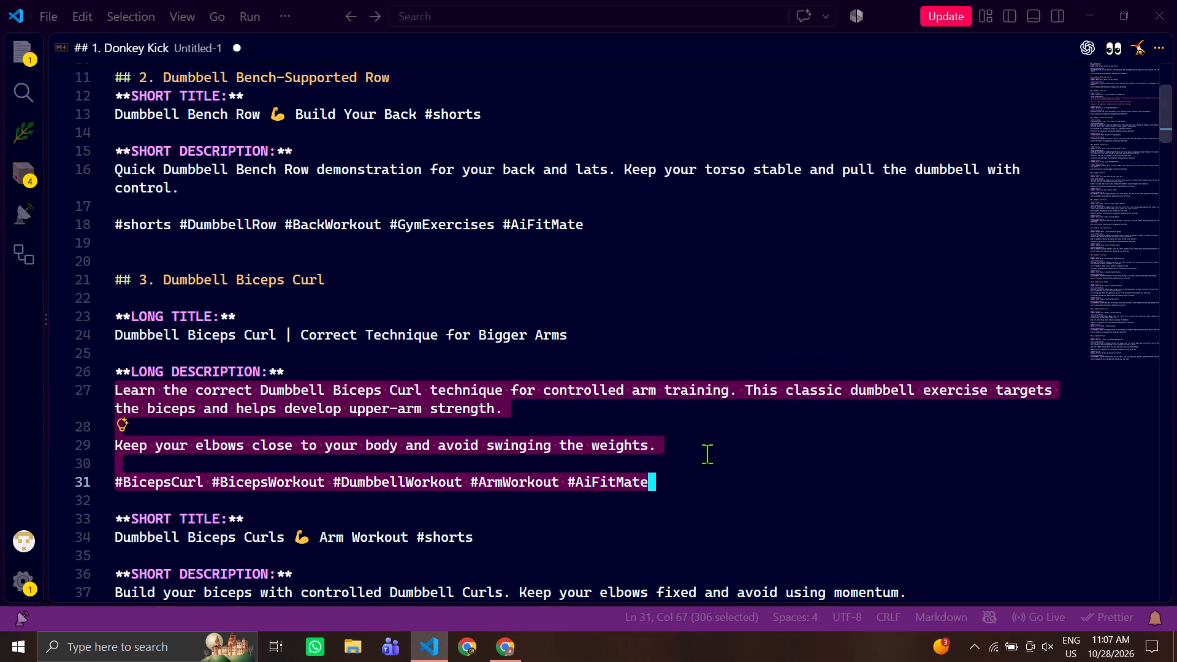
click(707, 454)
drag(264, 506, 1, 301)
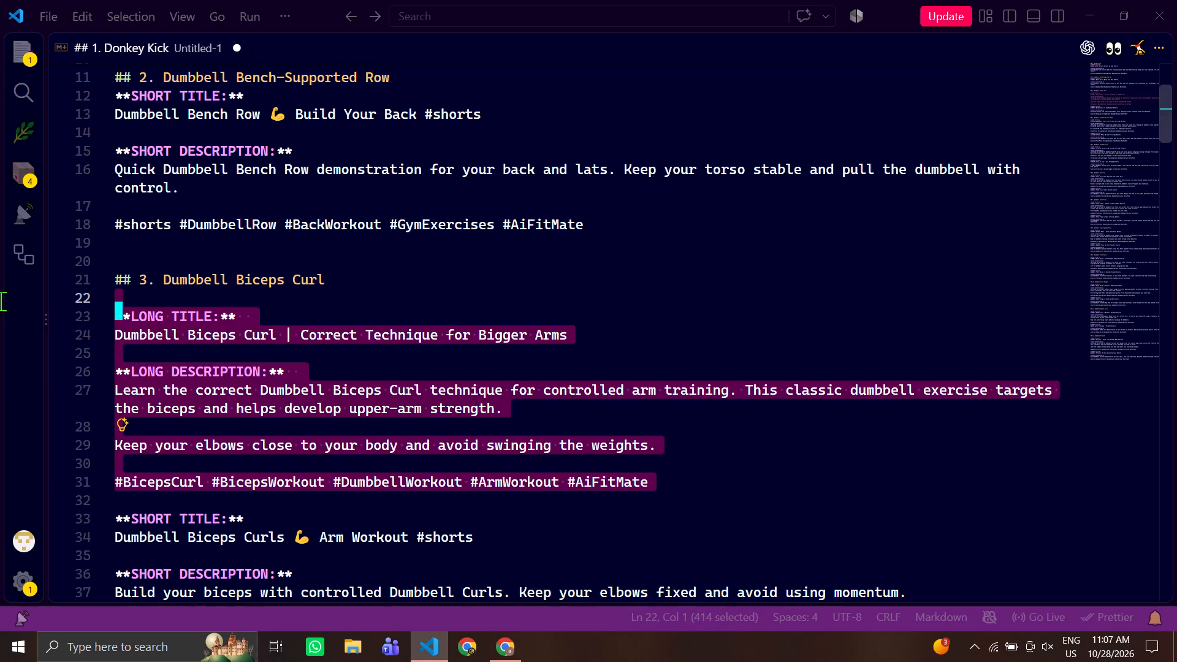
drag(1, 301, 1, 293)
key(ctrl+x)
key(ctrl+x)
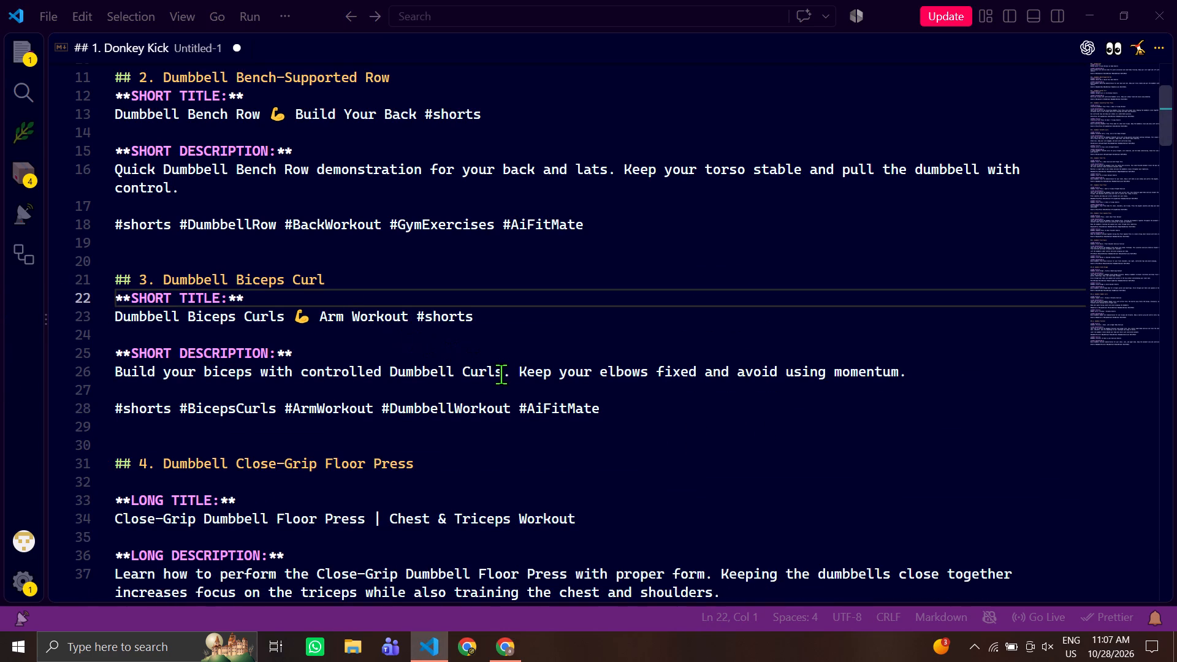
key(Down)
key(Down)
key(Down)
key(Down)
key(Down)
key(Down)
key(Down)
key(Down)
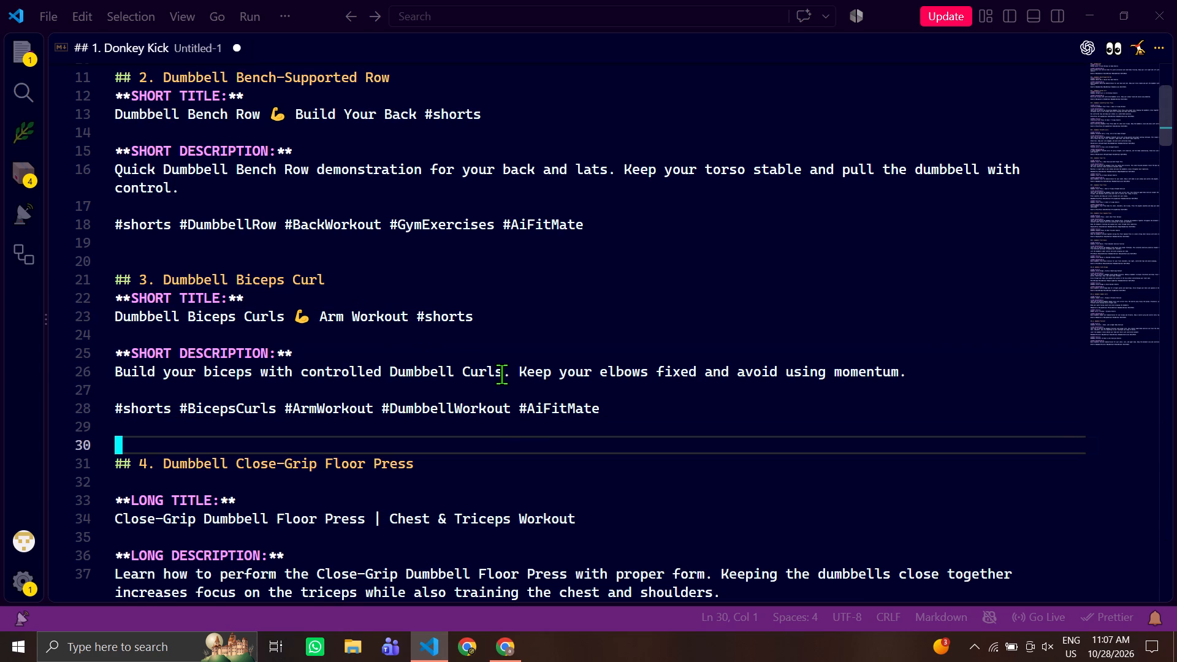
Back in YouTube Studio, close the published-video confirmation and open the channel's Content page in a second browser tab.
key(alt+Tab)
click(750, 550)
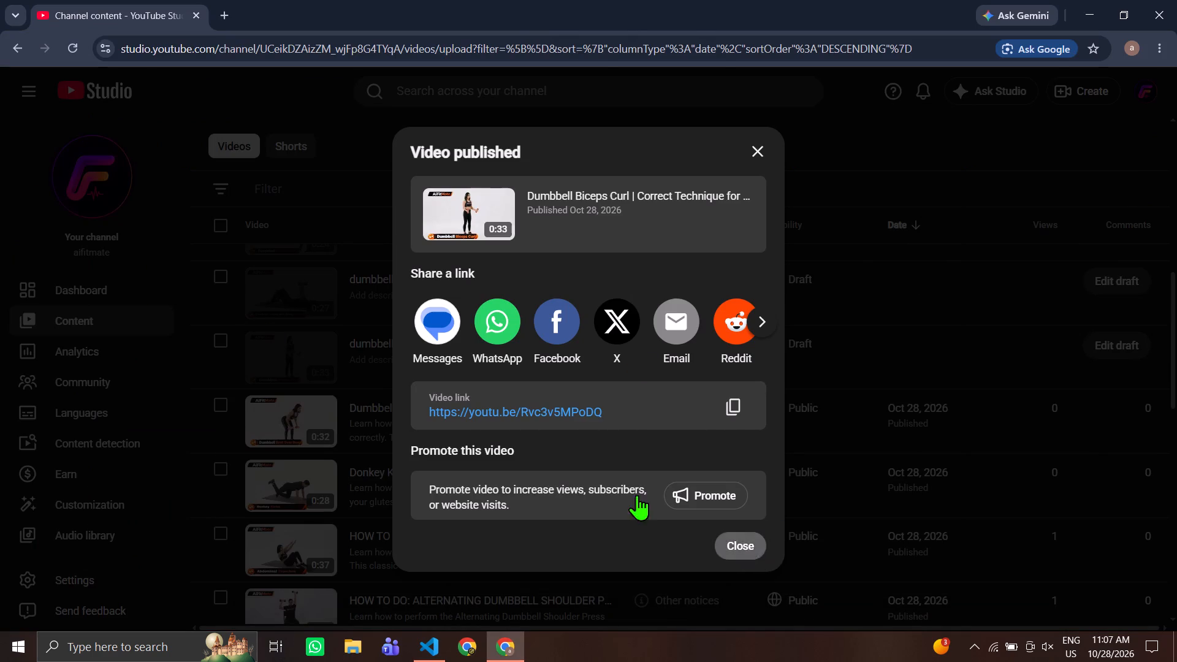
ctrl+click(101, 322)
key(ctrl+2)
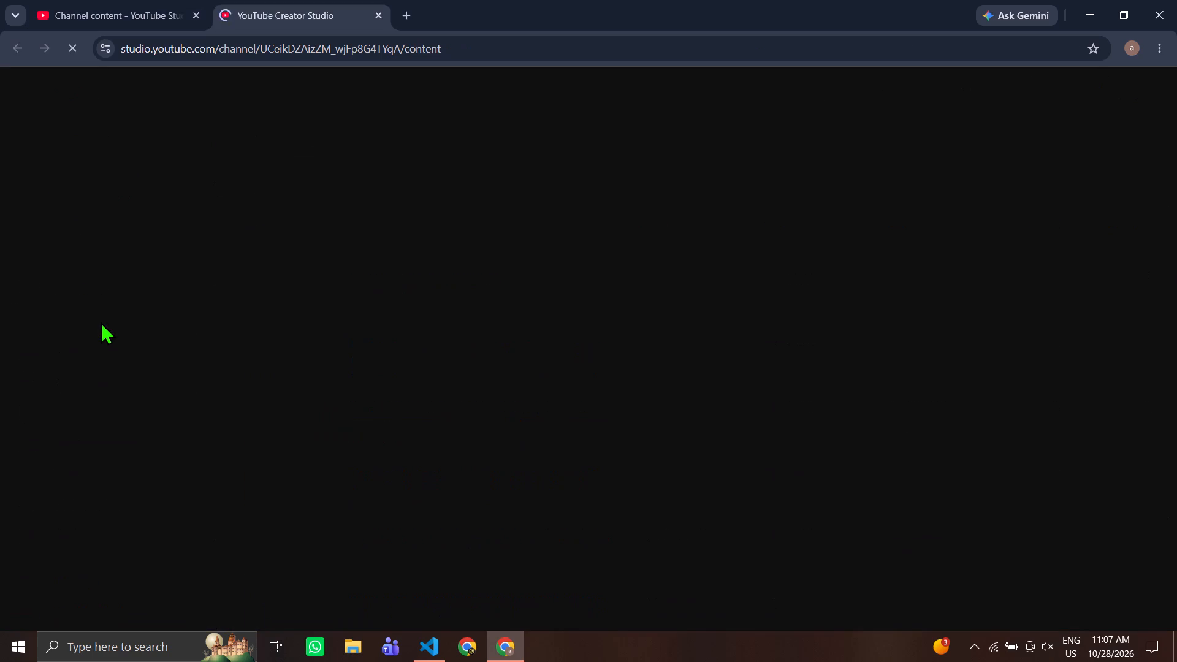
Return to the start of the Visual Studio Code file and place the cursor on the Donkey Kick short title line.
key(alt+Tab)
key(ctrl+a)
key(Up)
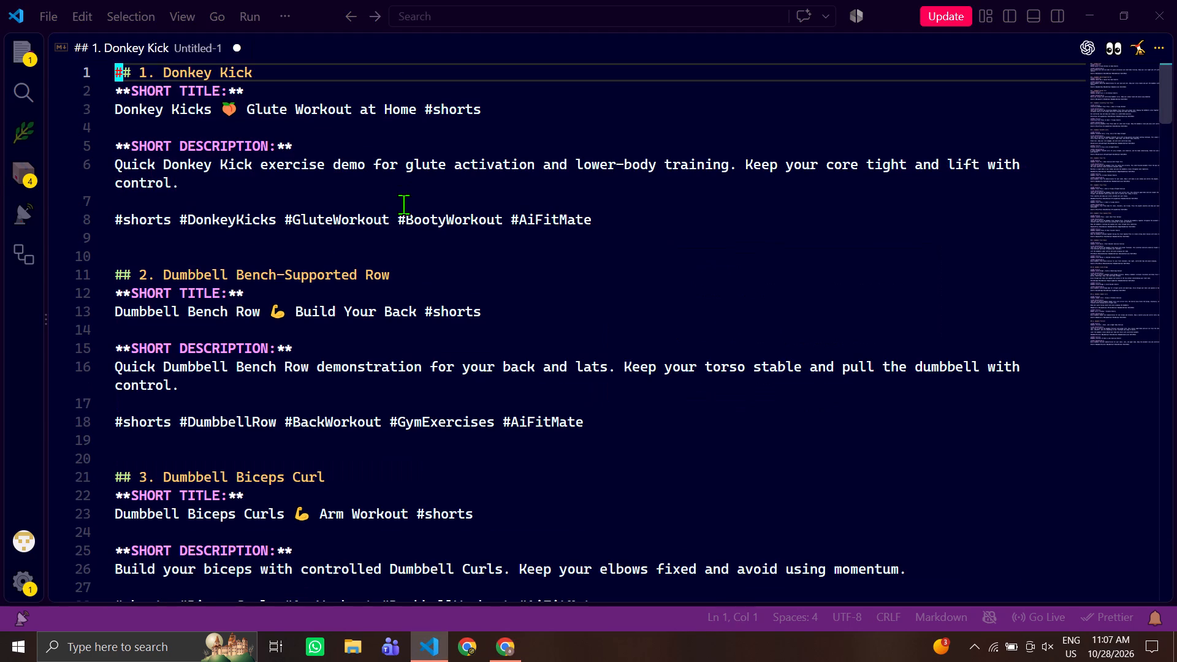
click(489, 107)
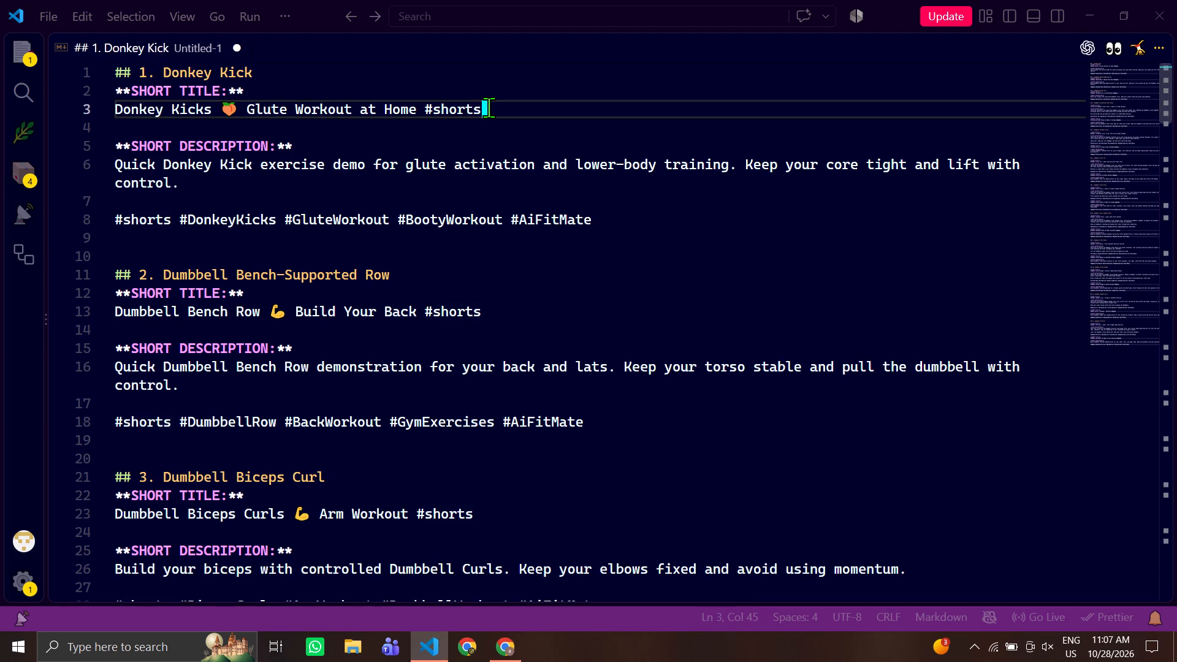
In YouTube Studio, show the full Shorts list and open the donkey kick 2 draft for editing.
key(alt+Tab)
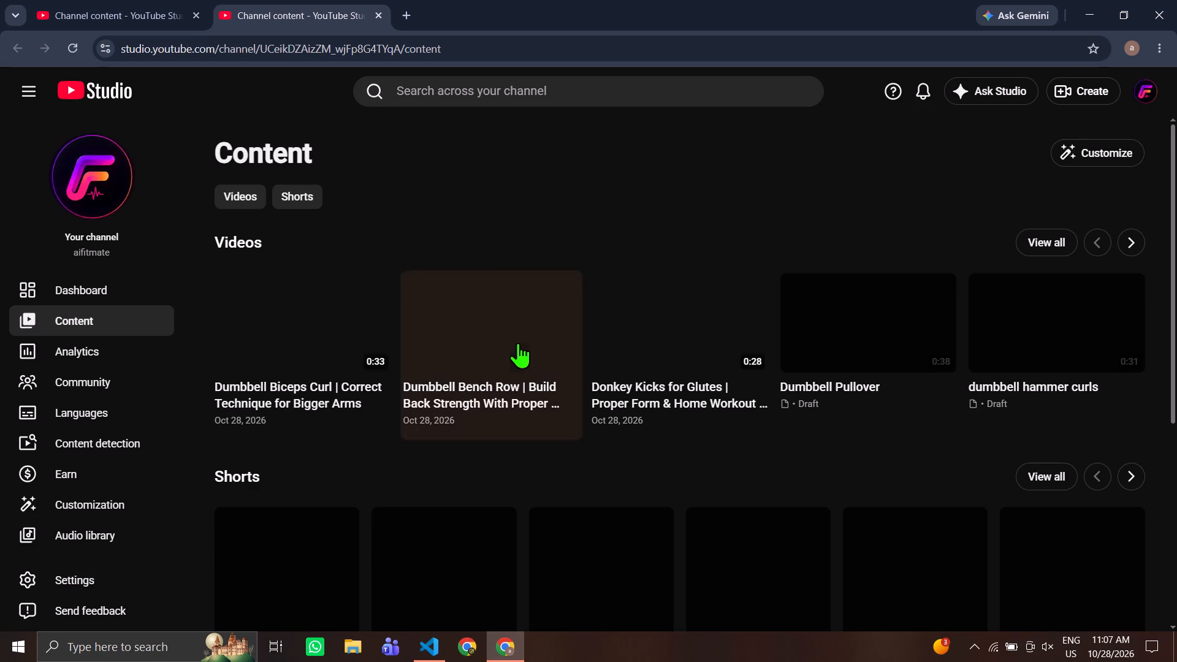
click(1057, 474)
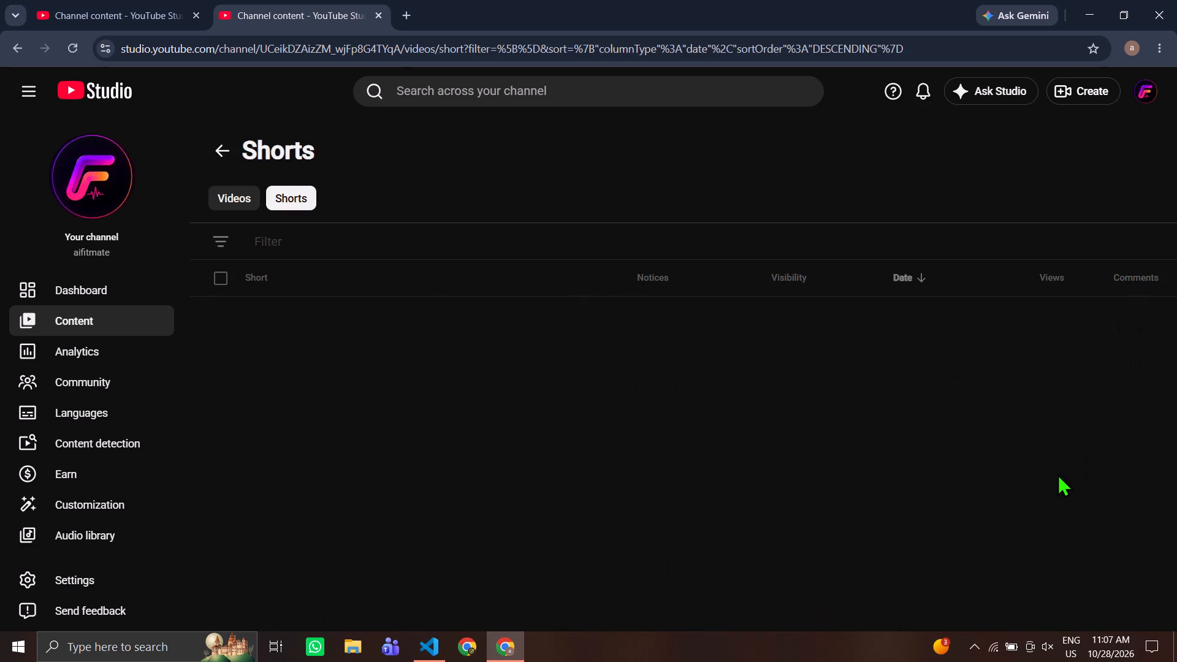
click(1176, 464)
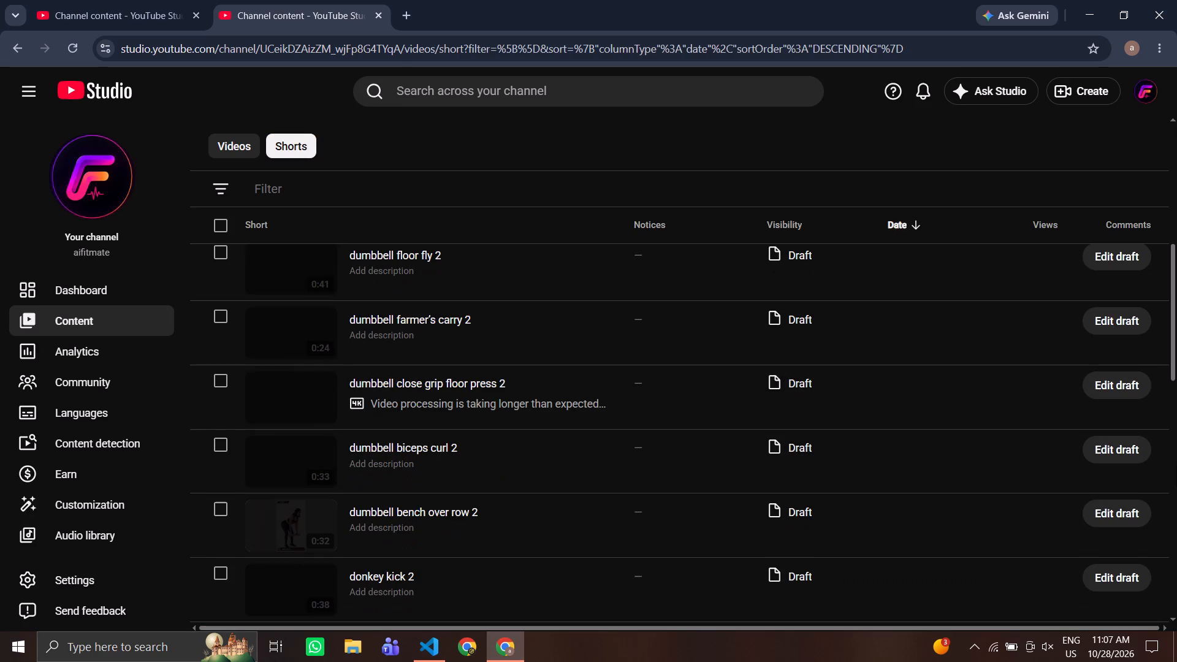
drag(1176, 303, 1176, 356)
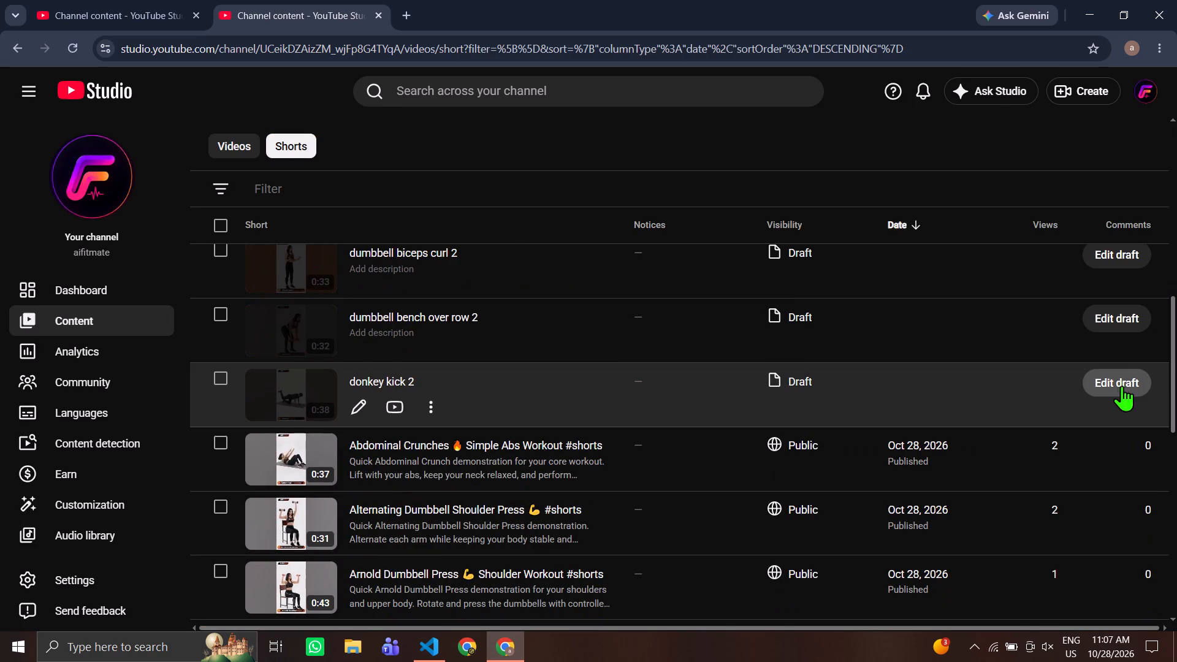
click(1116, 386)
In Visual Studio Code, copy the Donkey Kick short title and the short description with its hashtags.
key(alt+Tab)
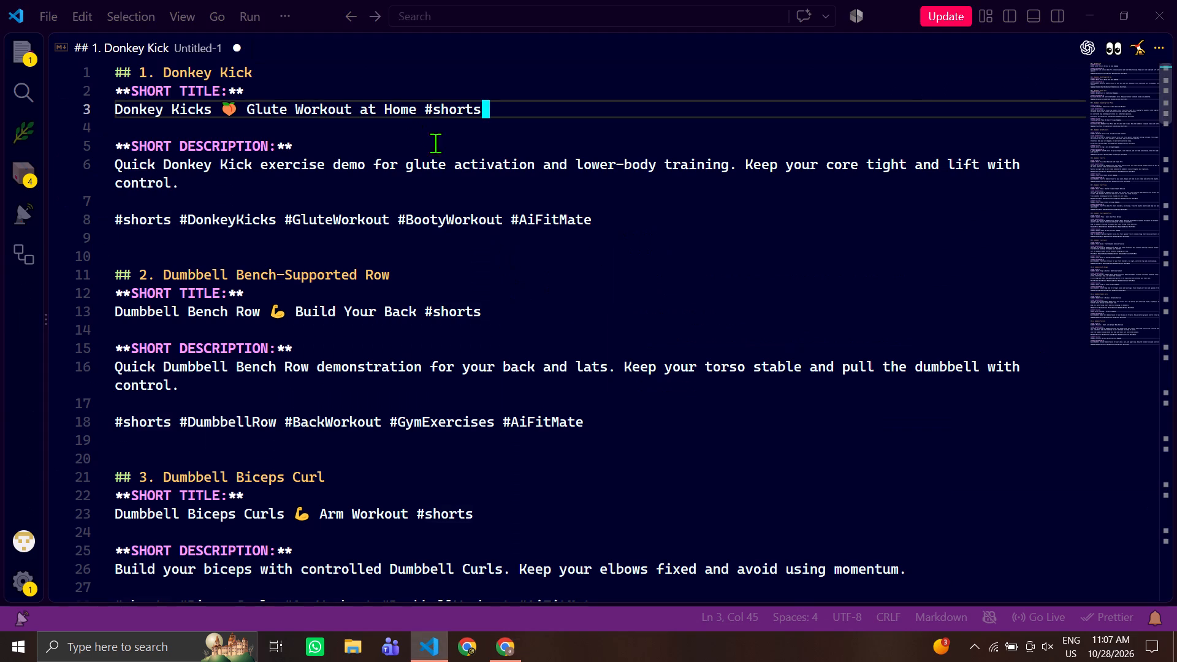
key(ctrl+c)
drag(608, 222, 82, 175)
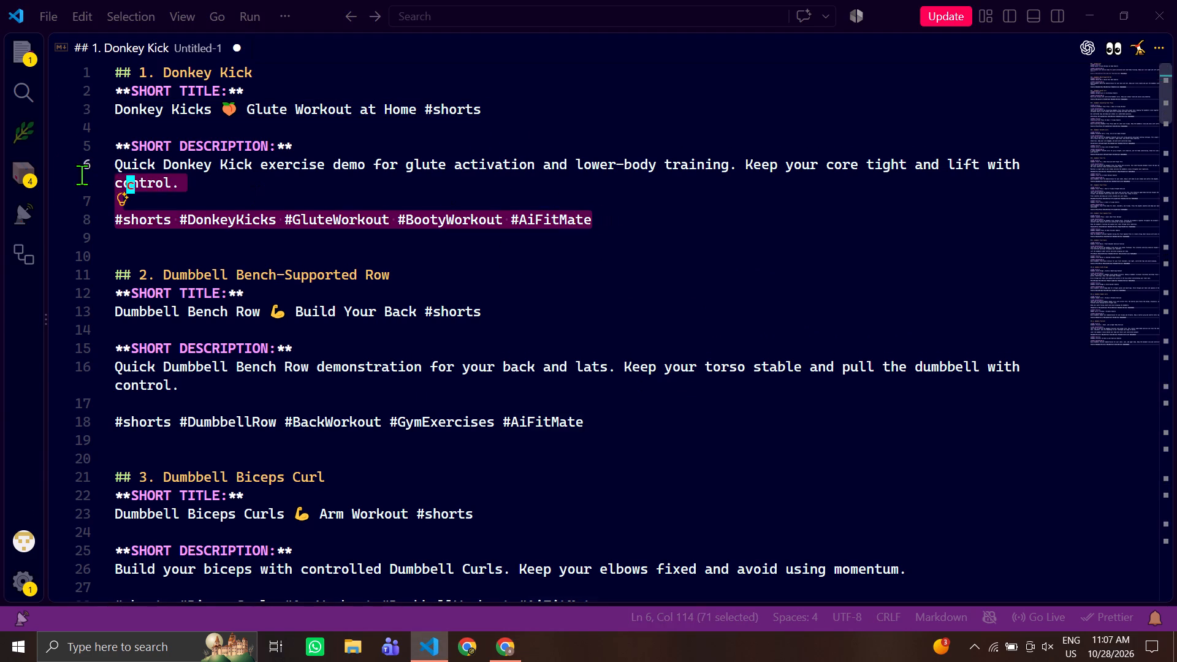
drag(82, 175, 56, 168)
key(ctrl+c)
Set the donkey kick 2 draft's title to "Donkey Kicks 🍑 Glute Workout at Home #shorts" and insert the copied short description.
key(alt+Tab)
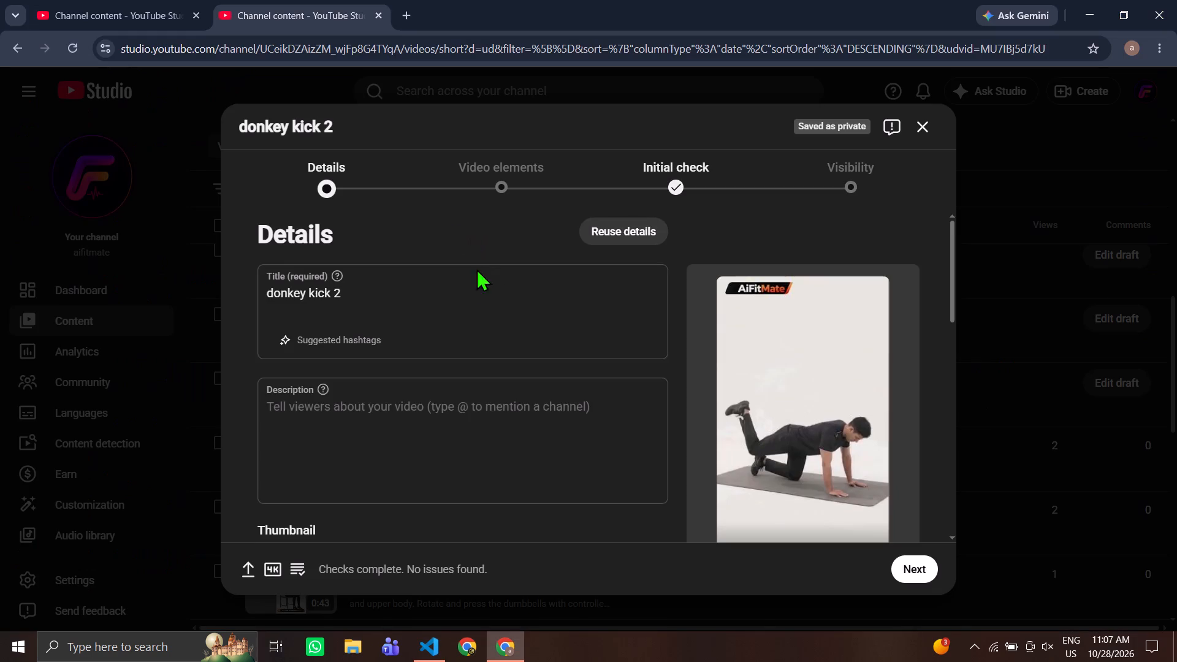
click(446, 296)
click(402, 444)
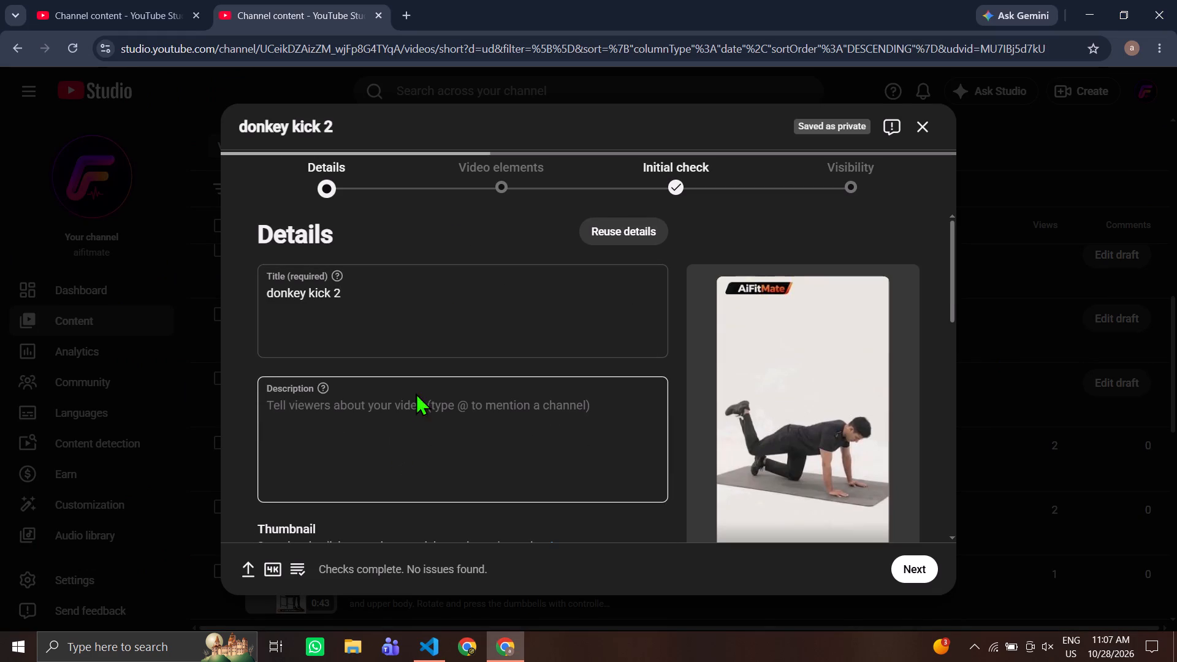
click(421, 416)
key(ctrl+v)
click(392, 302)
key(ctrl+a)
key(super+v)
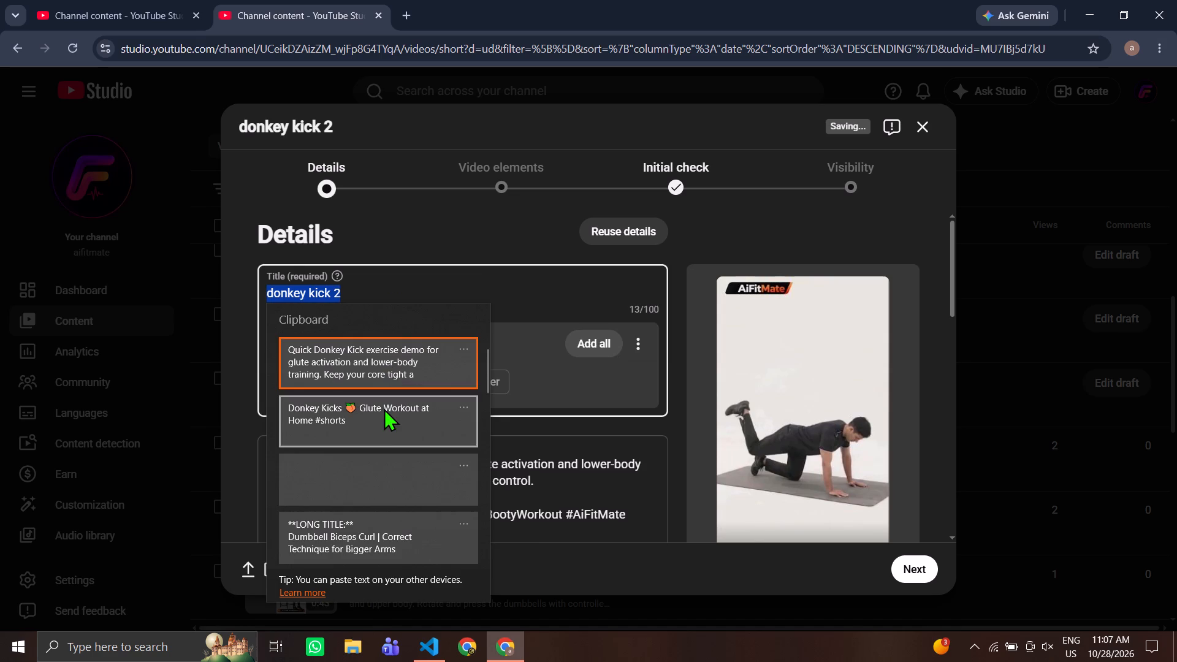
click(384, 408)
key(ctrl+v)
Declare the Donkey Kicks Short not made for kids and publish it with Public visibility.
click(906, 567)
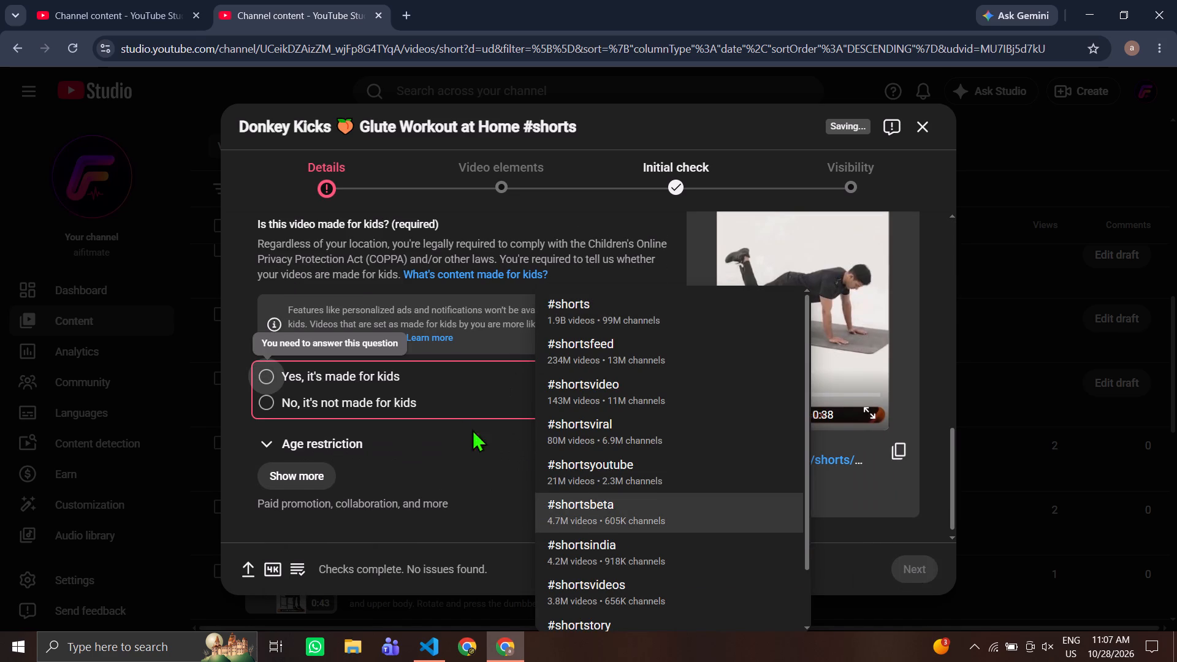
click(392, 395)
double_click(927, 569)
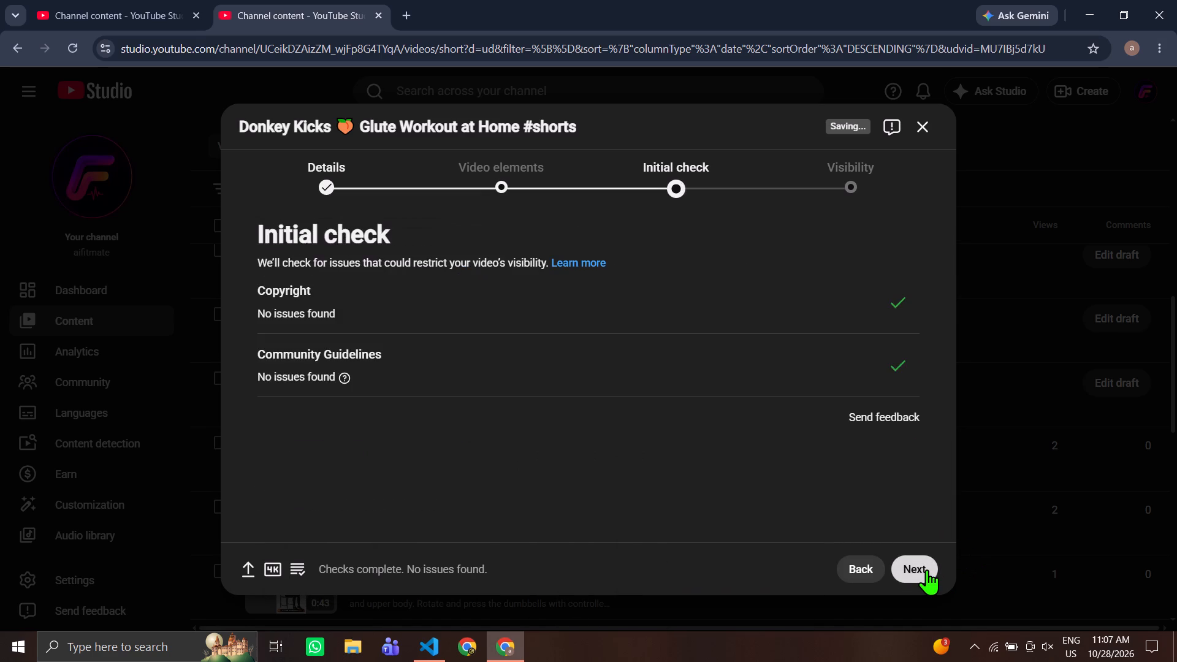
click(927, 569)
click(332, 423)
click(903, 561)
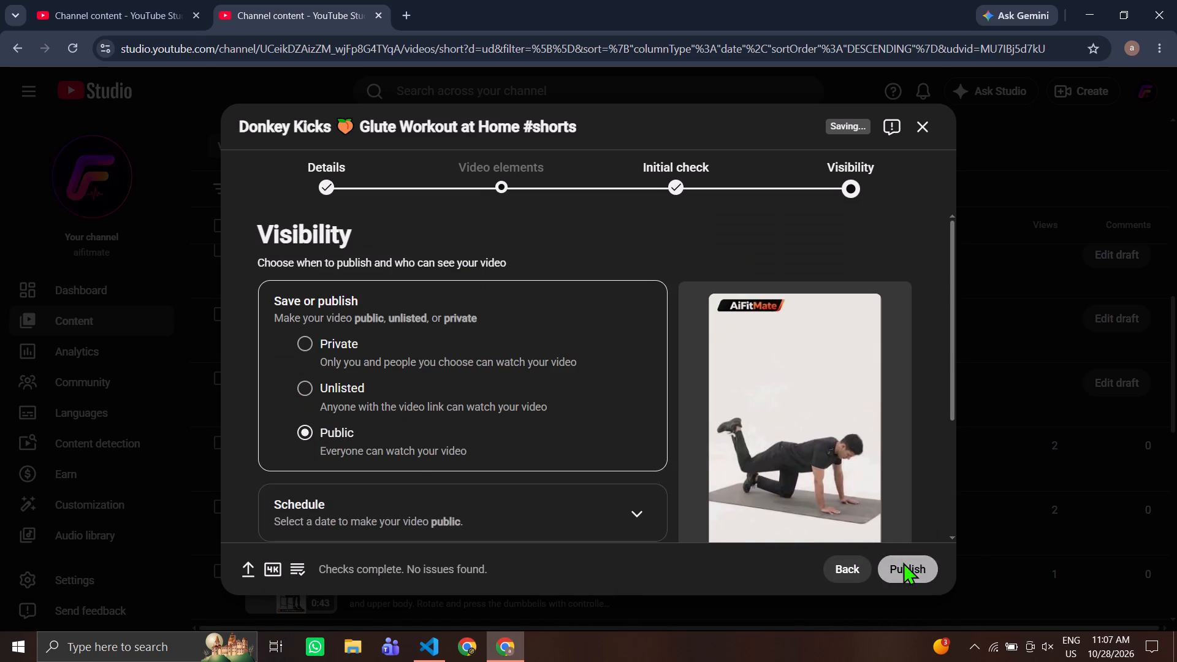
In Visual Studio Code, copy the Dumbbell Bench Row short title, and separately its short description with hashtags.
key(alt+Tab)
click(248, 310)
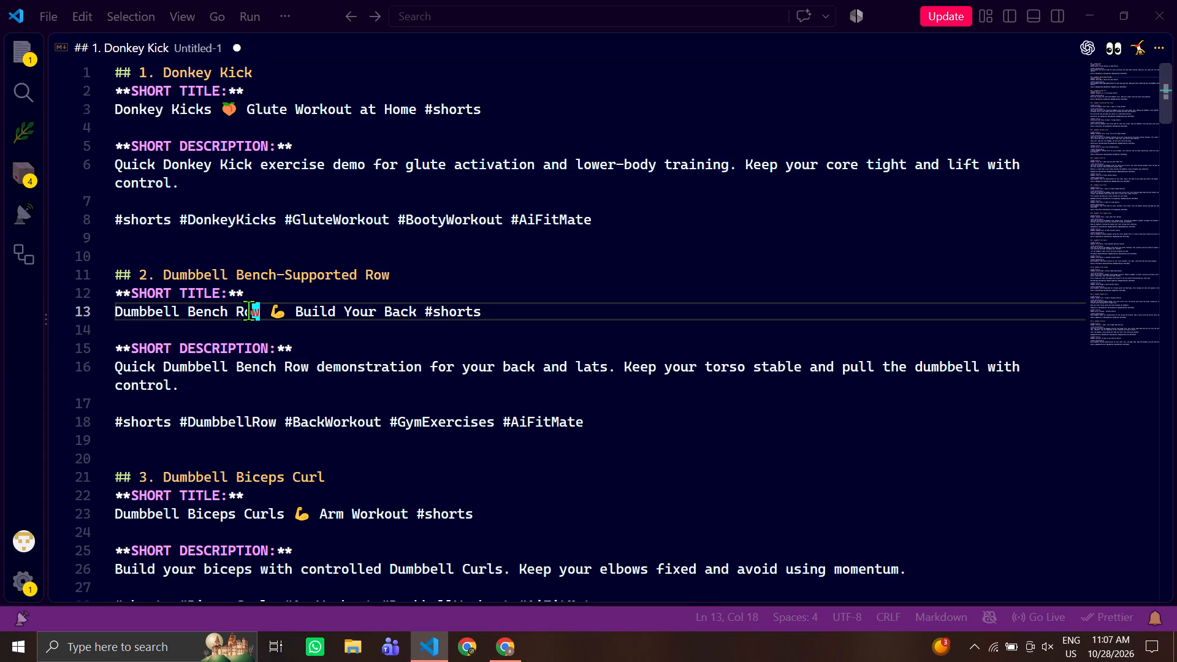
key(ctrl+c)
drag(590, 425, 82, 364)
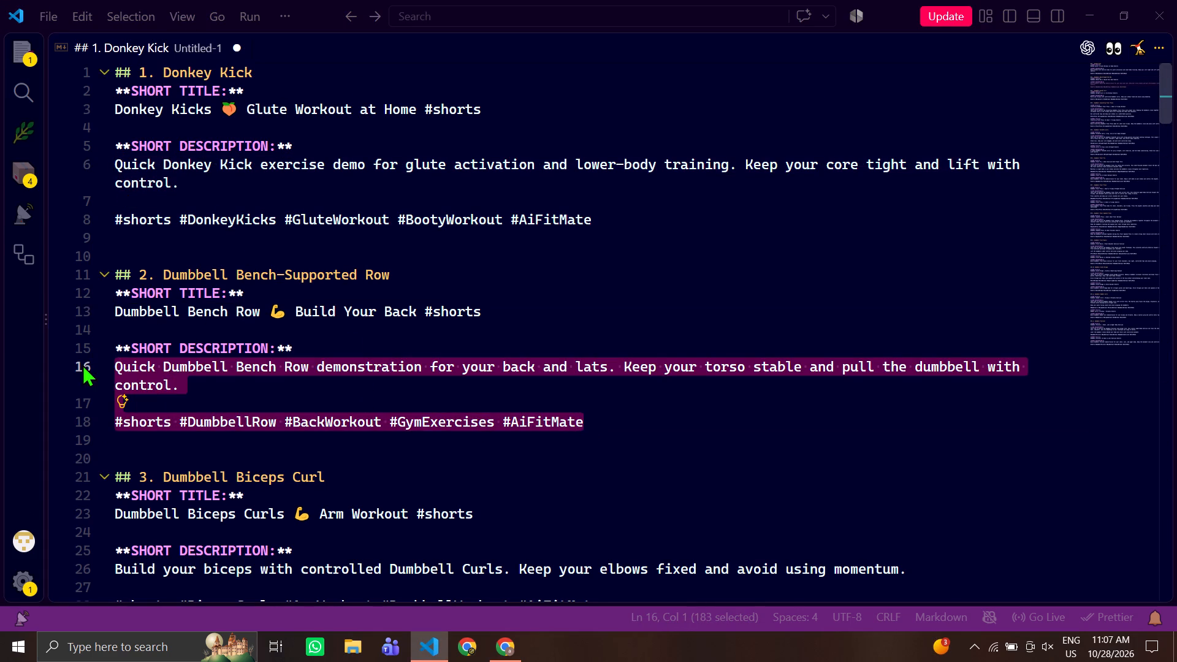
key(ctrl+c)
In YouTube Studio, open the dumbbell bench over row 2 draft, insert the copied description and set the title to "Dumbbell Bench Row 💪 Build Your Back #shorts".
key(alt+Tab)
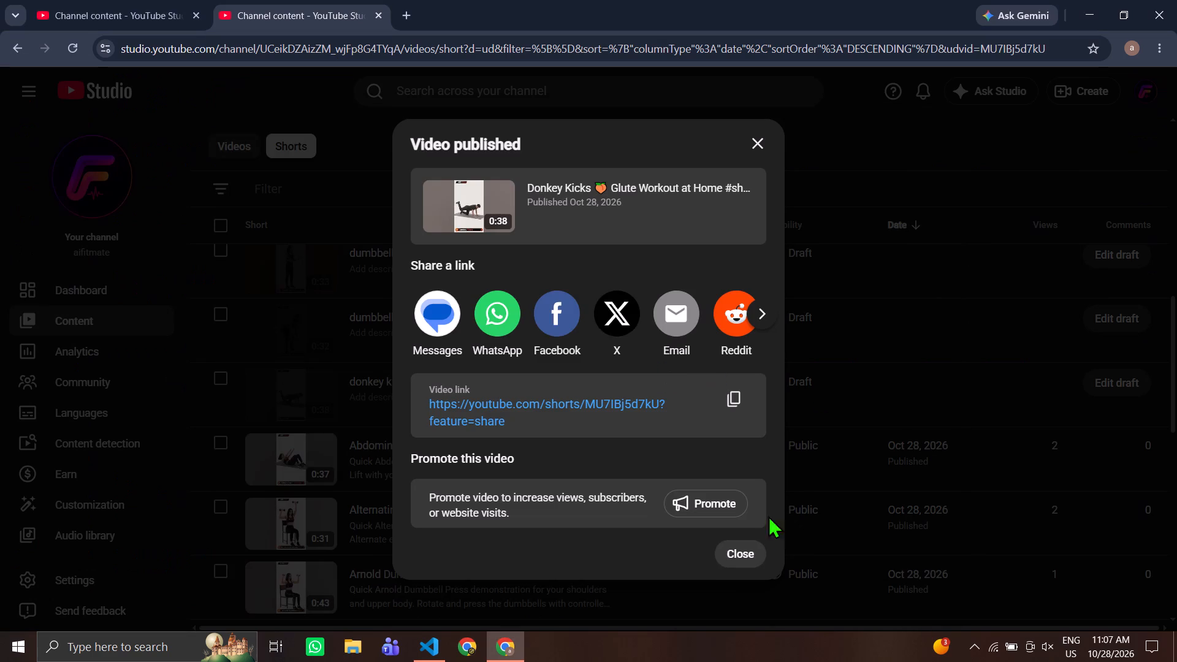
click(746, 561)
click(1111, 319)
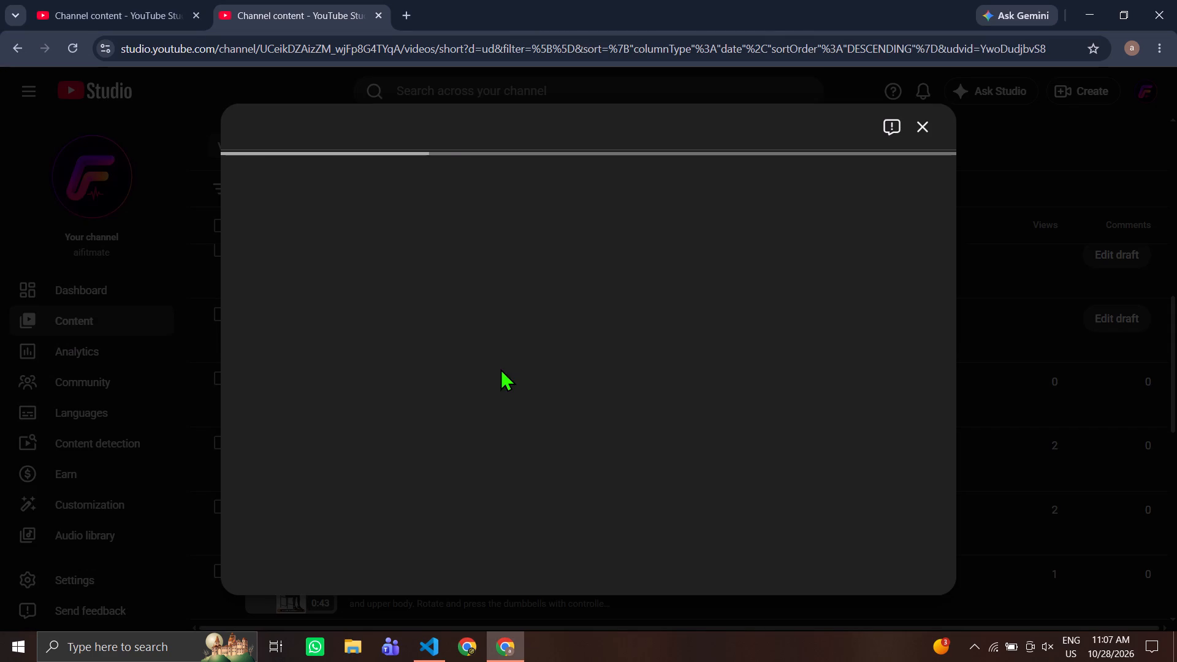
click(406, 413)
key(ctrl+v)
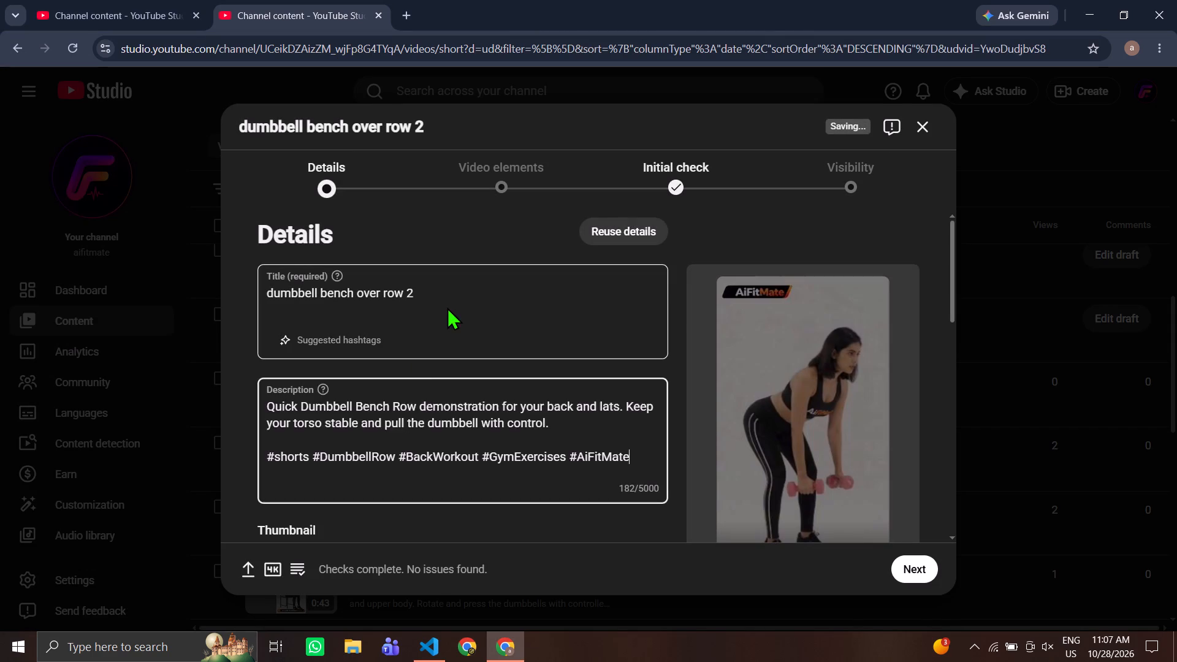
ctrl+click(449, 306)
ctrl+click(456, 302)
key(ctrl+a)
key(super+v)
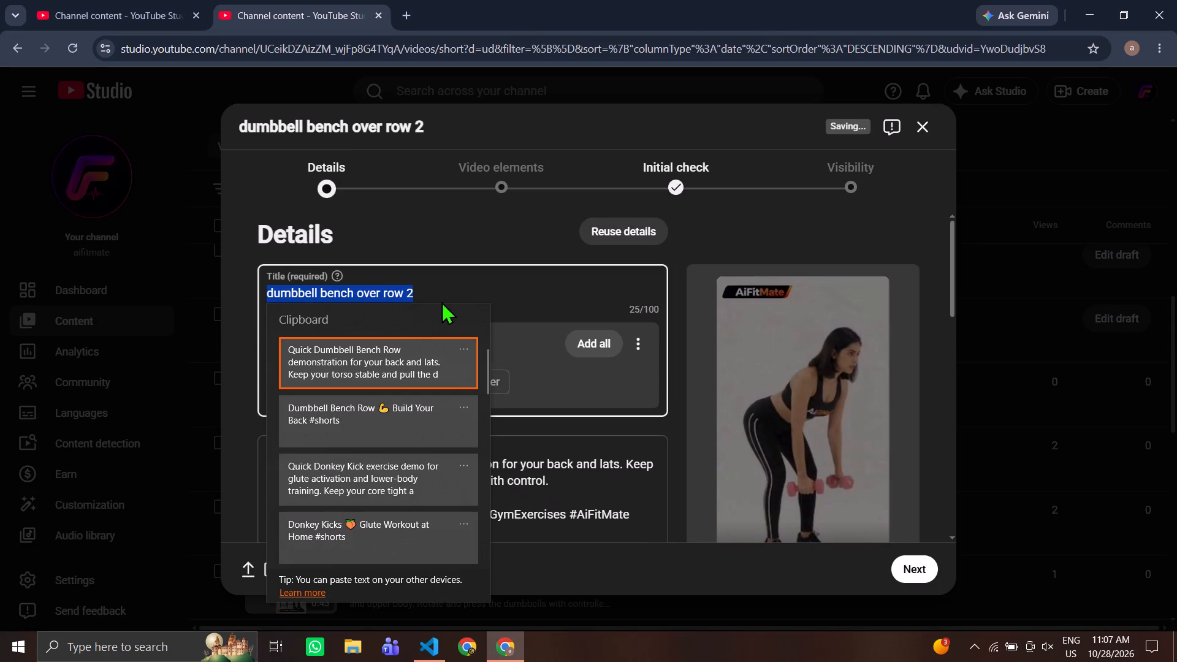
click(362, 420)
key(ctrl+v)
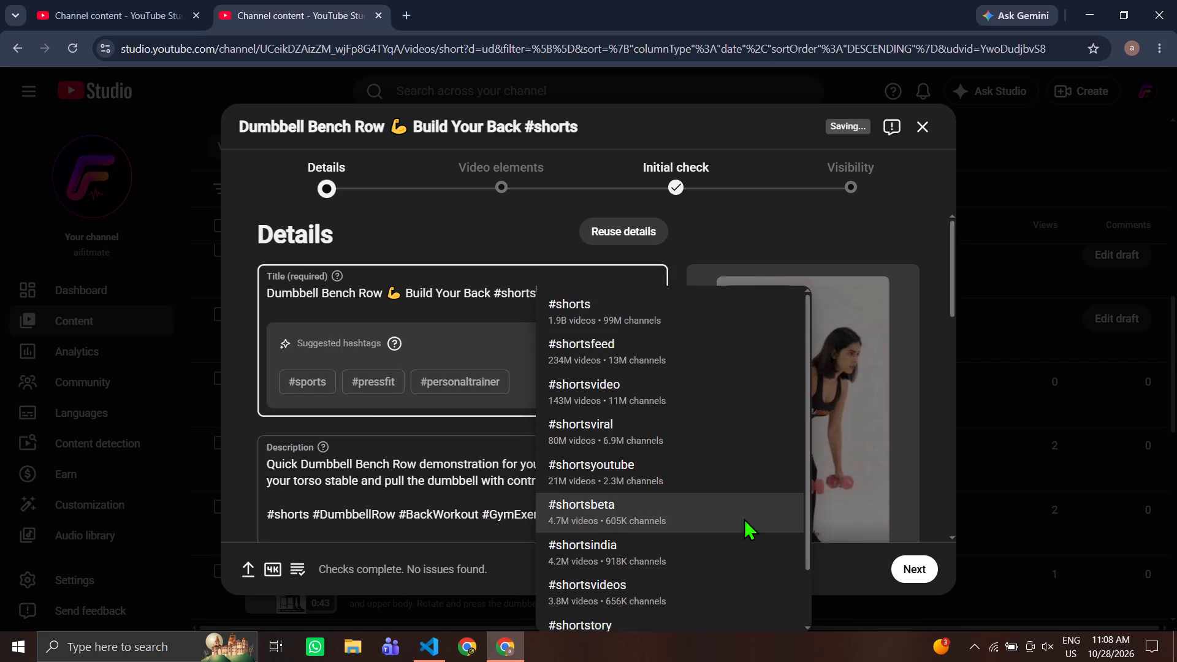
Declare the Dumbbell Bench Row Short not made for kids and publish it with Public visibility.
click(918, 561)
click(299, 414)
click(293, 408)
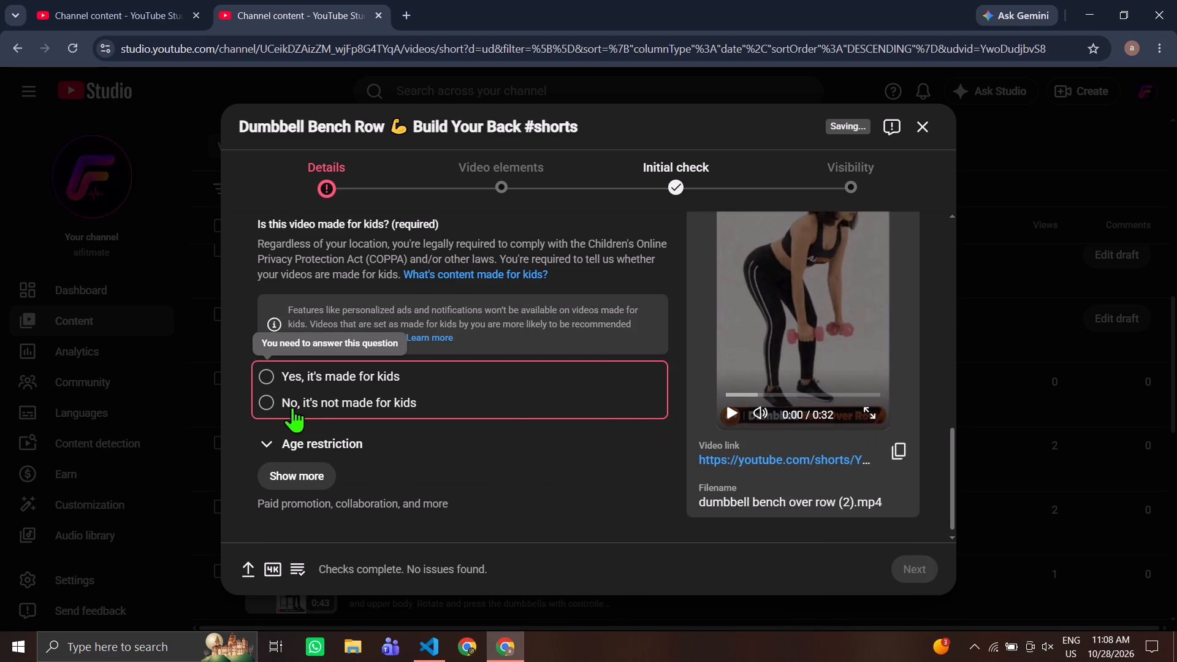
triple_click(907, 571)
click(332, 426)
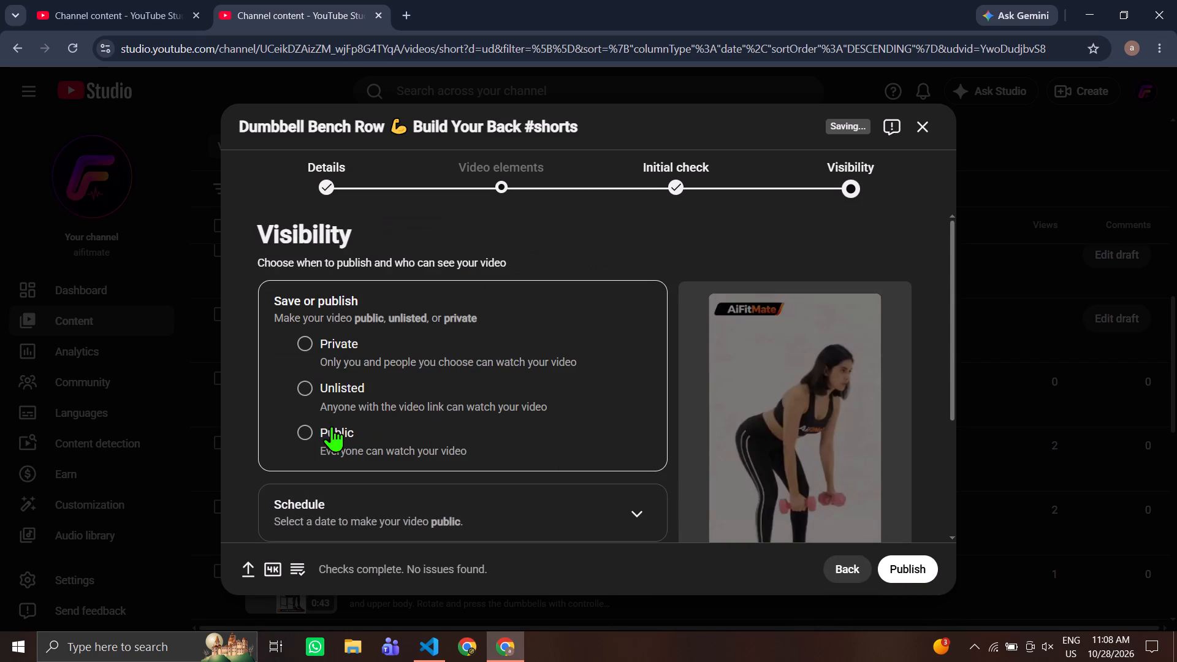
click(921, 569)
In Visual Studio Code, remove the finished Donkey Kick and Dumbbell Bench-Supported Row sections so the file starts at the Dumbbell Biceps Curl heading.
key(alt+Tab)
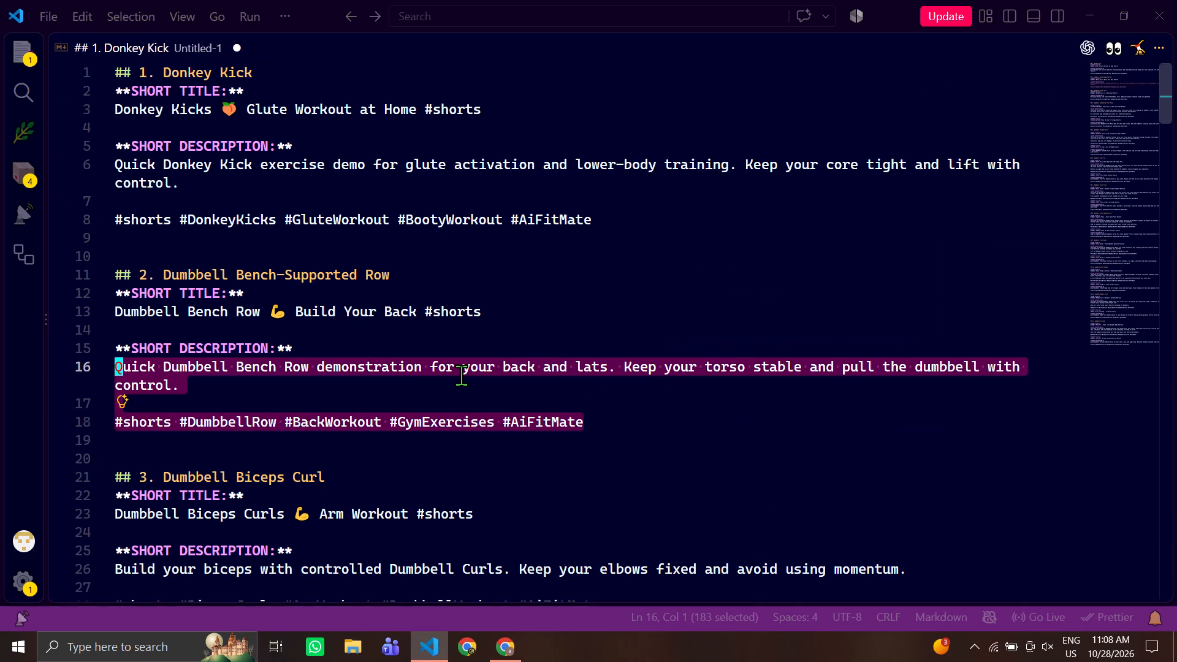
click(339, 362)
drag(642, 438, 0, 0)
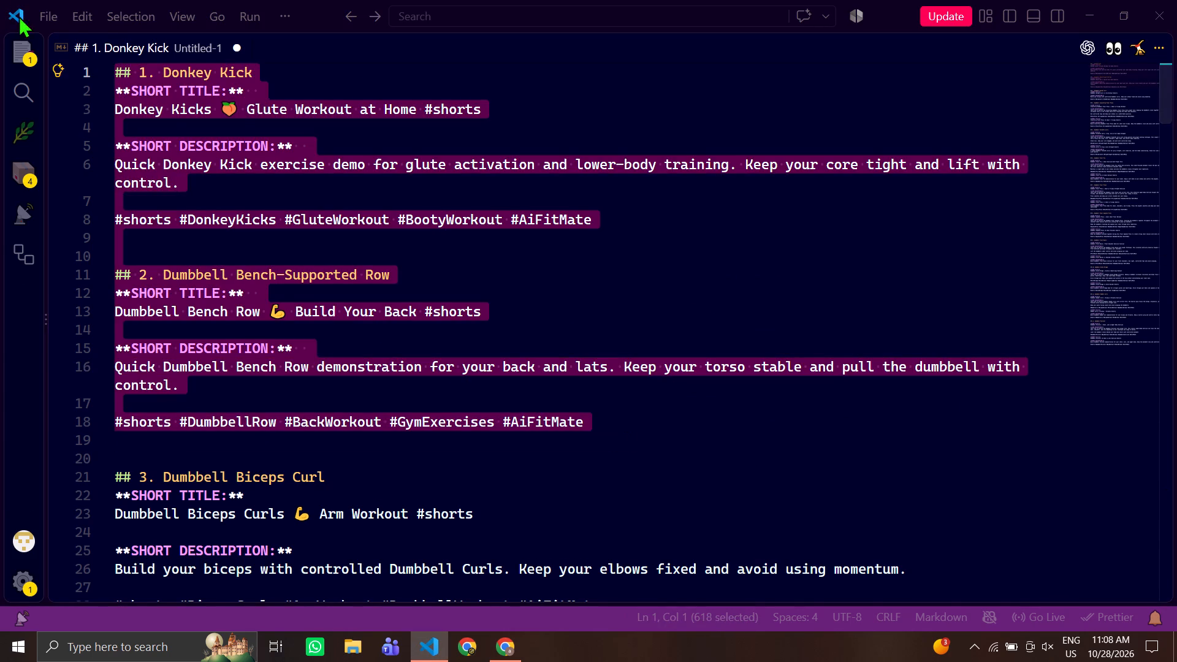
key(ctrl+x)
key(ctrl+x)
key(ctrl+x)
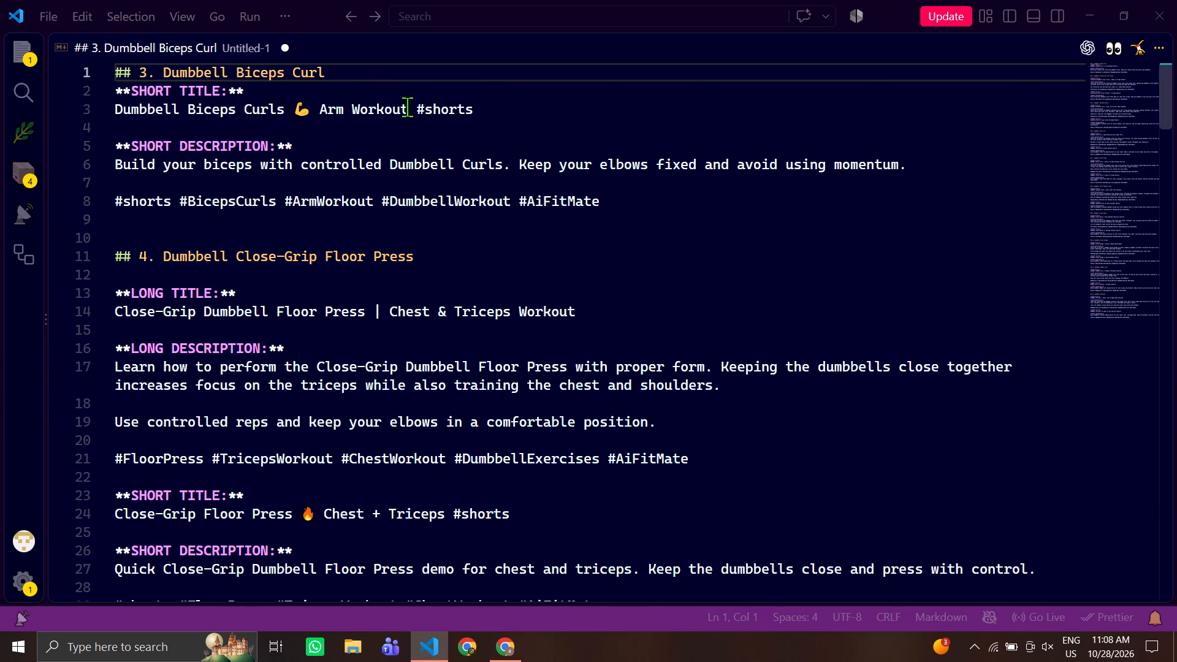
Copy the Dumbbell Biceps Curls short title, and separately its short description with hashtags.
click(413, 108)
key(ctrl+c)
drag(633, 200, 107, 164)
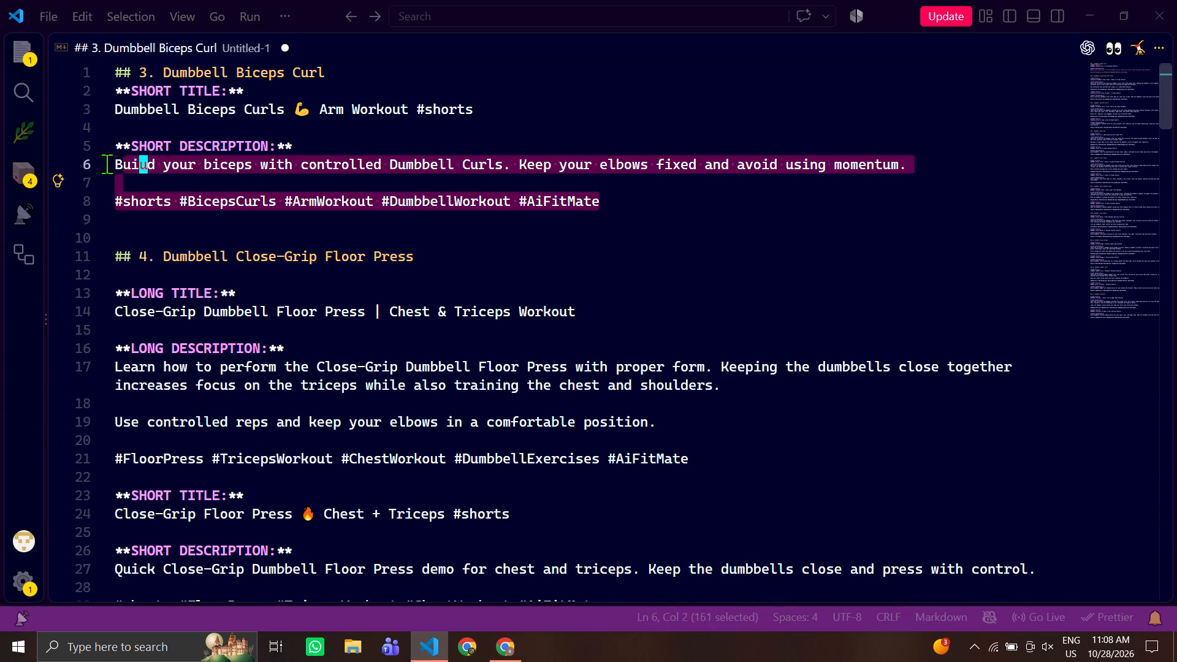
drag(107, 164, 106, 164)
key(ctrl+c)
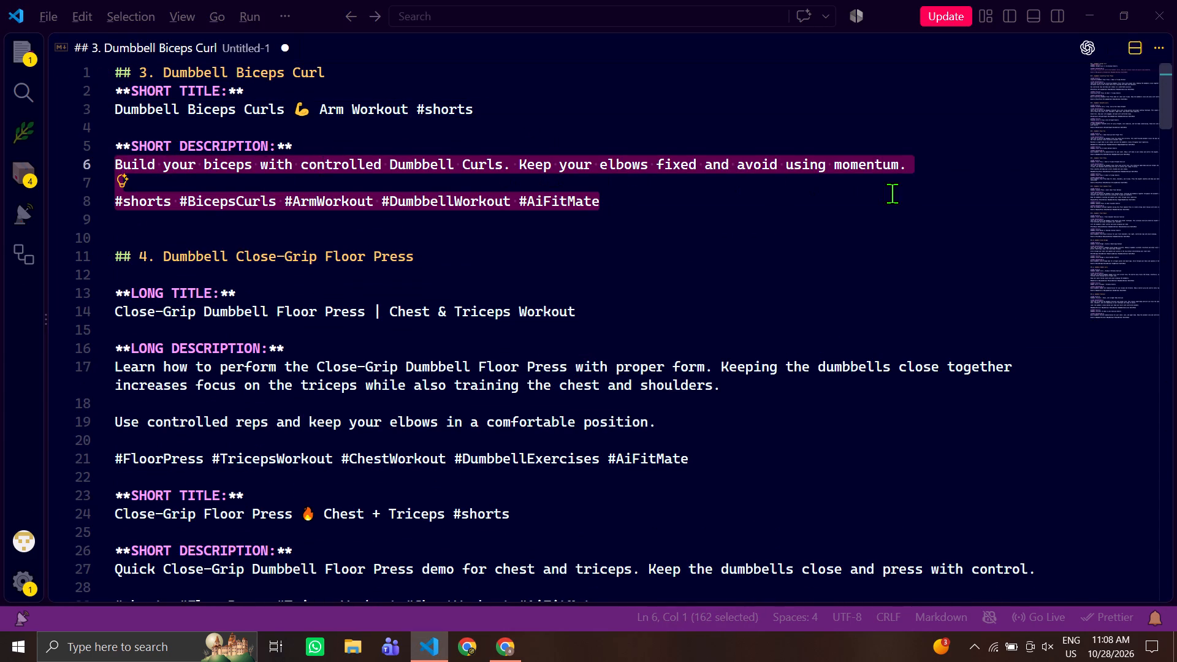
In YouTube Studio, open the dumbbell biceps curl 2 draft, insert the copied description and set the title to "Dumbbell Biceps Curls 💪 Arm Workout #shorts".
key(alt+Tab)
click(754, 143)
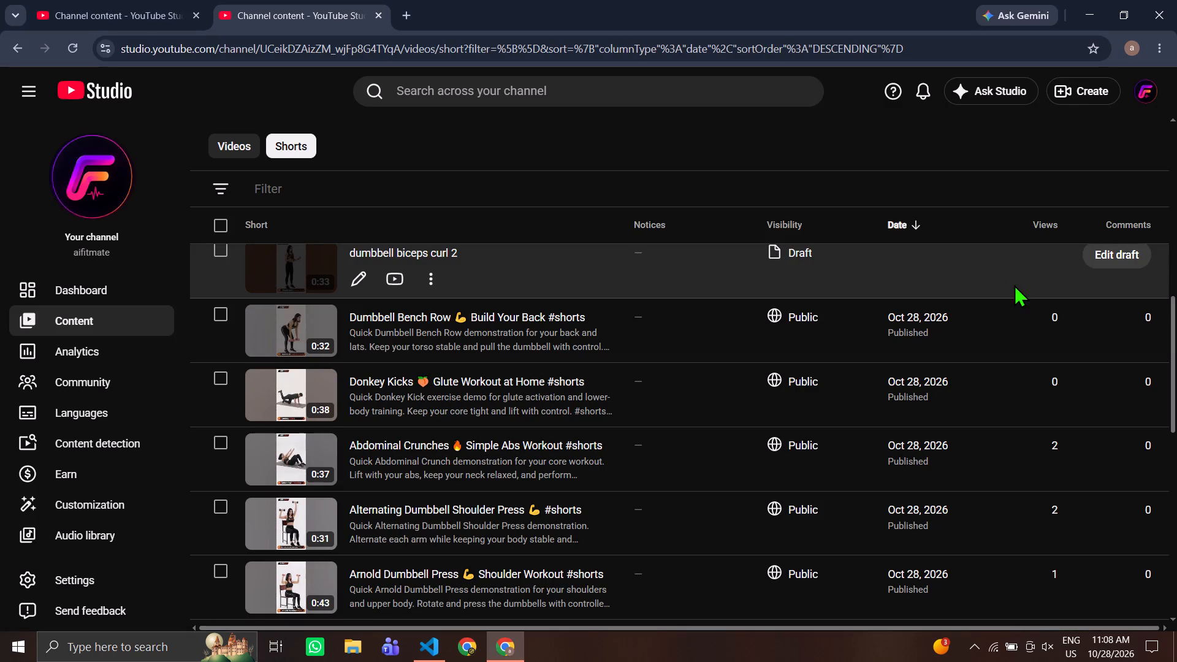
click(1108, 260)
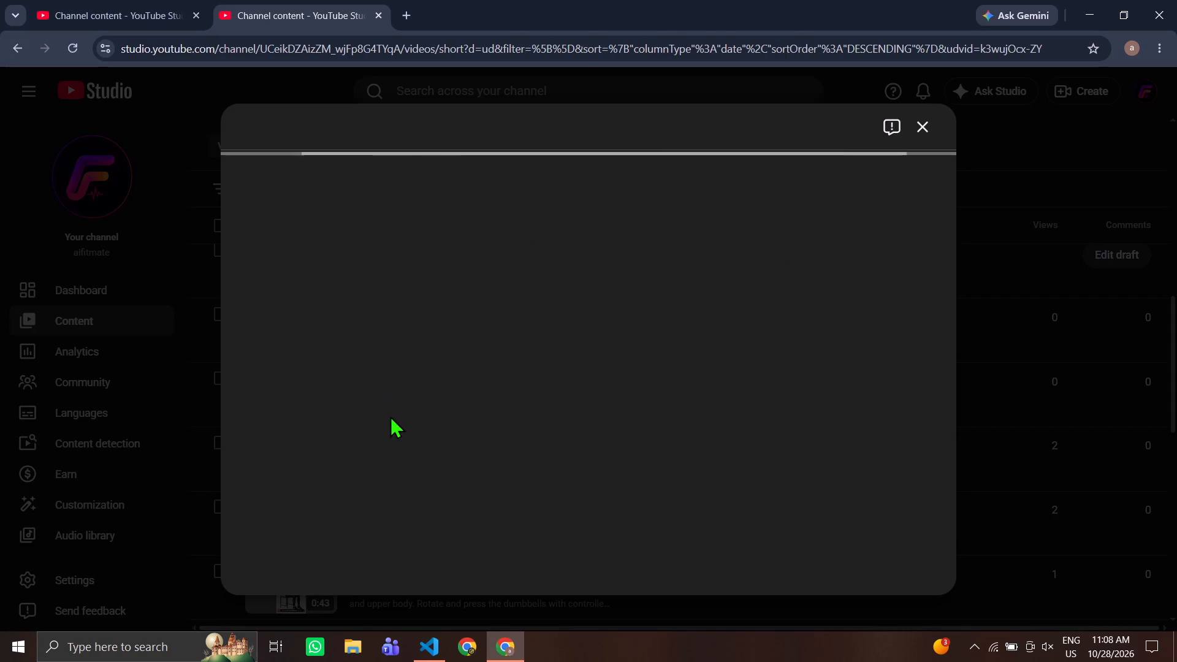
click(414, 393)
click(438, 419)
key(ctrl+v)
click(423, 283)
key(ctrl+a)
click(438, 301)
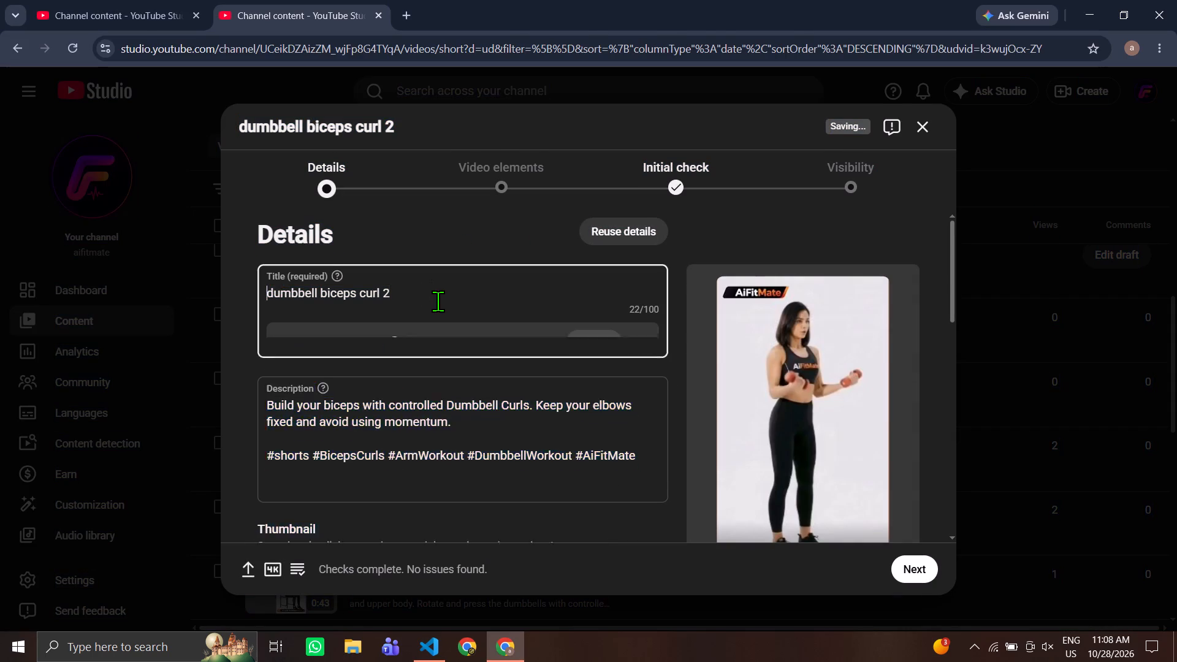
key(ctrl+a)
key(super+v)
click(387, 437)
key(ctrl+v)
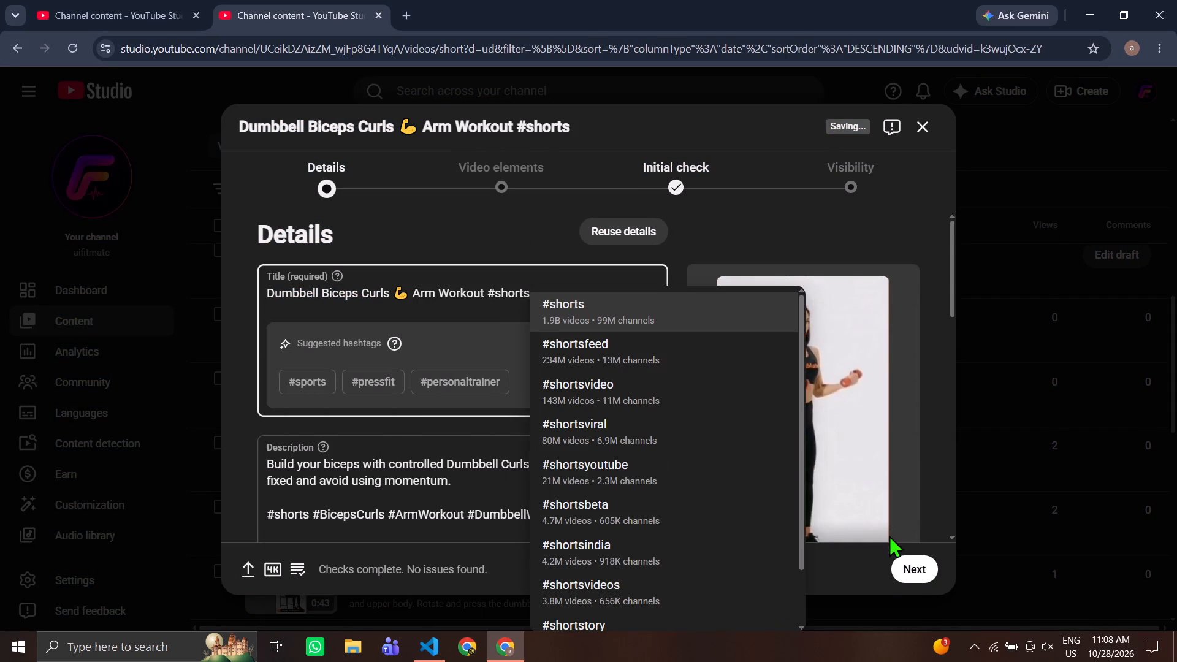
Declare the Dumbbell Biceps Curls Short not made for kids and publish it with Public visibility.
click(900, 566)
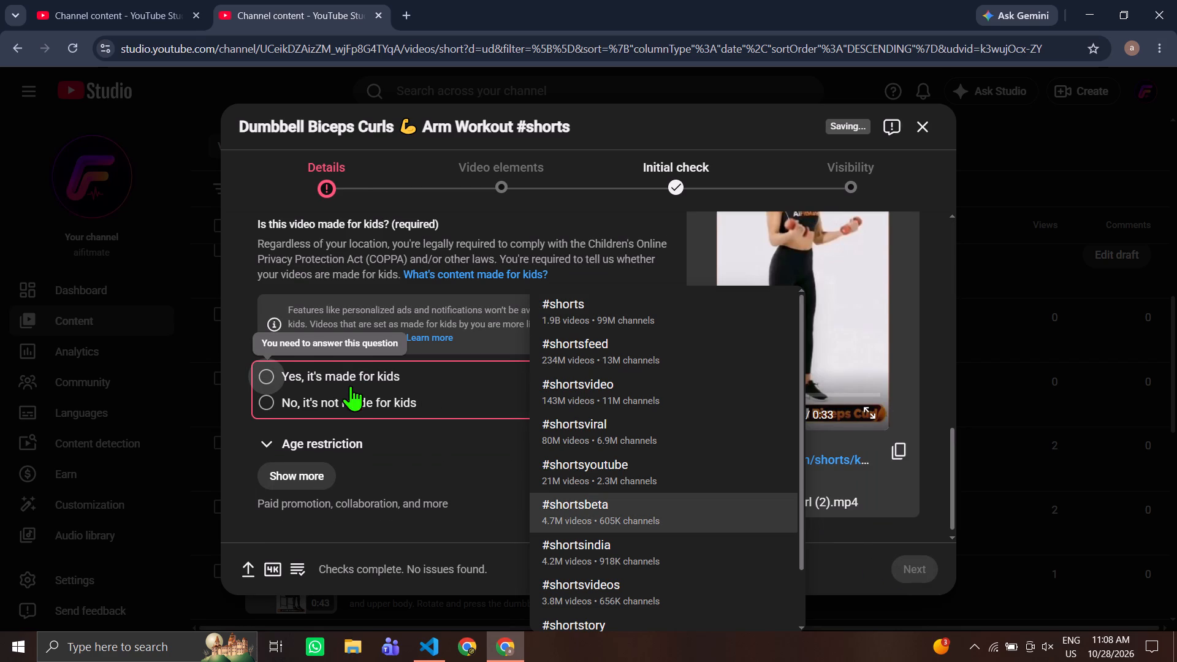
click(351, 401)
click(890, 561)
triple_click(905, 571)
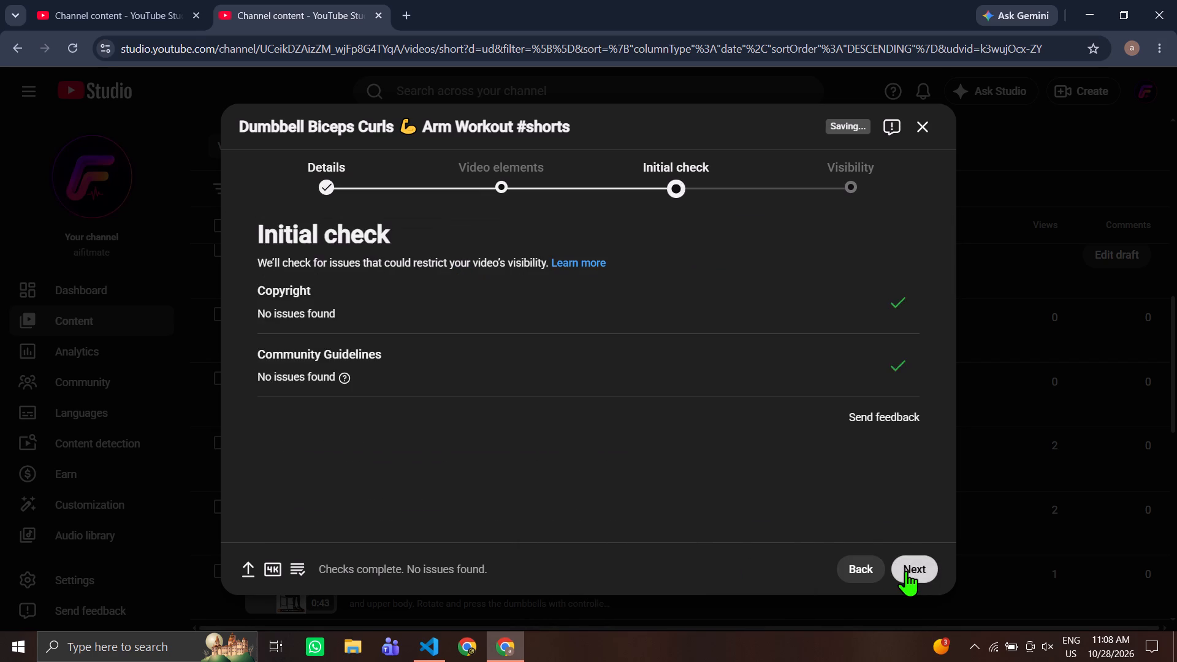
click(322, 425)
click(912, 558)
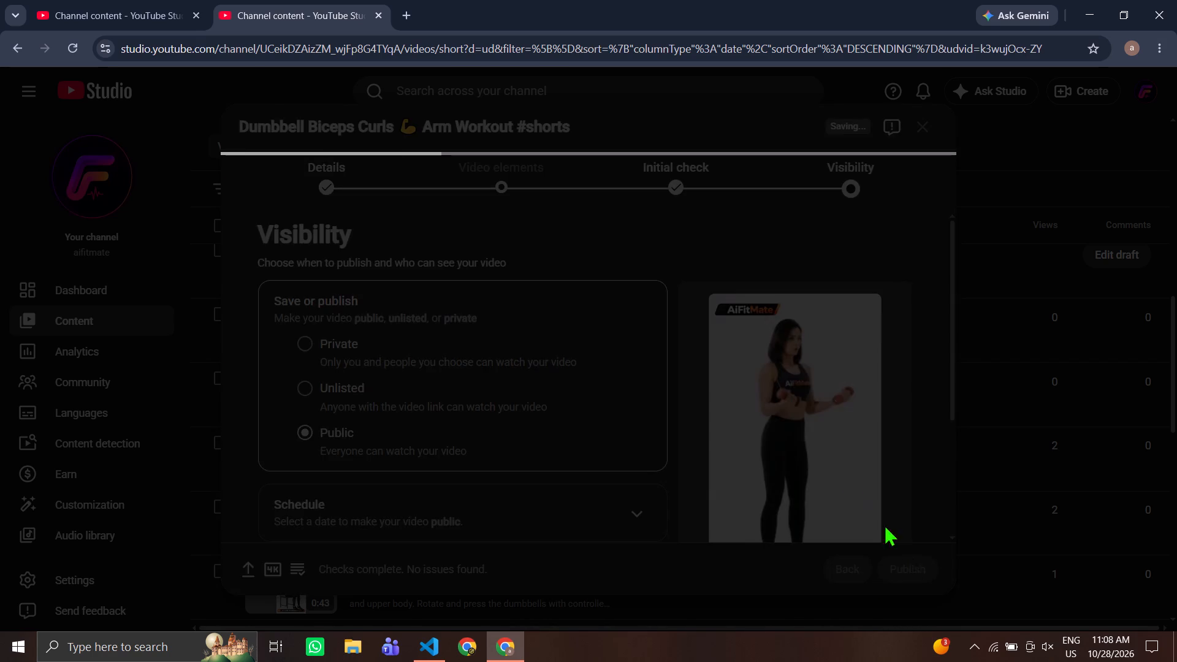
In Visual Studio Code, remove the Dumbbell Biceps Curl section and the blank line under the Close-Grip Floor Press heading, placing the cursor on its long title.
key(alt+Tab)
click(326, 228)
drag(325, 230, 213, 0)
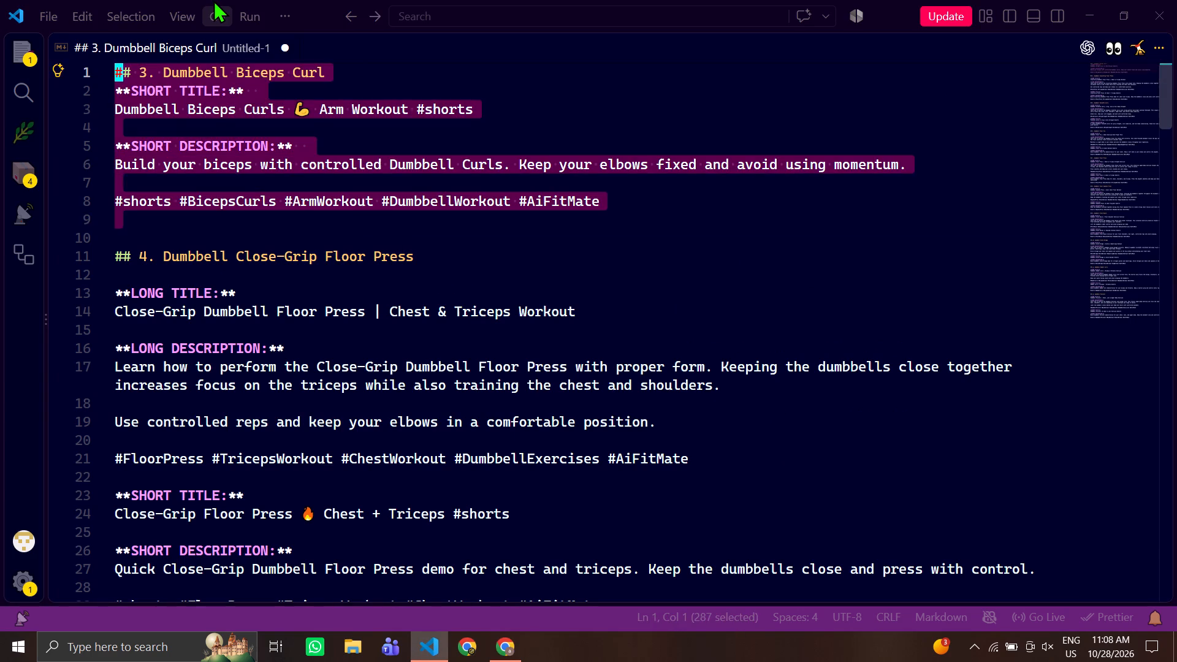
key(ctrl+x)
key(ctrl+x)
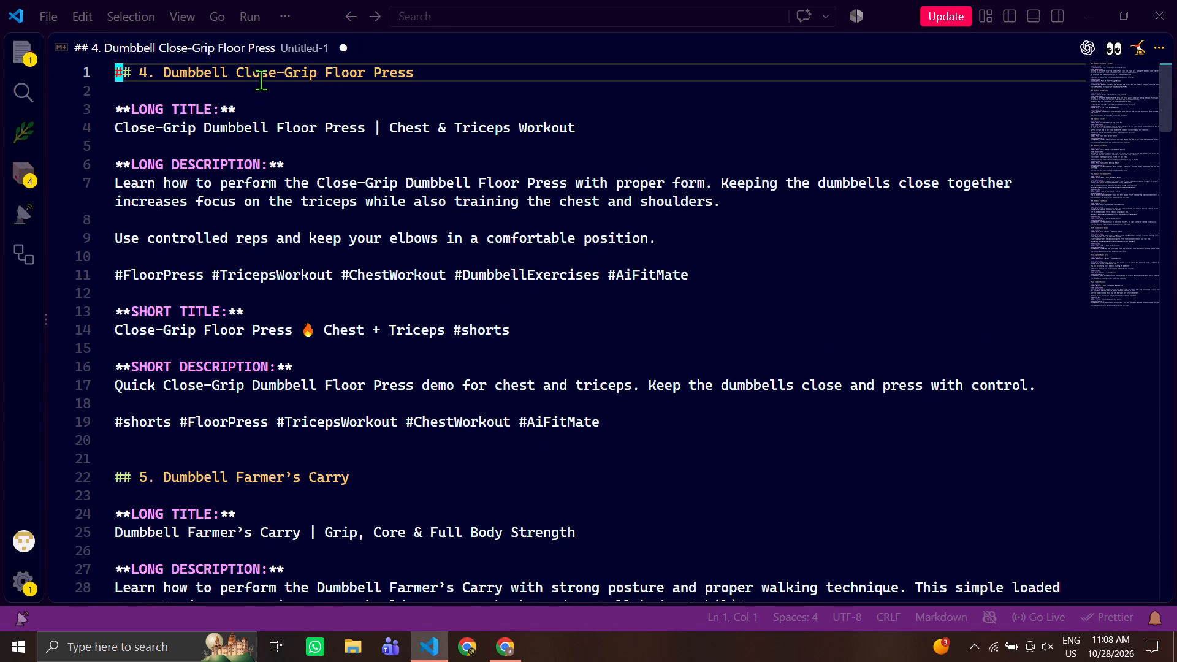
click(277, 92)
key(ctrl+x)
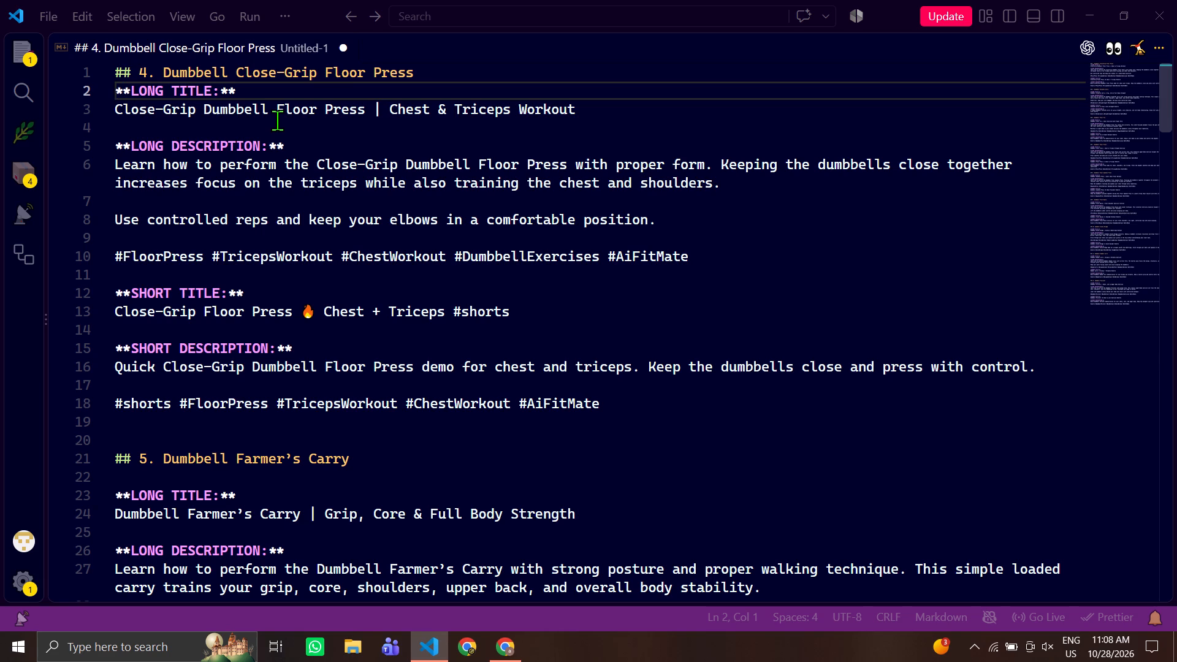
click(263, 112)
In YouTube Studio, dismiss the Short's publishing confirmation and open the dumbbell close grip floor press draft from the Videos list in the first browser tab.
key(alt+Tab)
key(ctrl+1)
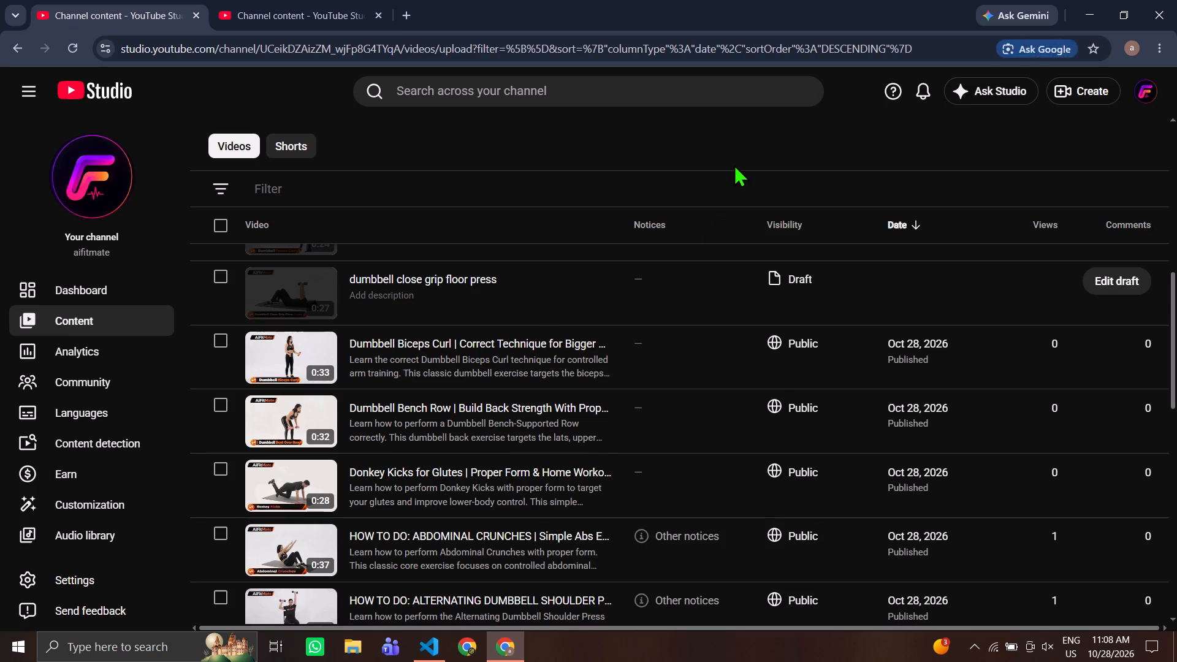
key(ctrl+2)
click(756, 137)
drag(1176, 395, 1167, 343)
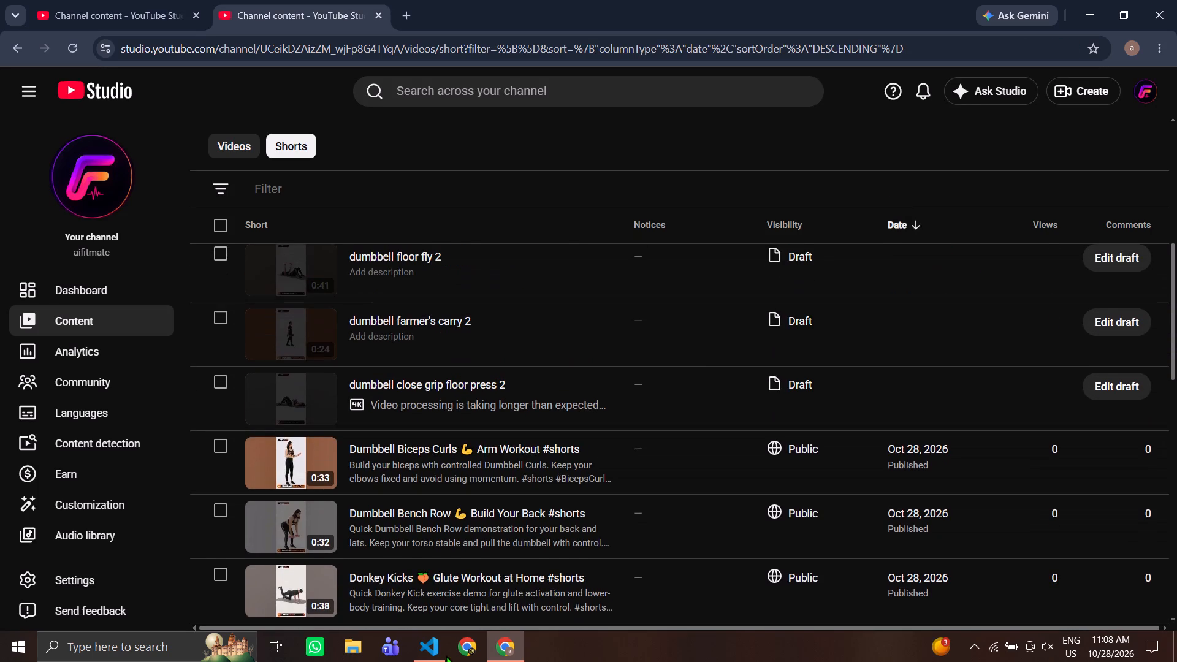
key(ctrl+1)
drag(1176, 370, 1173, 344)
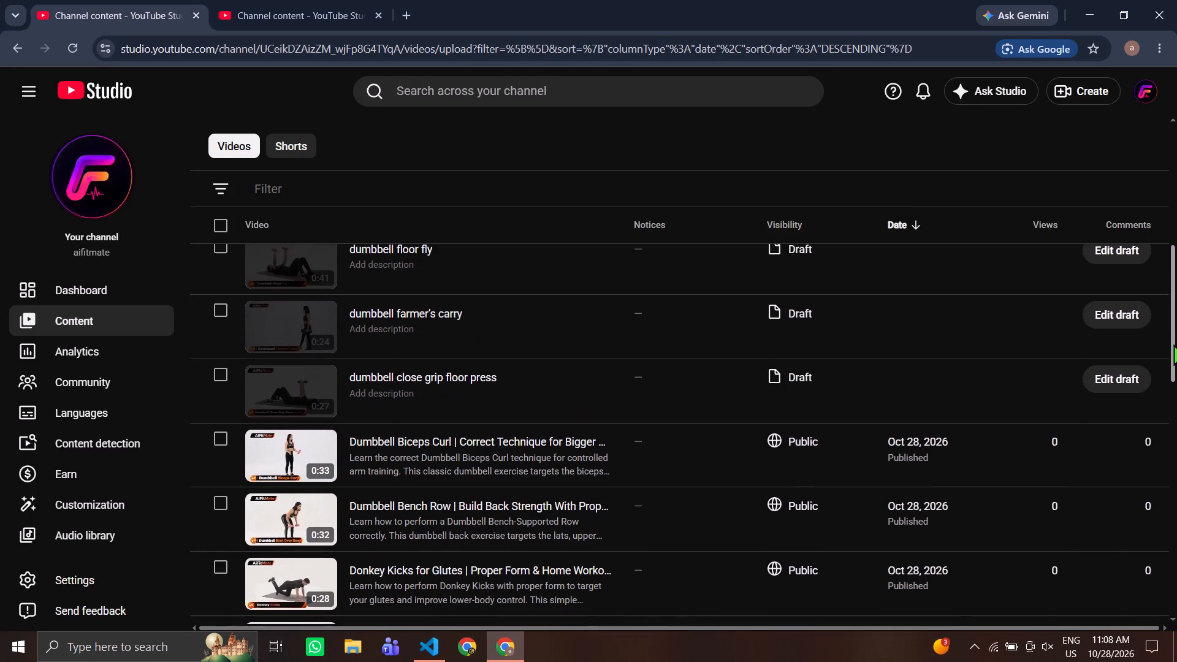
drag(1173, 344, 1164, 340)
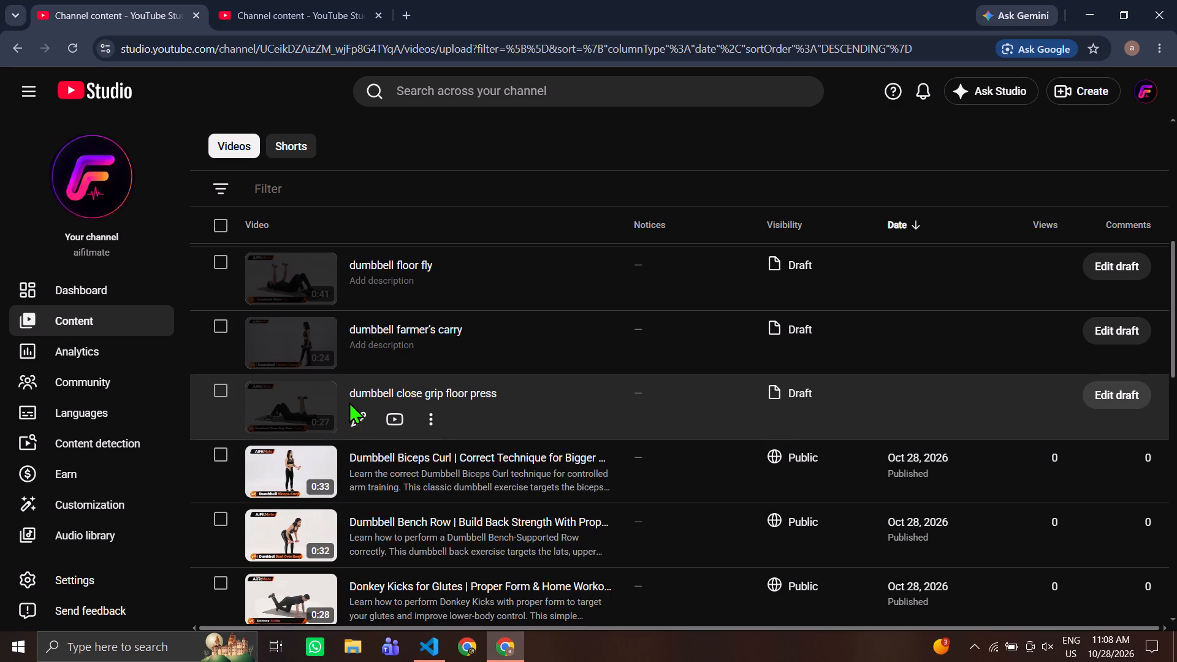
click(366, 414)
Copy the long title from Visual Studio Code and set the draft's title to "Close-Grip Dumbbell Floor Press | Chest & Triceps Workout".
key(alt+Tab)
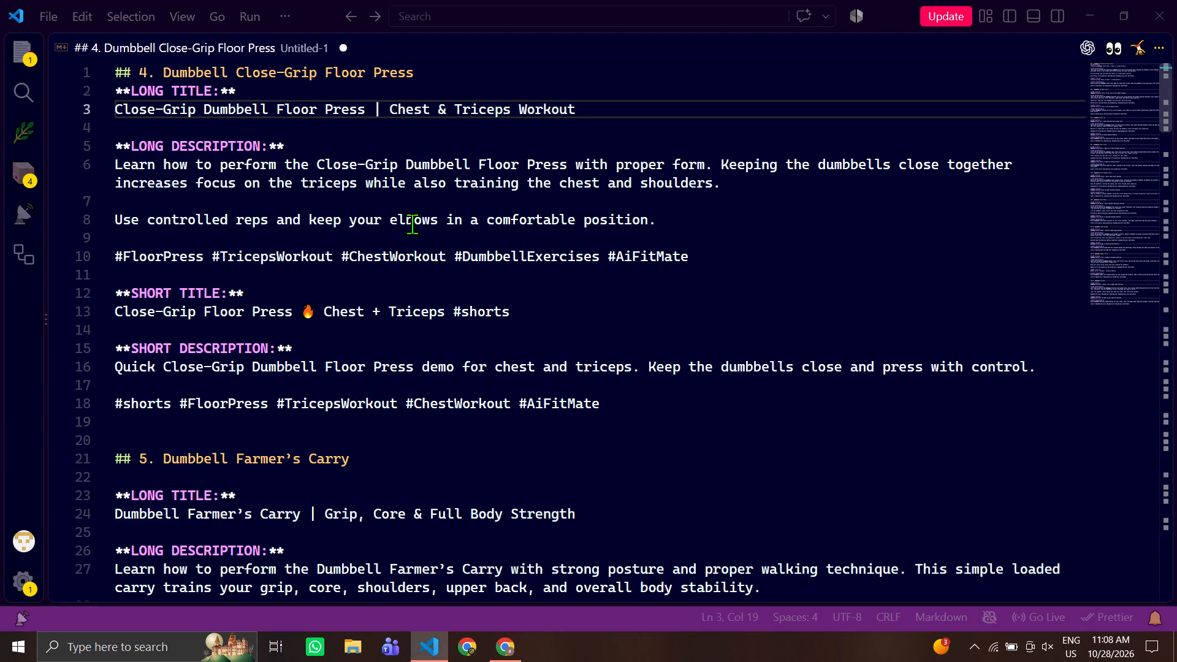
key(ctrl+c)
key(alt+Tab)
click(439, 294)
key(ctrl+a)
key(ctrl+v)
Copy the Close-Grip Floor Press long description from Visual Studio Code and paste it as the draft's description in YouTube Studio.
click(465, 449)
key(alt+Tab)
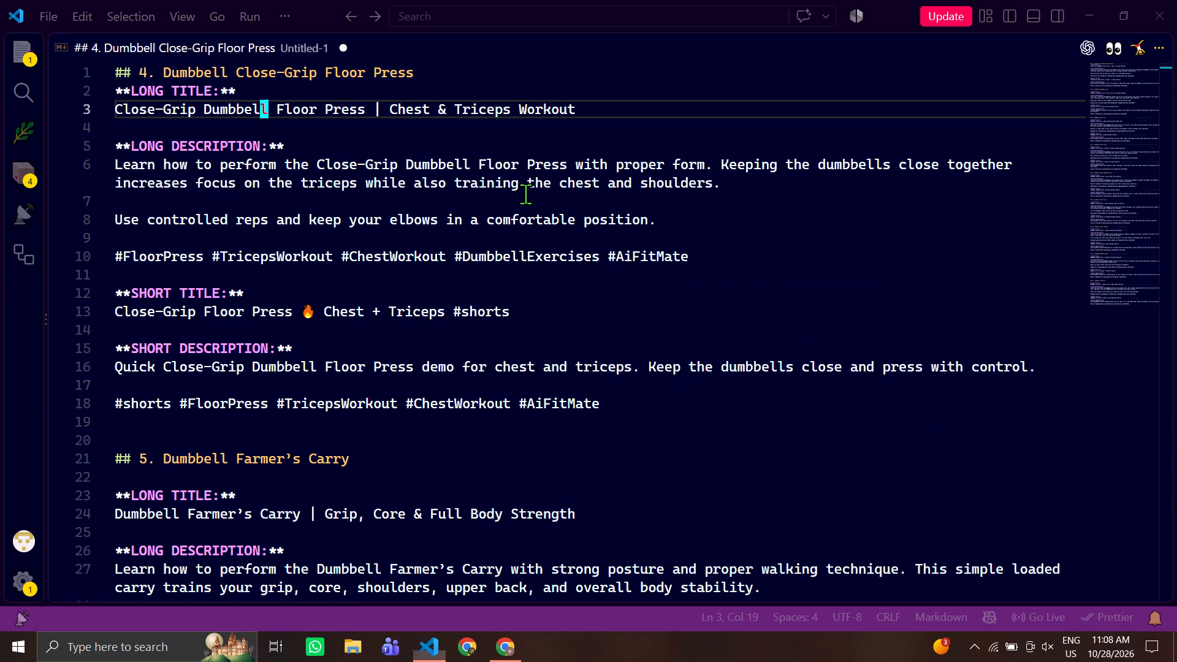
drag(720, 264, 0, 170)
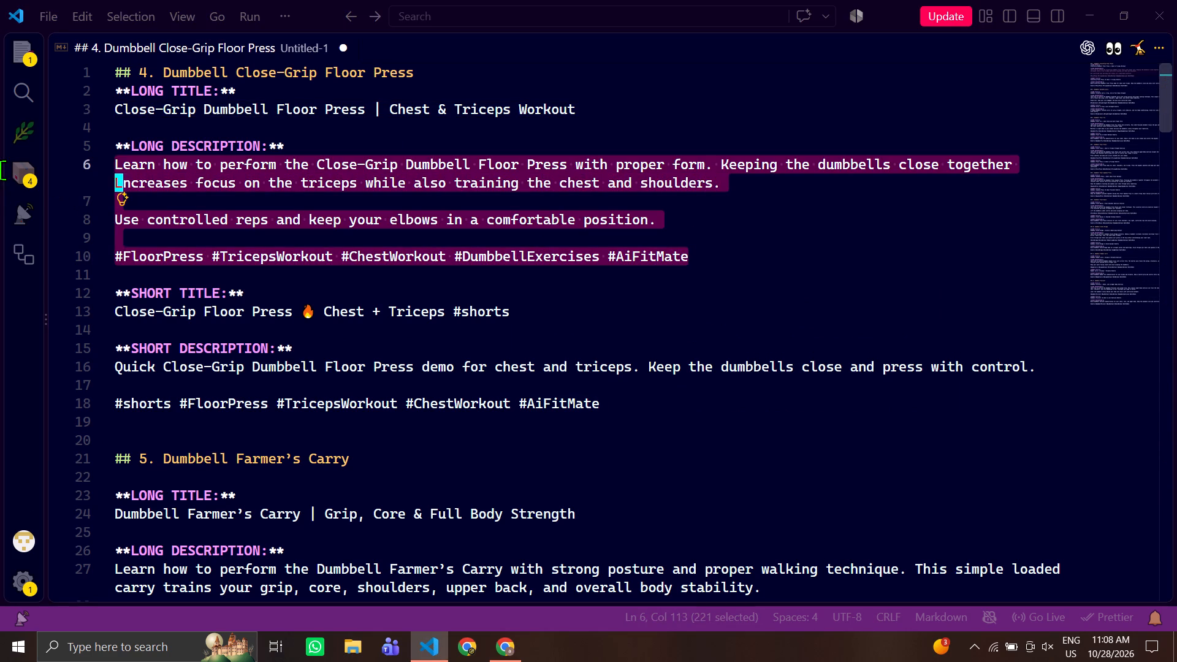
drag(0, 170, 0, 168)
key(ctrl+c)
key(alt+Tab)
ctrl+click(455, 439)
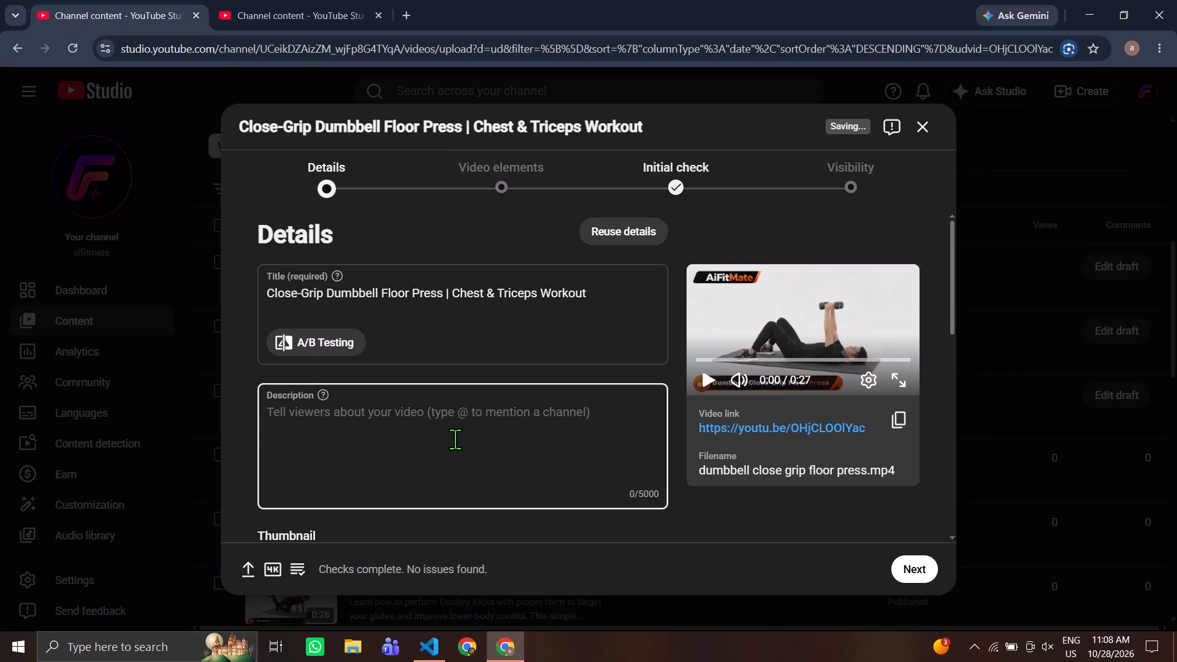
key(ctrl+v)
Declare the Close-Grip Dumbbell Floor Press video not made for kids.
click(920, 573)
click(348, 399)
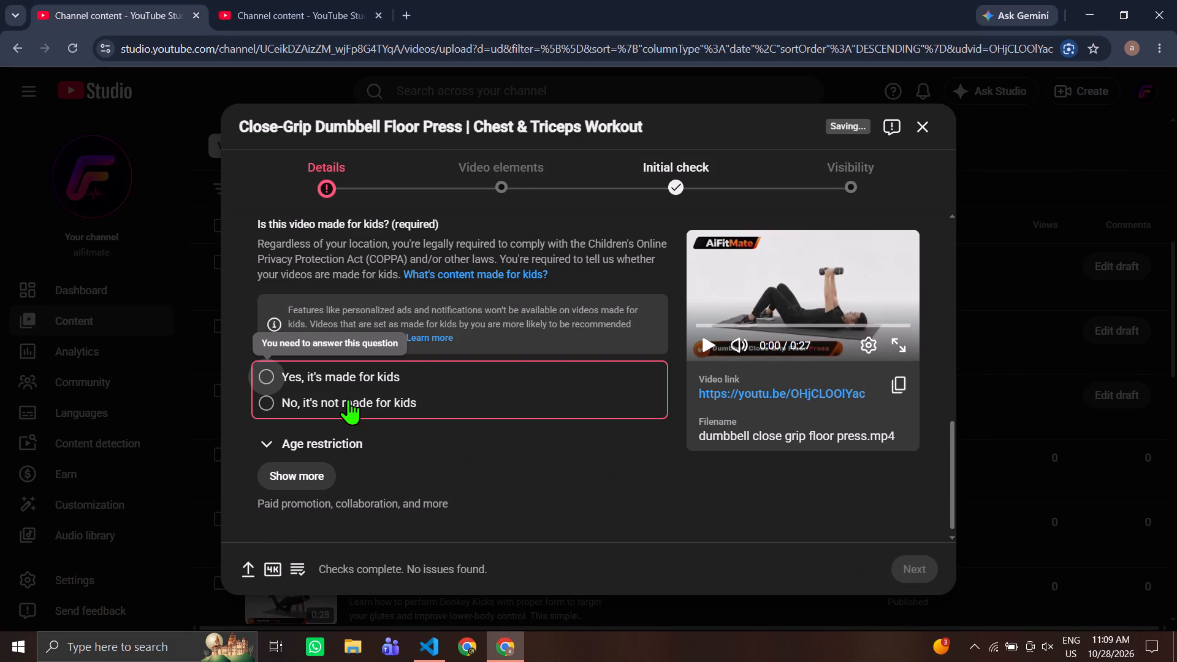
Set the video's thumbnail to the first frame offered from the video.
click(951, 392)
click(413, 333)
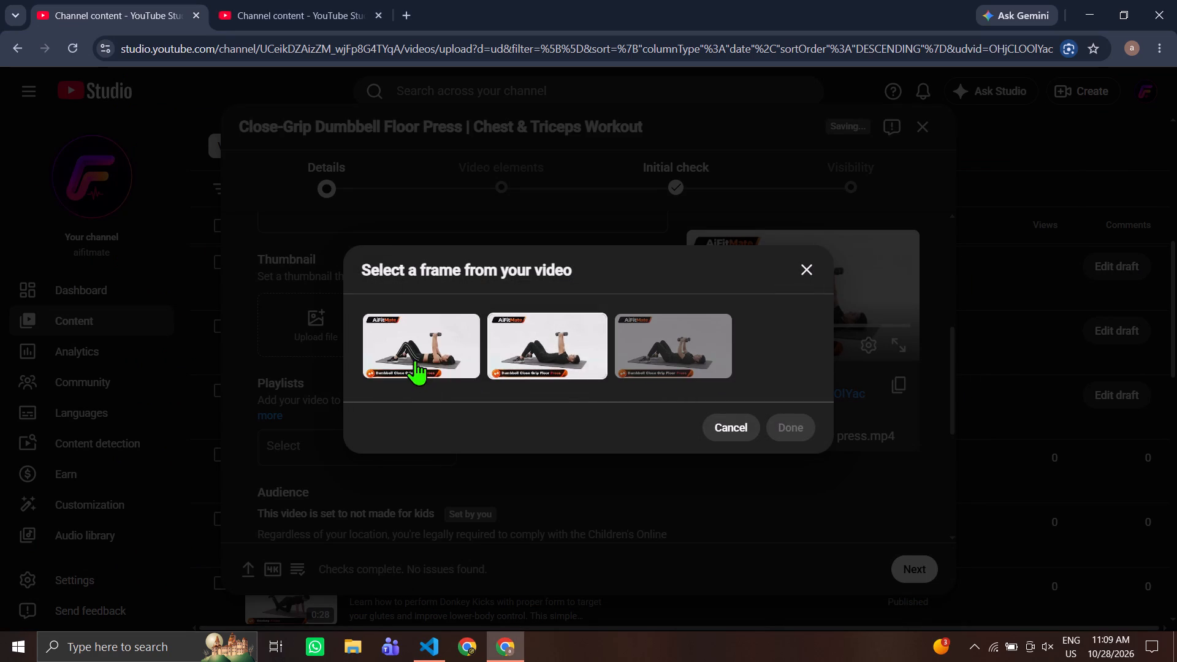
click(414, 357)
click(817, 429)
click(788, 431)
Publish the Close-Grip Dumbbell Floor Press video with Public visibility.
double_click(928, 570)
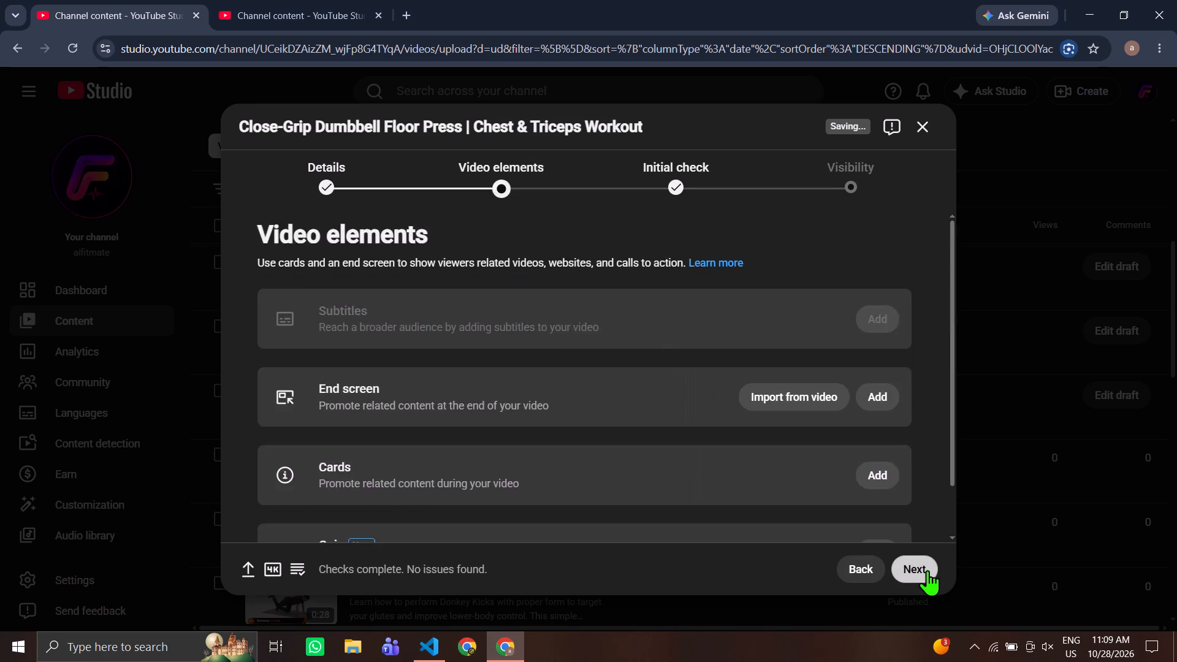
click(927, 569)
click(339, 432)
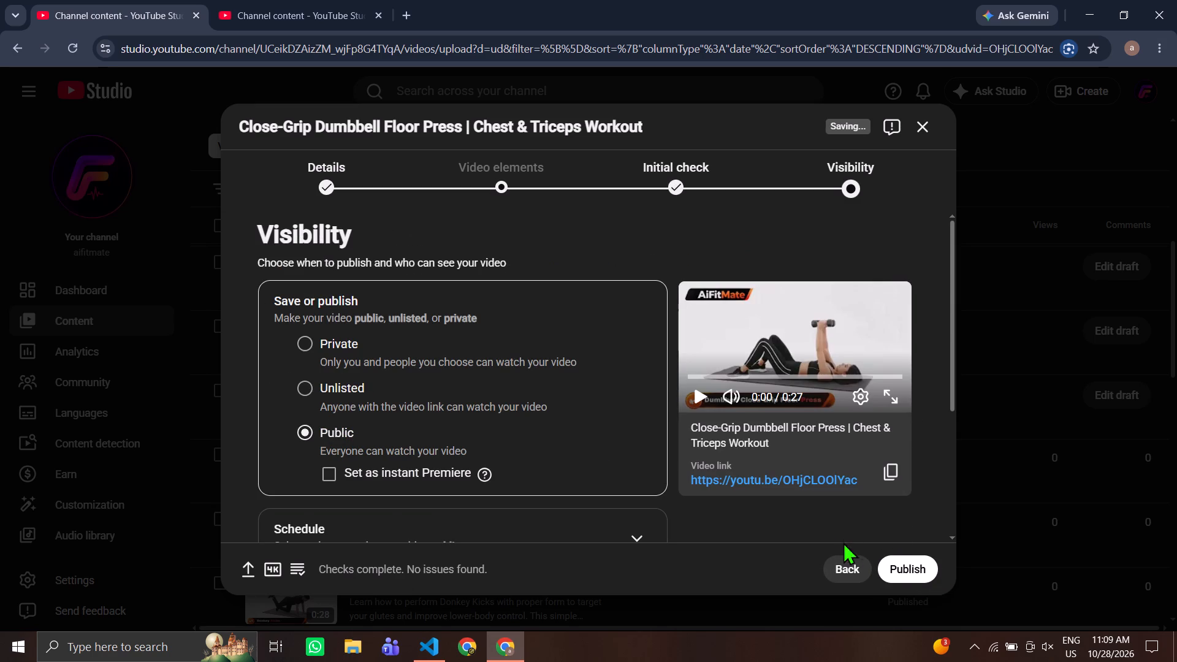
click(905, 558)
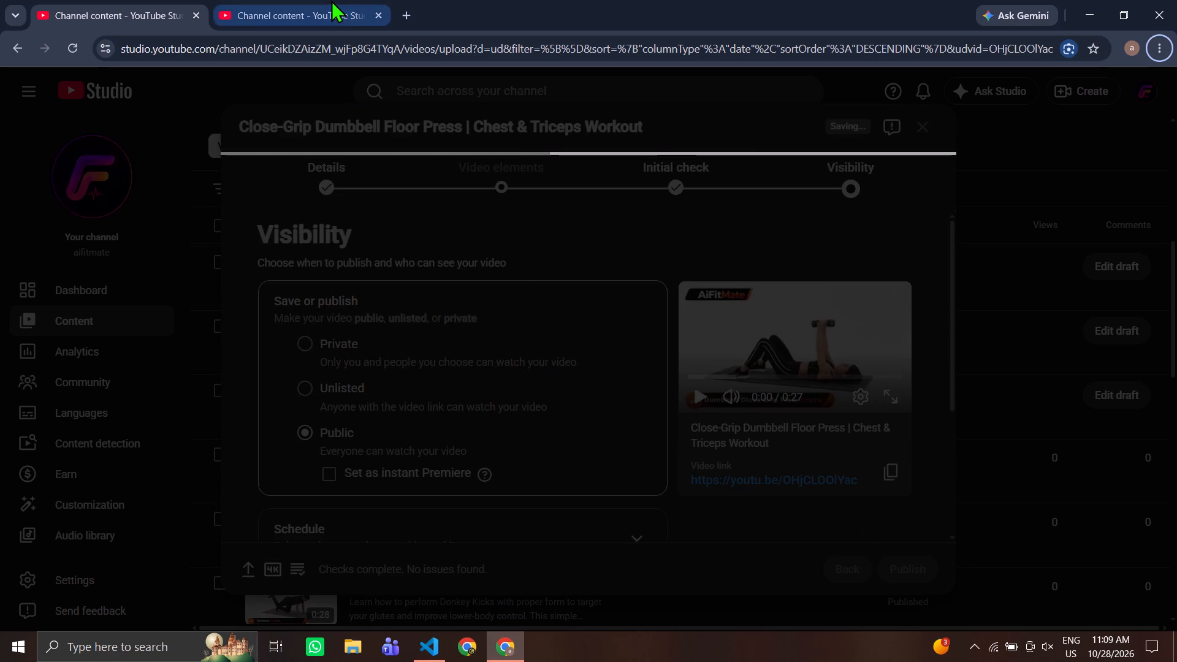
Dismiss the video's publishing confirmation and open the dumbbell close grip floor press 2 draft from the Shorts list in the second browser tab.
click(331, 0)
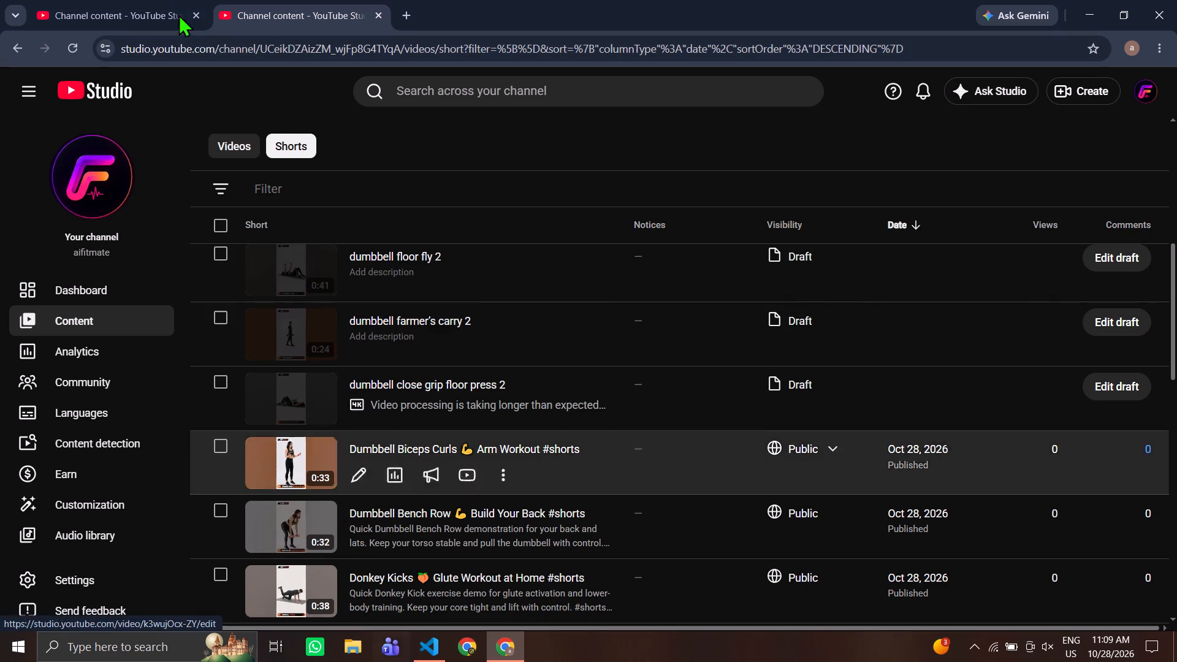
click(128, 0)
click(729, 549)
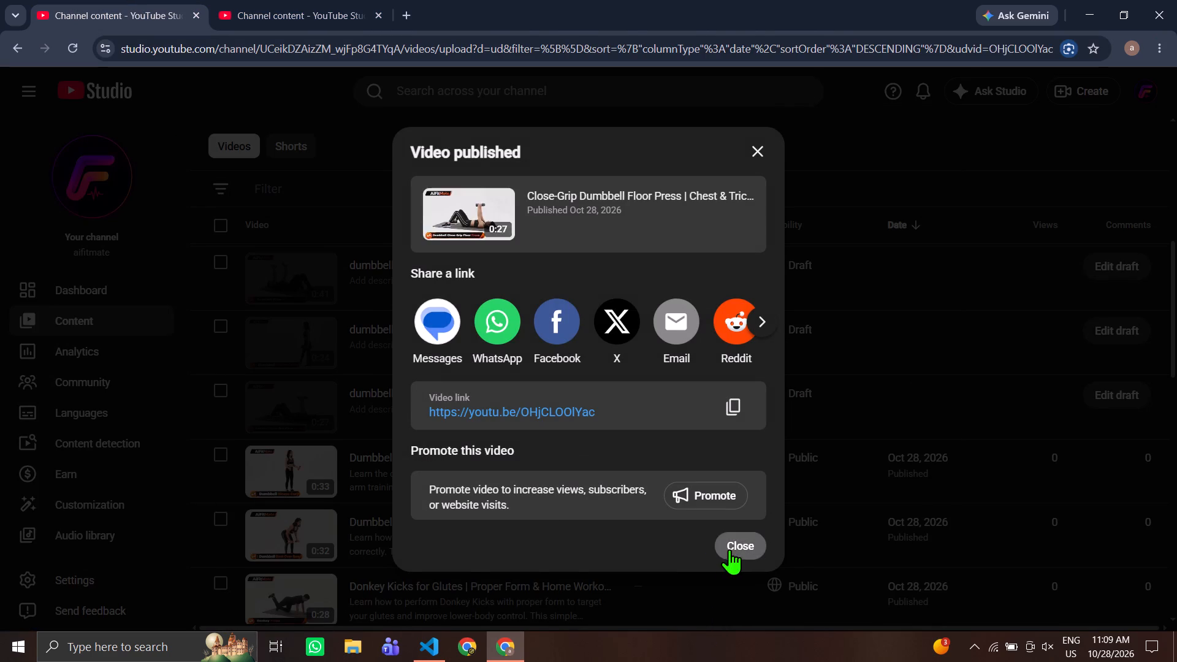
drag(1176, 323, 1171, 291)
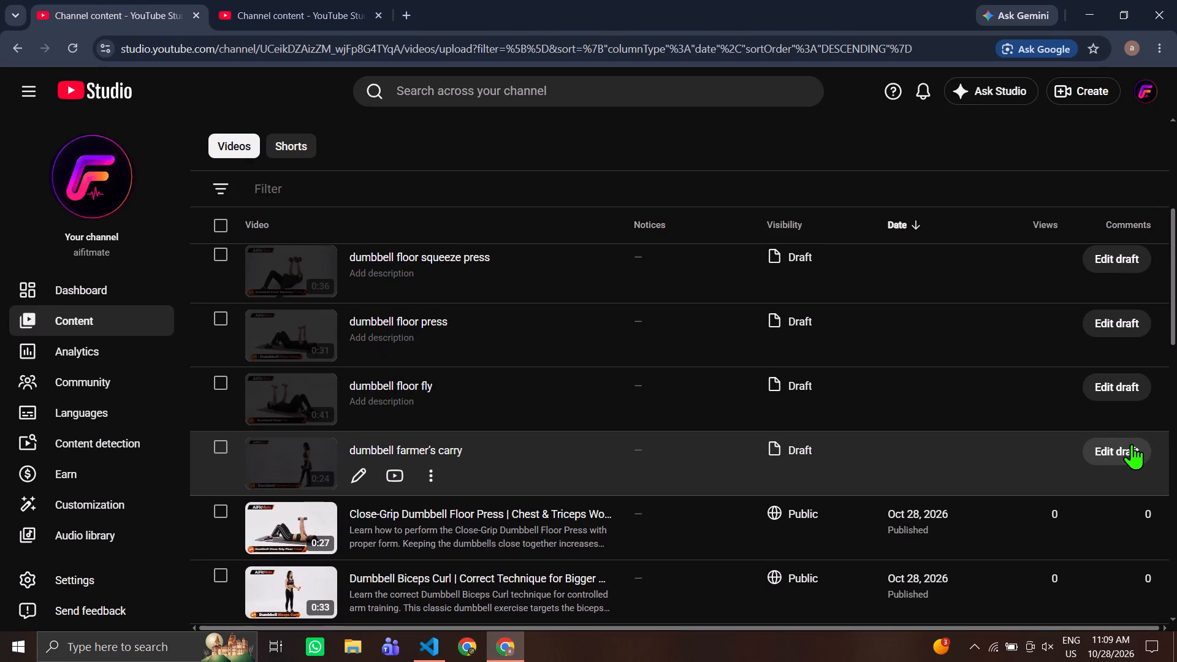
key(ctrl+2)
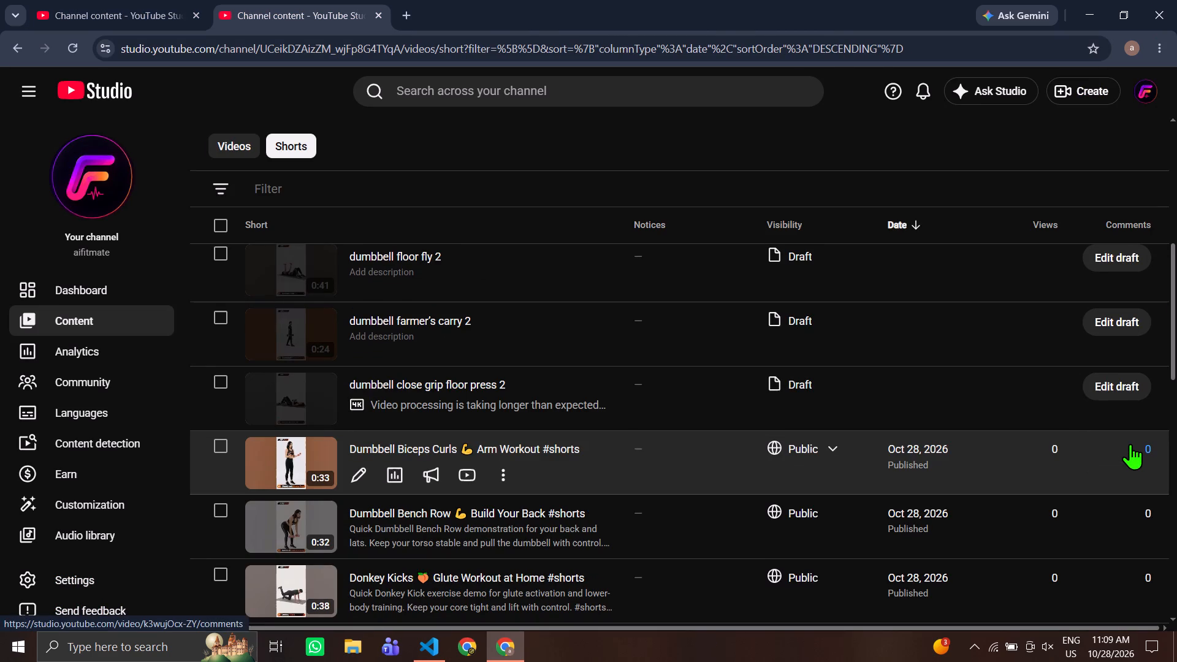
click(1117, 390)
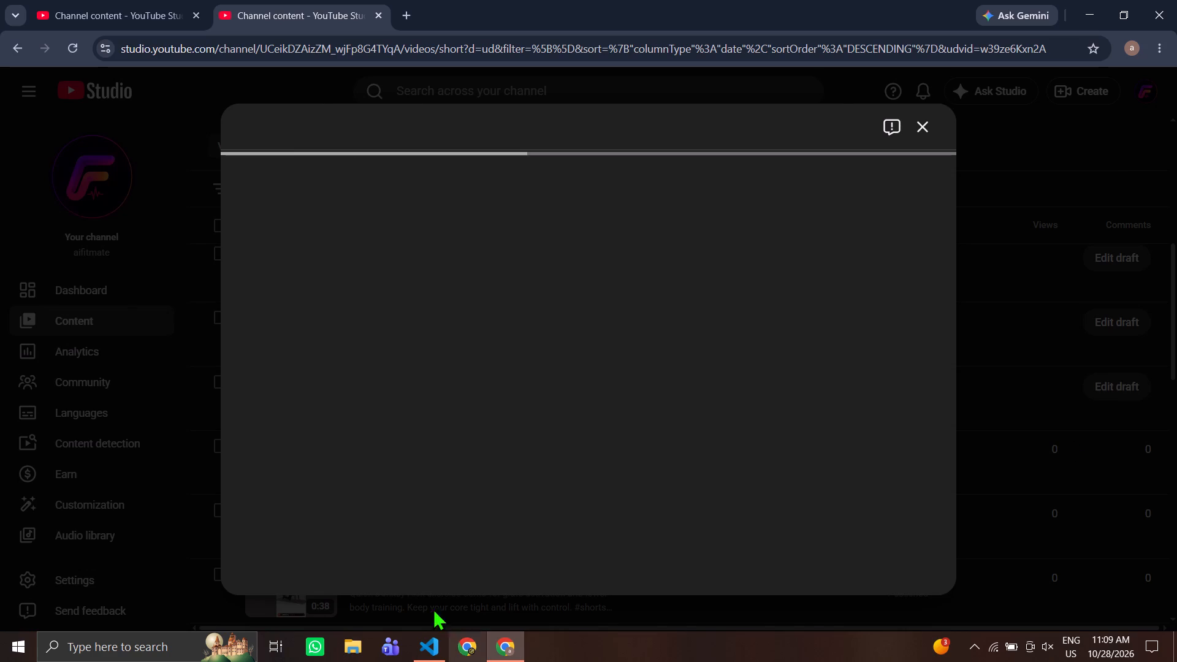
Copy the Close-Grip Floor Press short title and short description from Visual Studio Code, and paste the description into the Short's draft.
key(alt+Tab)
click(245, 320)
key(ctrl+c)
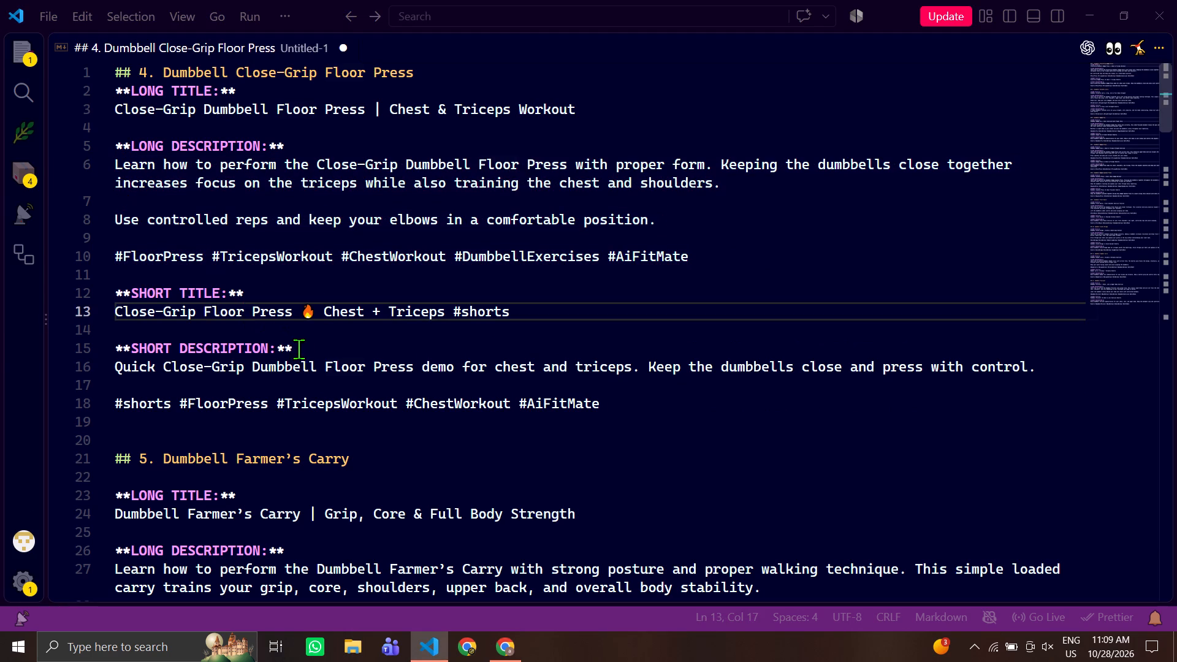
drag(617, 405, 0, 371)
key(ctrl+c)
key(alt+Tab)
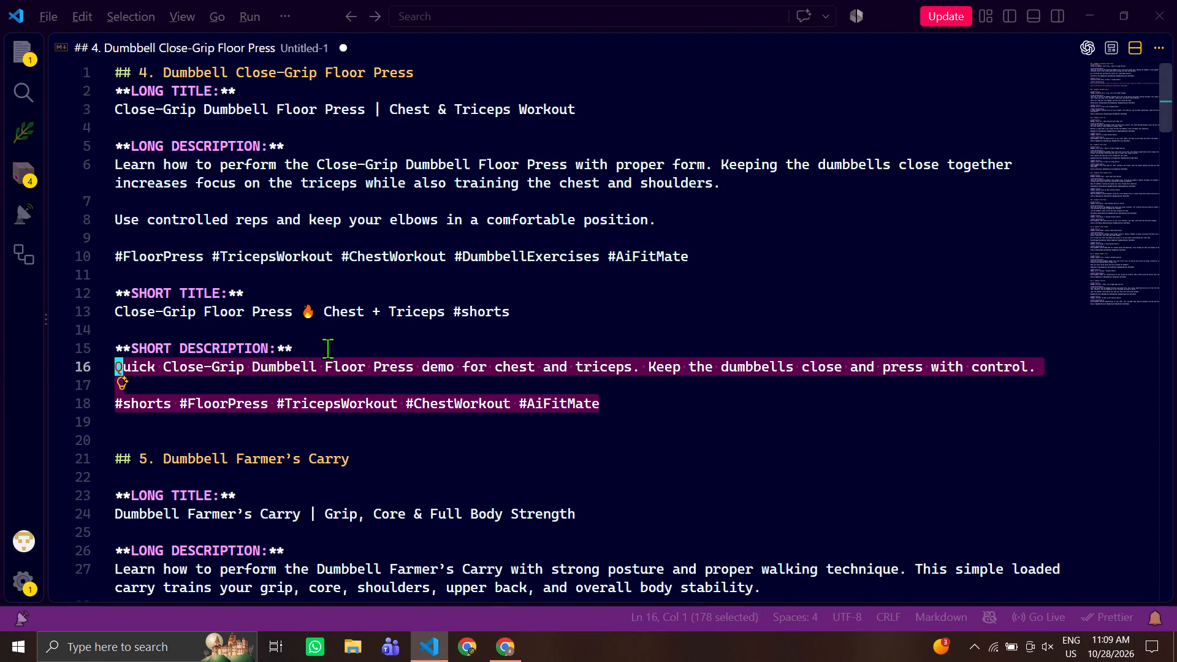
click(453, 420)
key(ctrl+v)
Replace the Short's title with the copied "Close-Grip Floor Press 🔥 Chest + Triceps #shorts" from the clipboard history.
click(472, 279)
click(481, 297)
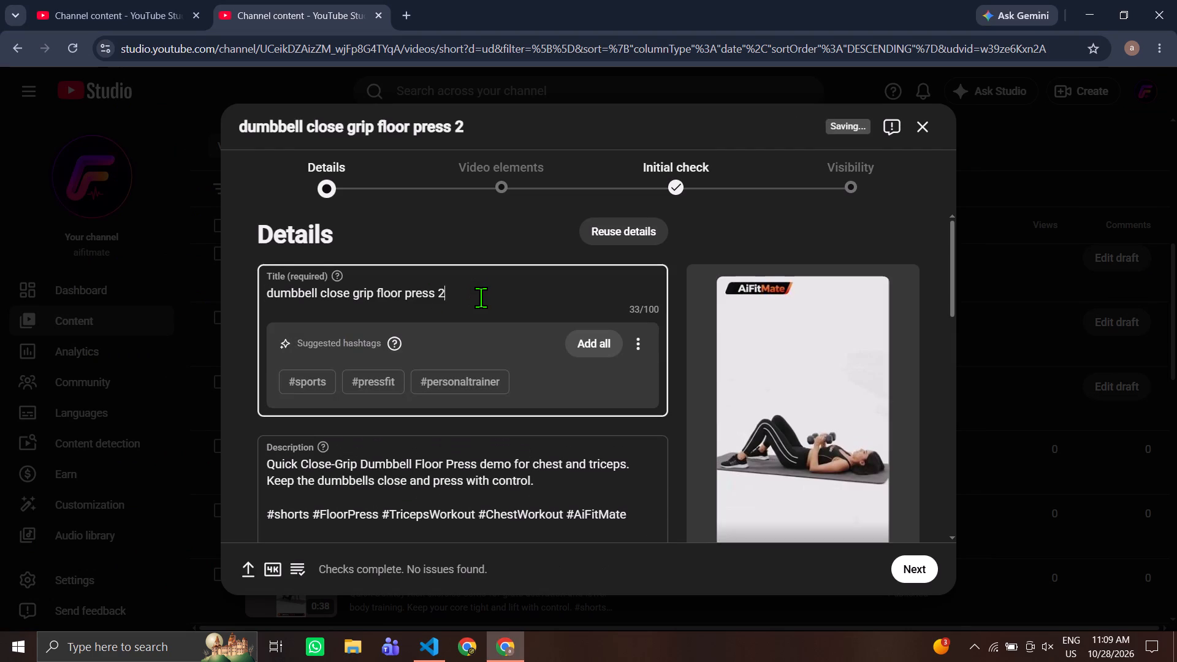
key(ctrl+a)
key(super+v)
click(377, 413)
key(ctrl+v)
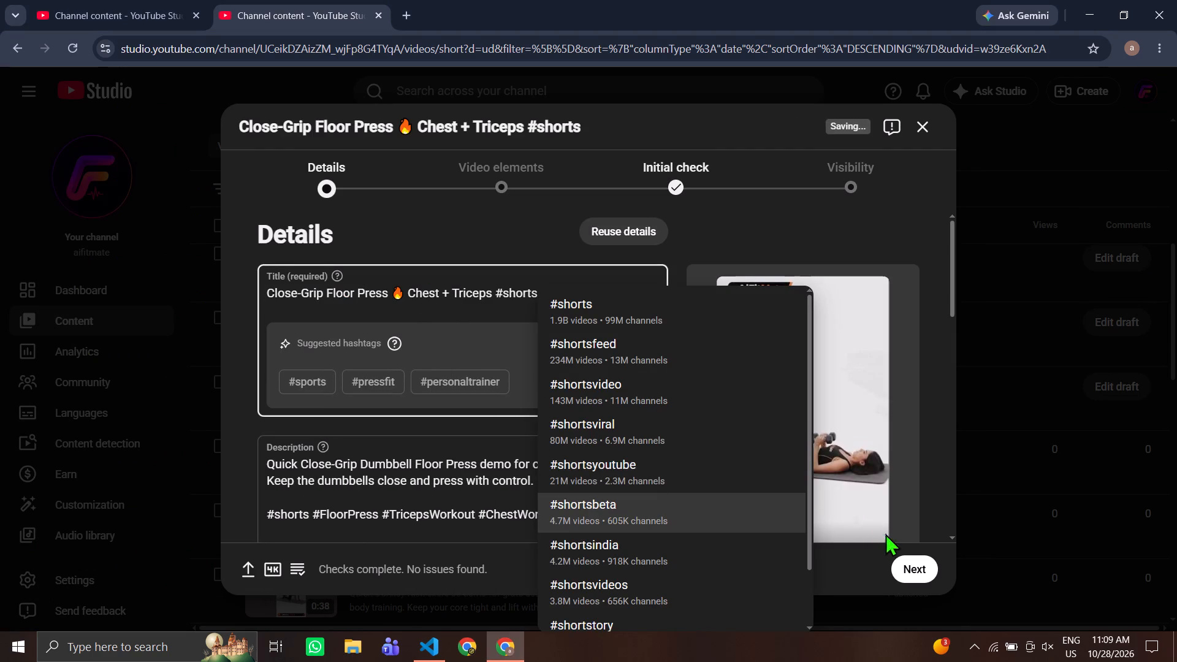
Declare the Close-Grip Floor Press Short not made for kids and publish it with Public visibility.
click(913, 571)
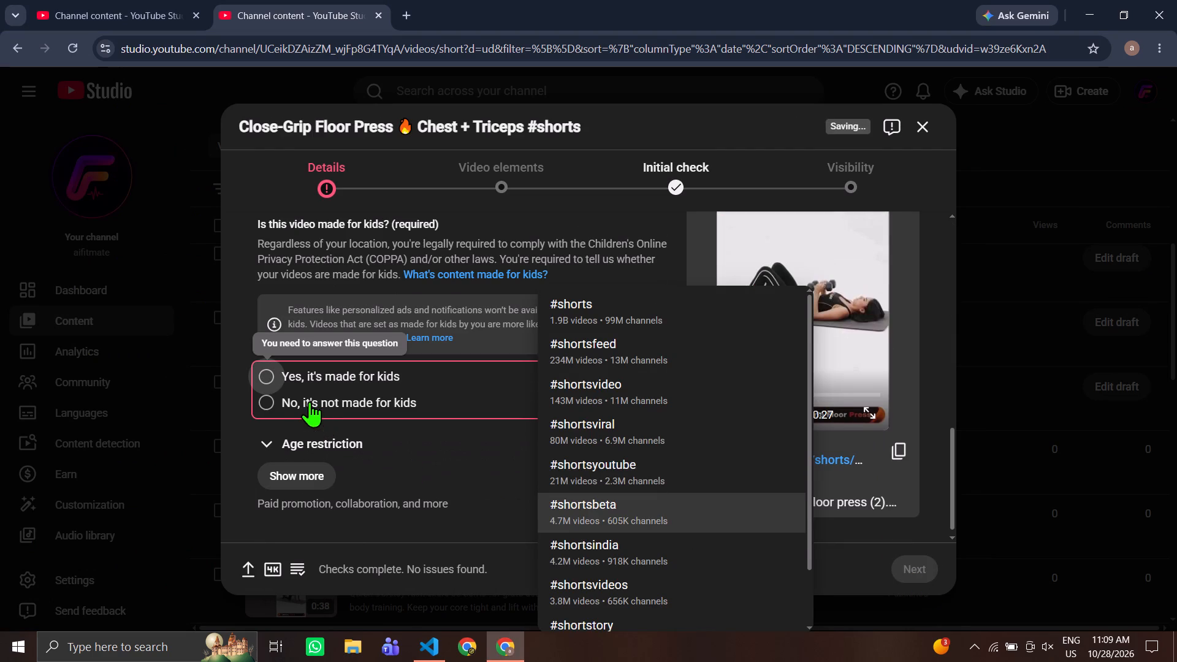
click(310, 401)
double_click(914, 568)
click(914, 568)
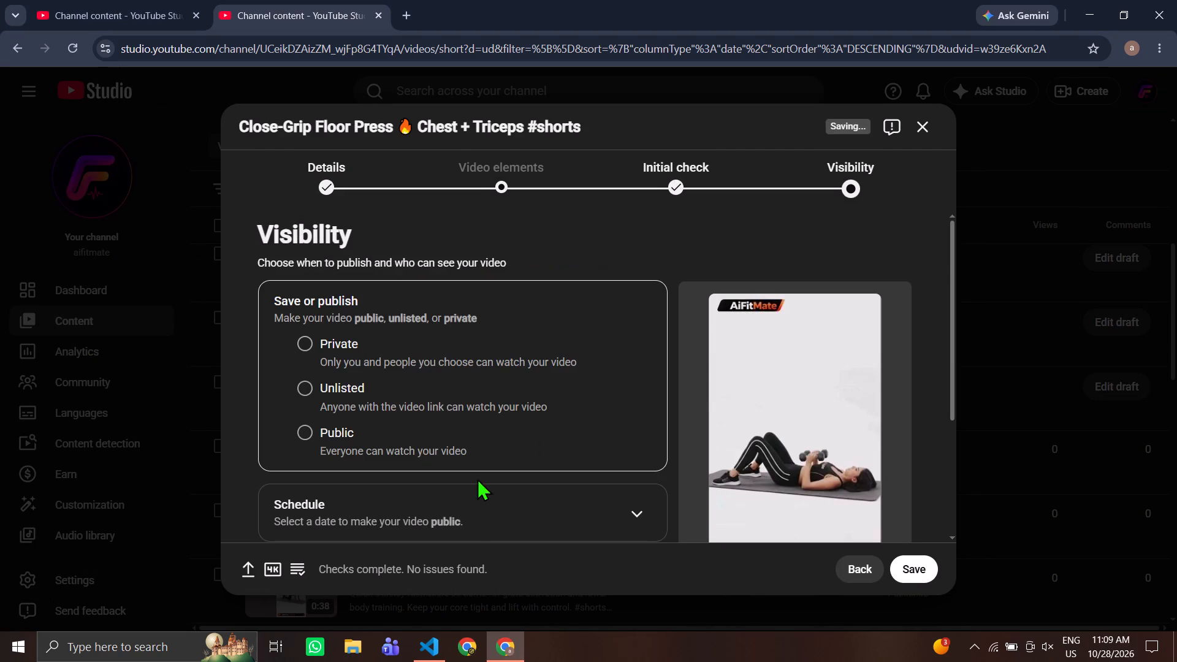
click(343, 433)
click(921, 561)
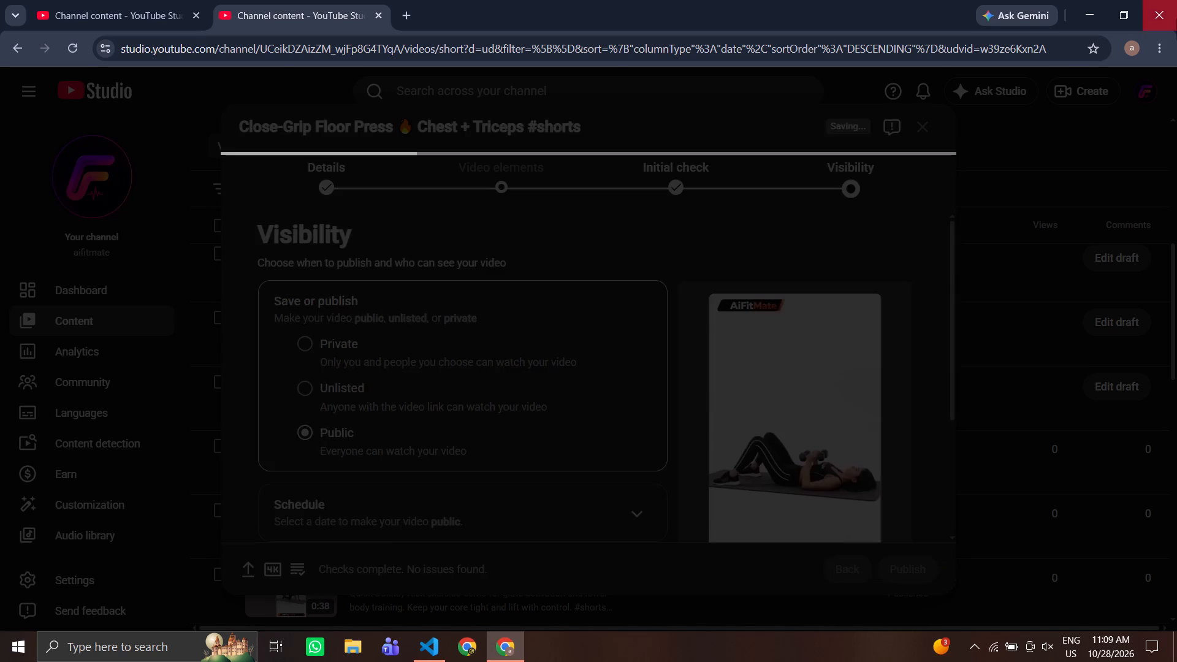
In Visual Studio Code, remove the Dumbbell Close-Grip Floor Press section and the blank lines above the Dumbbell Farmer's Carry heading.
key(alt+Tab)
click(463, 422)
drag(463, 422, 354, 0)
key(ctrl+x)
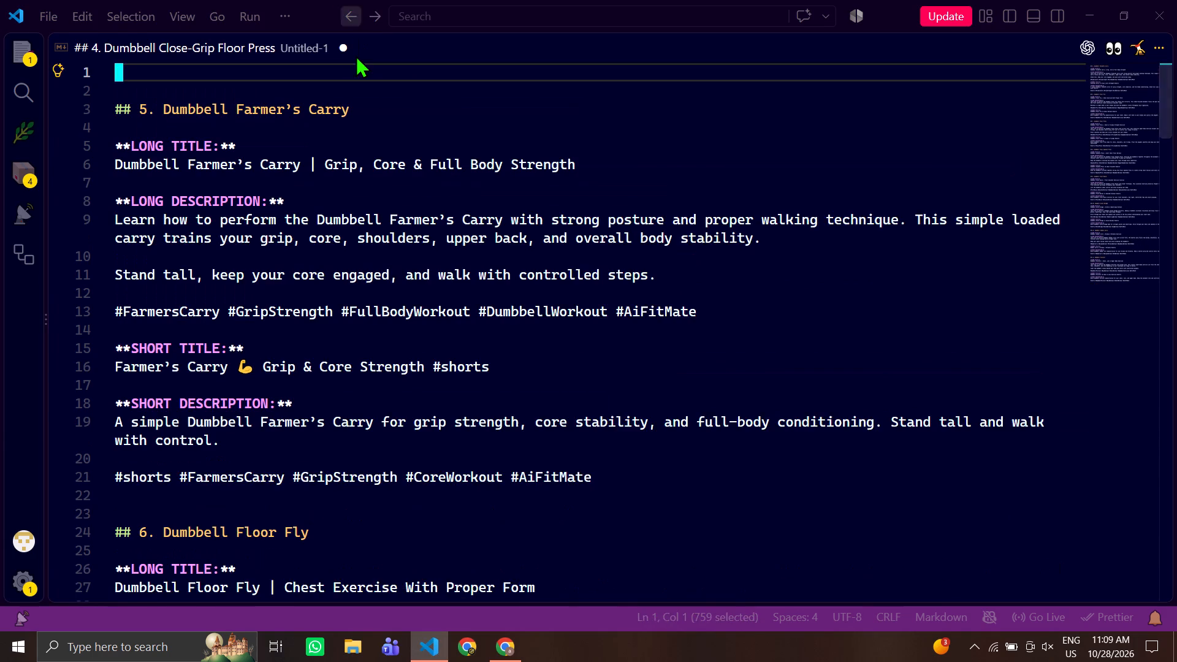
key(ctrl+x)
key(ctrl+x)
Copy the Dumbbell Farmer's Carry long title and its full long description including hashtags as separate clipboard entries.
click(356, 128)
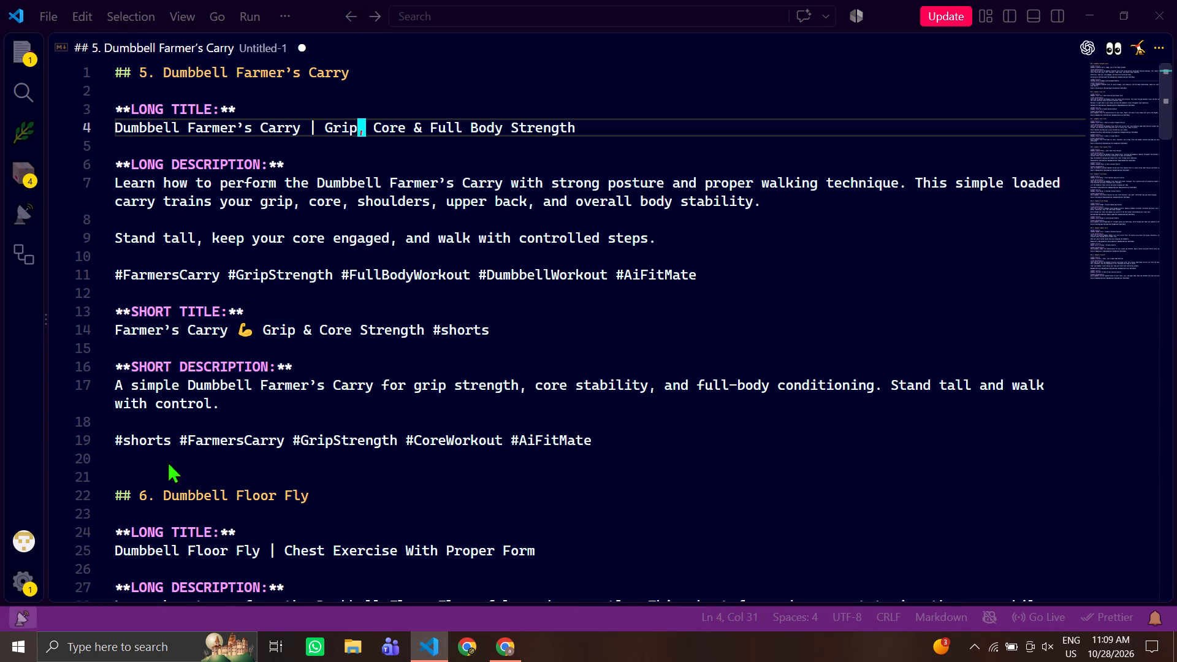
key(ctrl+c)
drag(714, 278, 0, 208)
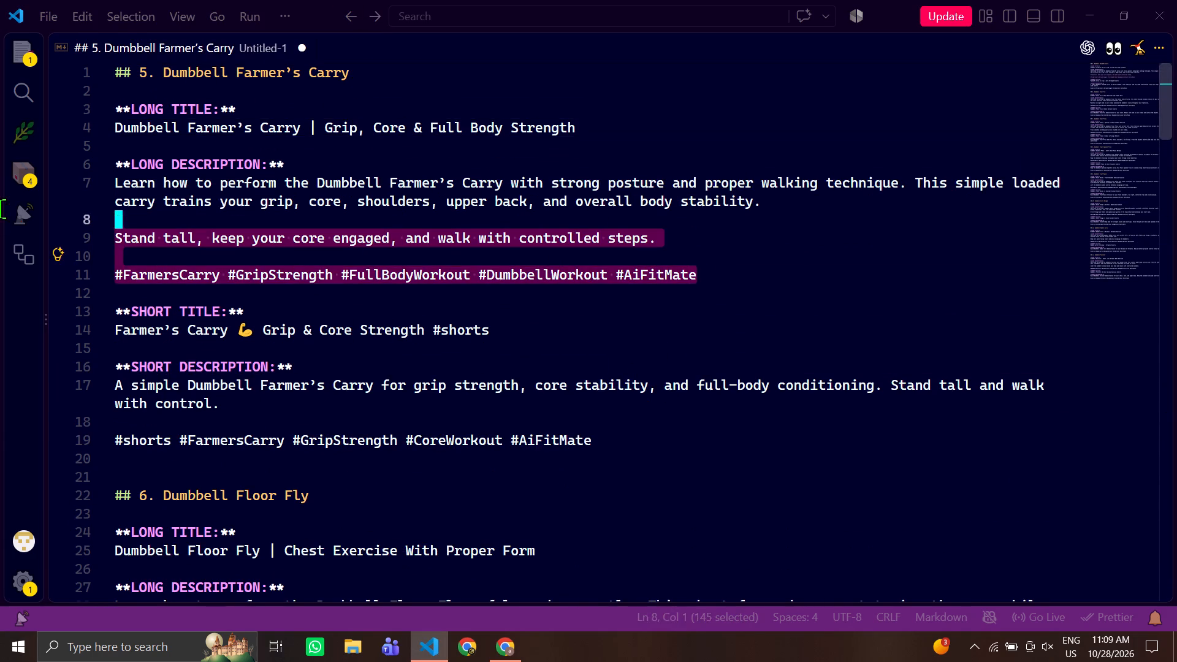
drag(0, 208, 0, 178)
key(ctrl+c)
In YouTube Studio, dismiss the Short's publishing confirmation and open the dumbbell farmer's carry draft from the Videos list in the first browser tab.
key(alt+Tab)
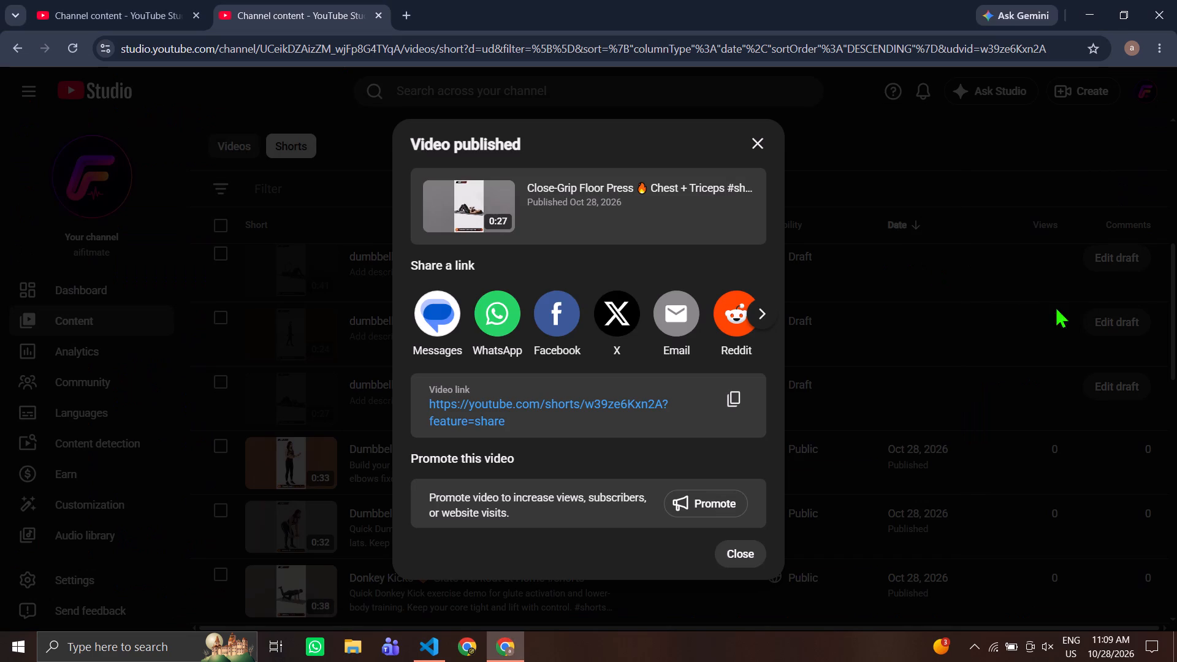
click(760, 136)
key(ctrl+1)
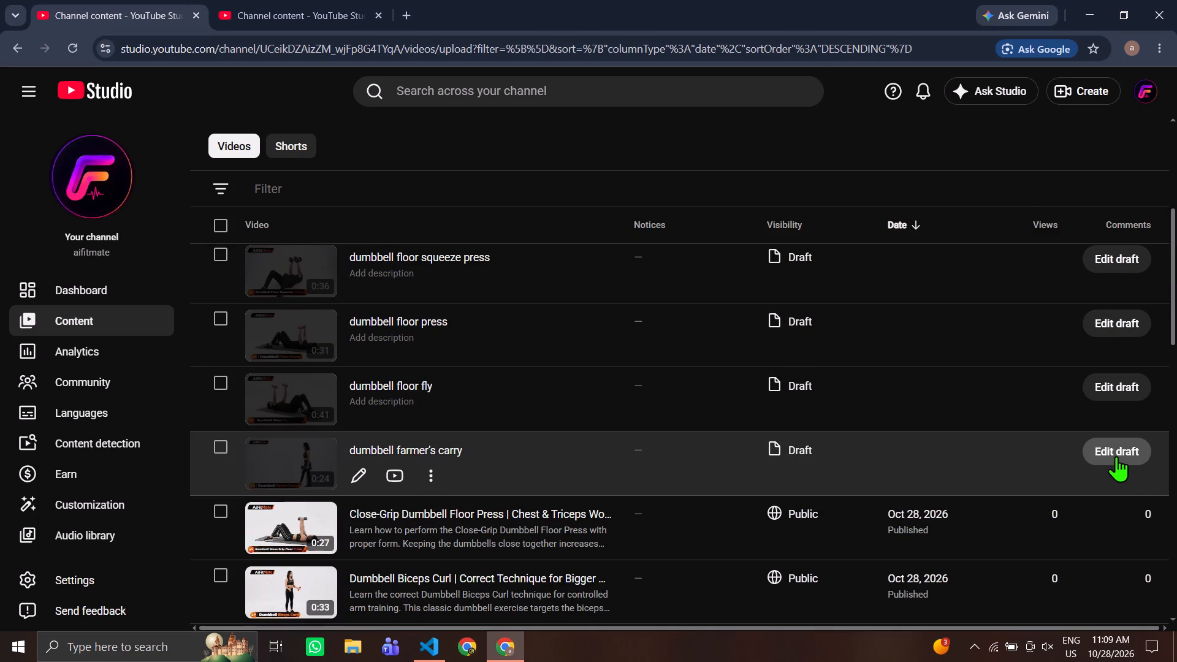
click(1116, 456)
Fill the draft with the copied long description and set its title to "Dumbbell Farmer's Carry | Grip, Core & Full Body Strength".
click(375, 434)
key(ctrl+v)
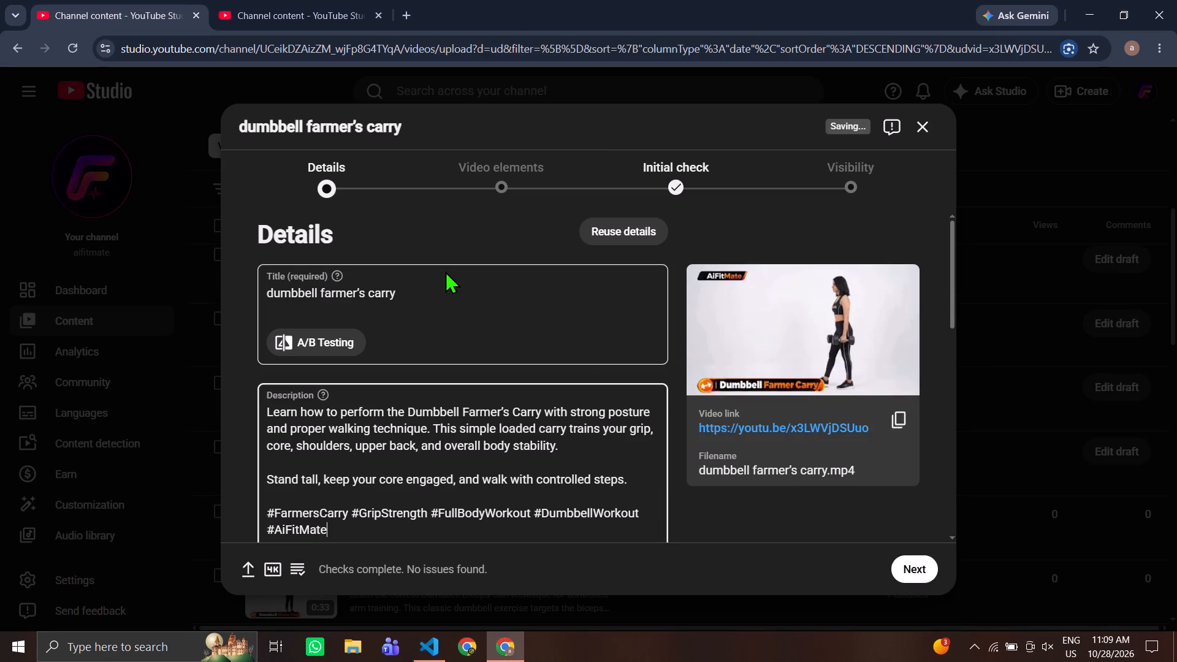
click(463, 295)
key(ctrl+a)
key(super+v)
click(374, 412)
key(ctrl+v)
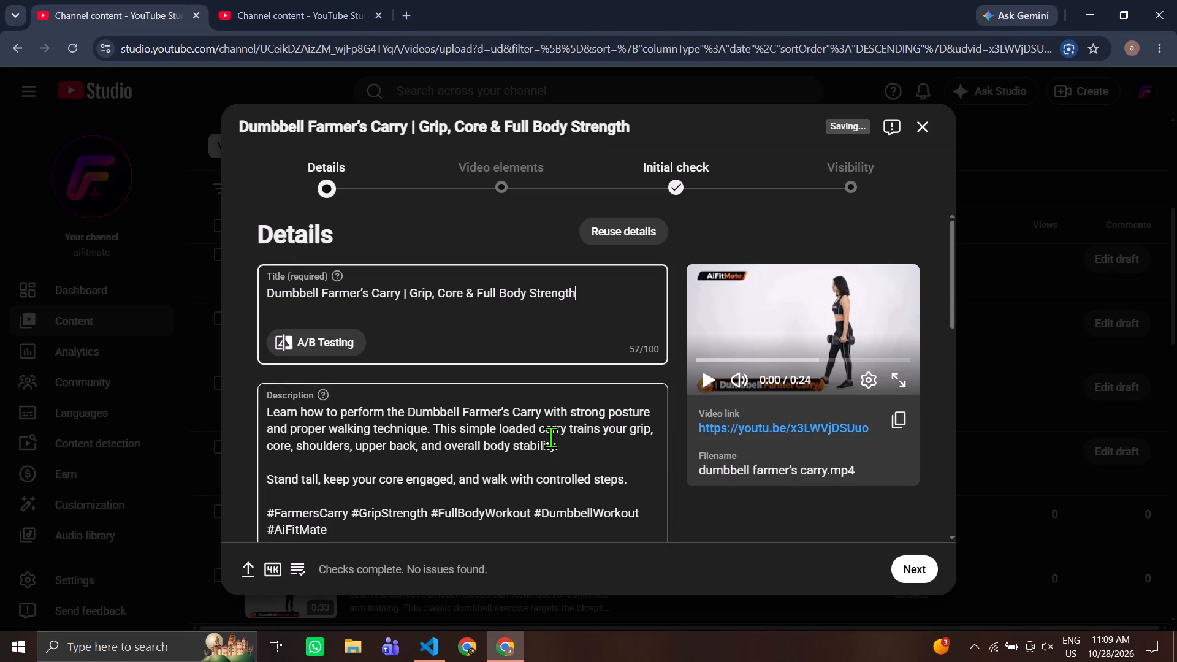
Declare the Dumbbell Farmer's Carry video not made for kids and publish it with Public visibility.
click(908, 570)
click(316, 400)
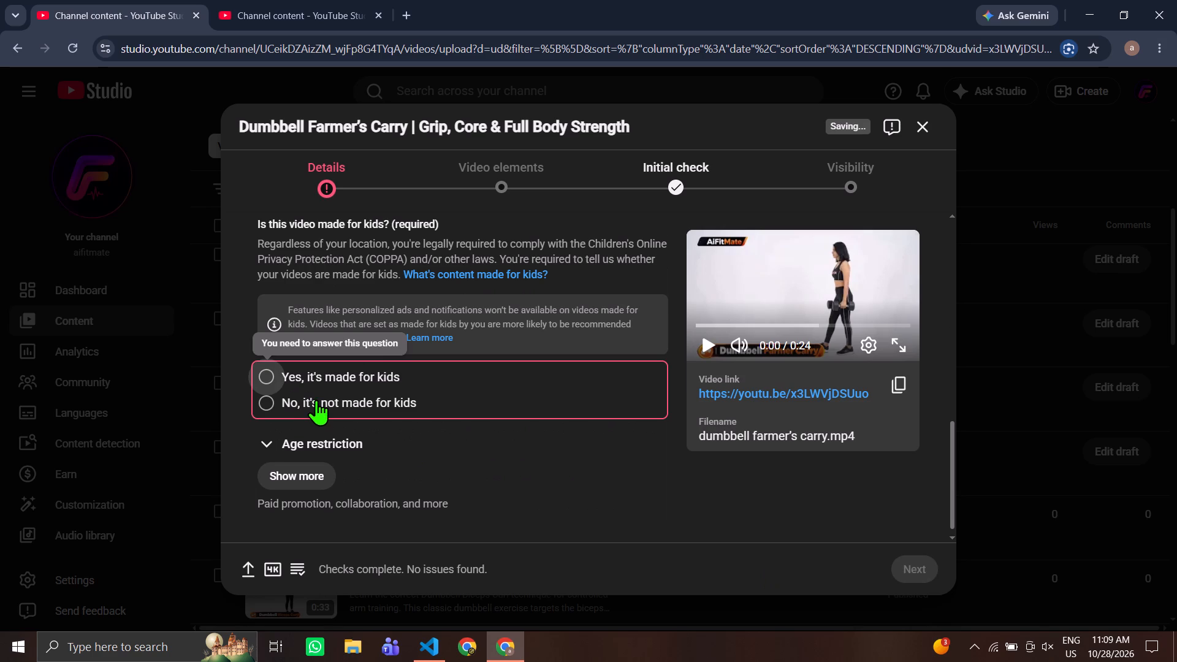
triple_click(918, 568)
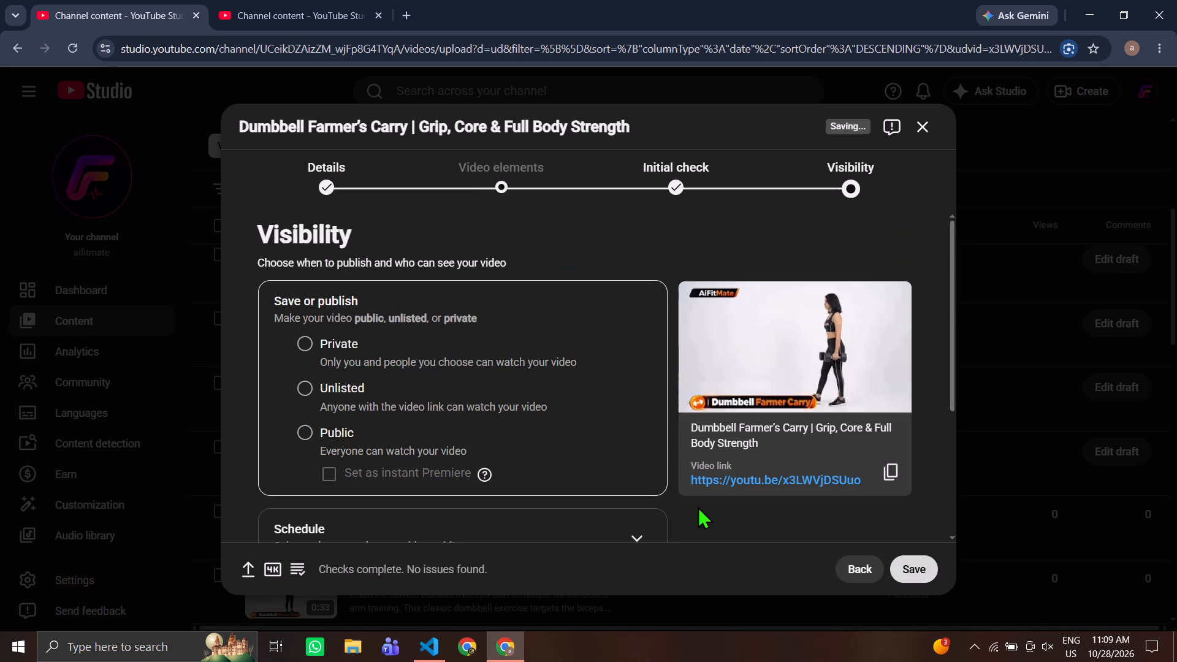
click(314, 436)
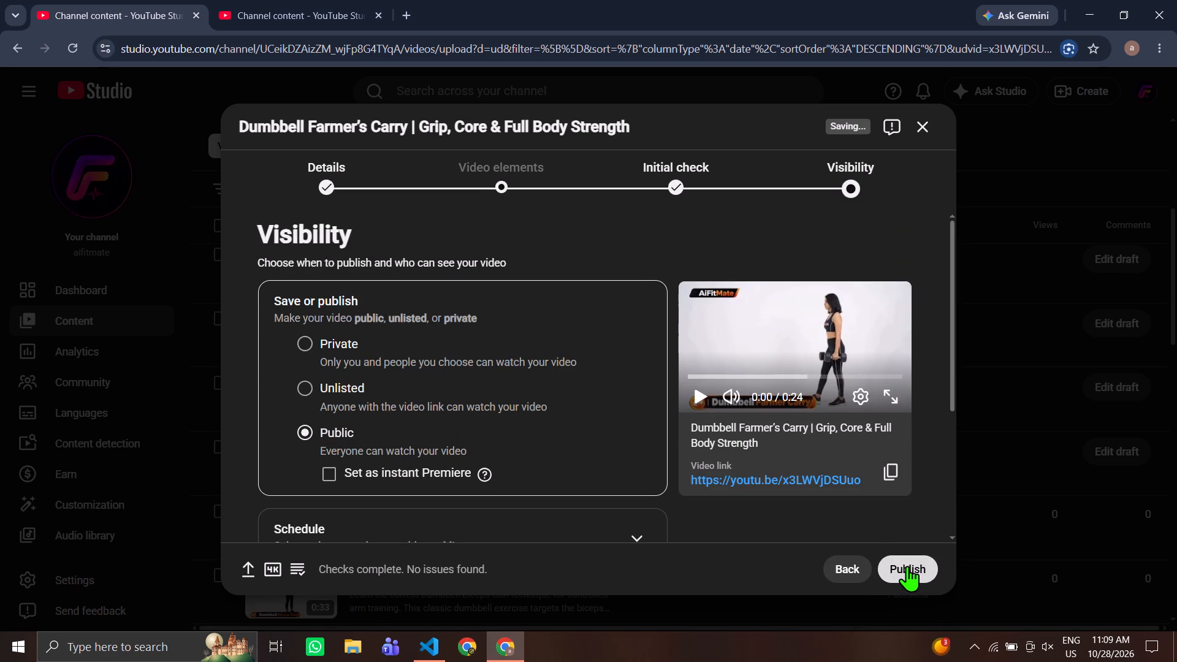
click(907, 566)
Open the dumbbell farmer's carry 2 draft from the Shorts list in the second browser tab.
key(ctrl+2)
click(1119, 316)
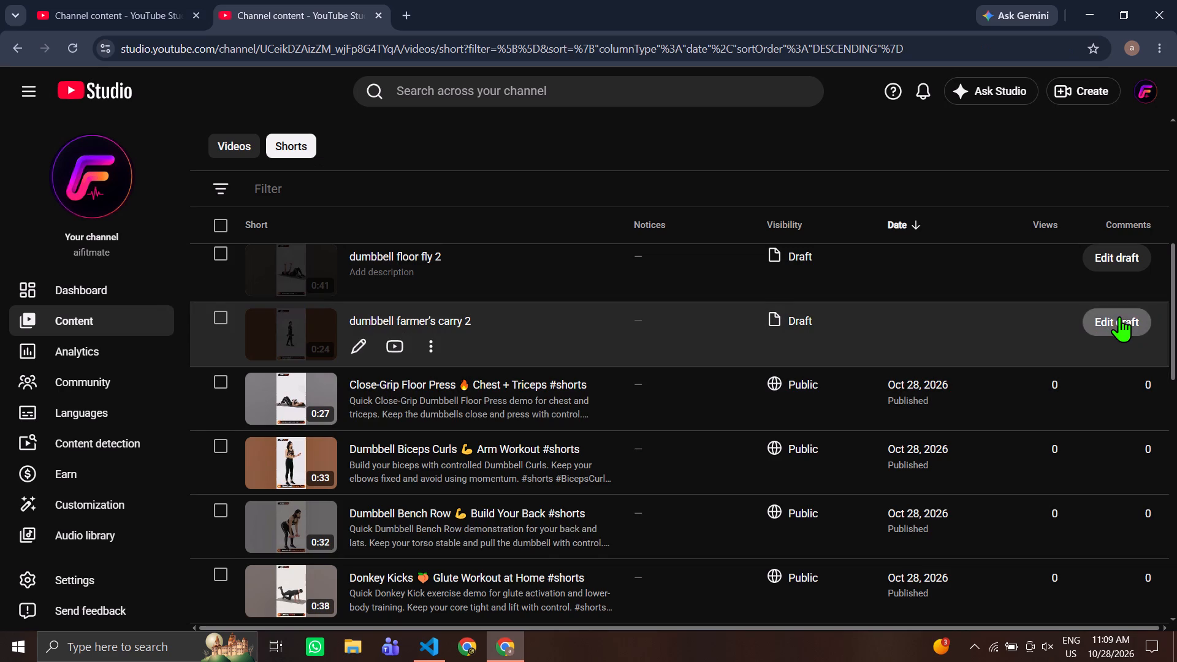
Copy the Farmer's Carry short title and short description from Visual Studio Code, and paste the description into the Short's draft.
key(alt+Tab)
click(354, 328)
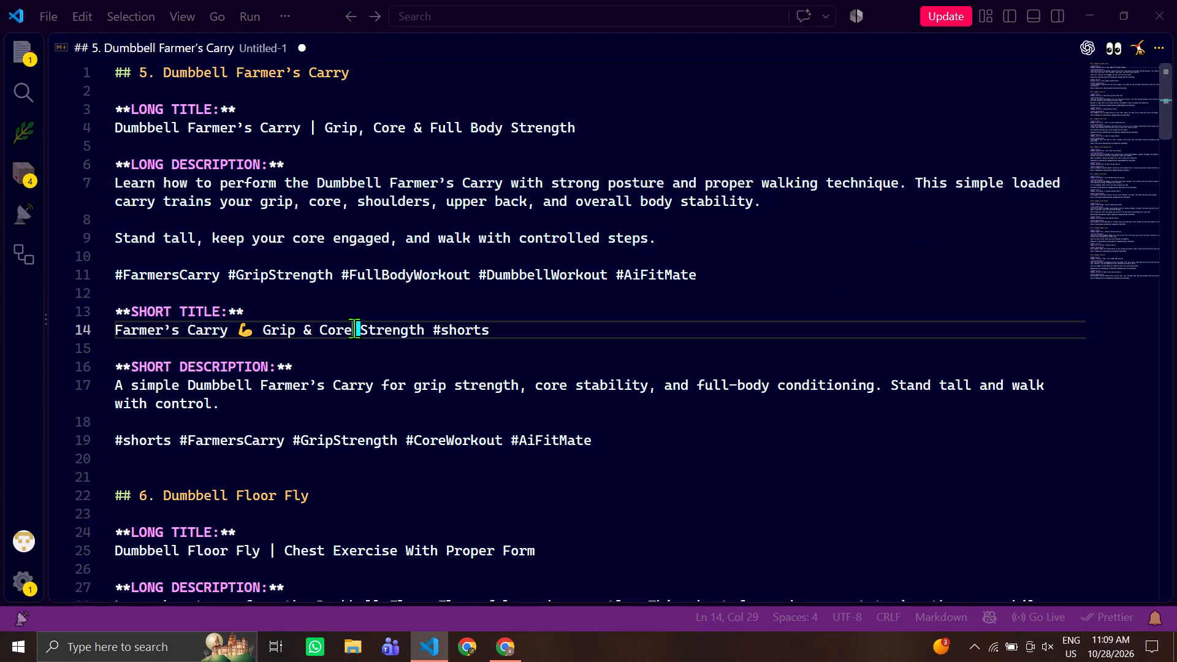
key(ctrl+c)
drag(611, 446, 12, 385)
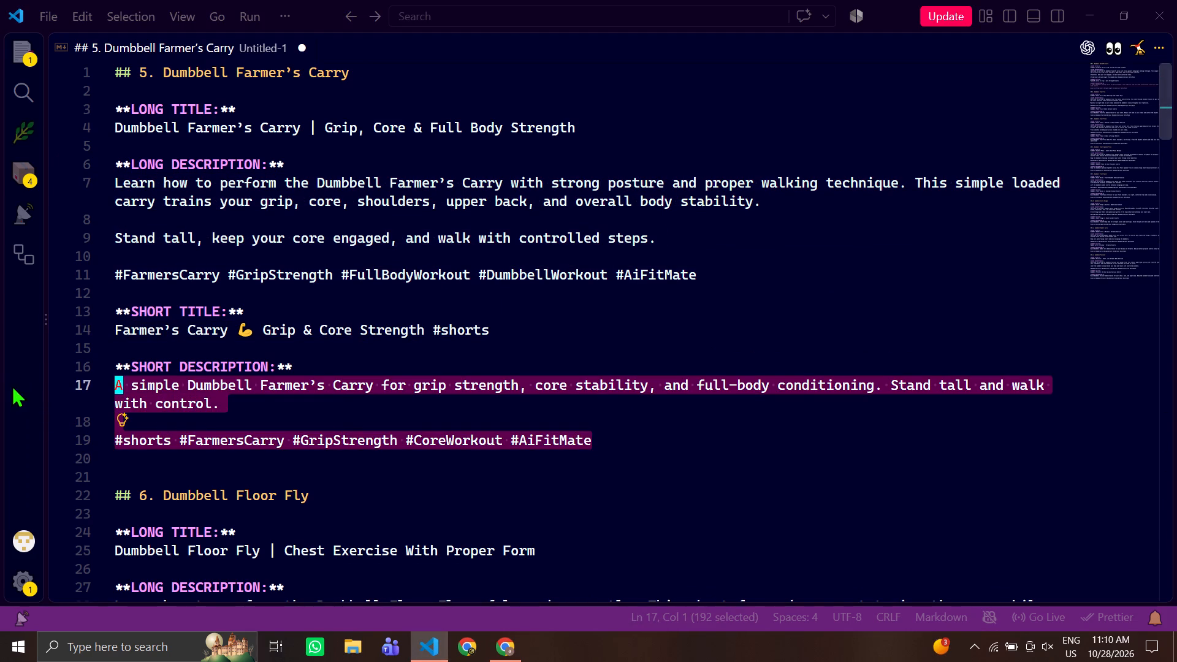
key(ctrl+c)
key(alt+Tab)
click(461, 396)
key(ctrl+v)
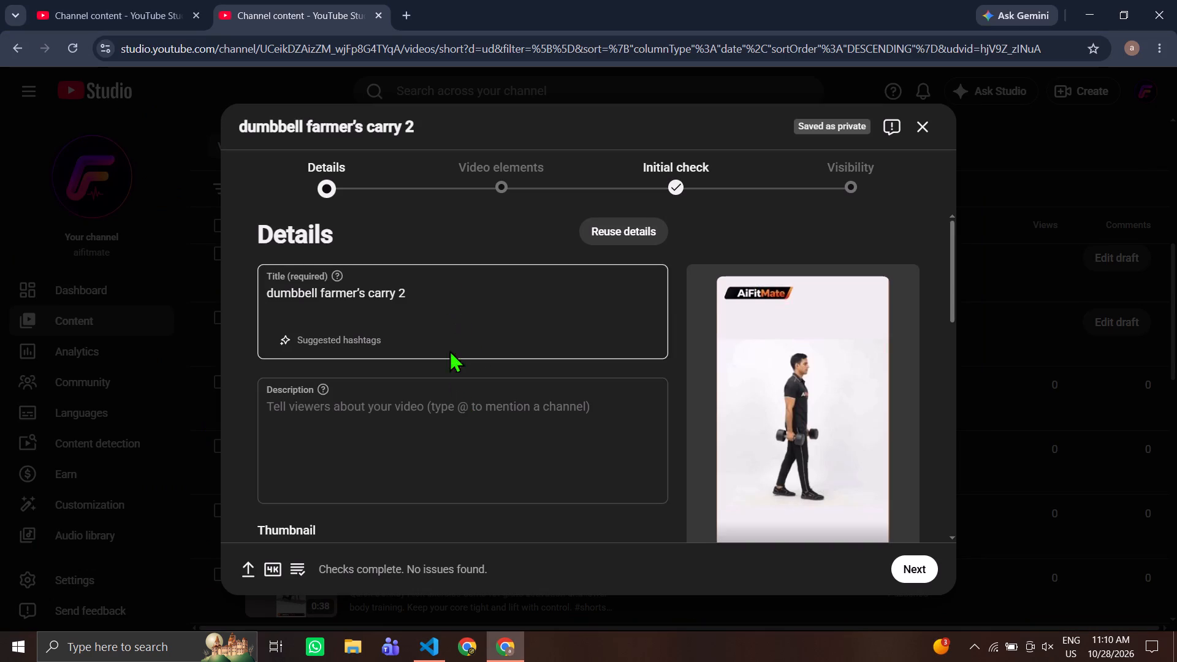
click(464, 436)
key(ctrl+v)
Replace the Short's title with the copied "Farmer's Carry 💪 Grip & Core Strength #shorts" from the clipboard history.
click(473, 295)
key(ctrl+a)
key(super+v)
click(345, 431)
key(ctrl+v)
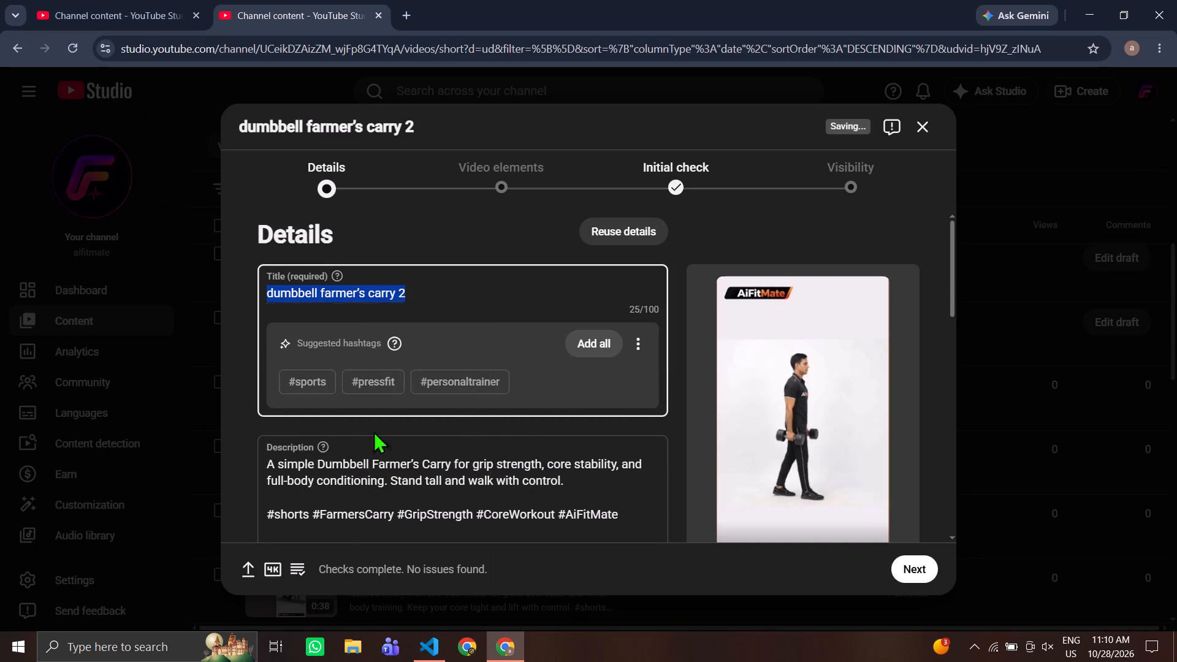
Declare the Farmer's Carry Short not made for kids and publish it with Public visibility.
click(920, 570)
click(330, 406)
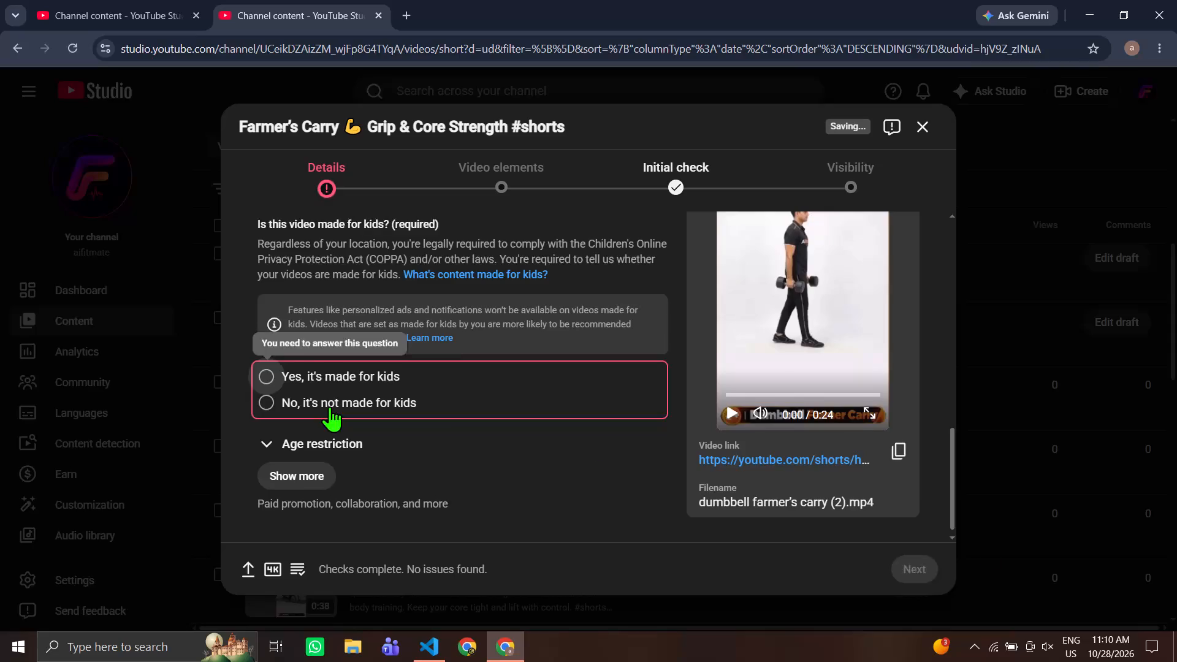
triple_click(918, 563)
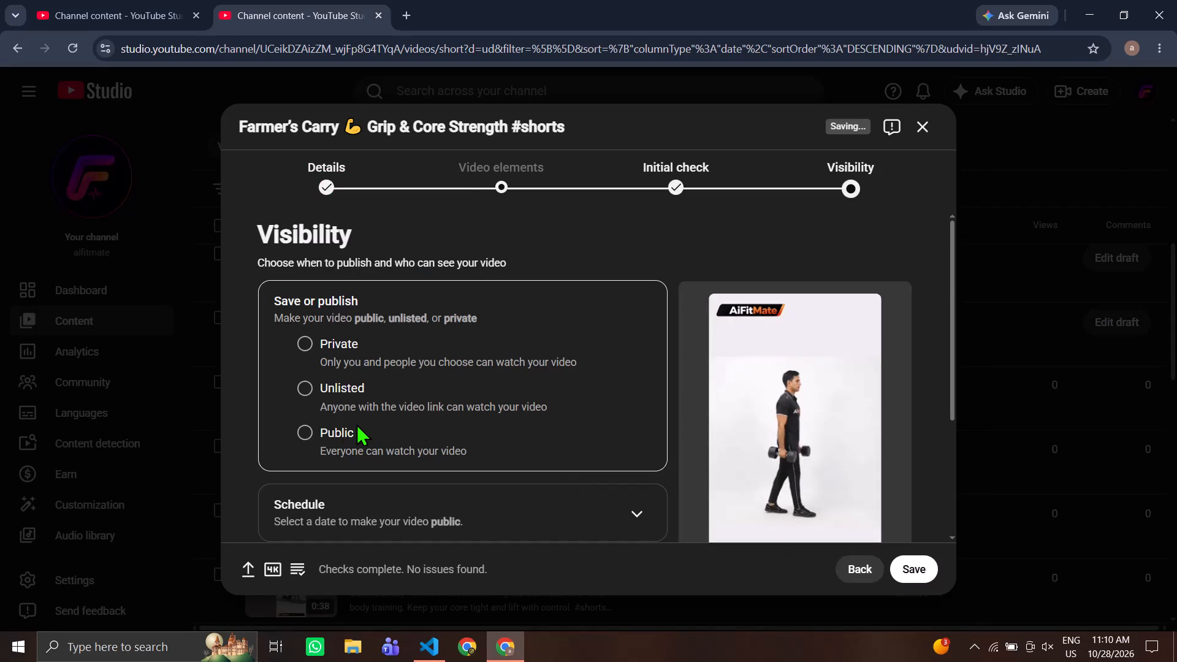
click(344, 427)
click(916, 569)
Cut the whole finished "5. Dumbbell Farmer's Carry" section out of the notes in Visual Studio Code.
key(alt+Tab)
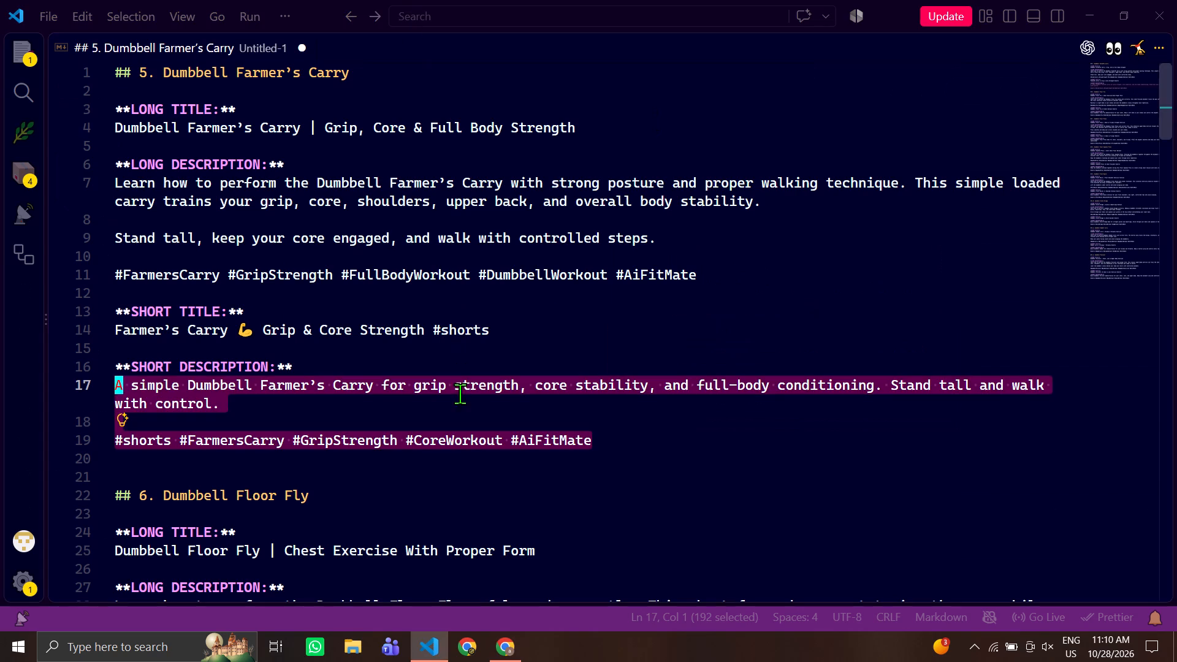
click(467, 406)
drag(234, 476, 151, 0)
key(ctrl+x)
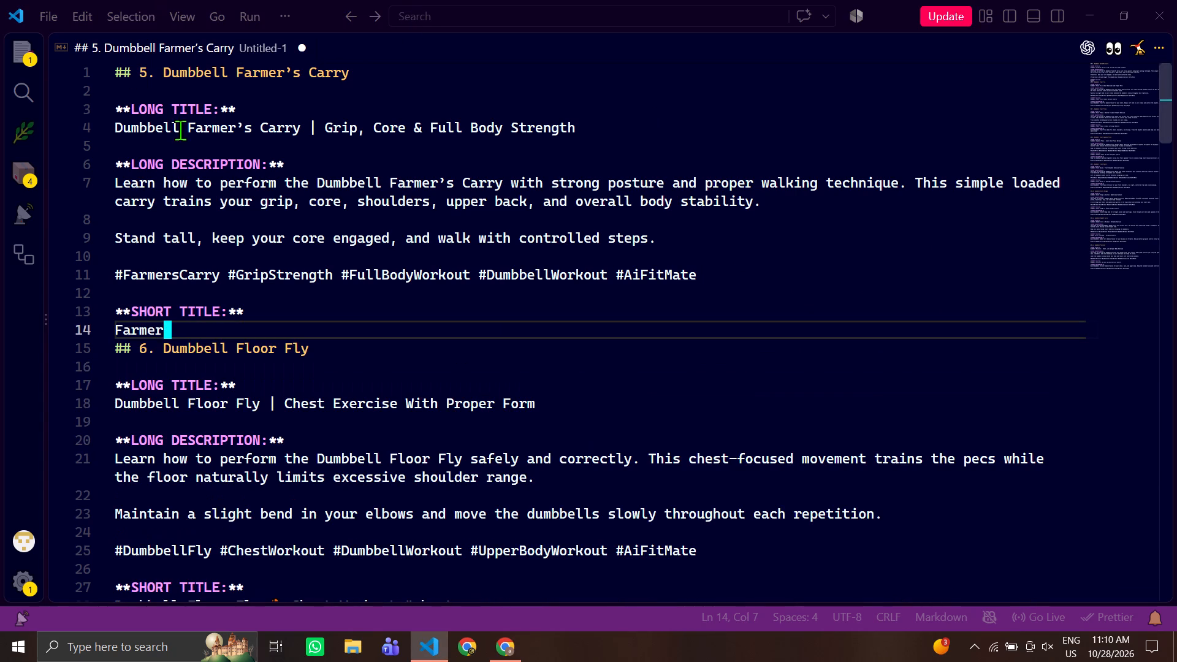
drag(200, 327, 166, 0)
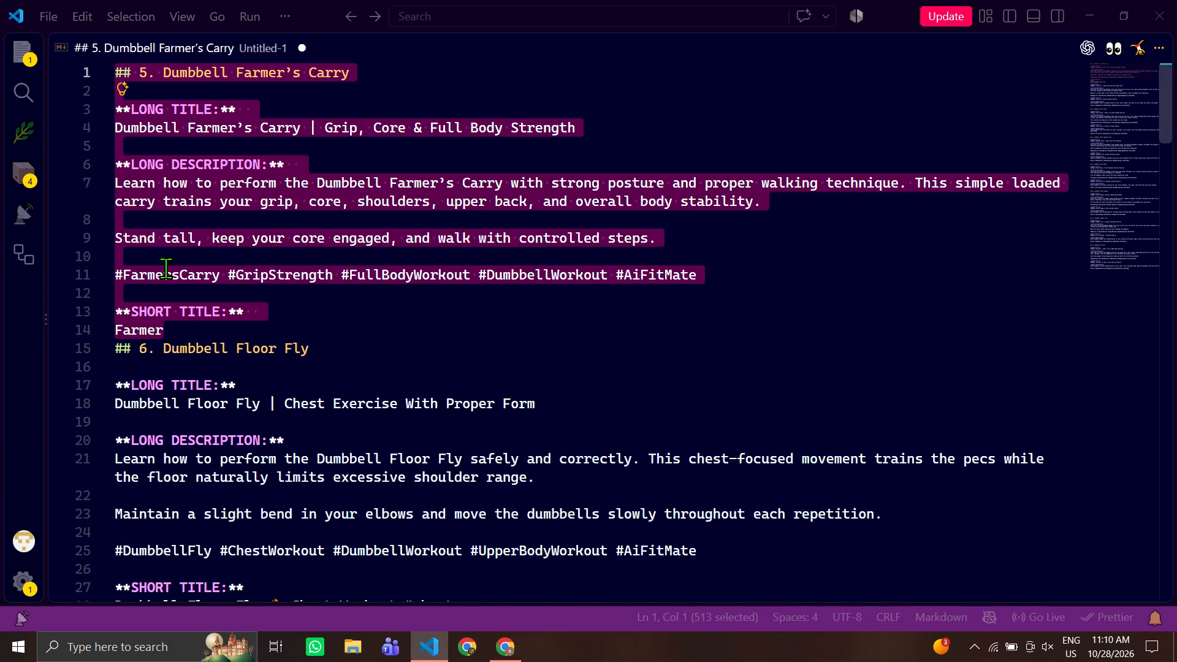
key(ctrl+x)
Copy the long title and the long description with its hashtags from the Dumbbell Floor Fly section.
click(364, 153)
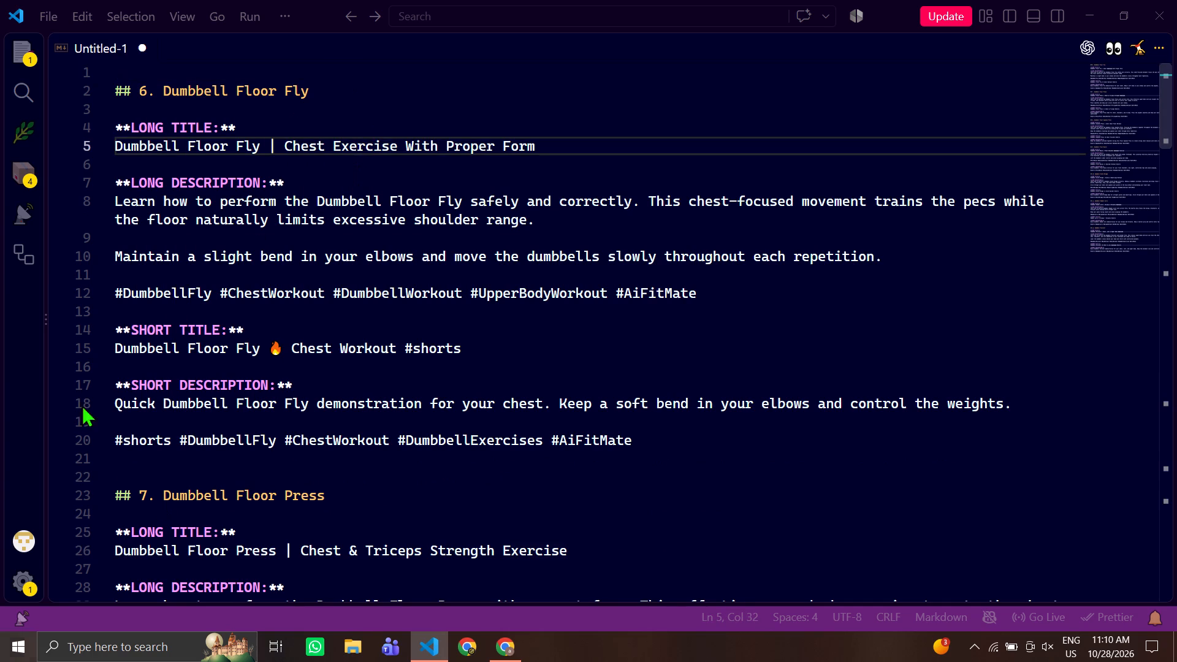
key(ctrl+c)
drag(740, 298, 120, 230)
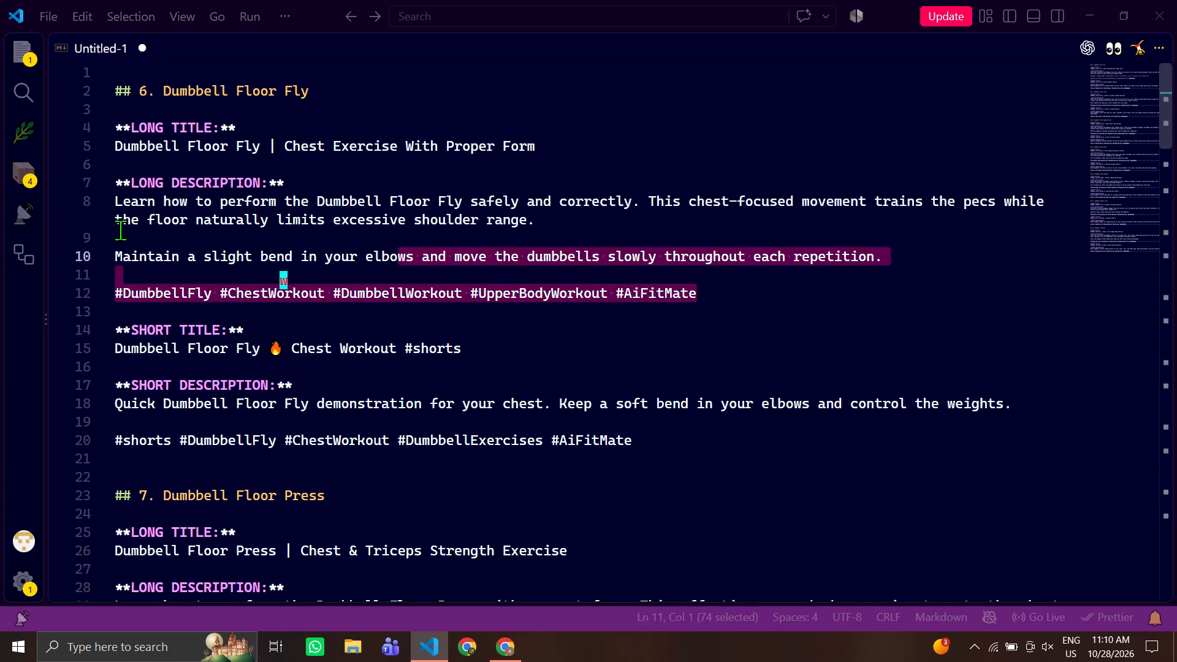
drag(120, 230, 0, 196)
key(ctrl+c)
Open the dumbbell floor fly draft from the Videos list in Chrome's first tab and paste the long description into it.
key(alt+Tab)
click(143, 0)
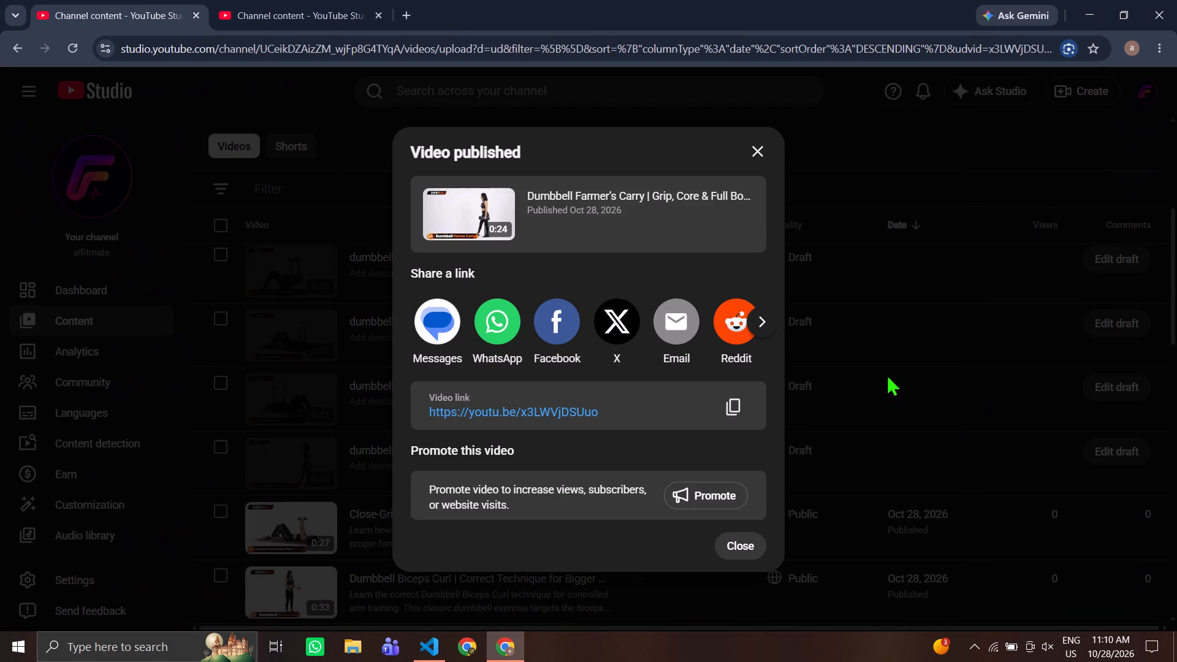
click(743, 549)
click(1129, 386)
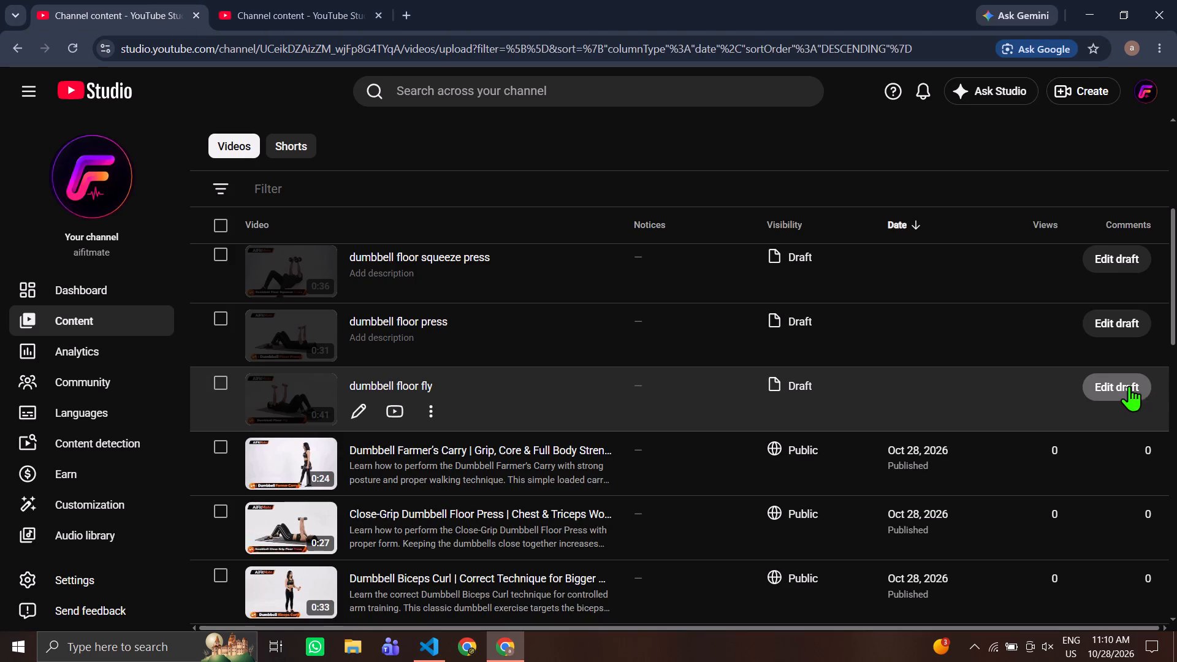
click(408, 442)
key(ctrl+v)
Replace the video's title with the copied "Dumbbell Floor Fly | Chest Exercise With Proper Form" from the clipboard history.
click(448, 275)
click(467, 300)
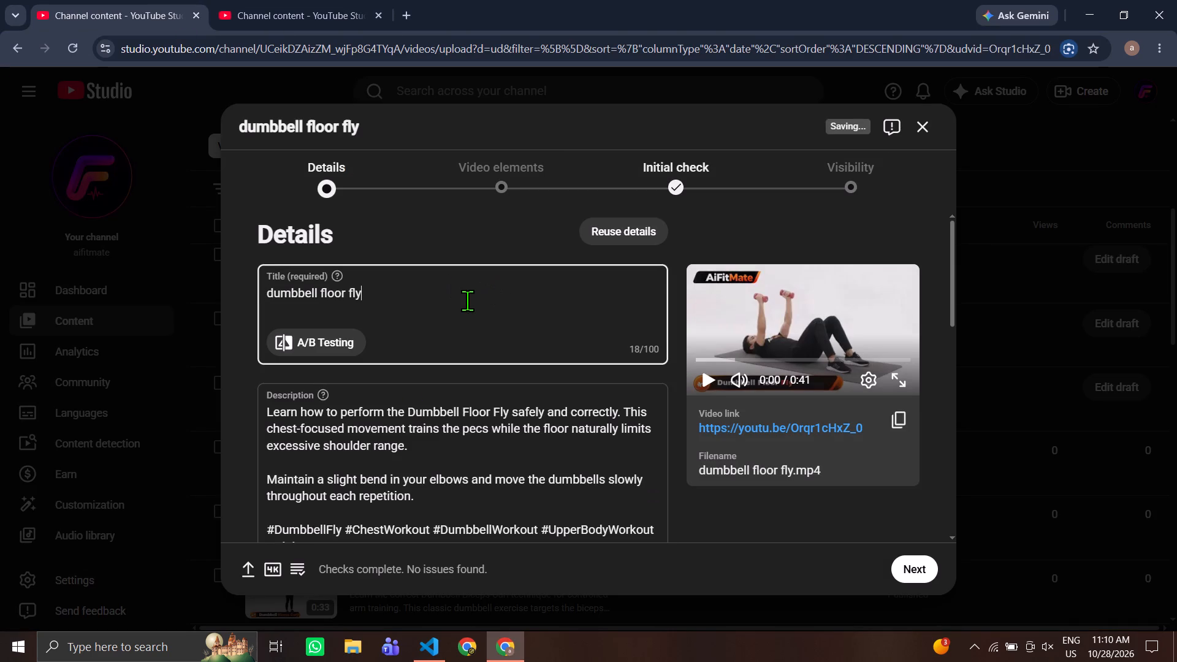
key(ctrl+a)
key(super+v)
click(381, 416)
key(ctrl+v)
Declare the Dumbbell Floor Fly video not made for kids.
click(917, 569)
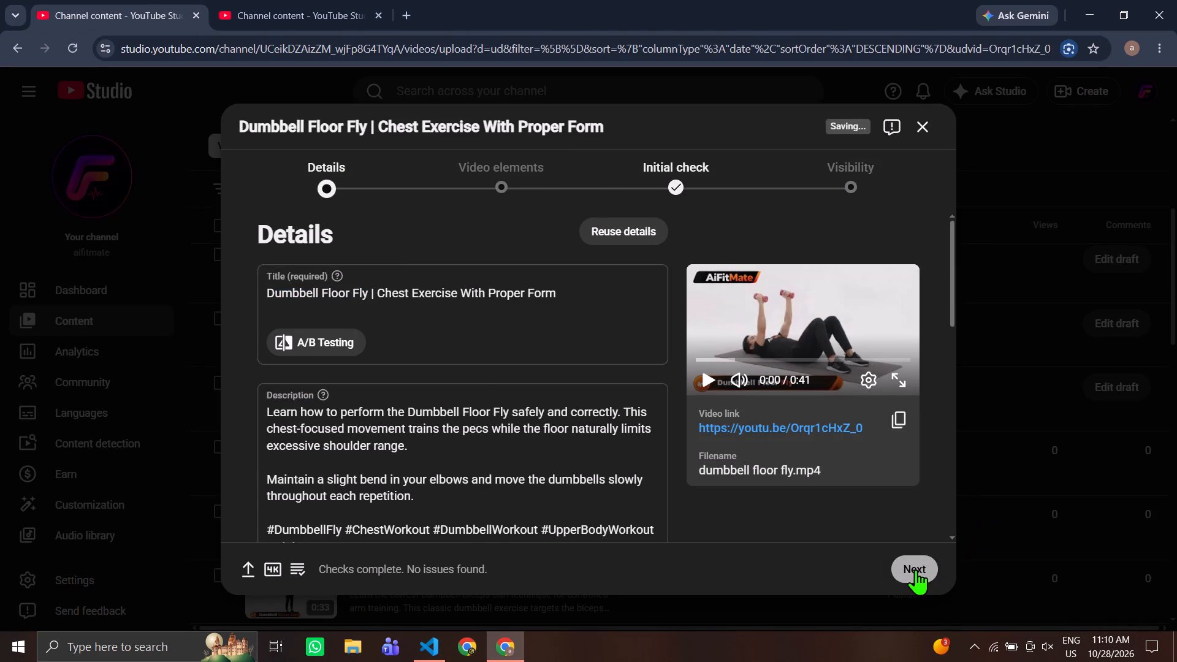
click(362, 397)
Set the first suggested frame from the video as the Dumbbell Floor Fly thumbnail.
click(952, 390)
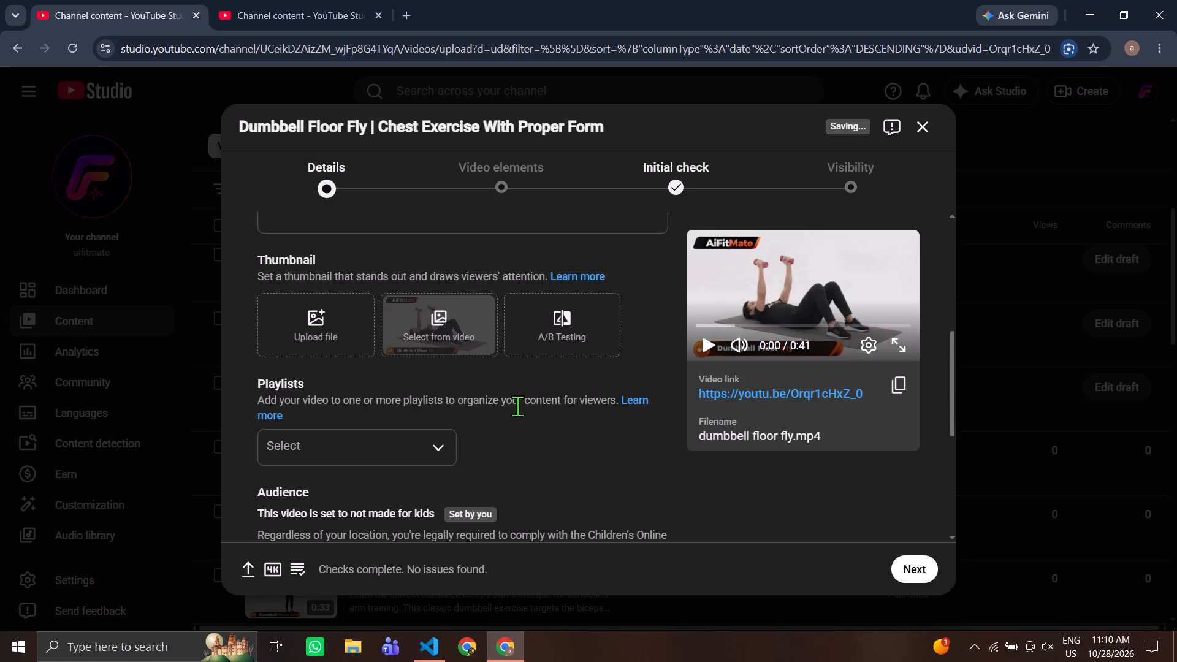
click(414, 321)
click(441, 345)
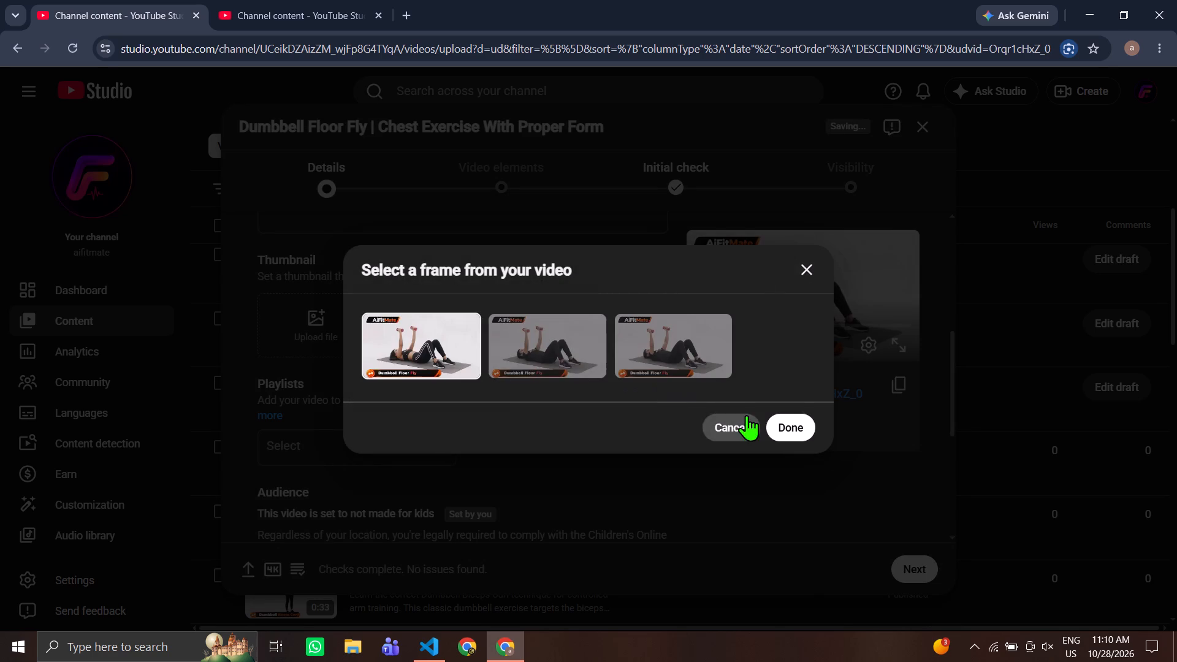
click(441, 349)
click(796, 431)
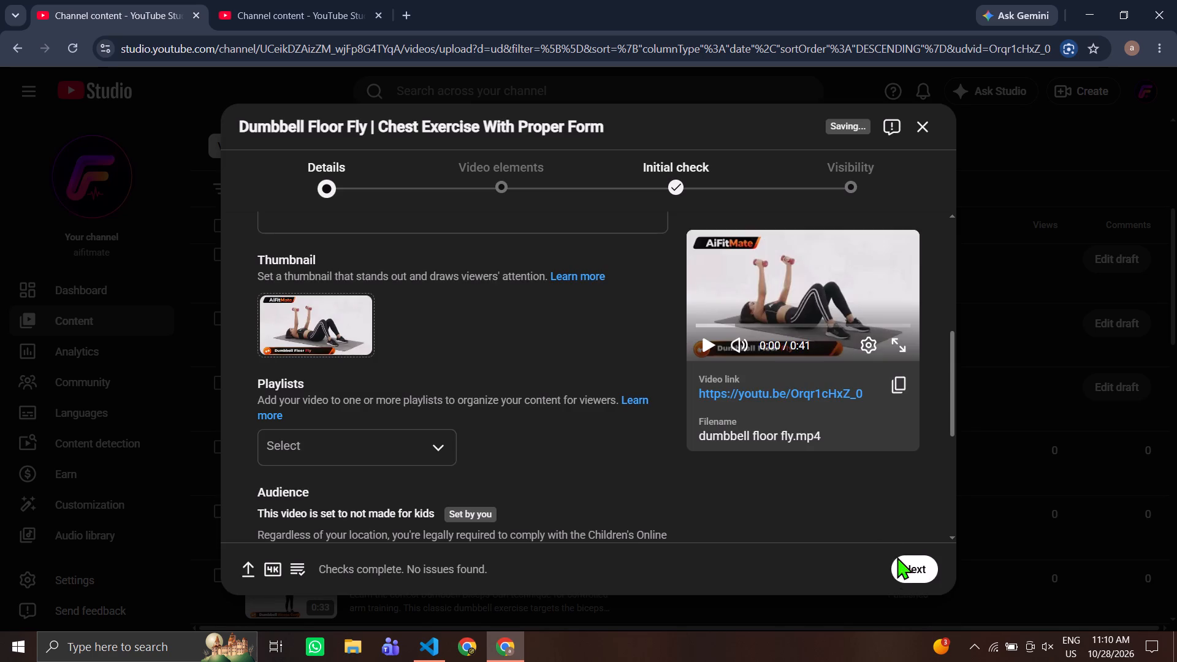
Publish the Dumbbell Floor Fly video with Public visibility.
click(912, 579)
double_click(924, 564)
click(342, 432)
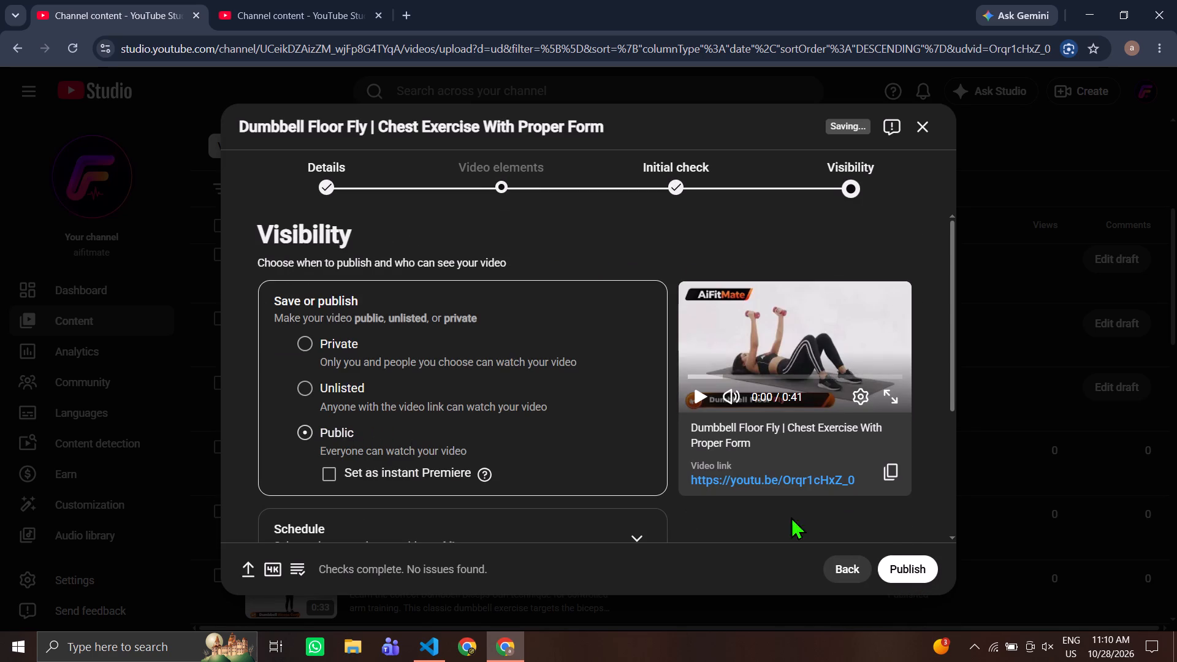
click(906, 555)
Copy the Dumbbell Floor Fly short title and short description with its hashtags from Visual Studio Code.
key(alt+Tab)
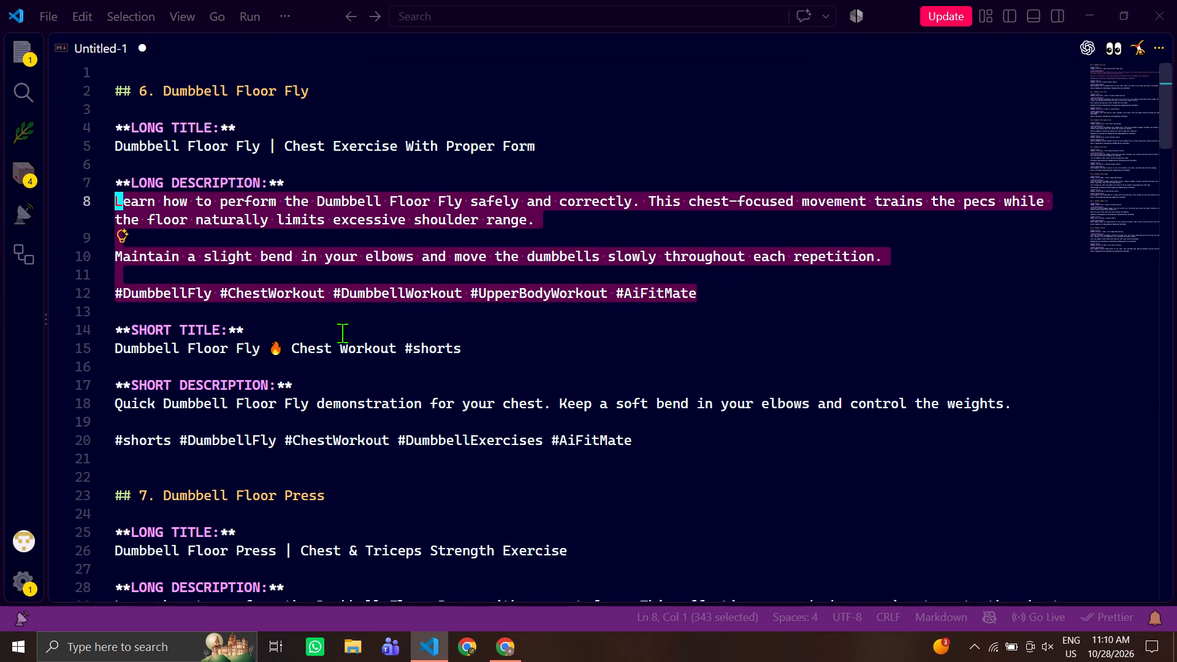
click(299, 349)
key(ctrl+c)
drag(657, 444, 66, 405)
key(ctrl+c)
Open the dumbbell floor fly 2 draft from the Shorts list in Chrome's second tab and paste the short description into it.
key(alt+Tab)
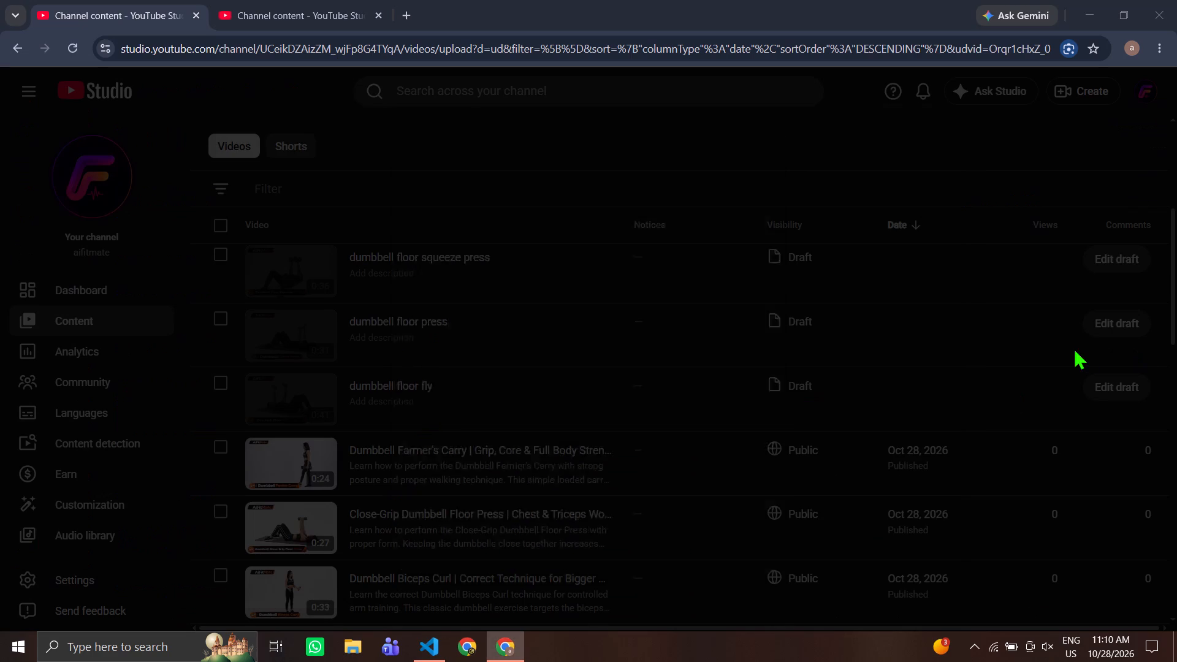
ctrl+click(745, 542)
key(ctrl+2)
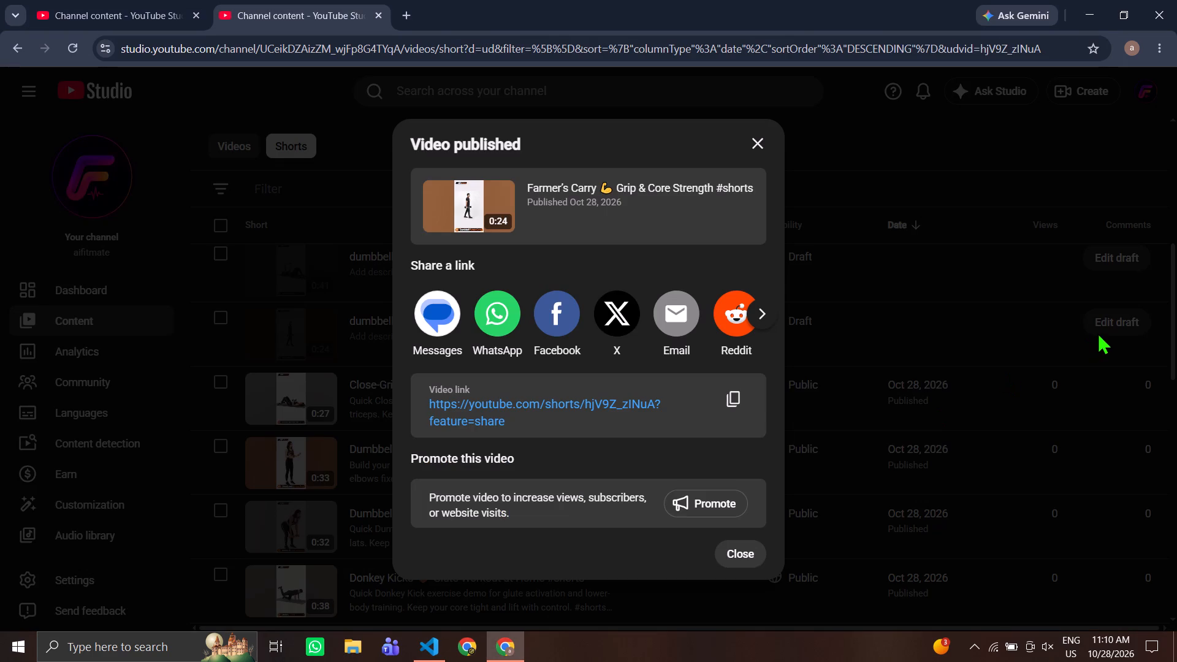
click(756, 553)
click(1100, 259)
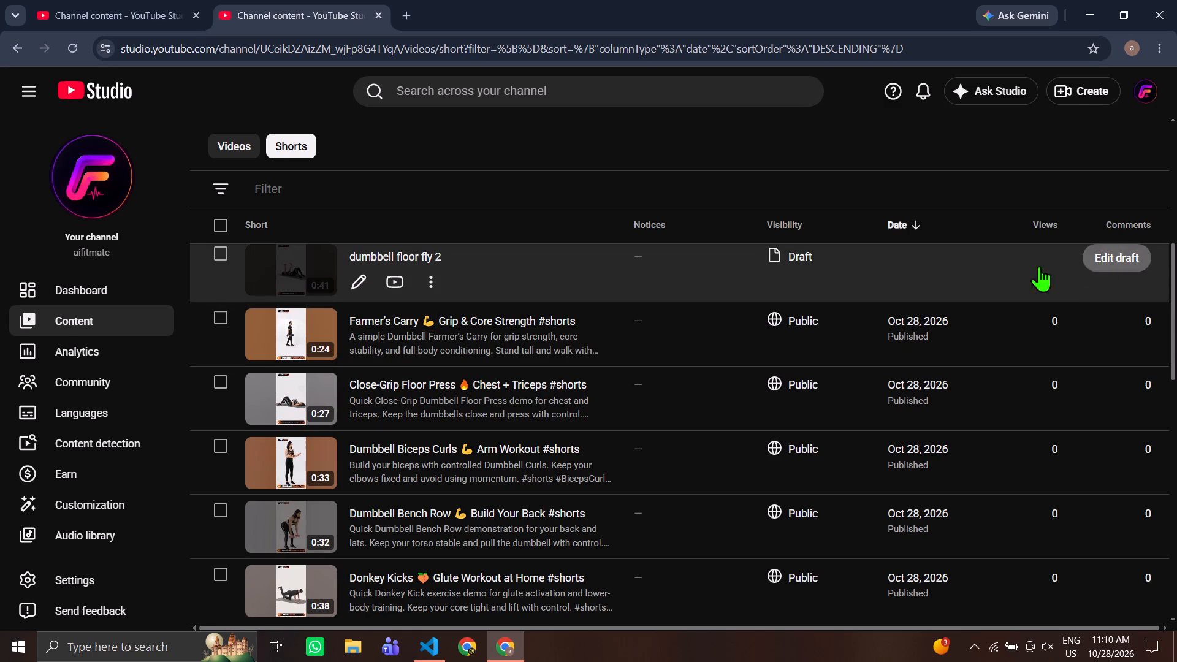
click(375, 407)
key(ctrl+v)
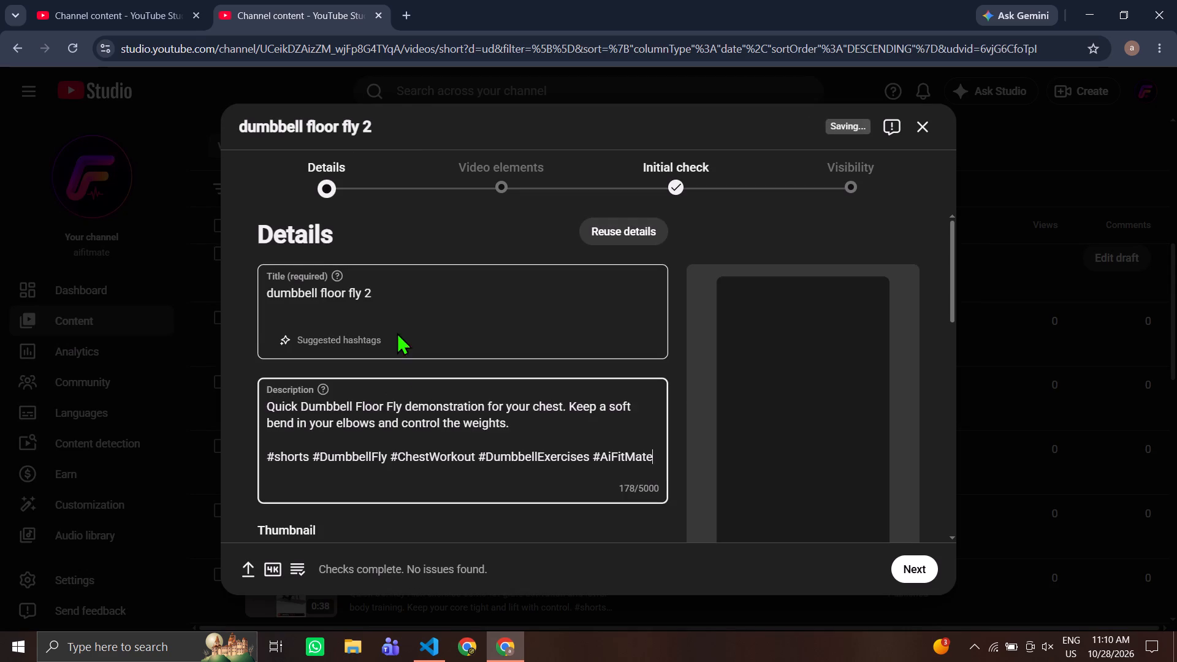
Replace the Short's title with the copied "Dumbbell Floor Fly 🔥 Chest Workout #shorts" from the clipboard history.
click(400, 302)
key(ctrl+a)
key(super+v)
click(383, 434)
key(ctrl+v)
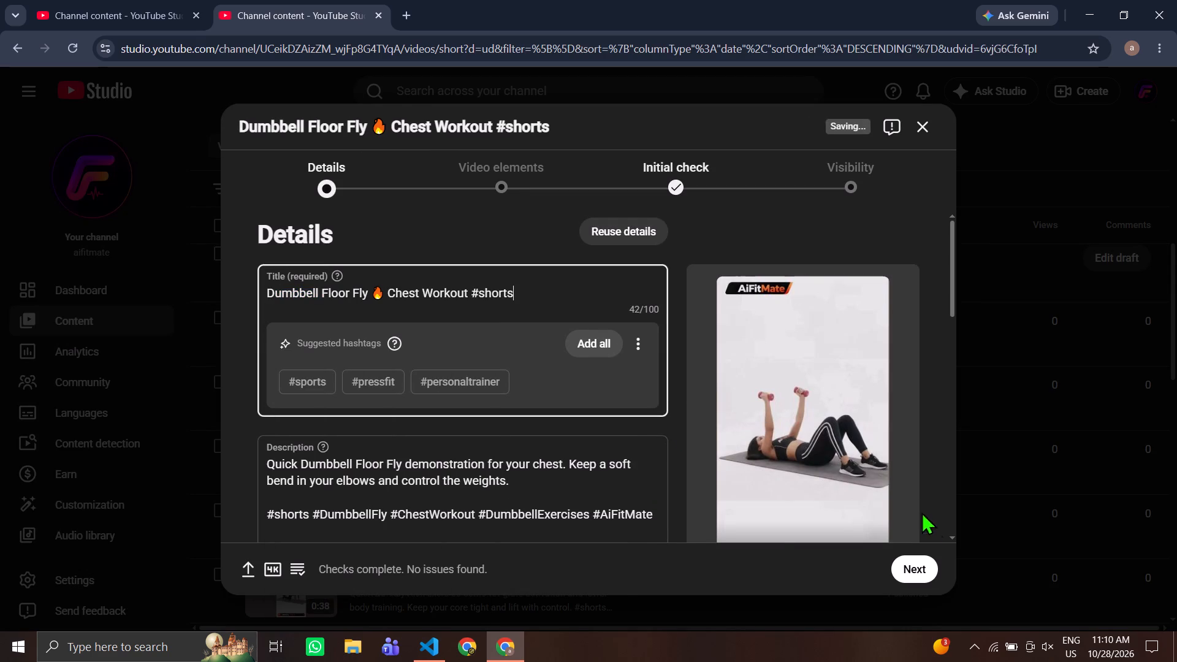
Declare the Dumbbell Floor Fly Short not made for kids and publish it with Public visibility.
click(916, 571)
click(278, 404)
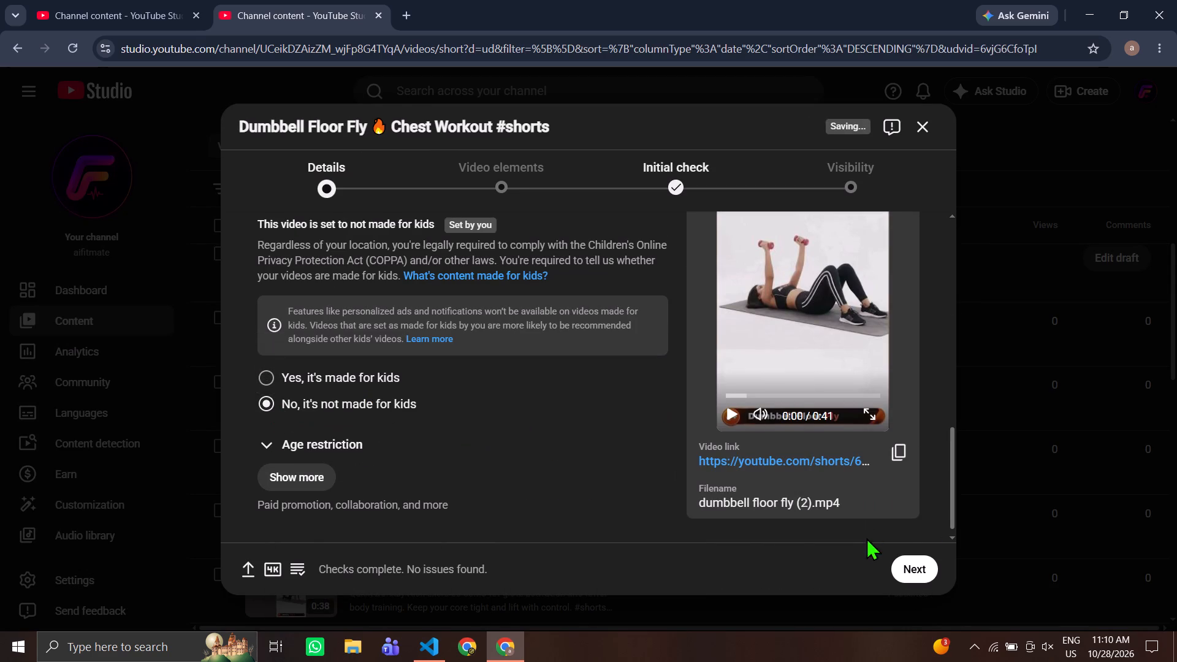
double_click(902, 565)
click(902, 566)
click(348, 426)
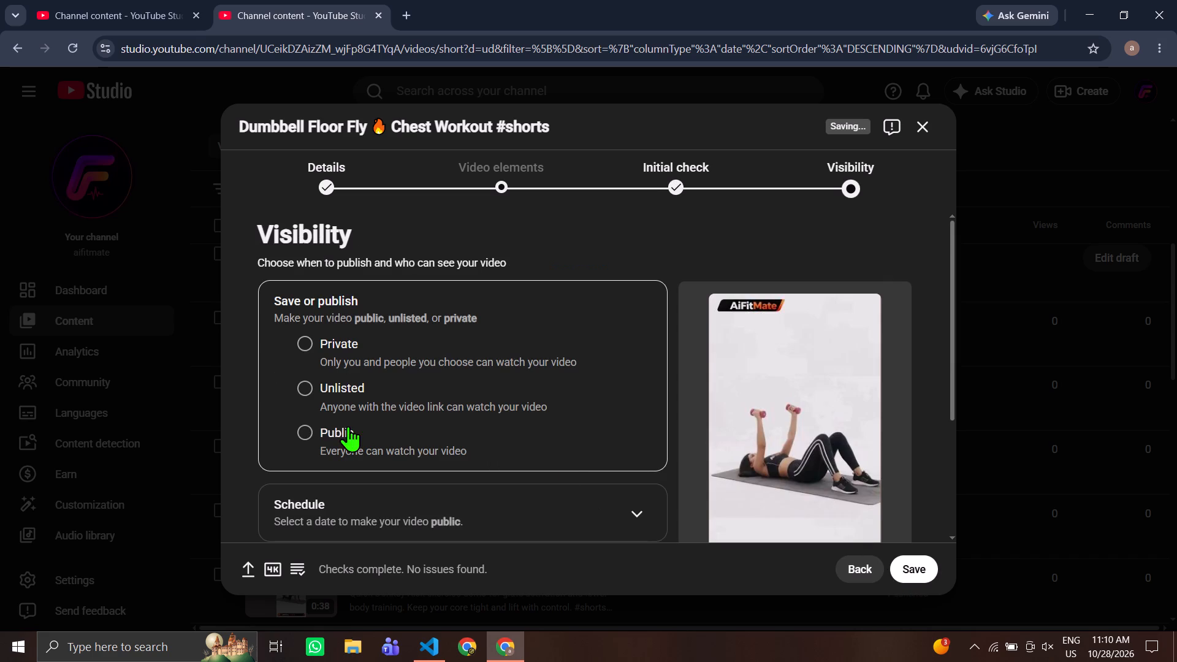
click(901, 565)
Cut the finished "6. Dumbbell Floor Fly" section and the leftover blank line out of the notes in Visual Studio Code.
key(alt+Tab)
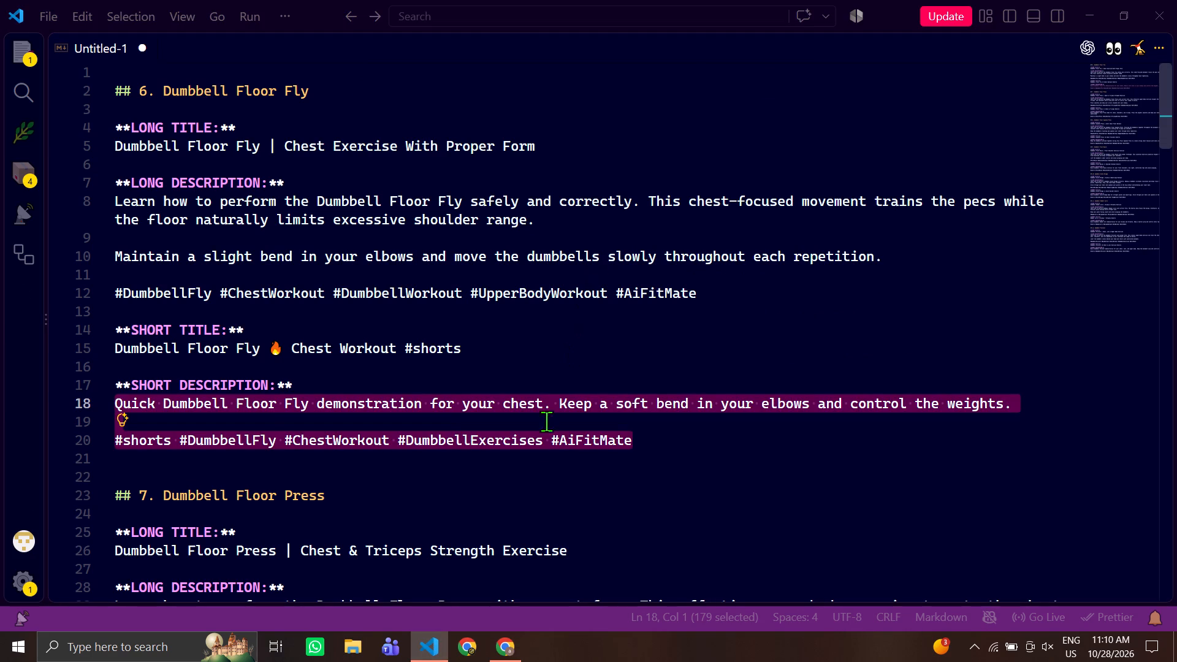
click(552, 457)
drag(627, 484, 671, 0)
key(ctrl+x)
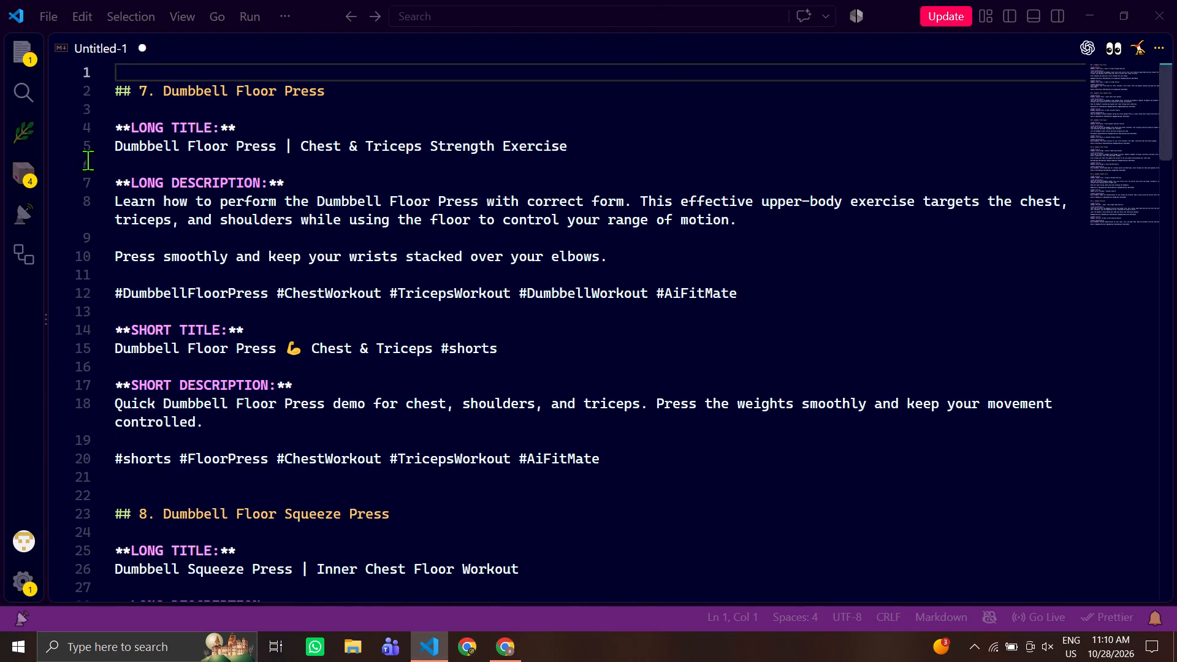
key(ctrl+x)
Copy the long title and the long description with its hashtags from the Dumbbell Floor Press section.
click(395, 123)
key(ctrl+c)
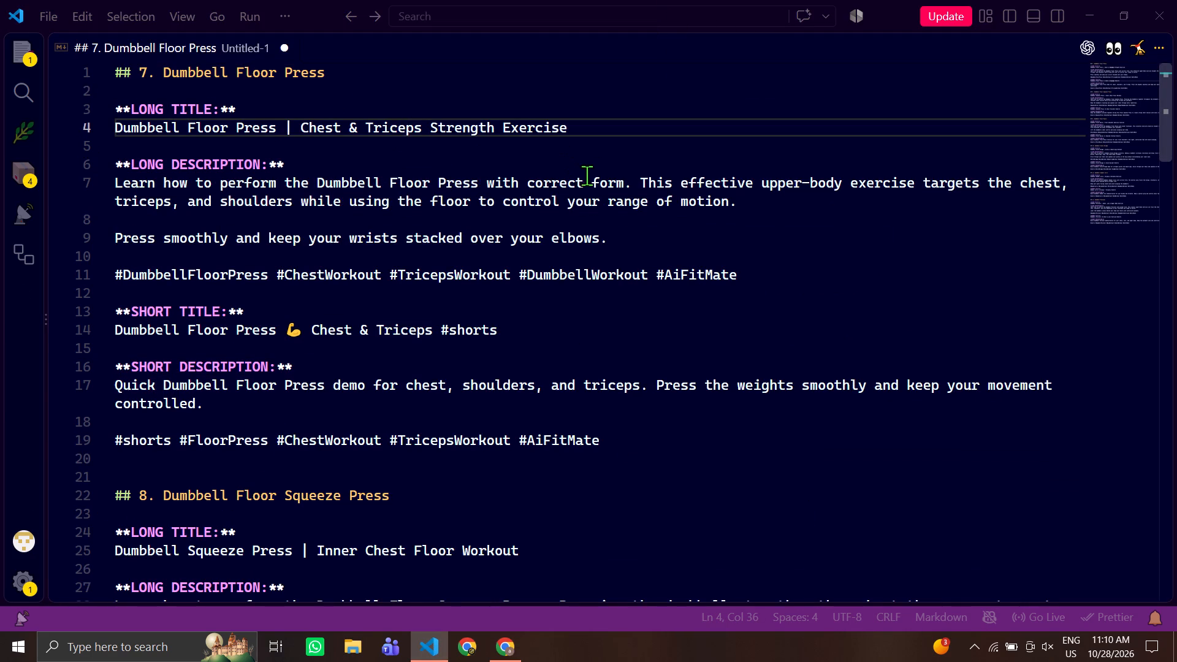
drag(751, 273, 63, 179)
key(ctrl+c)
Dismiss the Short's publish confirmation in Chrome and open the dumbbell floor press draft from the Videos list in the first tab.
key(alt+Tab)
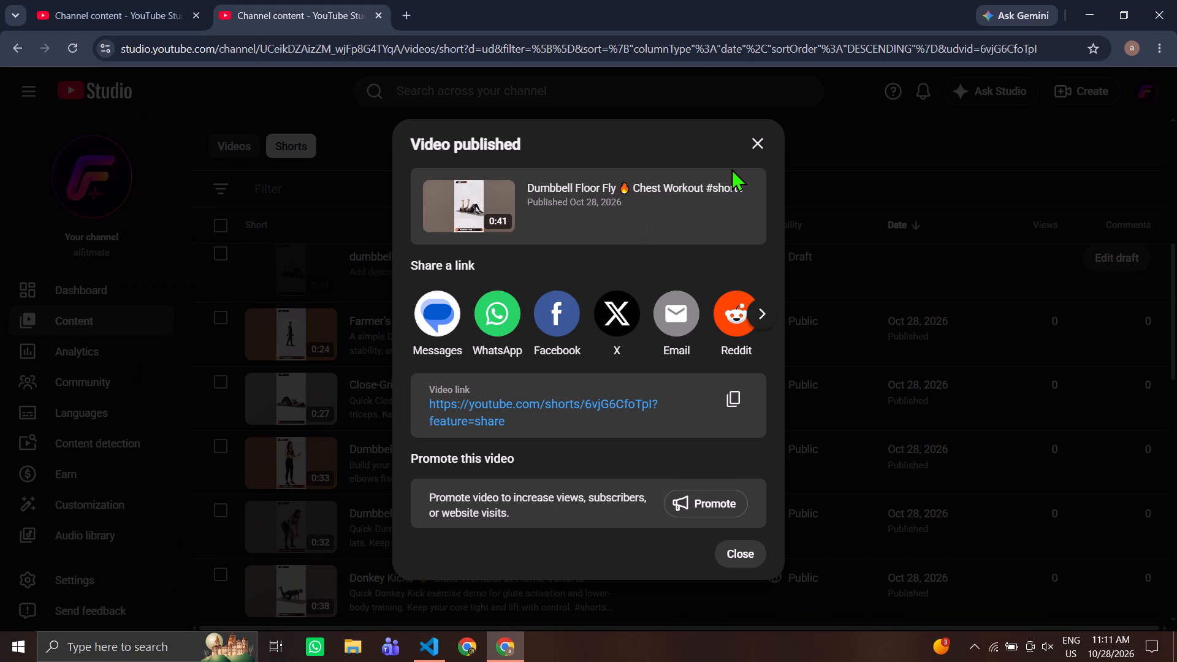
click(753, 144)
drag(1176, 329, 1170, 287)
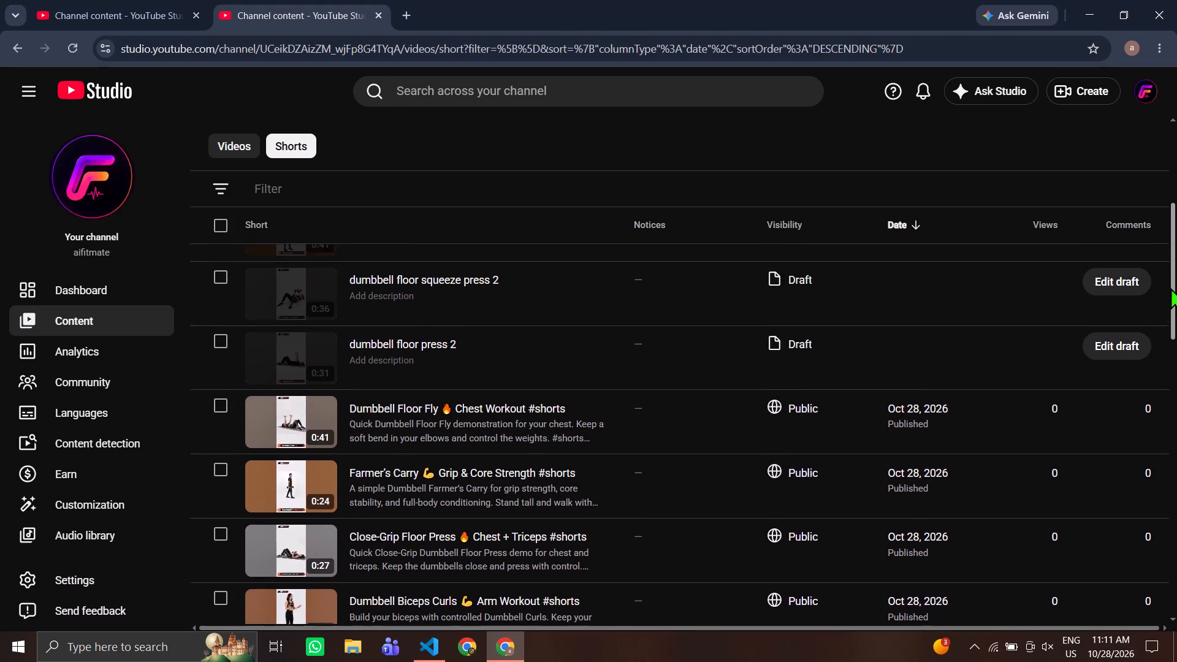
drag(1170, 287, 1170, 276)
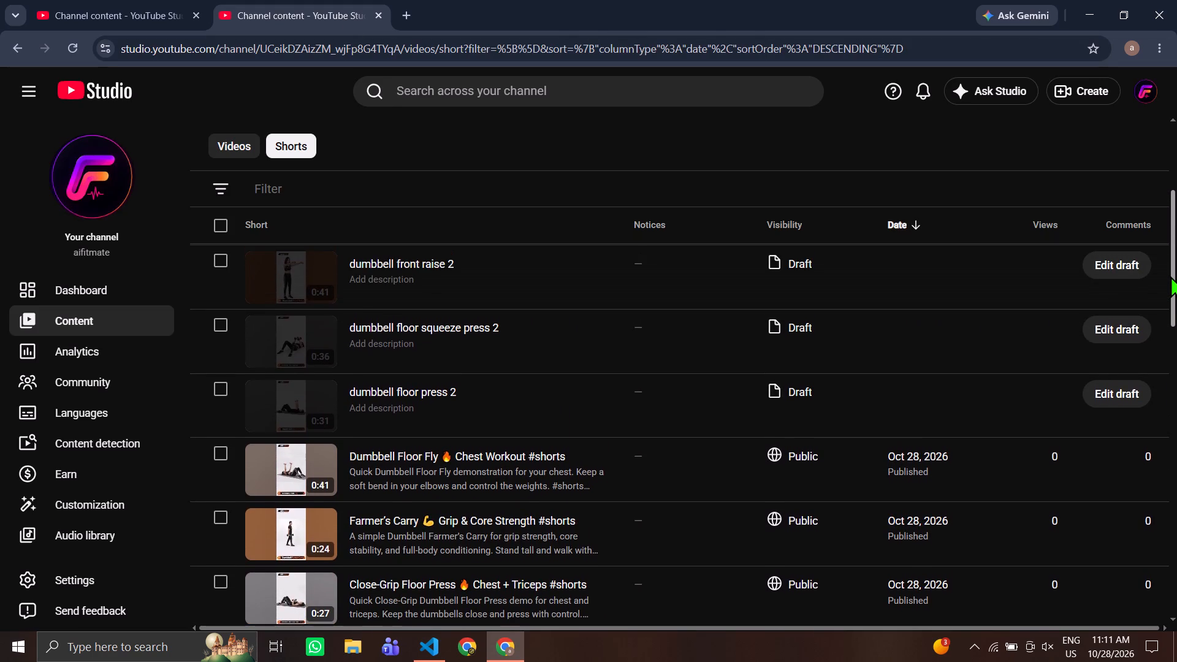
key(ctrl+1)
drag(1176, 265, 1176, 265)
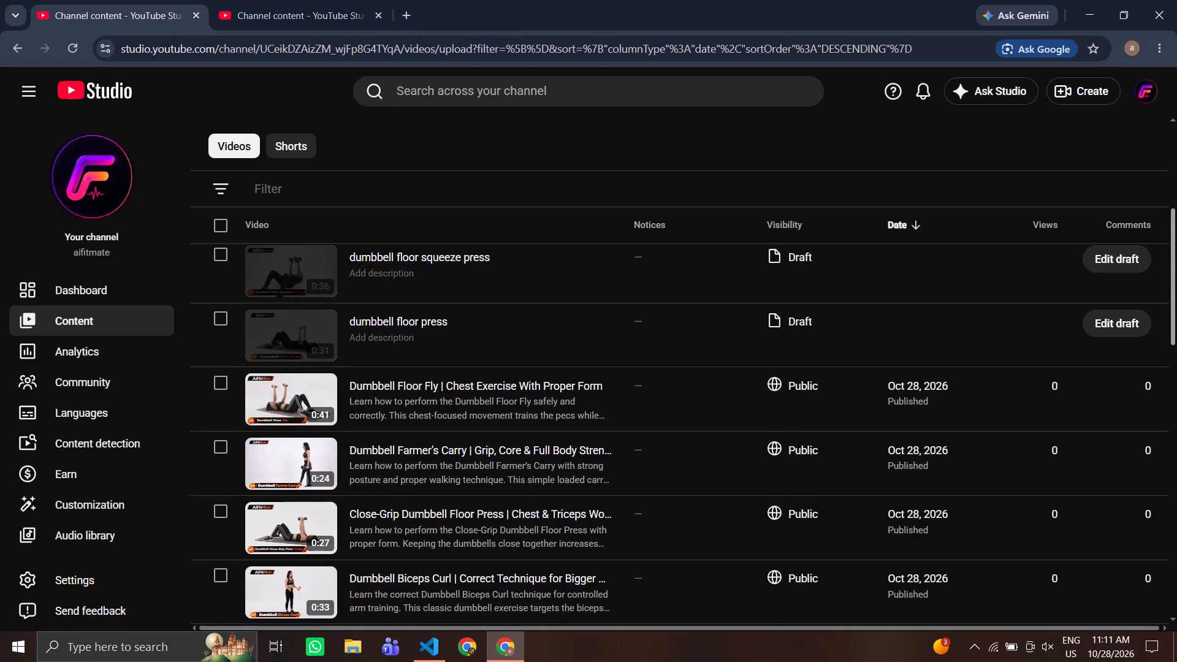
drag(1176, 265, 1169, 249)
click(1107, 372)
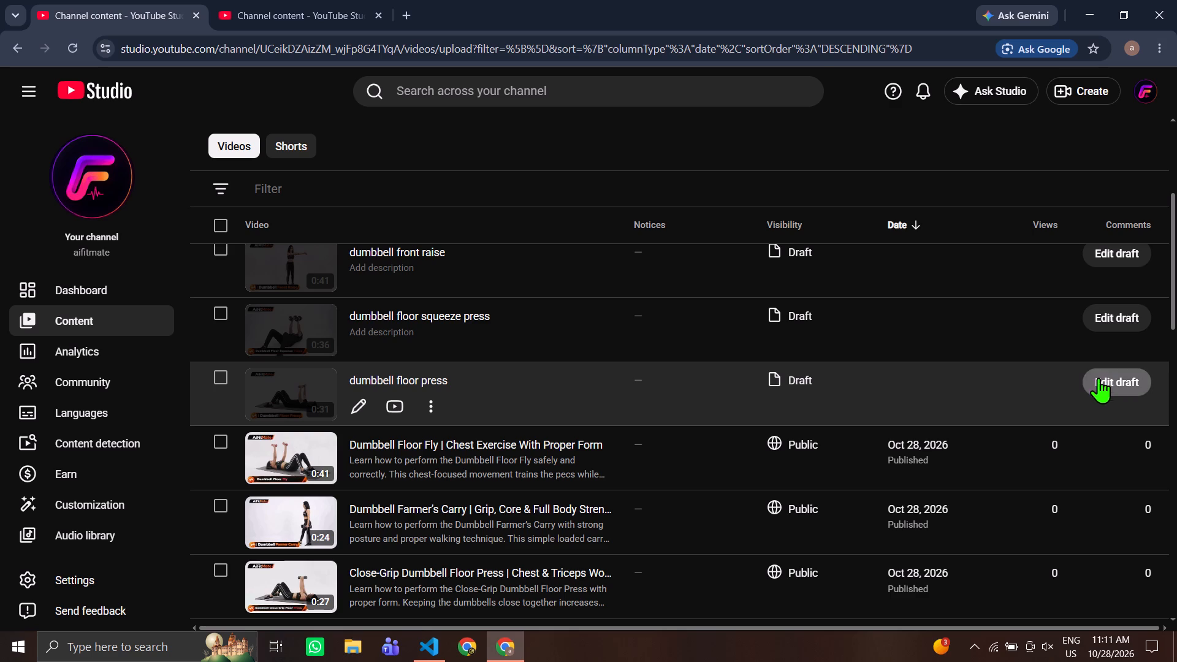
Replace the draft's title with the copied "Dumbbell Floor Press | Chest & Triceps Strength Exercise" from the clipboard history.
click(457, 291)
key(ctrl+a)
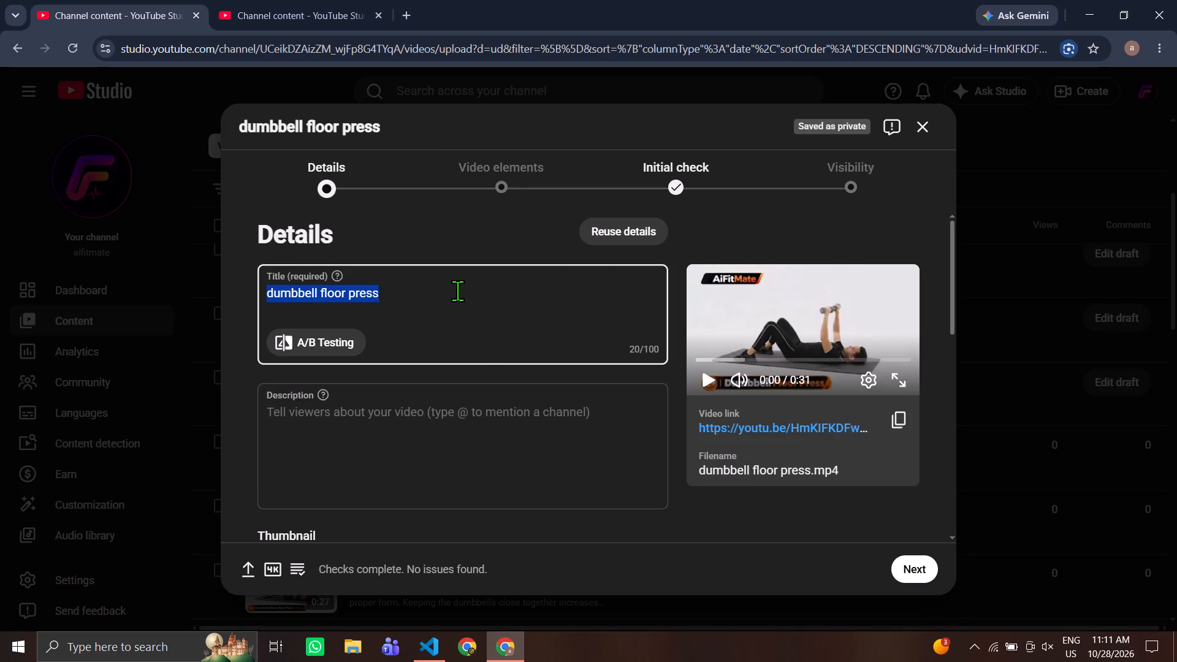
key(super+v)
click(378, 422)
key(ctrl+v)
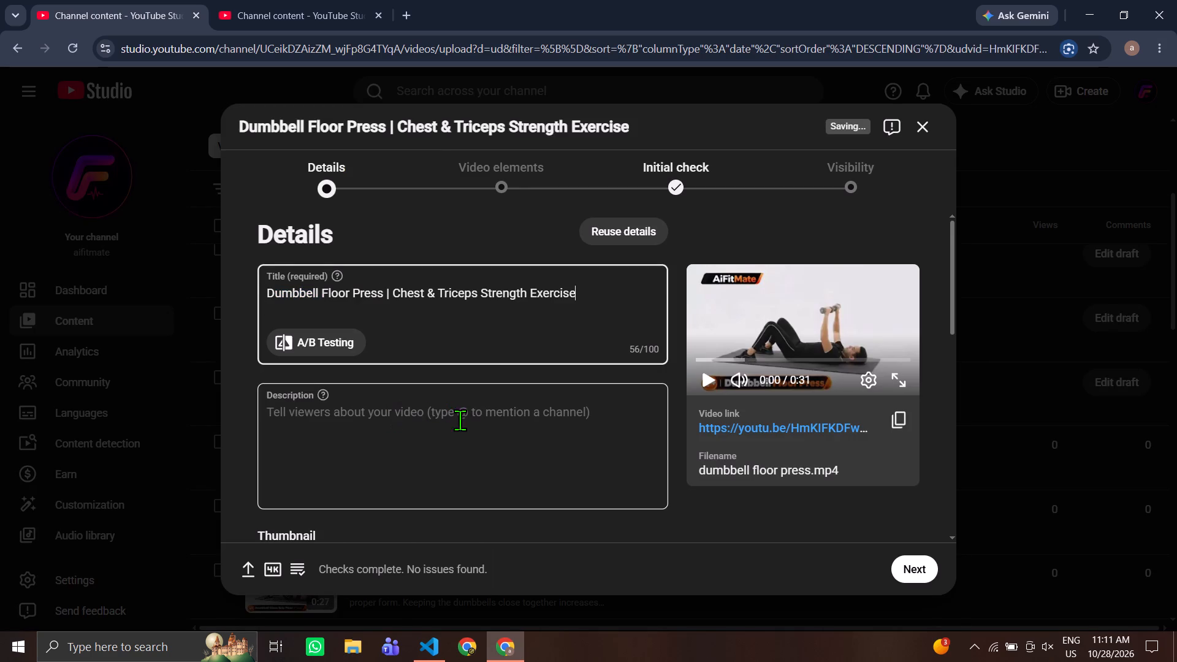
Fill the video's description with the copied Dumbbell Floor Press long description from the clipboard history.
click(474, 435)
key(super+v)
click(384, 163)
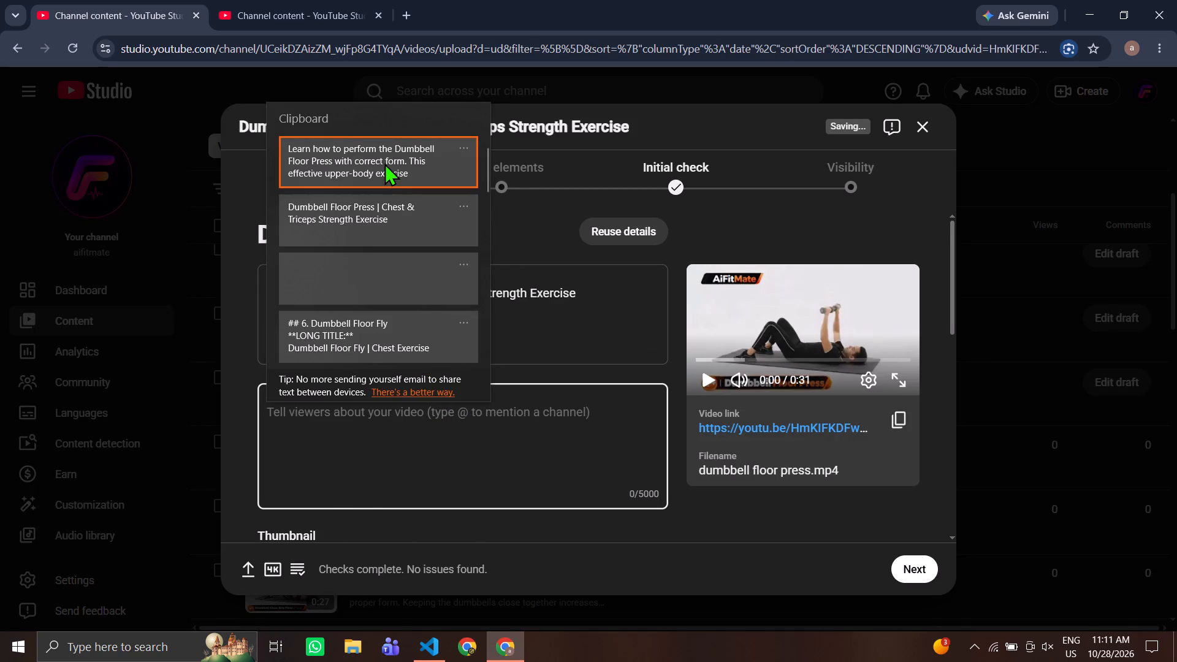
key(ctrl+v)
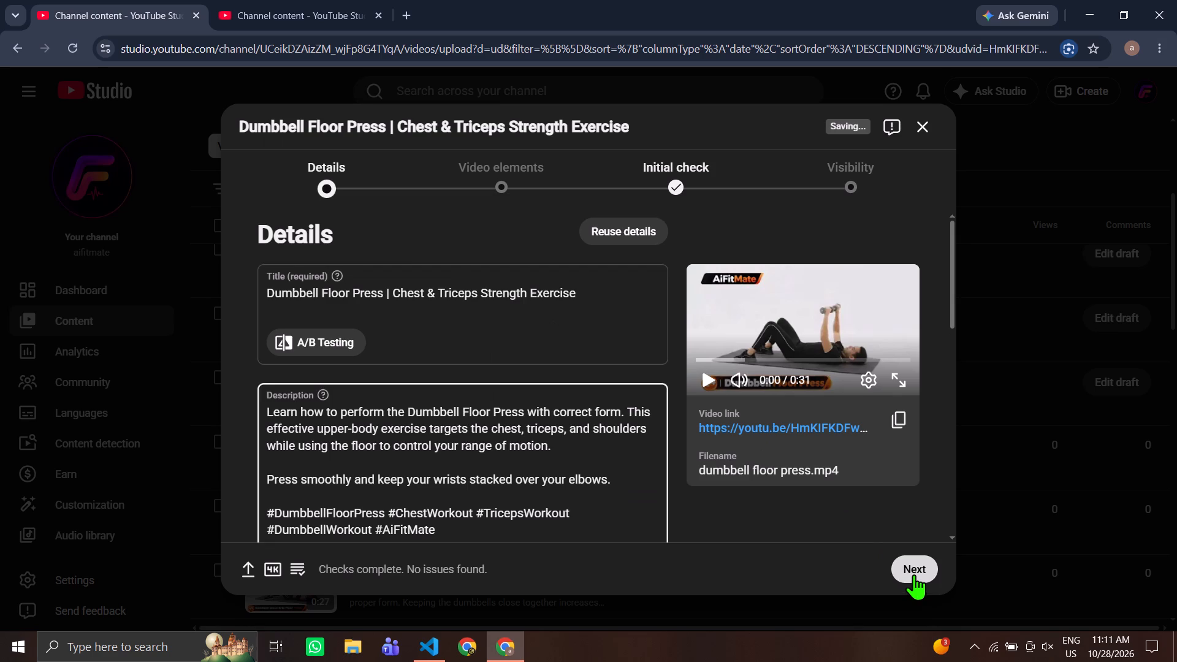
Mark the Dumbbell Floor Press video as not made for kids and choose the first suggested video frame as its thumbnail.
click(914, 574)
click(393, 409)
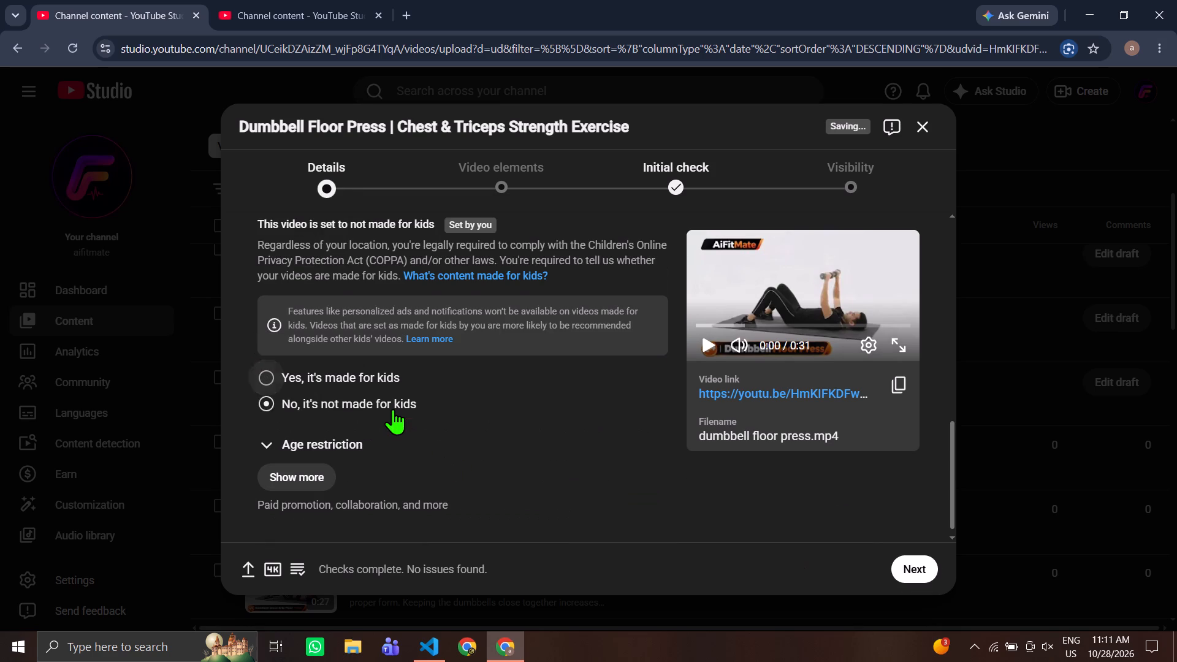
click(954, 336)
click(454, 315)
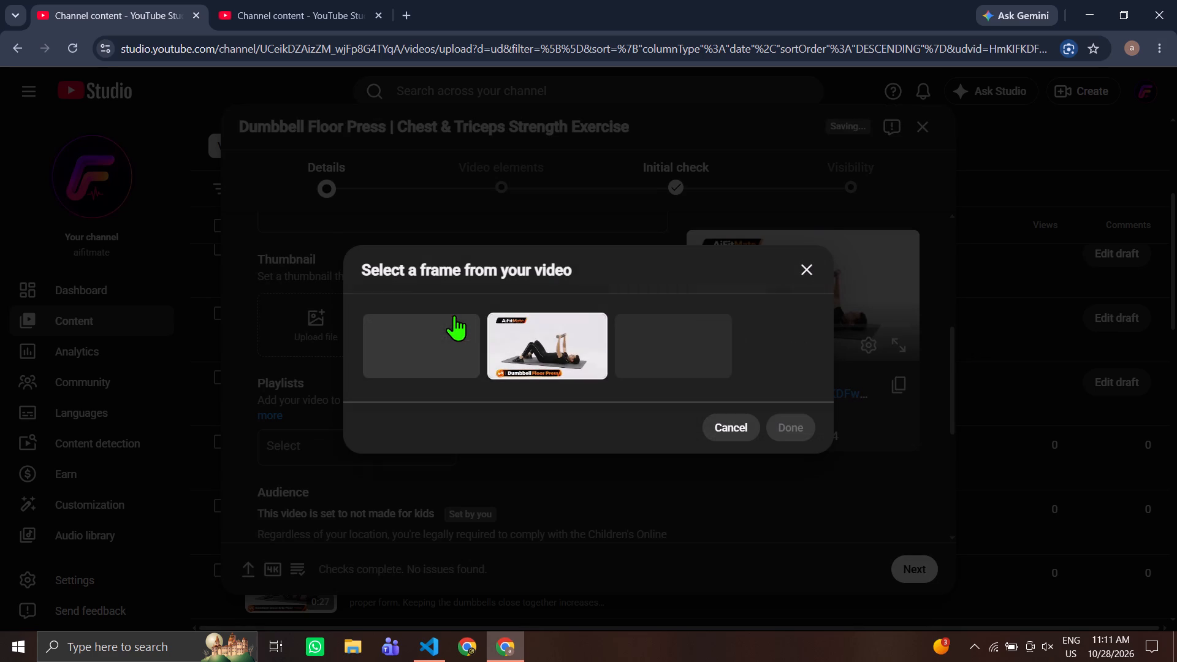
click(429, 339)
click(792, 420)
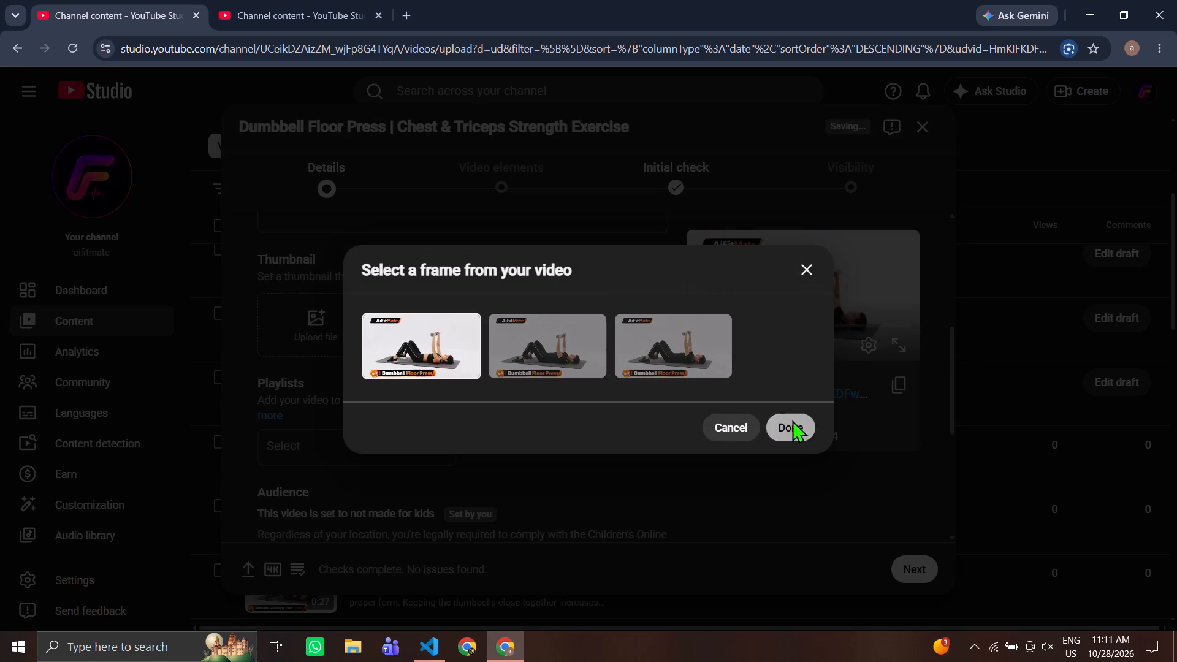
Set the Dumbbell Floor Press video's visibility to Public and publish it.
triple_click(911, 565)
click(315, 438)
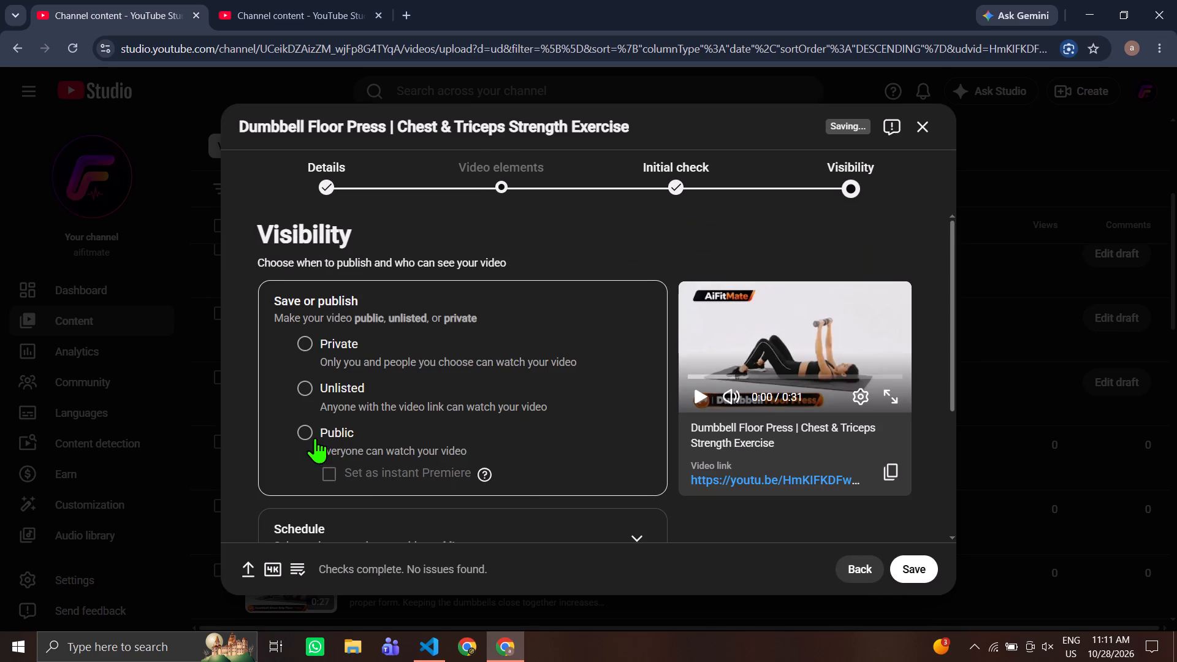
click(912, 575)
Open the "dumbbell floor press 2" draft from the Shorts list in the second browser tab.
click(287, 0)
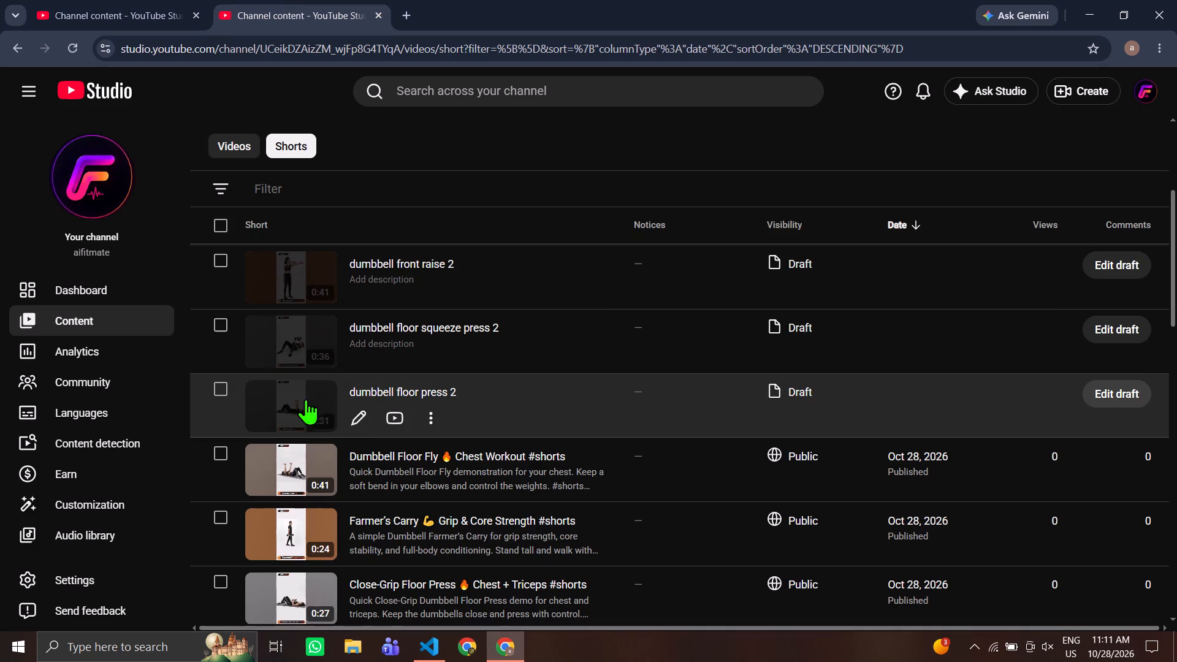
click(362, 412)
In Visual Studio Code, copy the short title and the short description with its hashtags from the Dumbbell Floor Press section.
key(alt+Tab)
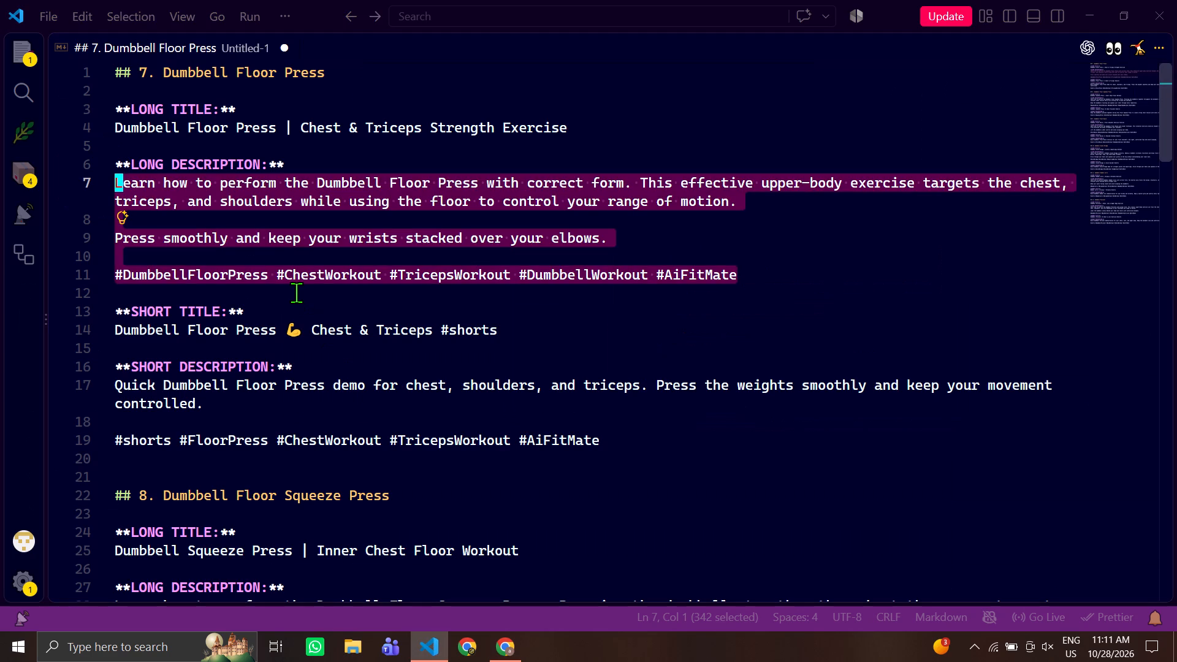
click(296, 298)
click(359, 333)
key(ctrl+c)
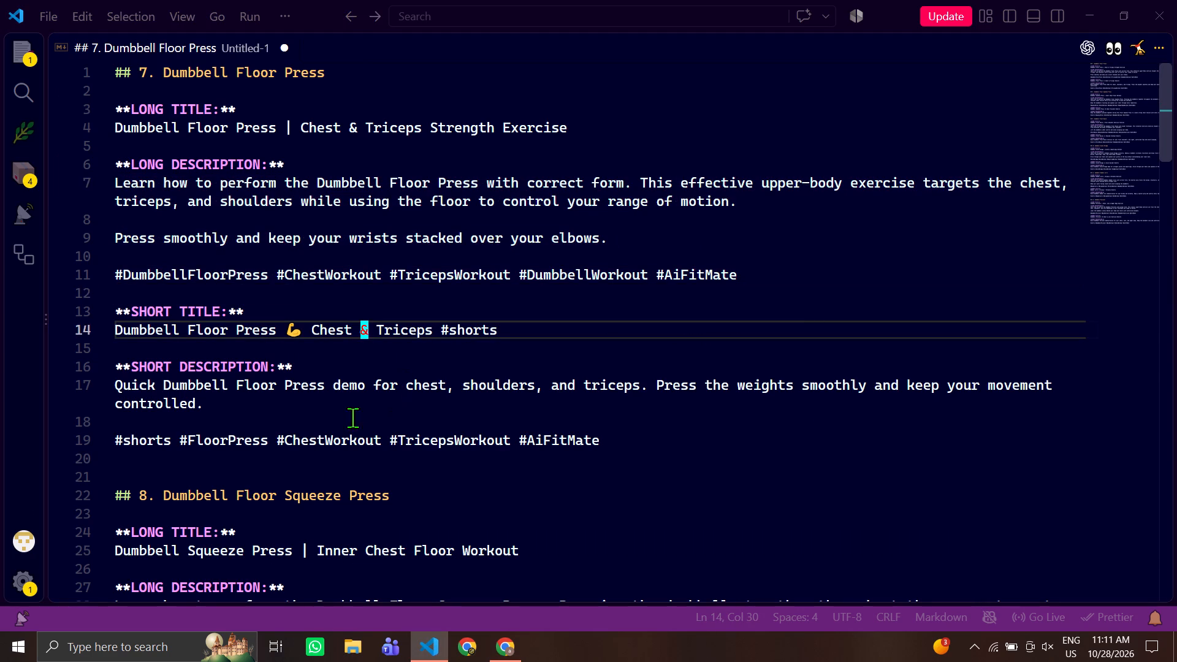
drag(617, 439, 0, 403)
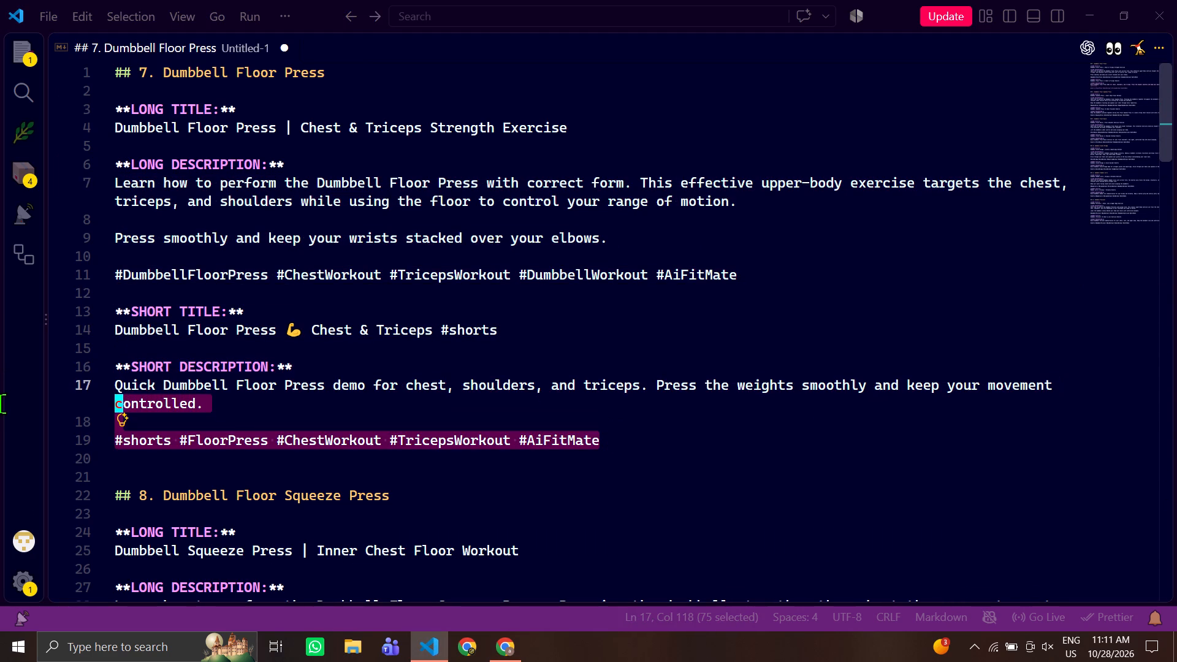
drag(0, 403, 0, 384)
key(ctrl+c)
Back in Chrome, fill the Short's description with the copied text and replace its title with "Dumbbell Floor Press 💪 Chest & Triceps #shorts".
key(alt+Tab)
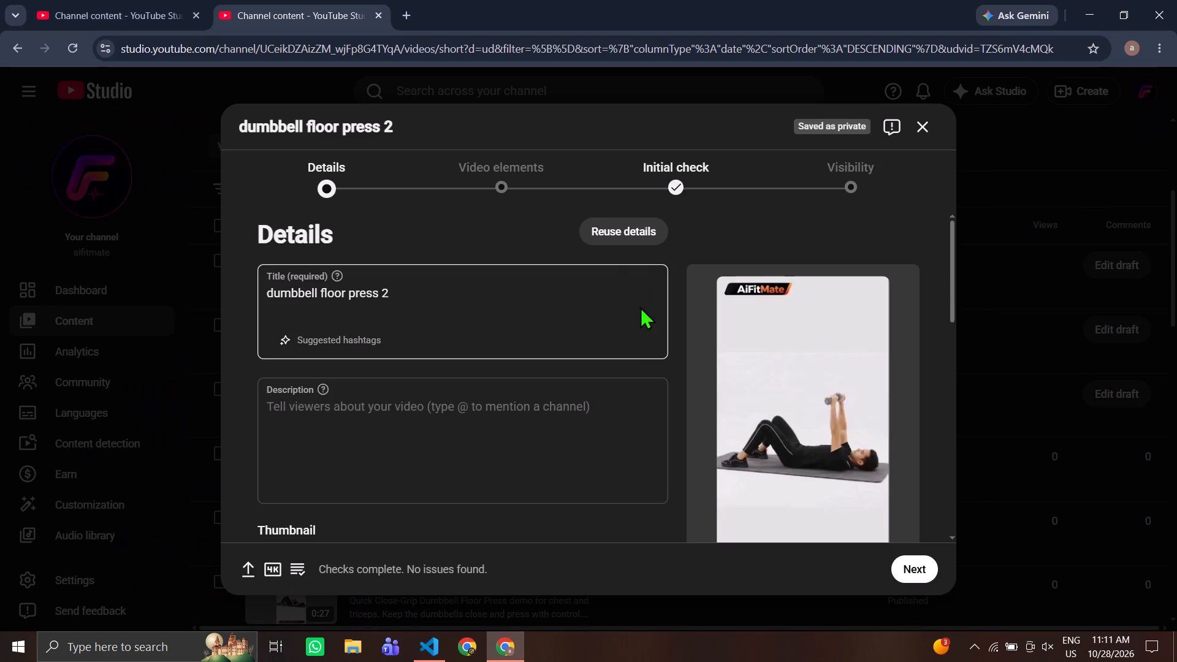
click(512, 426)
key(ctrl+v)
click(479, 297)
key(ctrl+a)
key(super+v)
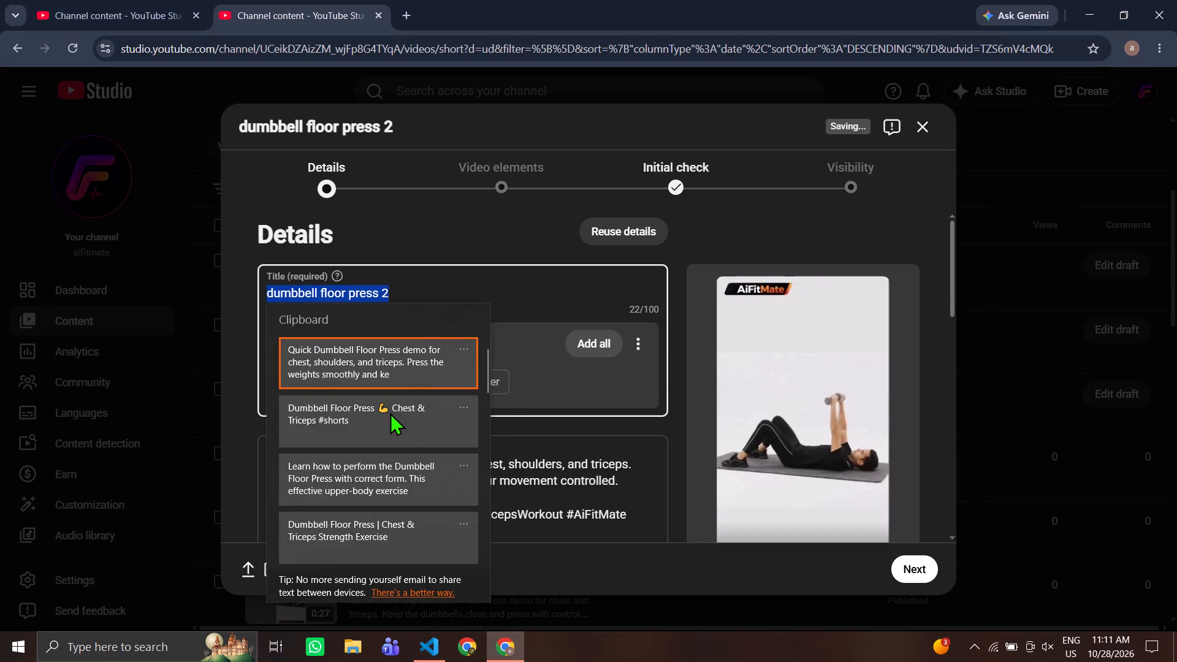
click(390, 413)
key(ctrl+v)
Mark the Dumbbell Floor Press Short as not made for kids and publish it as Public.
click(917, 561)
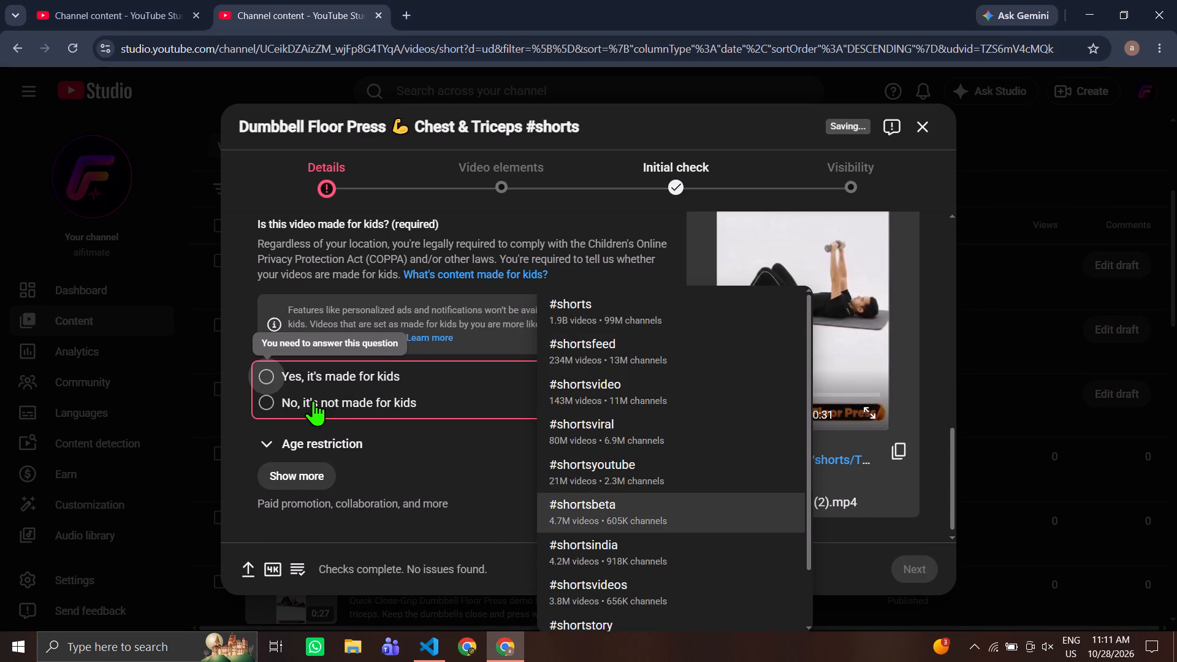
click(313, 401)
triple_click(910, 561)
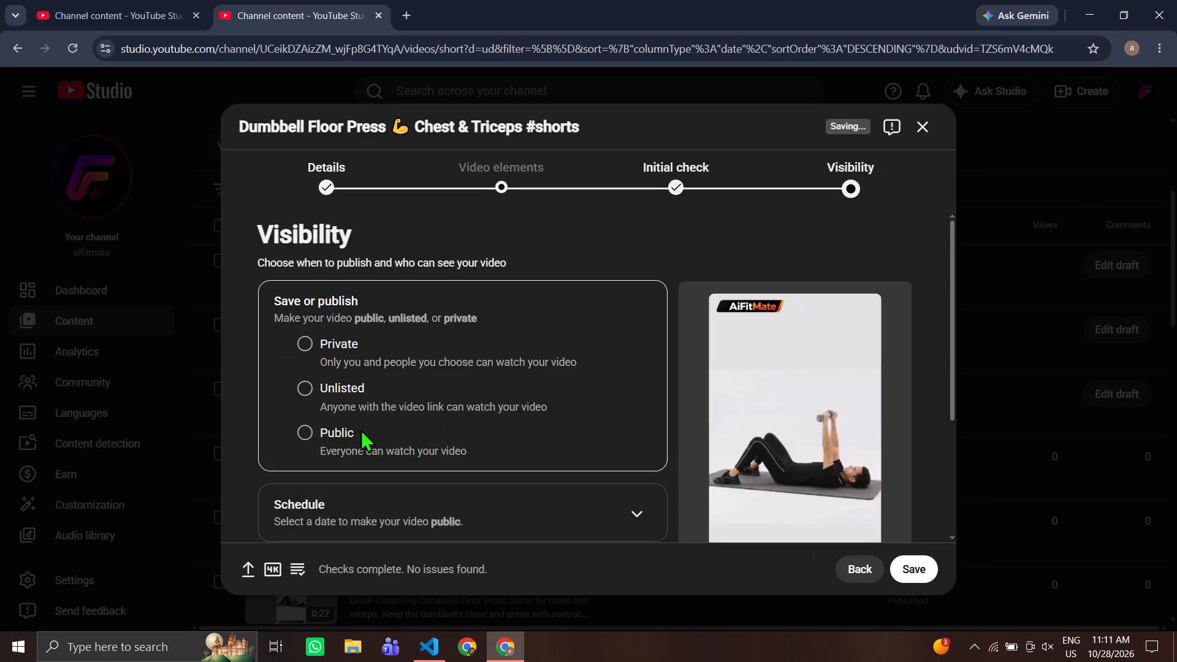
click(356, 429)
click(335, 432)
click(922, 560)
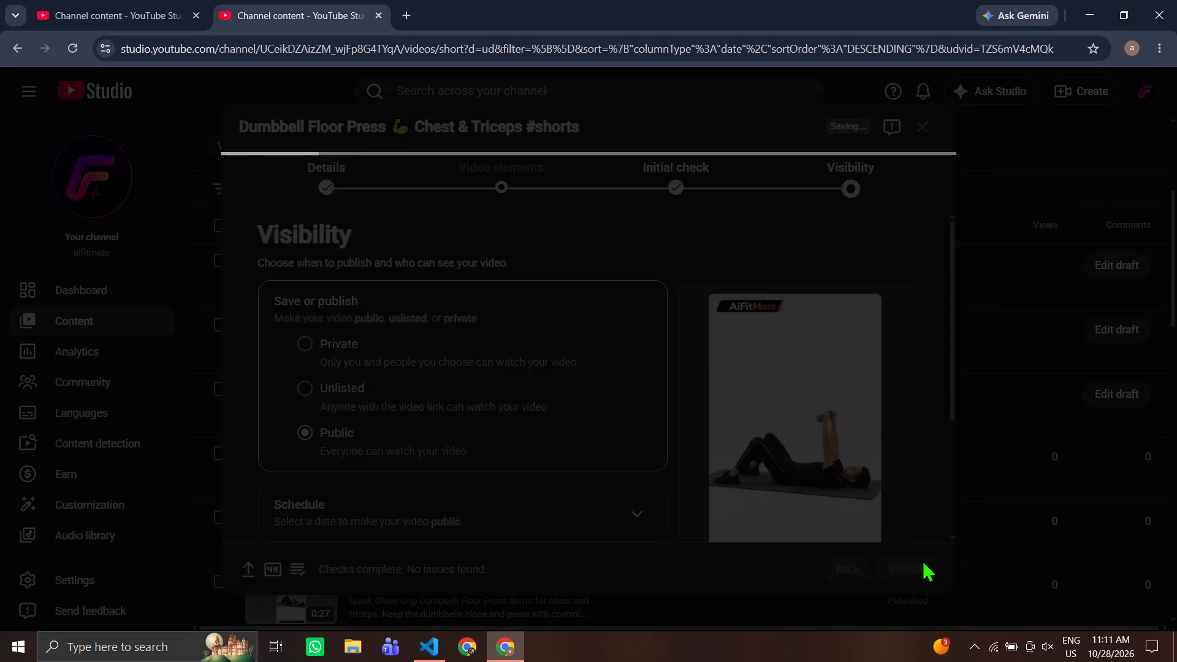
In Visual Studio Code, remove the whole "7. Dumbbell Floor Press" section and the blank lines after it.
key(alt+Tab)
click(648, 425)
drag(666, 452, 629, 0)
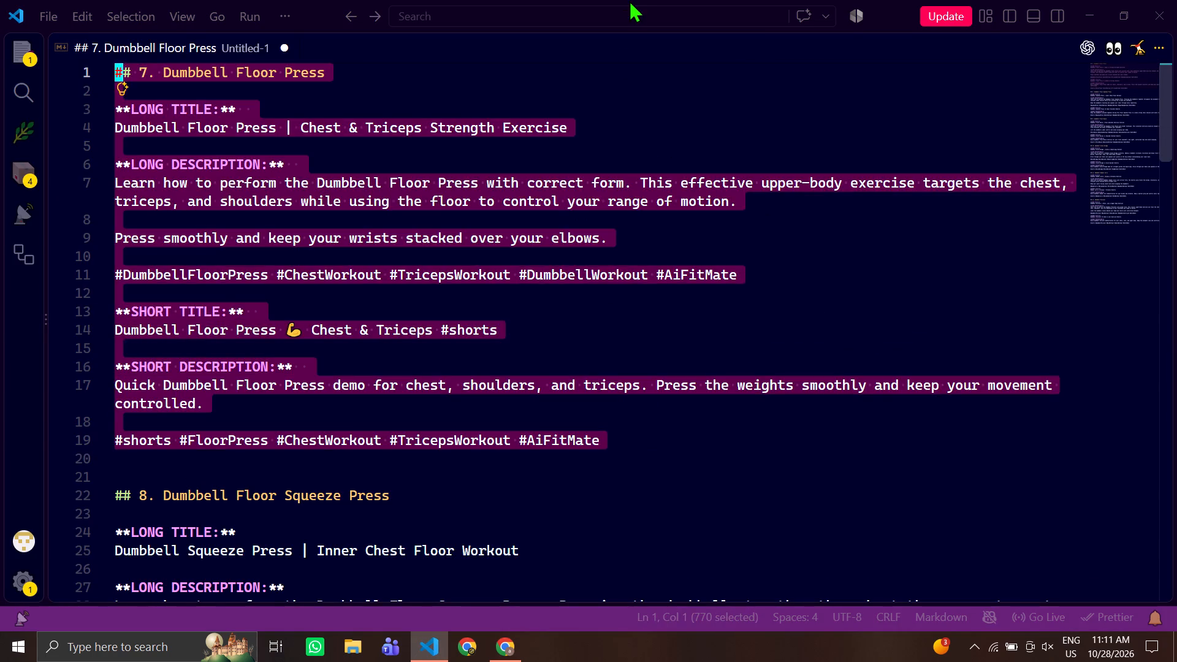
key(ctrl+x)
key(ctrl+x)
key(ctrl+x)
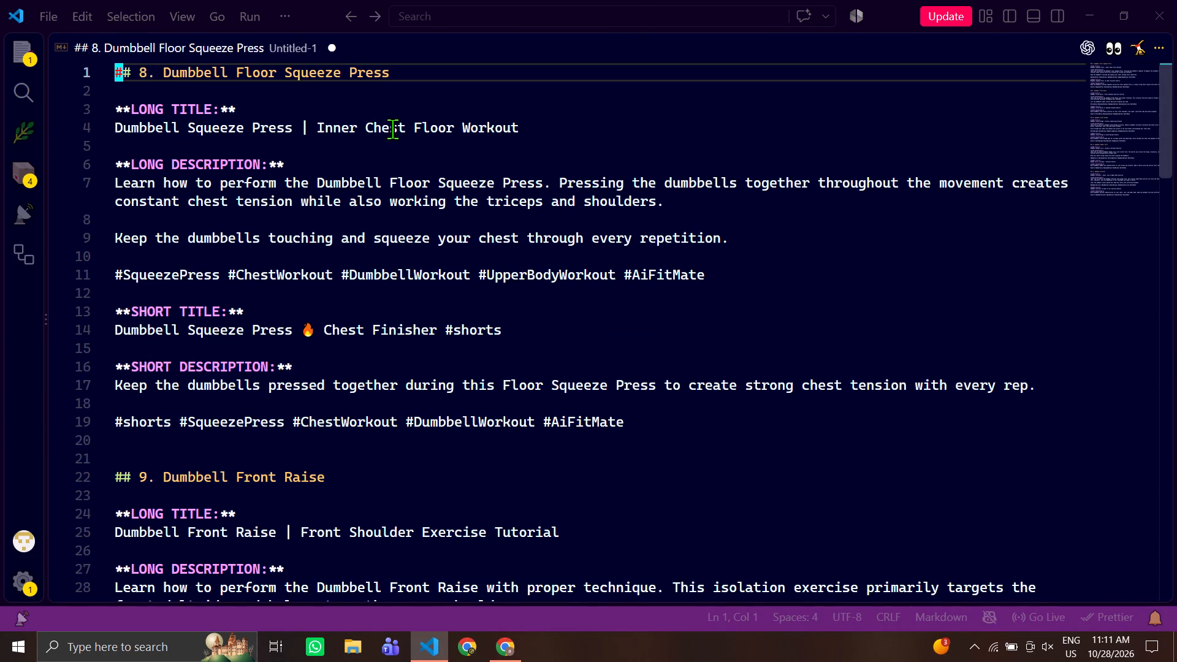
Copy the long title and the long description with its hashtags from the Dumbbell Floor Squeeze Press section.
click(392, 129)
key(ctrl+c)
drag(723, 277, 26, 201)
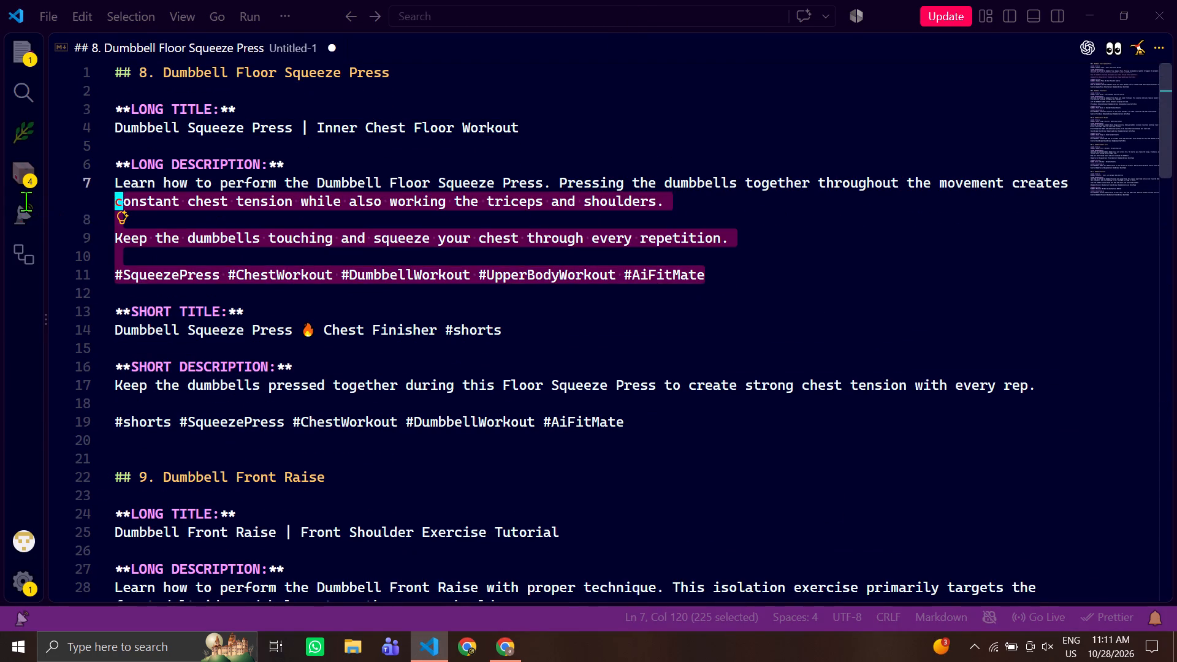
drag(26, 201, 3, 186)
key(ctrl+c)
Dismiss the publish confirmations in both Chrome tabs and open the dumbbell floor squeeze press draft from the Videos list.
key(alt+Tab)
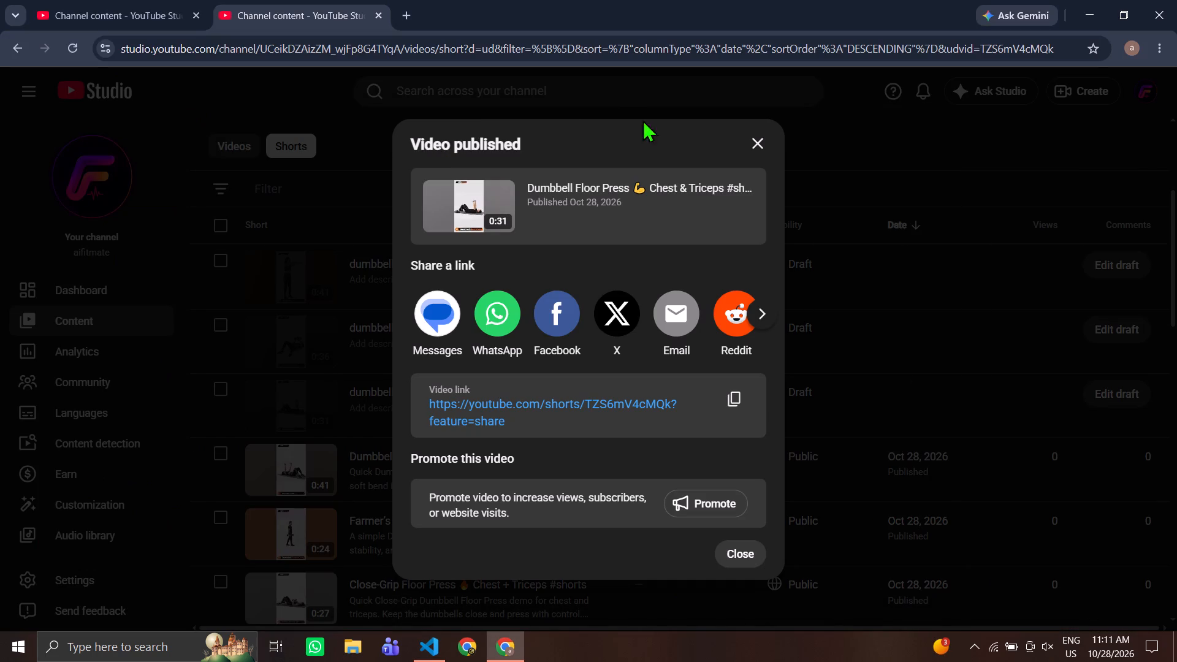
click(756, 145)
key(ctrl+1)
click(758, 148)
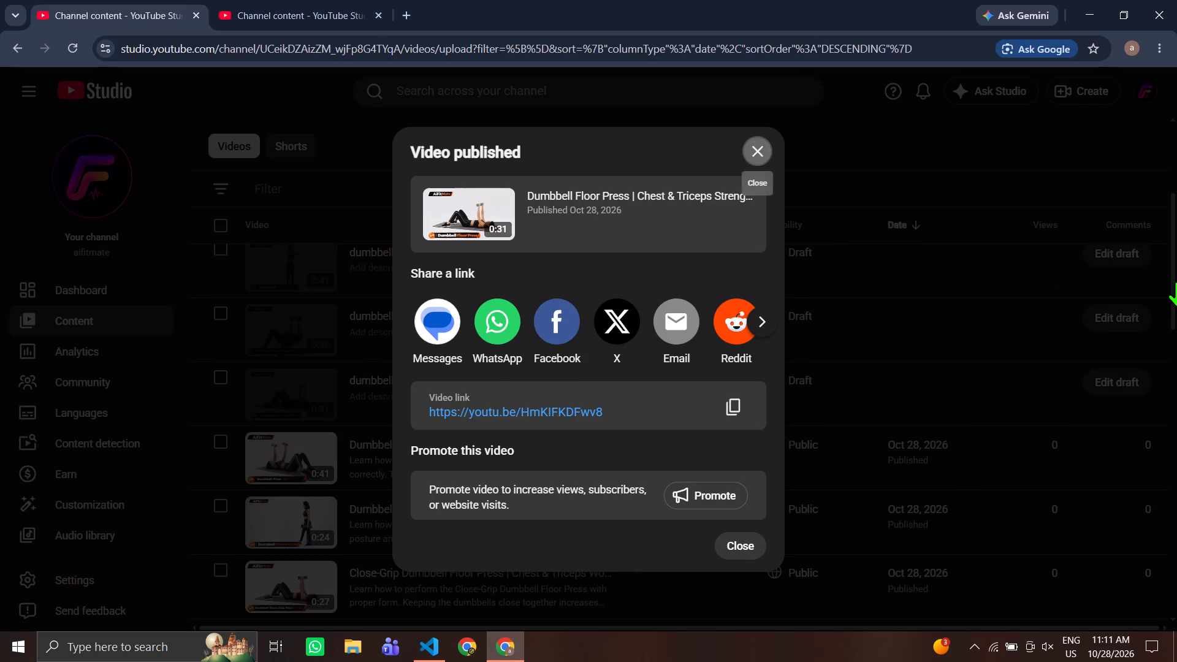
click(1123, 313)
Fill the draft's description with the copied long description and replace its title with "Dumbbell Squeeze Press | Inner Chest Floor Workout".
click(439, 410)
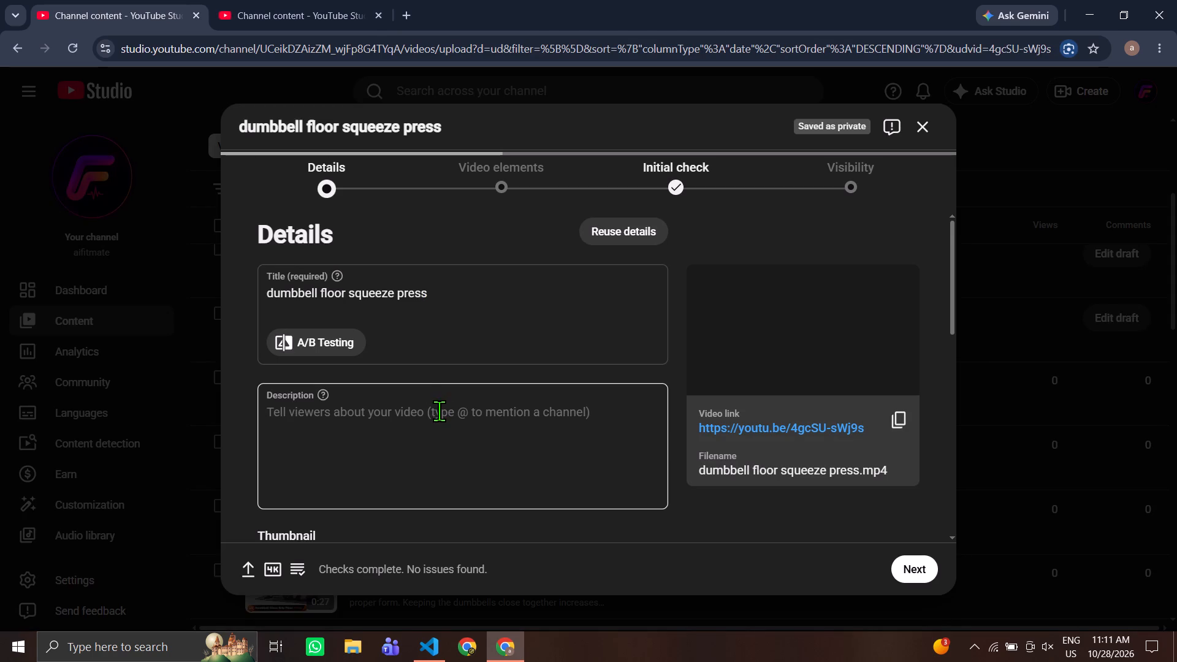
key(ctrl+v)
click(480, 293)
key(ctrl+a)
key(super+v)
click(395, 422)
key(ctrl+v)
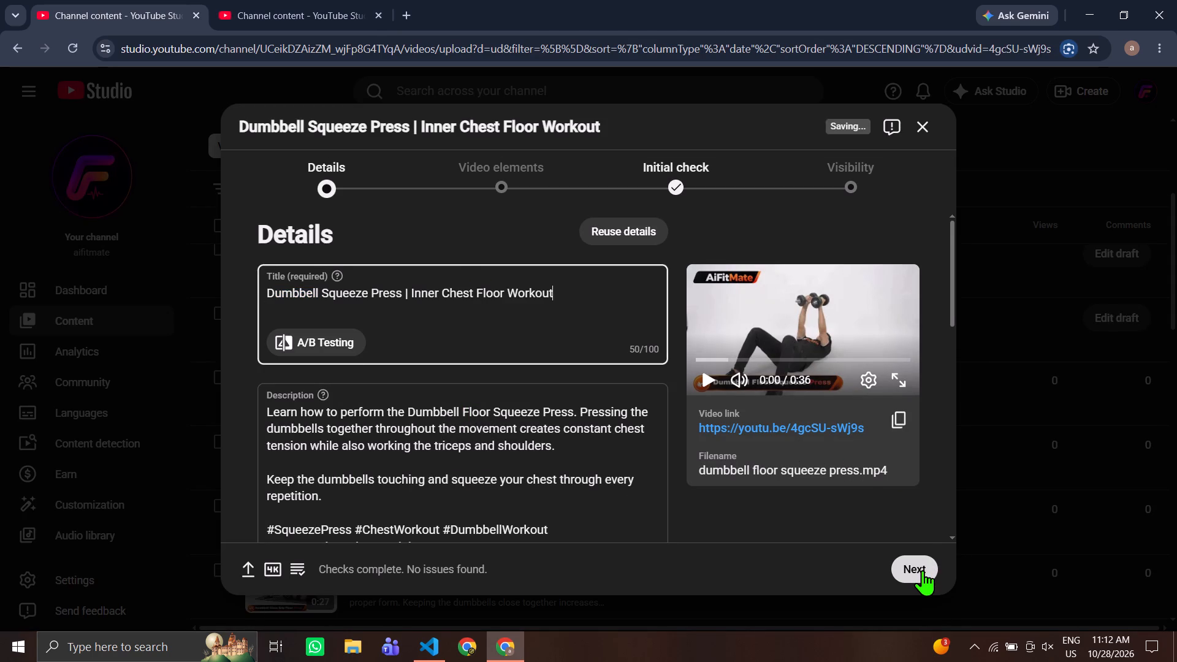
Choose the first suggested video frame as the Dumbbell Squeeze Press video's thumbnail.
click(954, 432)
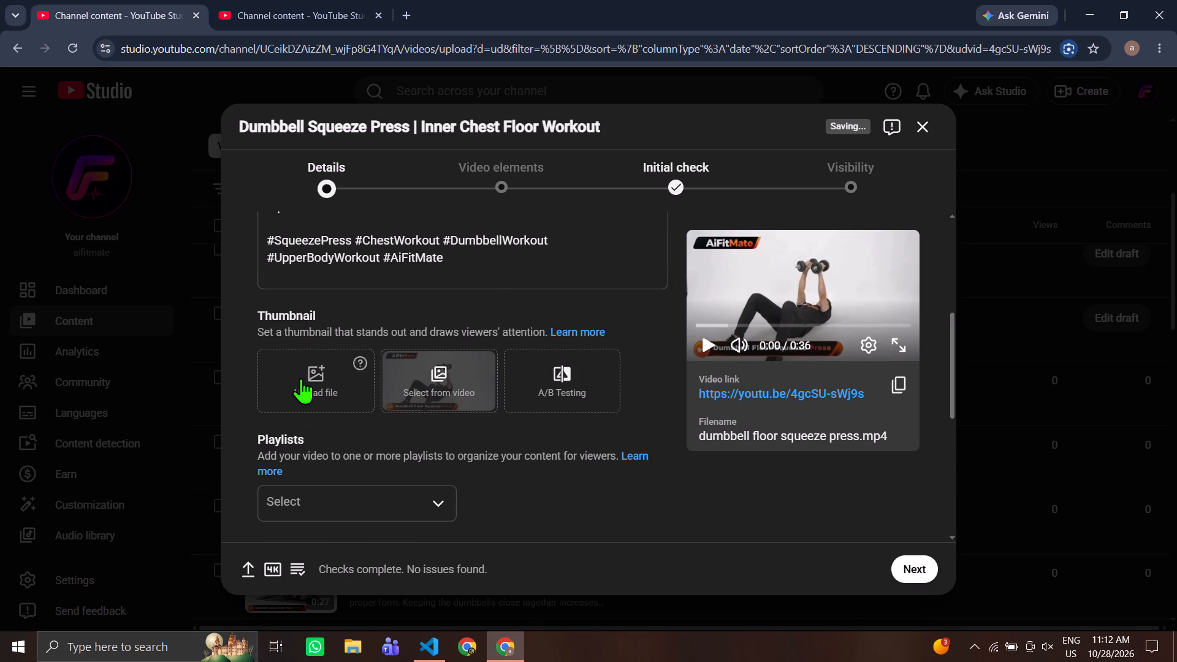
click(469, 404)
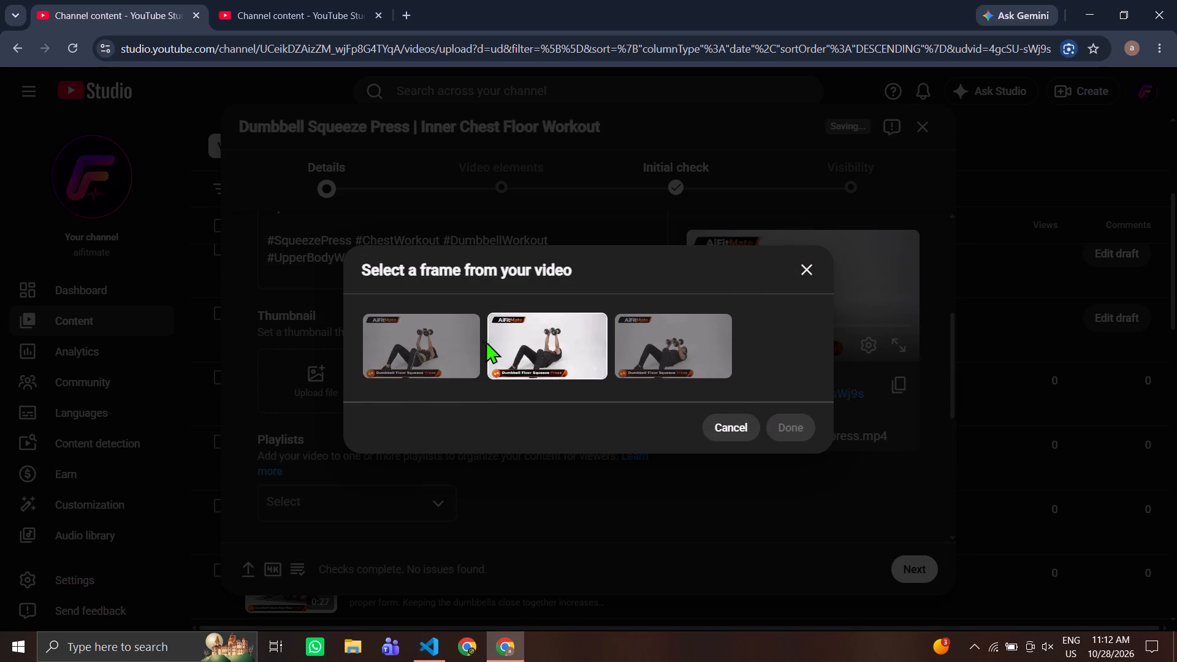
click(455, 341)
click(793, 428)
Mark the Dumbbell Squeeze Press video as not made for kids and publish it as Public.
click(913, 569)
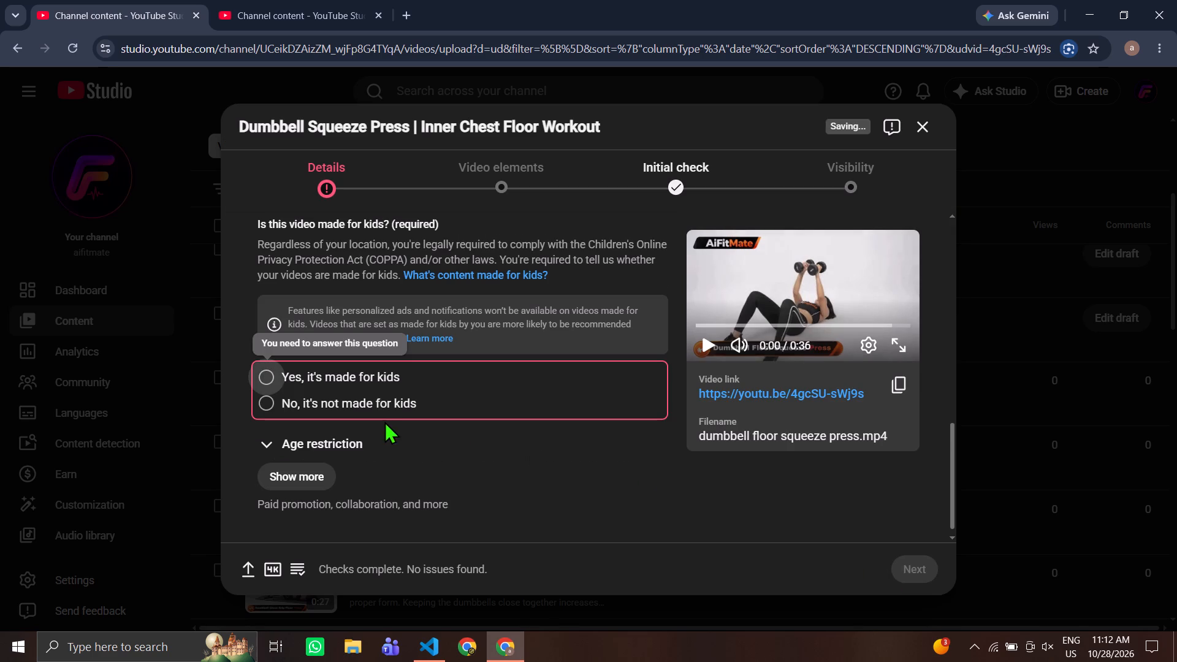
click(371, 407)
triple_click(921, 572)
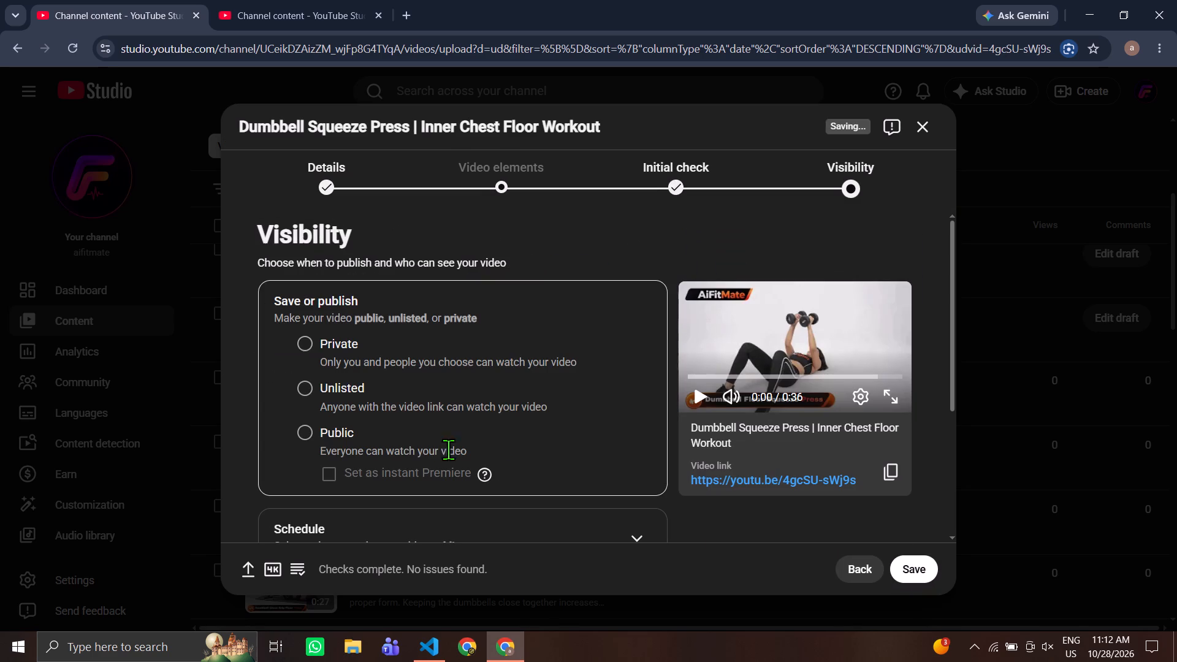
click(324, 444)
click(311, 439)
click(902, 559)
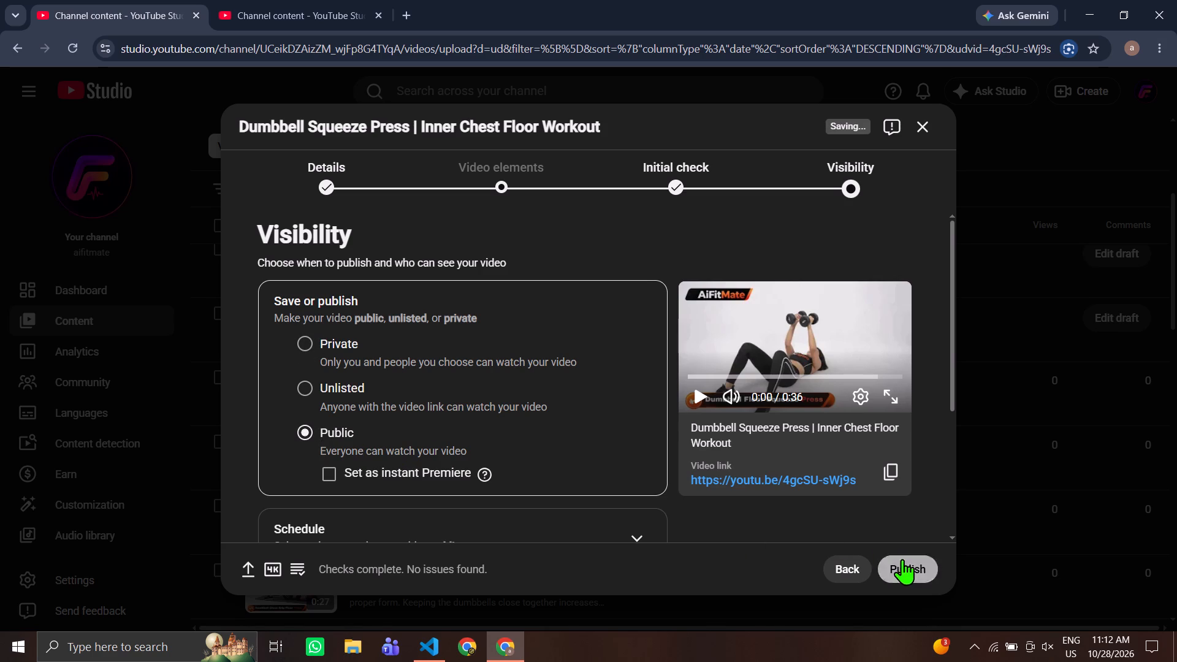
In Visual Studio Code, copy the short title and the short description with its hashtags from the Dumbbell Floor Squeeze Press section.
key(alt+Tab)
click(345, 332)
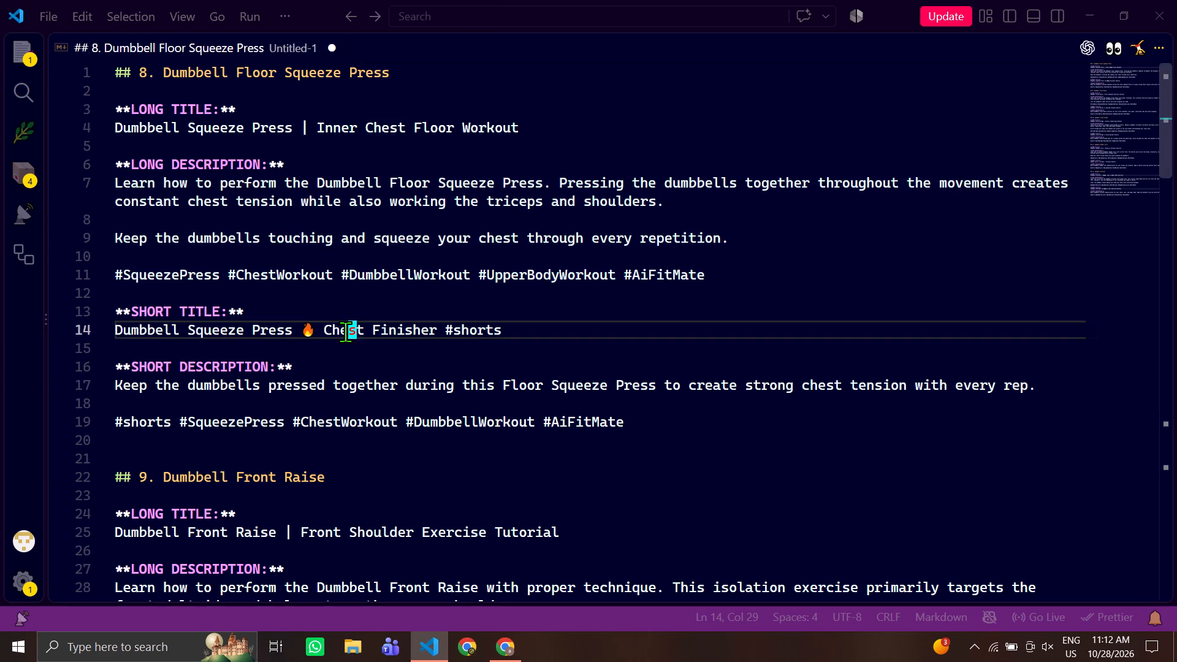
key(ctrl+c)
drag(639, 421, 59, 382)
key(ctrl+c)
Dismiss the video's publish confirmation in Chrome and open the "dumbbell floor squeeze press 2" draft from the Shorts list in the second tab.
key(alt+Tab)
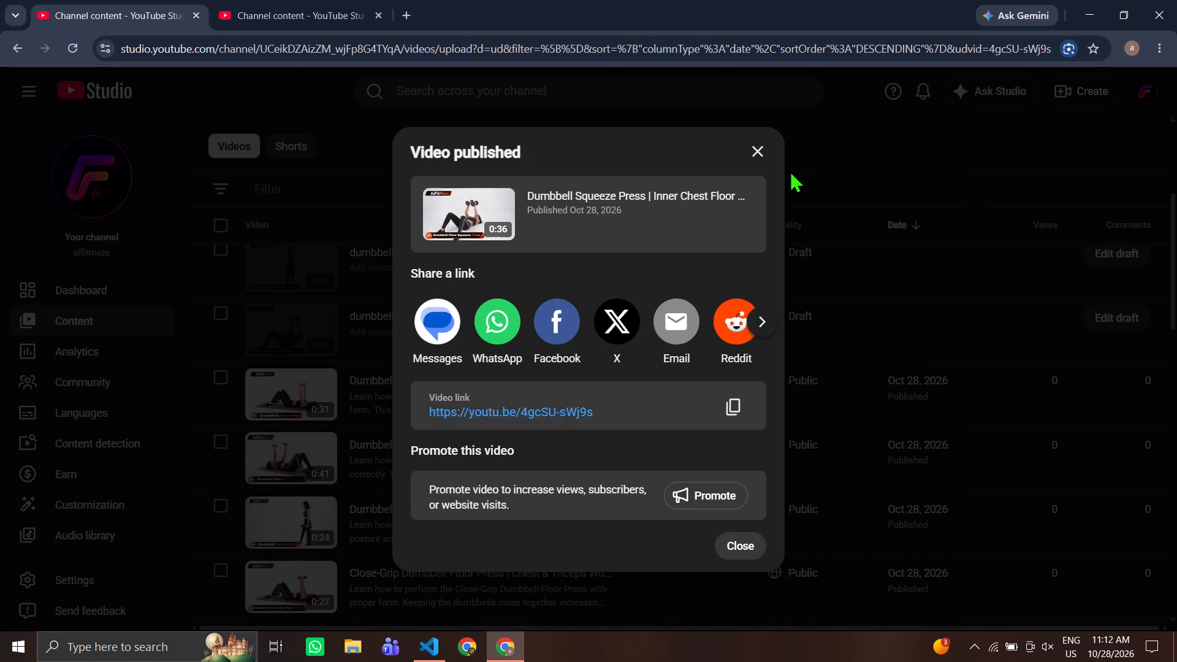
click(756, 145)
key(ctrl+2)
click(1120, 325)
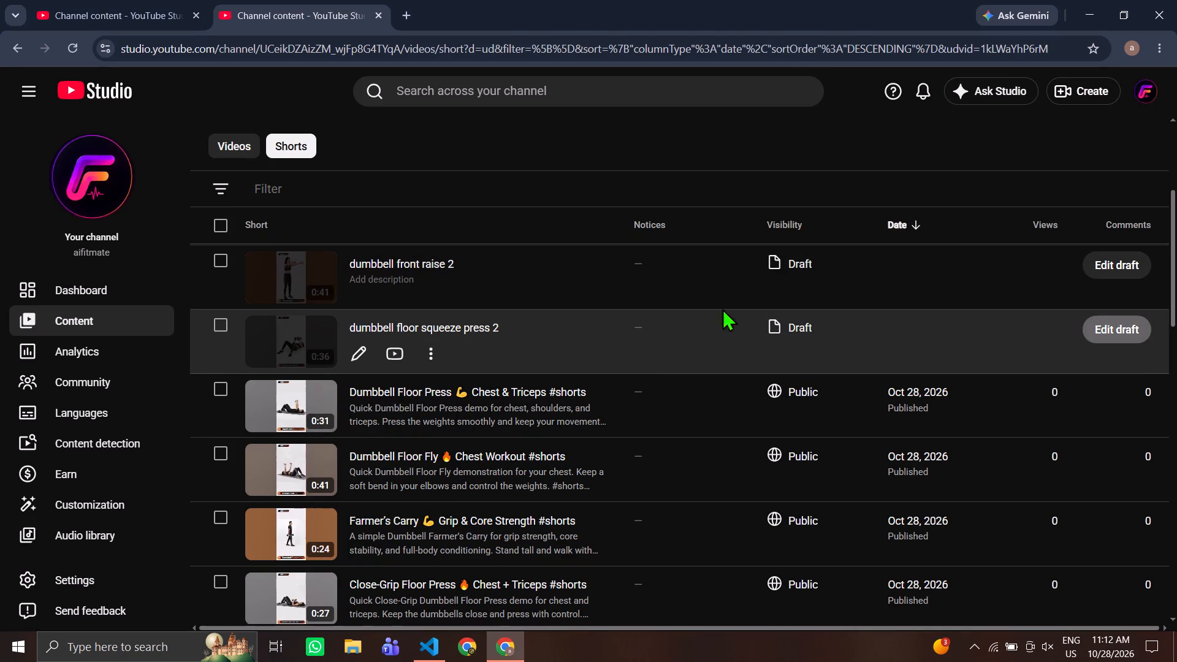
Fill the Short's description with the copied text and replace its title with "Dumbbell Squeeze Press 🔥 Chest Finisher #shorts".
click(421, 421)
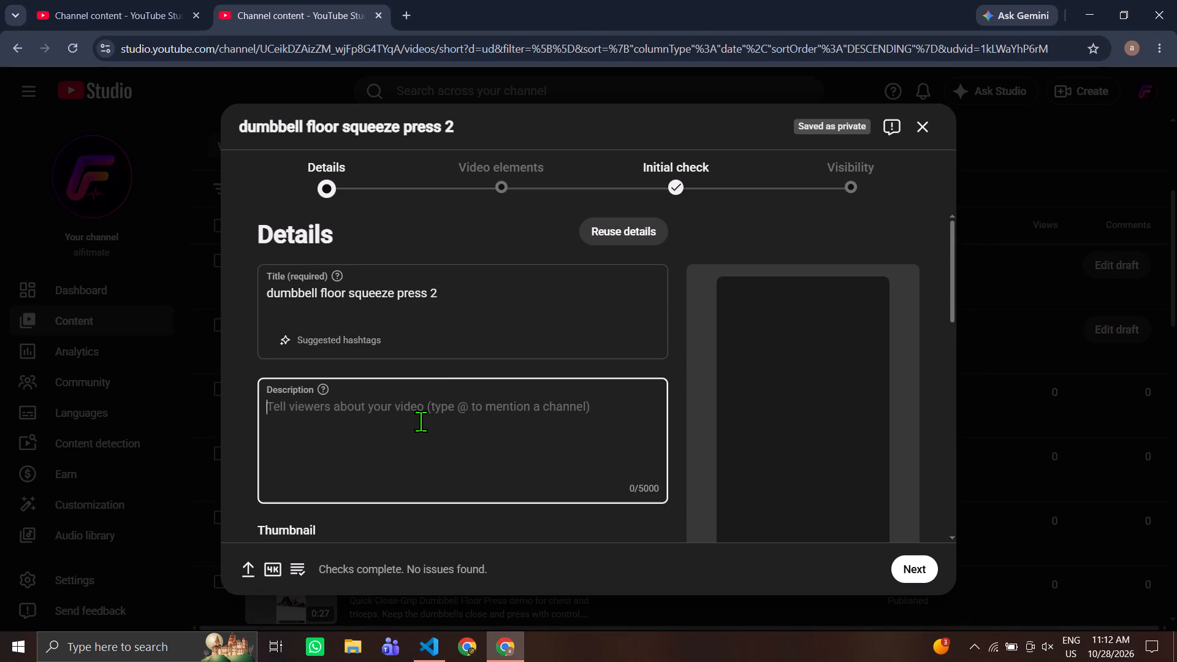
key(ctrl+v)
click(484, 291)
key(ctrl+a)
key(super+v)
click(370, 411)
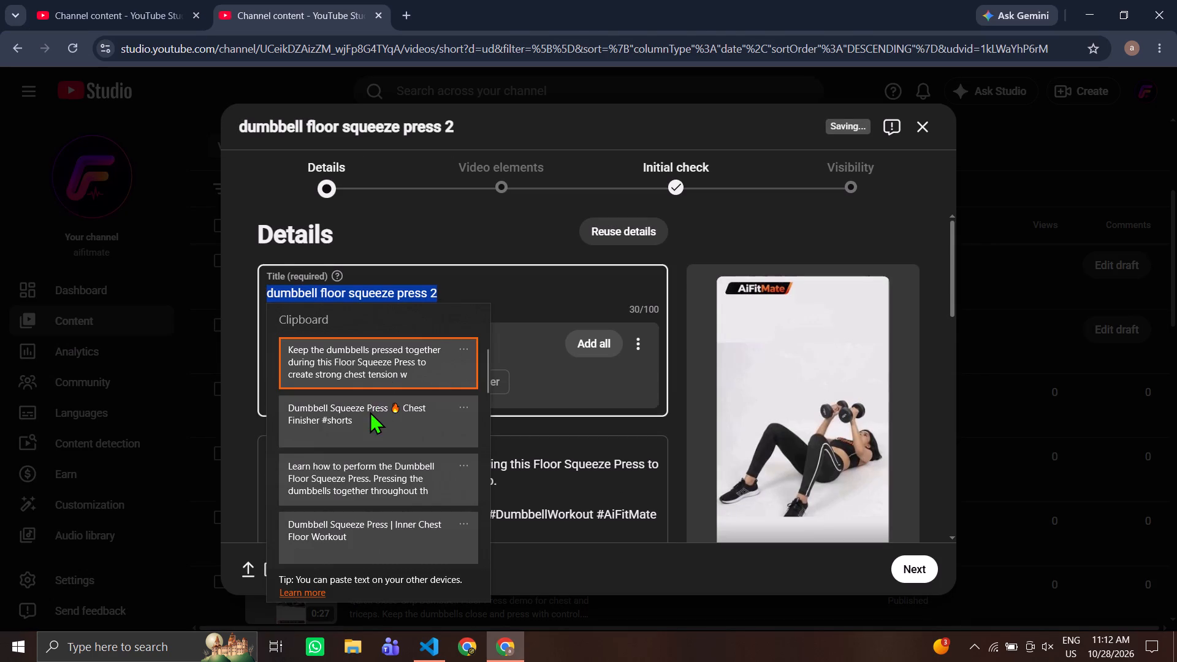
key(ctrl+v)
Mark the Dumbbell Squeeze Press Short as not made for kids and publish it as Public.
click(911, 566)
click(302, 403)
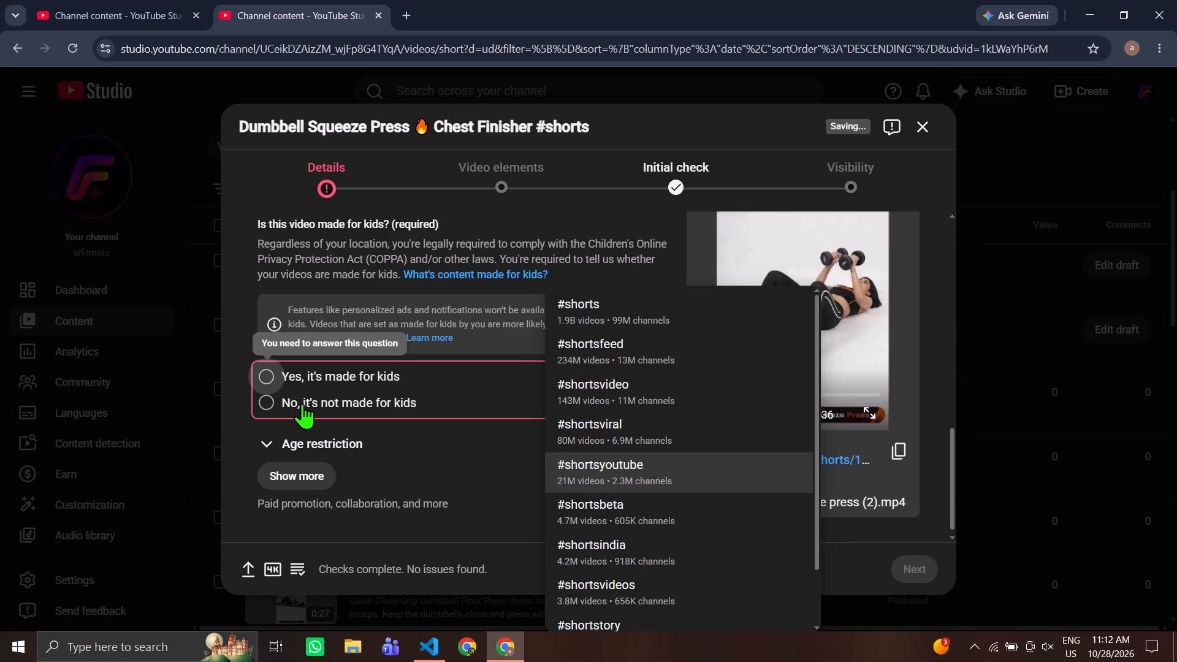
triple_click(920, 555)
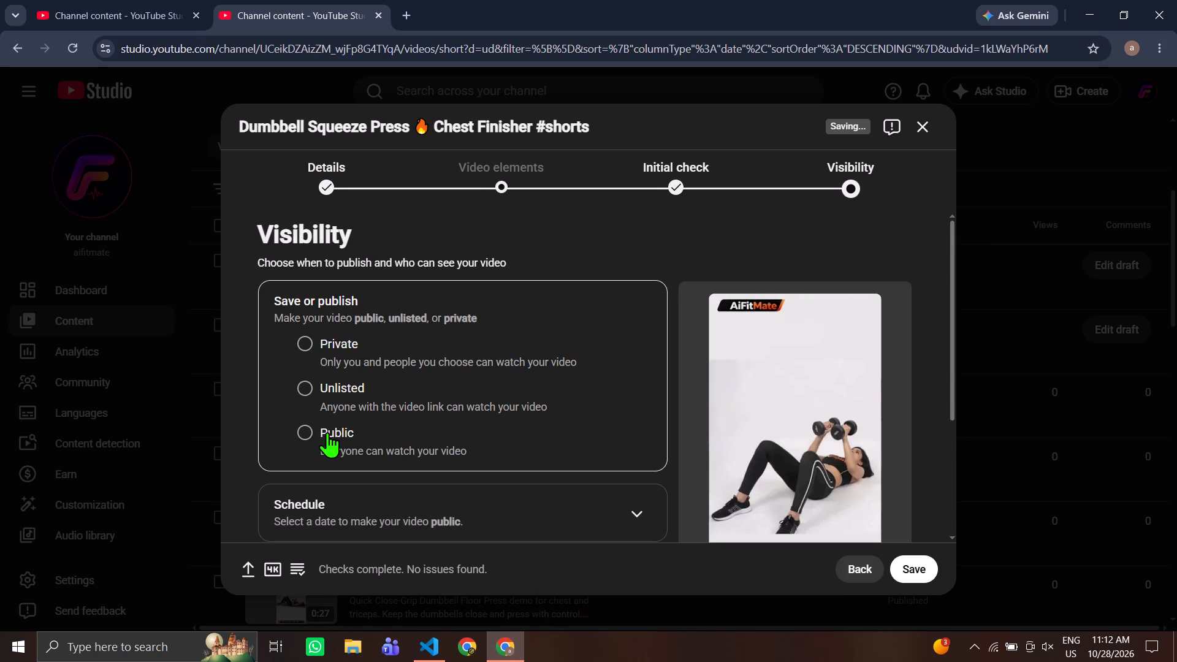
click(327, 432)
click(900, 566)
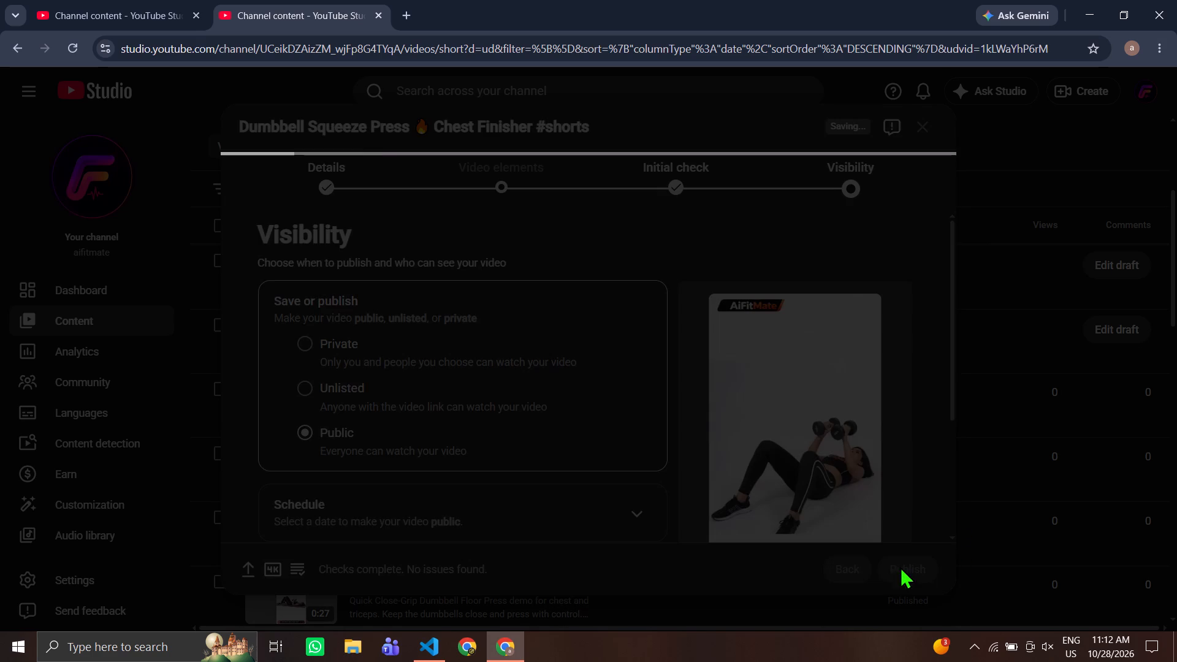
Open the dumbbell front raise draft from the Videos list in the first browser tab.
key(alt+Tab)
key(alt+Tab)
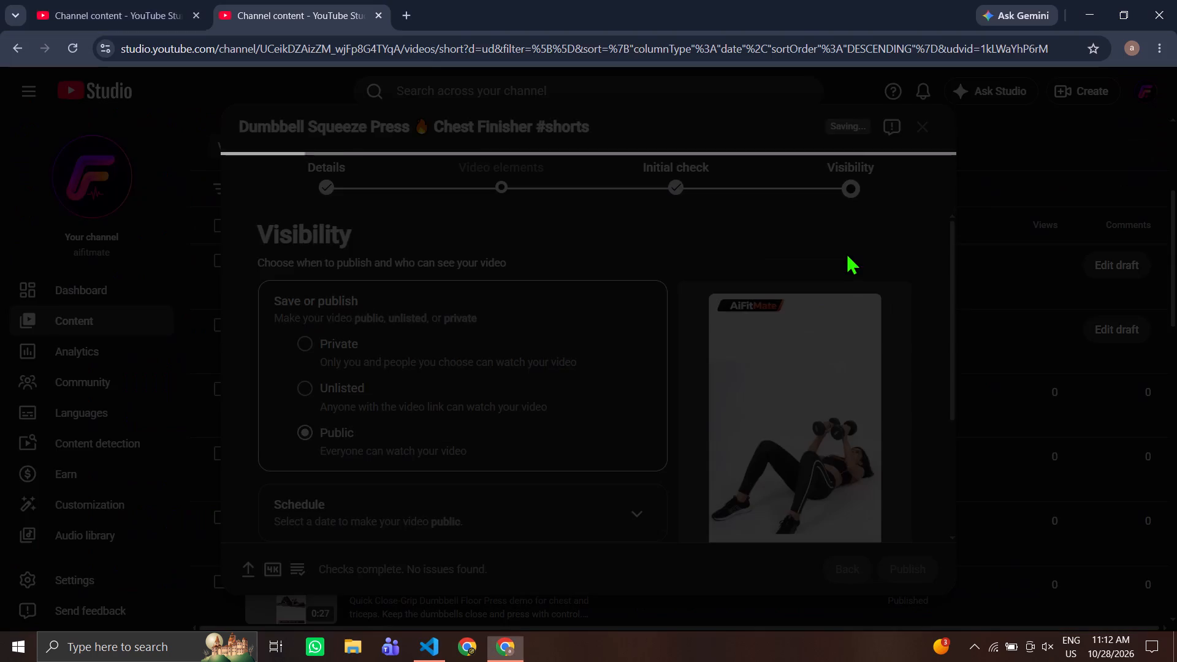
key(ctrl+1)
click(1107, 252)
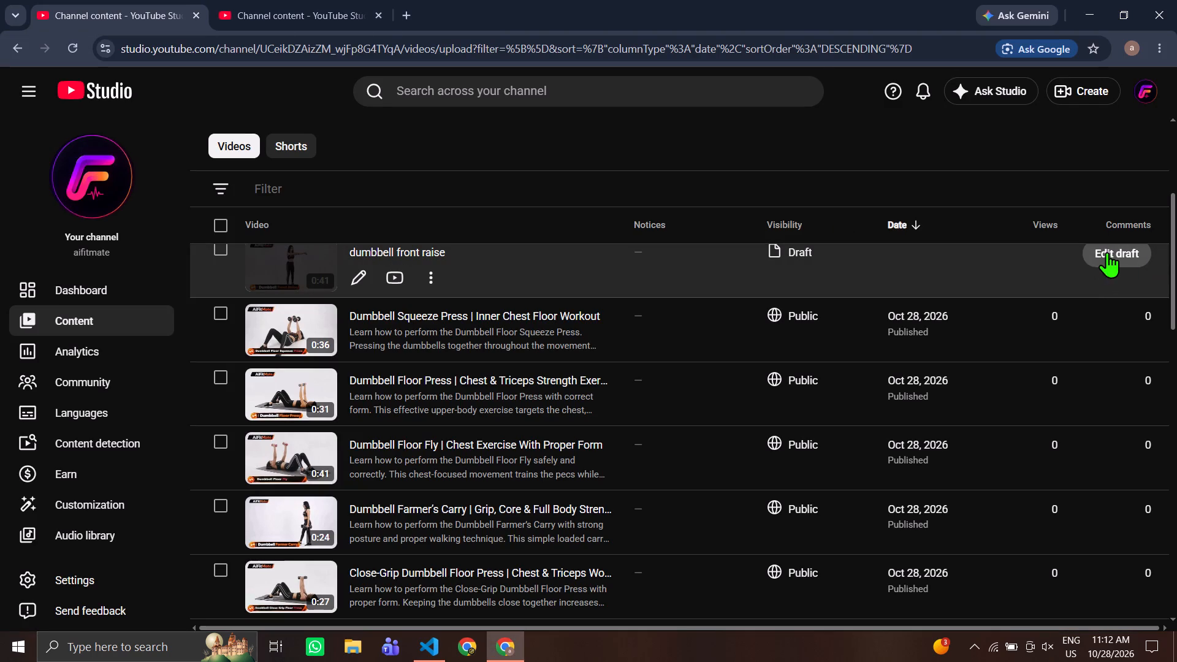
Dismiss the Short's publish confirmation in the second tab, open the "dumbbell front raise 2" draft, and return to the first tab.
key(ctrl+2)
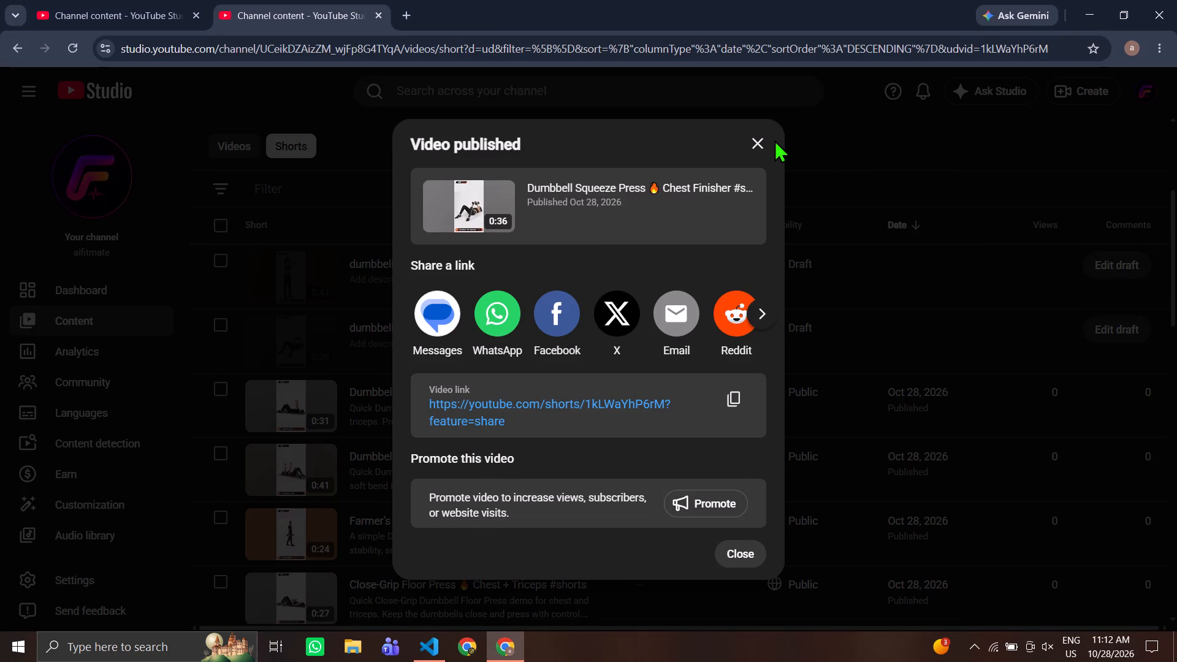
click(759, 139)
click(1124, 255)
key(ctrl+1)
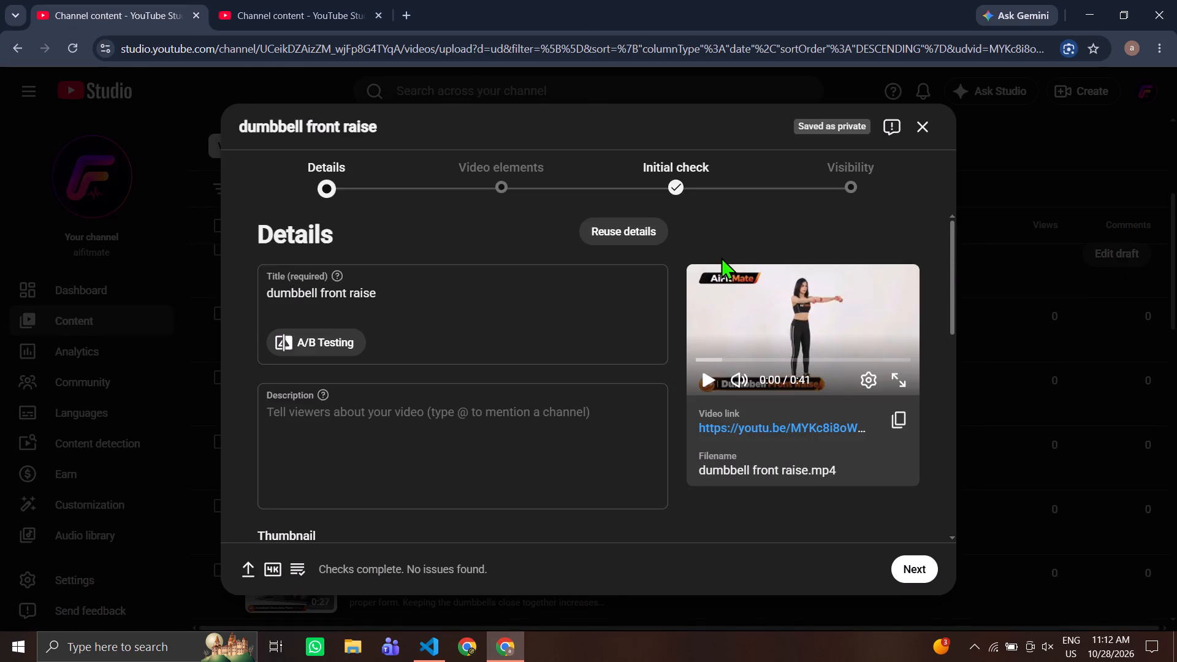
Remove the finished "8. Dumbbell Floor Squeeze Press" section from the notes in Visual Studio Code, so section 9 starts the file.
key(alt+Tab)
click(520, 444)
drag(520, 444, 586, 0)
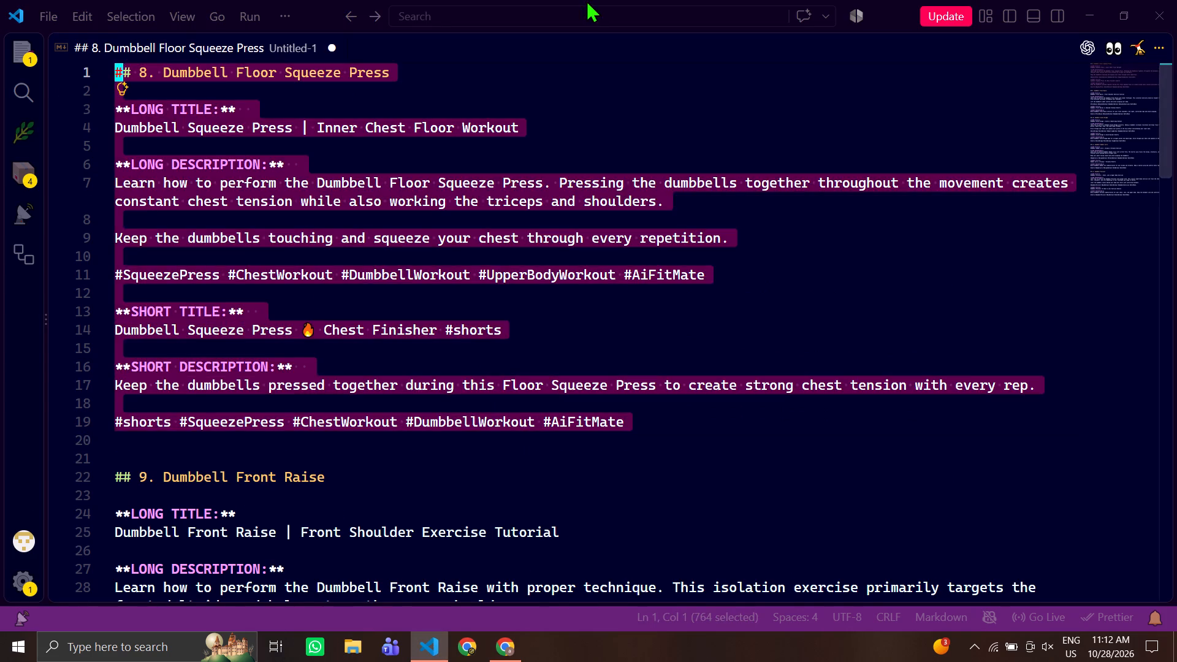
key(ctrl+x)
key(ctrl+x)
key(ctrl+x)
Copy the long title "Dumbbell Front Raise | Front Shoulder Exercise Tutorial" from the notes and replace the video draft's title with it in Chrome.
click(264, 130)
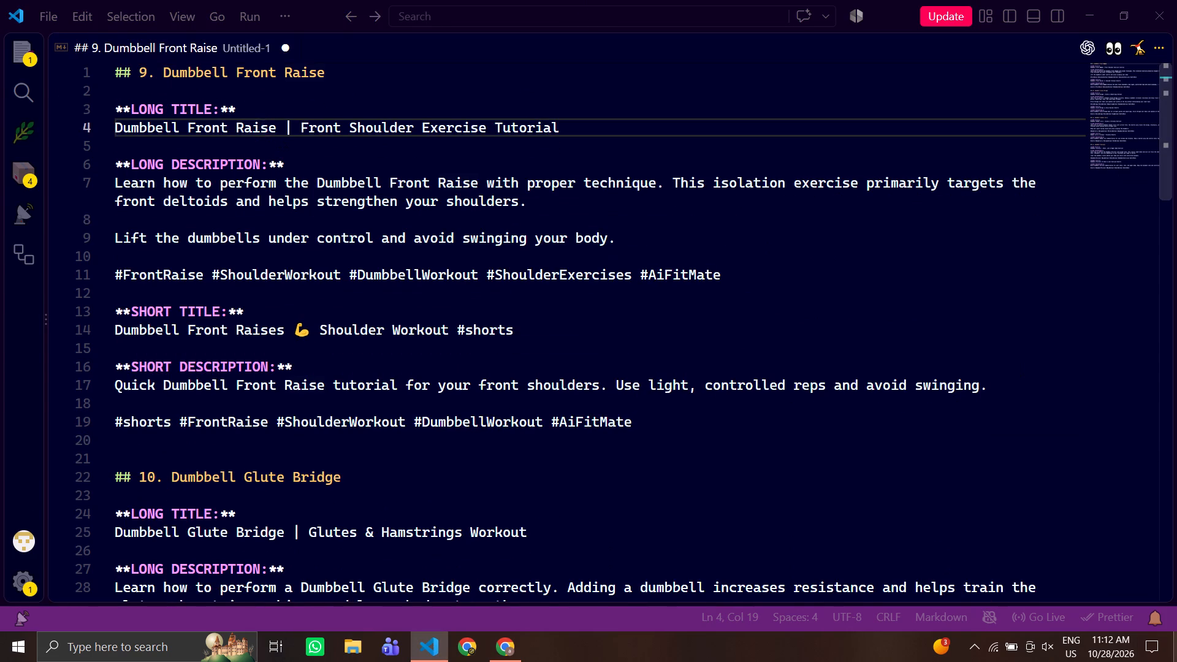
key(ctrl+c)
key(ctrl+c)
key(alt+Tab)
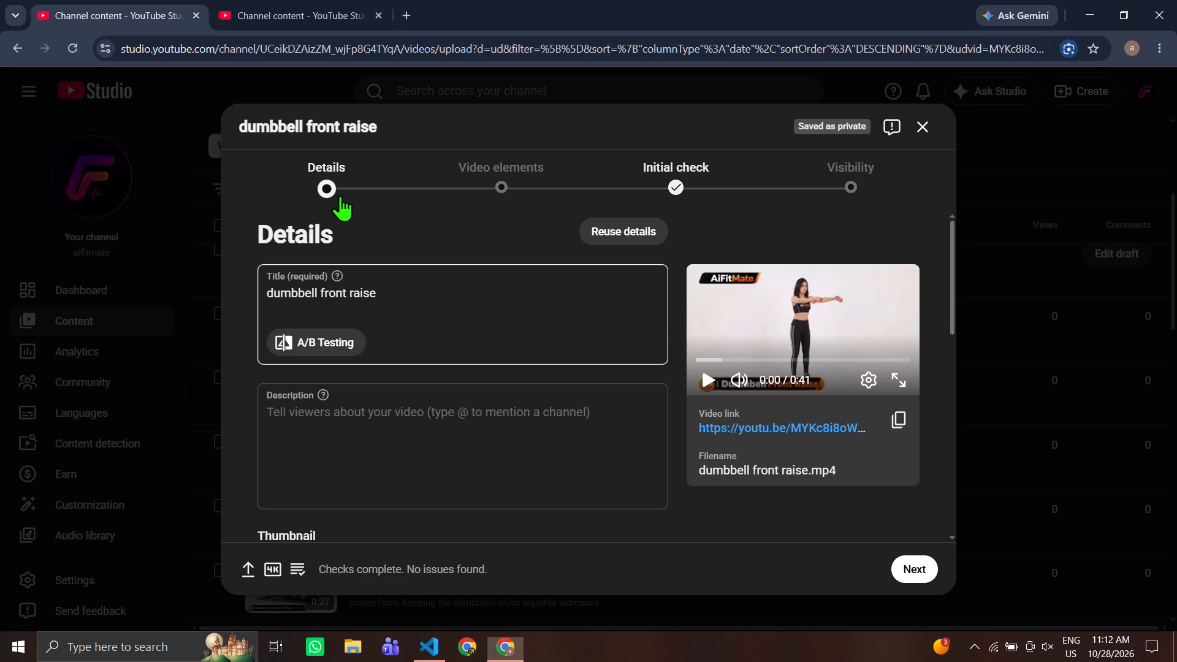
click(409, 312)
click(403, 306)
key(ctrl+a)
key(ctrl+v)
Copy the Dumbbell Front Raise long description with its hashtags from Visual Studio Code into the video draft's description in Chrome.
click(433, 436)
key(alt+Tab)
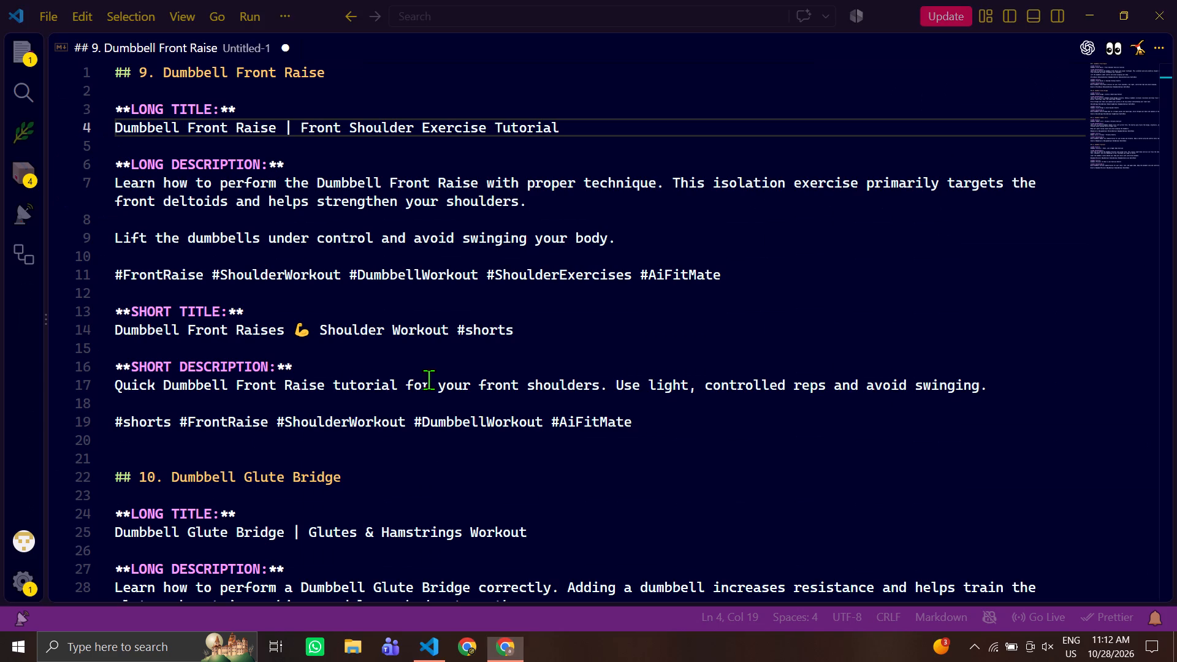
drag(733, 276, 88, 188)
key(ctrl+c)
key(alt+Tab)
click(400, 437)
key(ctrl+v)
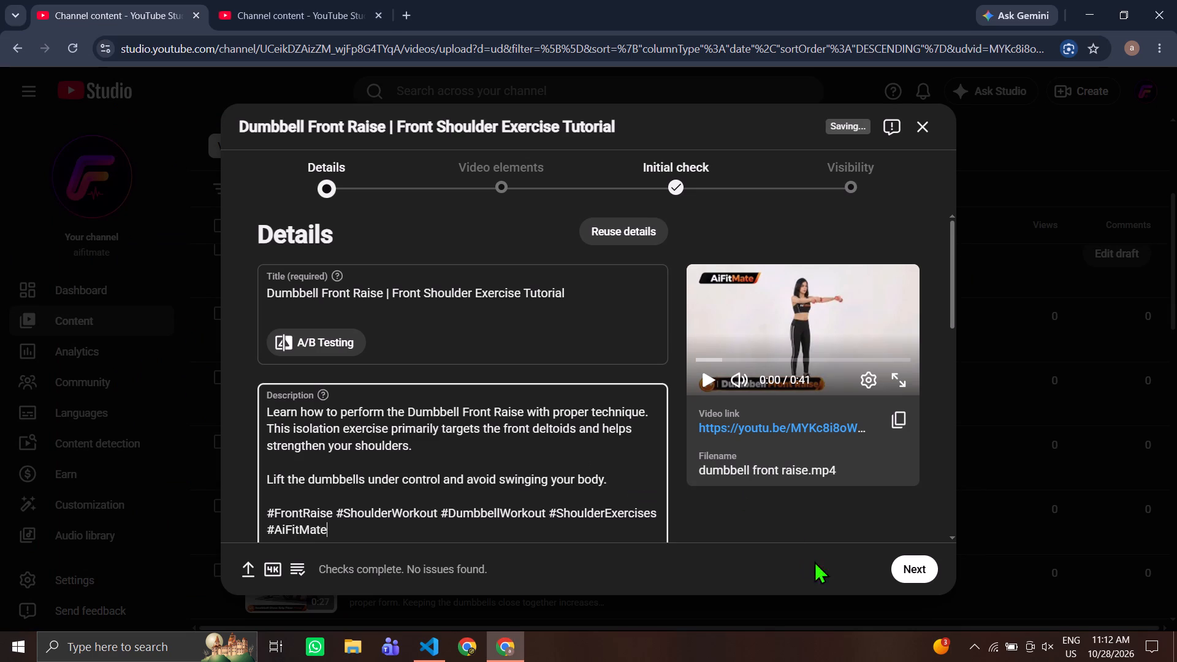
Mark the Dumbbell Front Raise video as not made for kids and publish it as Public.
click(899, 571)
click(285, 401)
triple_click(906, 569)
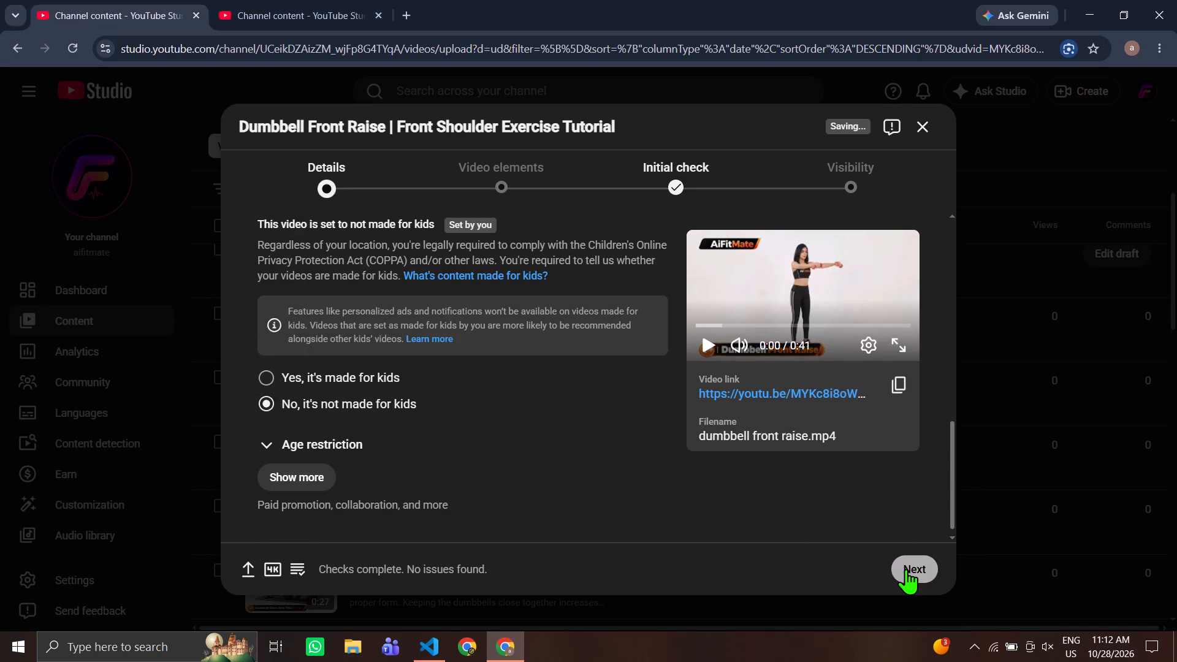
click(332, 433)
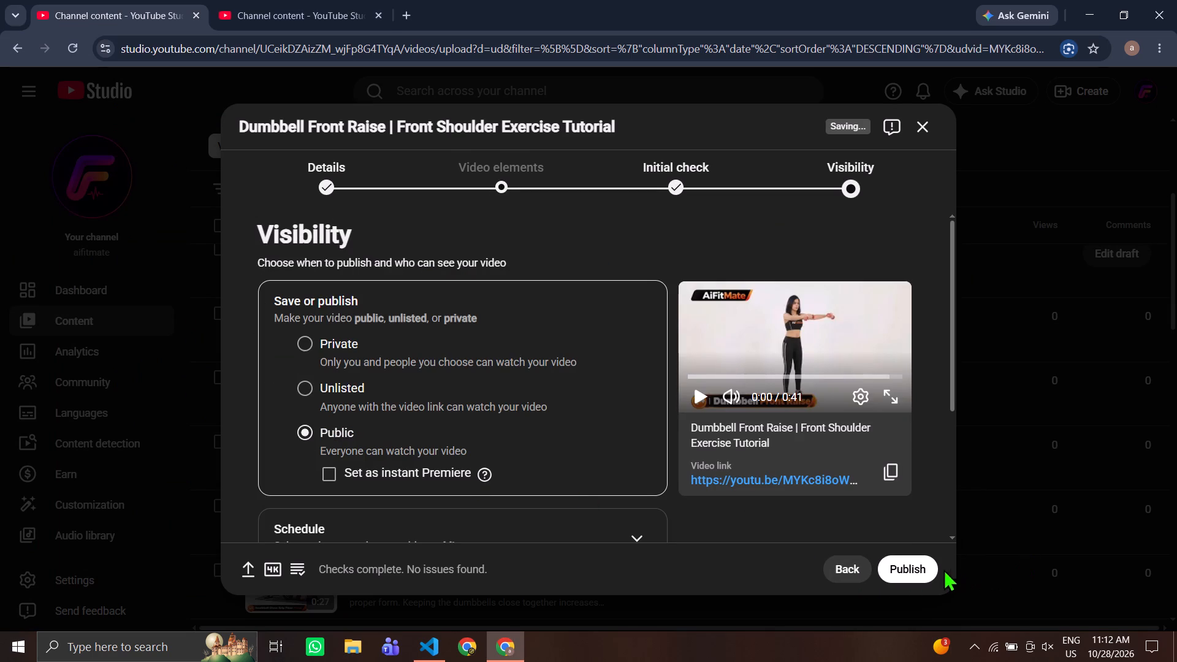
click(930, 565)
Copy the Dumbbell Front Raise short title and short description with hashtags, one after the other, from the notes in Visual Studio Code.
key(alt+Tab)
click(568, 324)
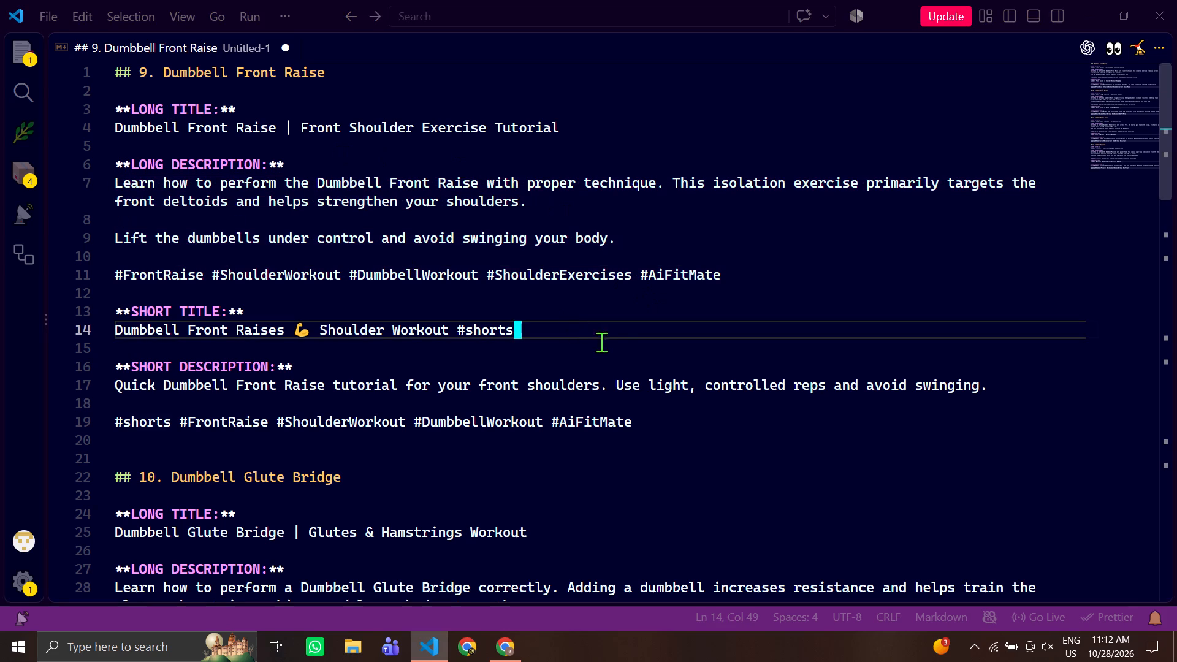
key(ctrl+c)
drag(656, 427, 69, 390)
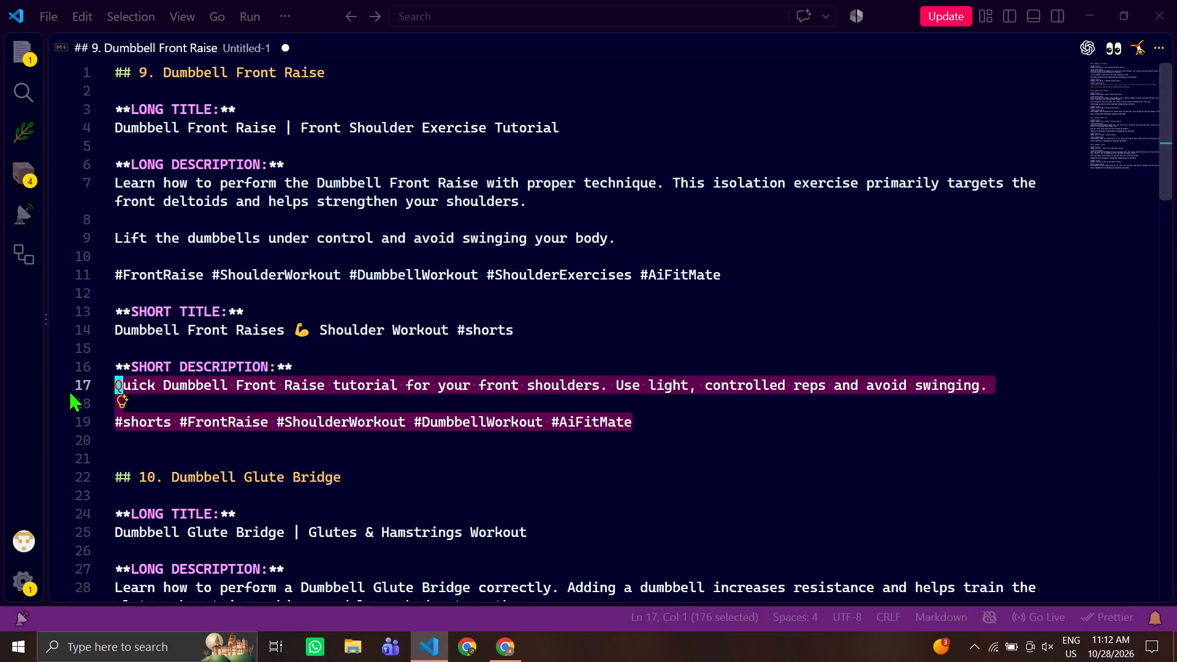
key(ctrl+c)
In Chrome's second tab, fill the Short's description with the copied text and set its title to "Dumbbell Front Raises 💪 Shoulder Workout #shorts".
key(alt+Tab)
click(257, 0)
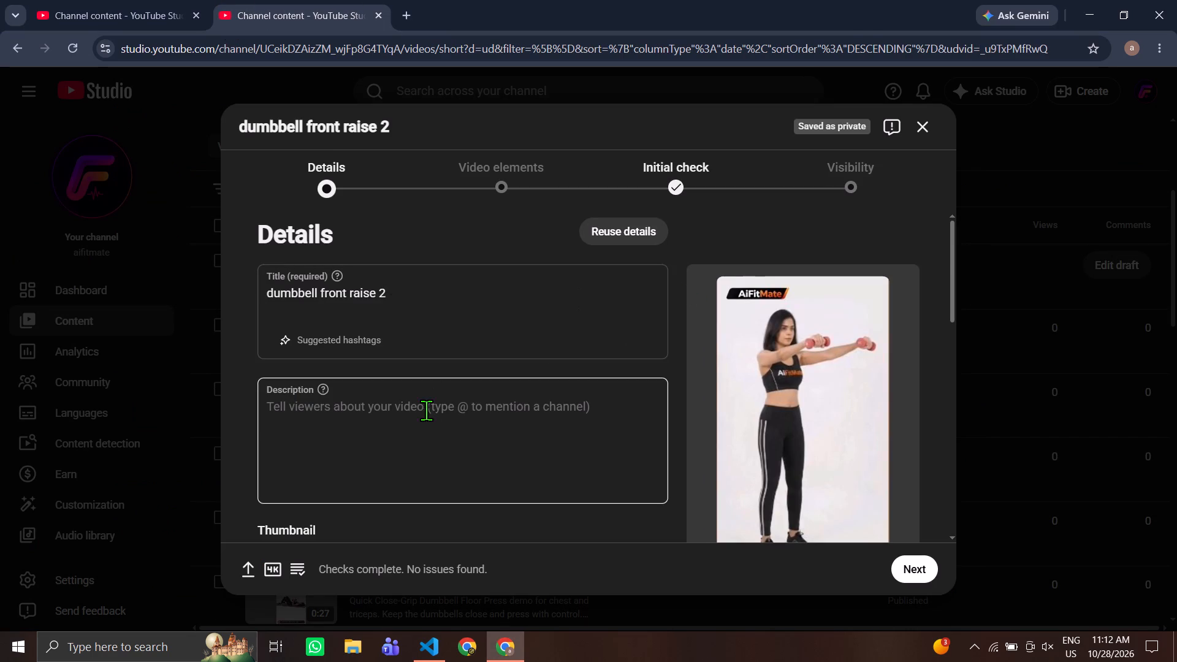
click(426, 415)
key(ctrl+v)
click(447, 299)
key(ctrl+a)
key(super+v)
click(365, 413)
key(ctrl+v)
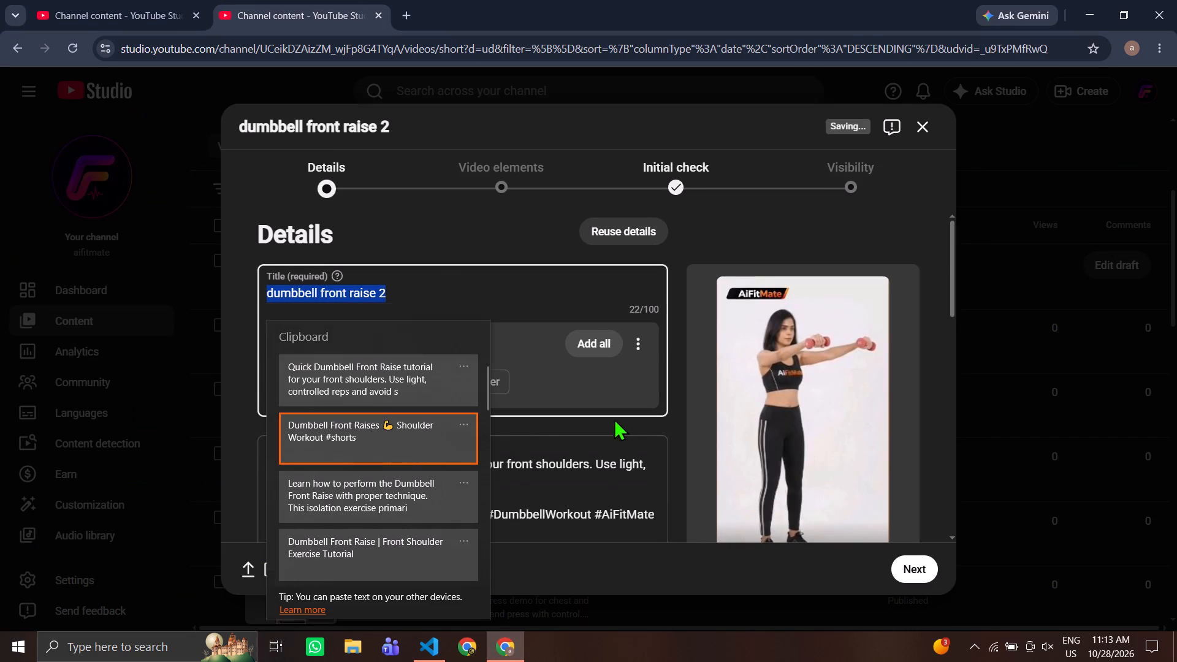
Mark the Dumbbell Front Raises Short as not made for kids and publish it as Public.
click(915, 570)
click(318, 409)
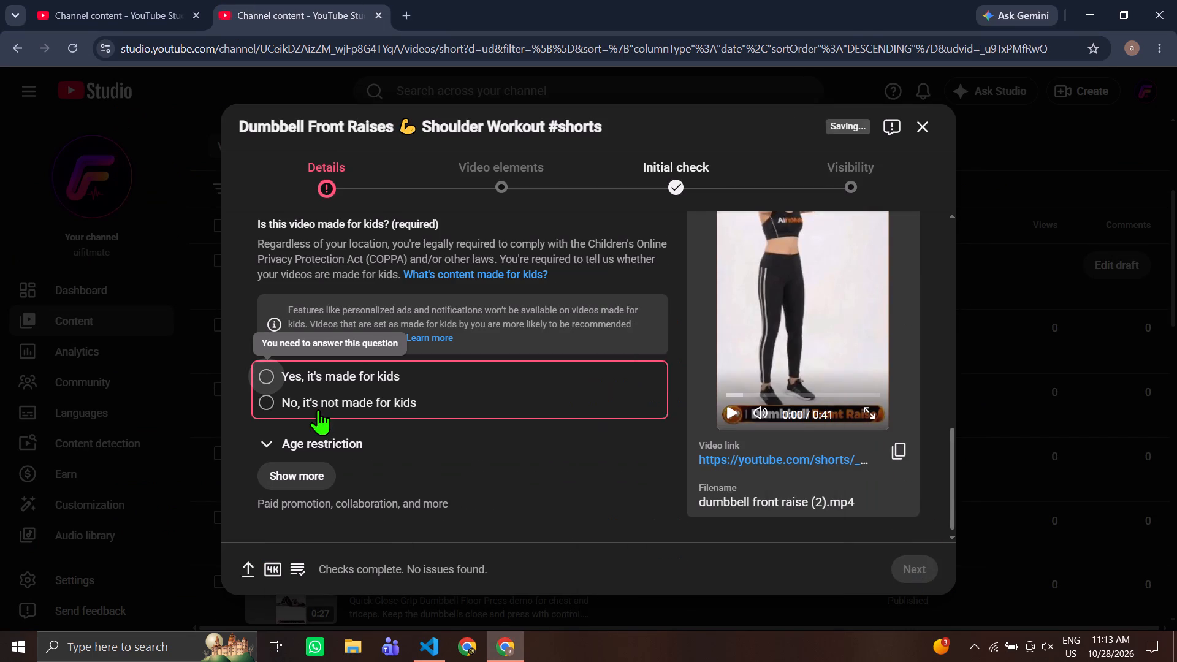
click(893, 560)
click(905, 565)
click(899, 565)
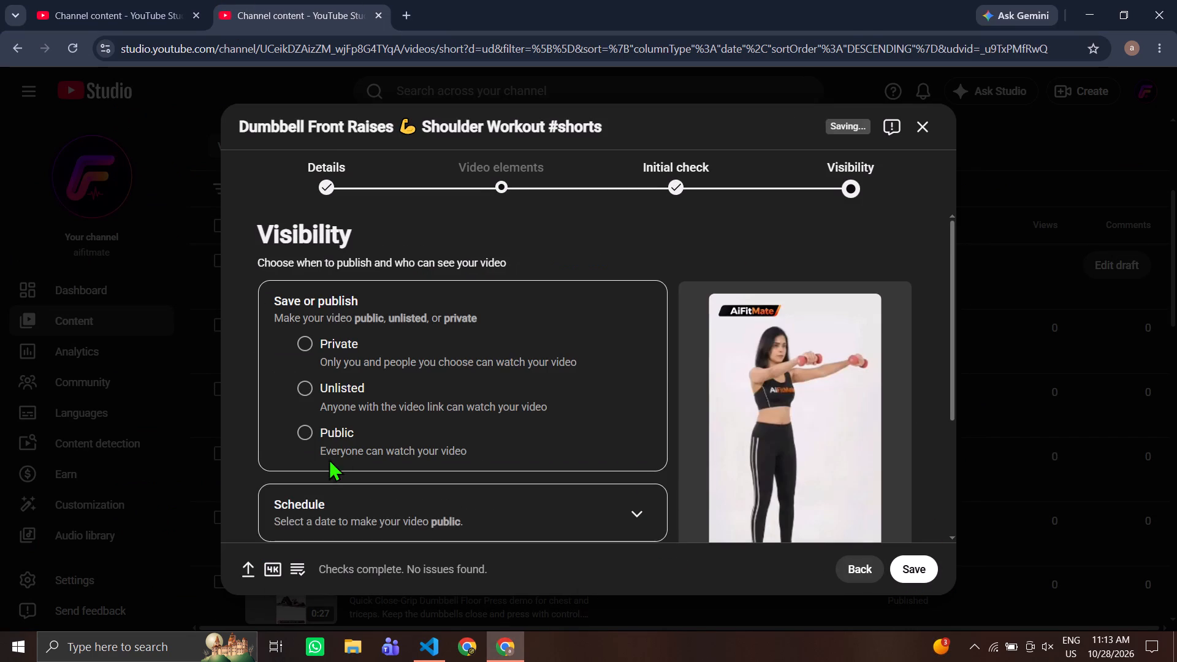
click(324, 433)
click(916, 580)
Remove the finished "9. Dumbbell Front Raise" section from the notes in Visual Studio Code, so section 10 starts the file.
key(alt+Tab)
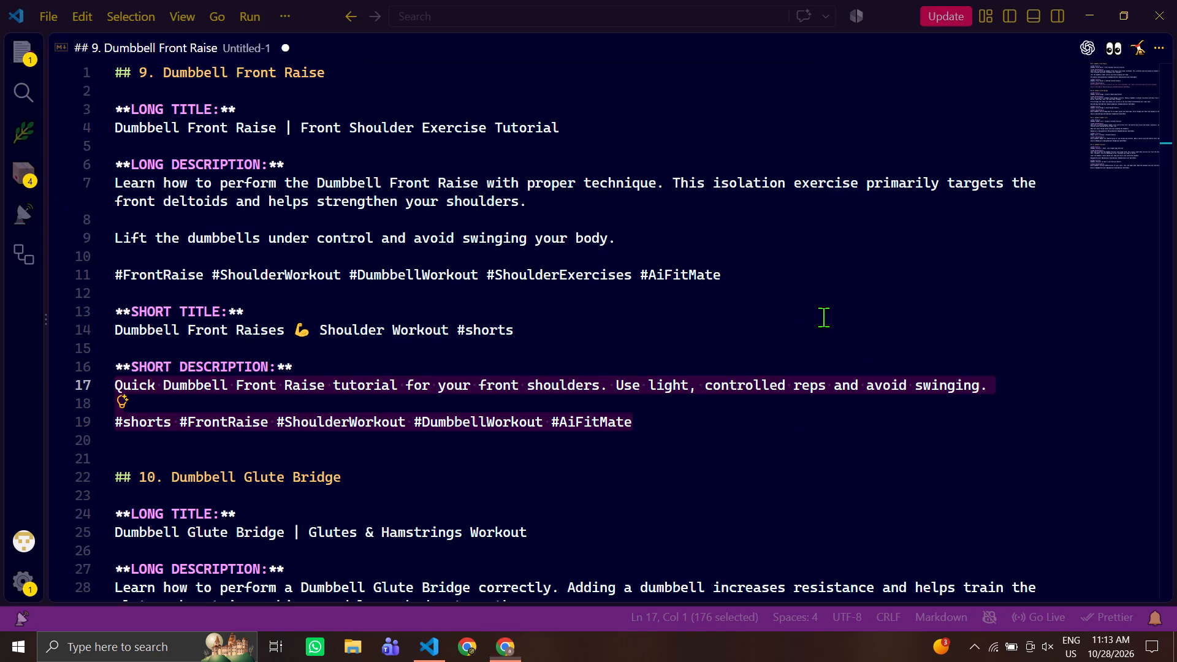
click(480, 411)
drag(151, 444, 168, 0)
key(ctrl+x)
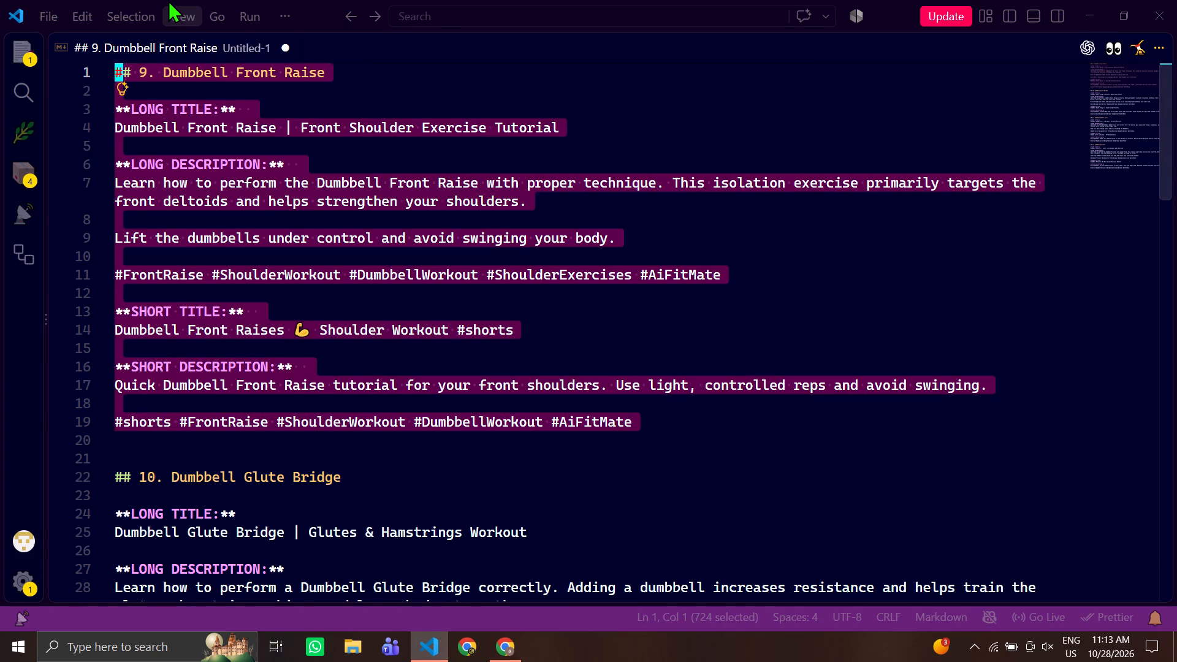
key(ctrl+x)
key(ctrl+x)
Copy the long title "Dumbbell Glute Bridge | Glutes & Hamstrings Workout" from the notes.
click(409, 137)
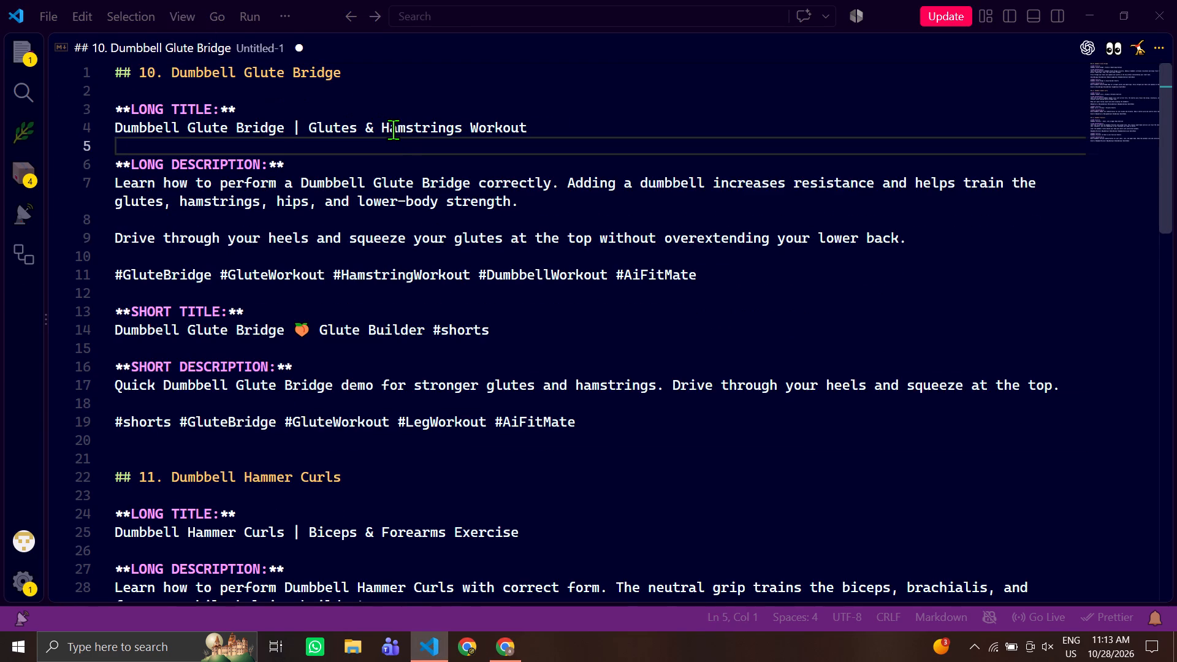
click(393, 129)
key(ctrl+c)
Dismiss the Short's publish confirmation in Chrome and return to the start of the Shorts list.
key(alt+Tab)
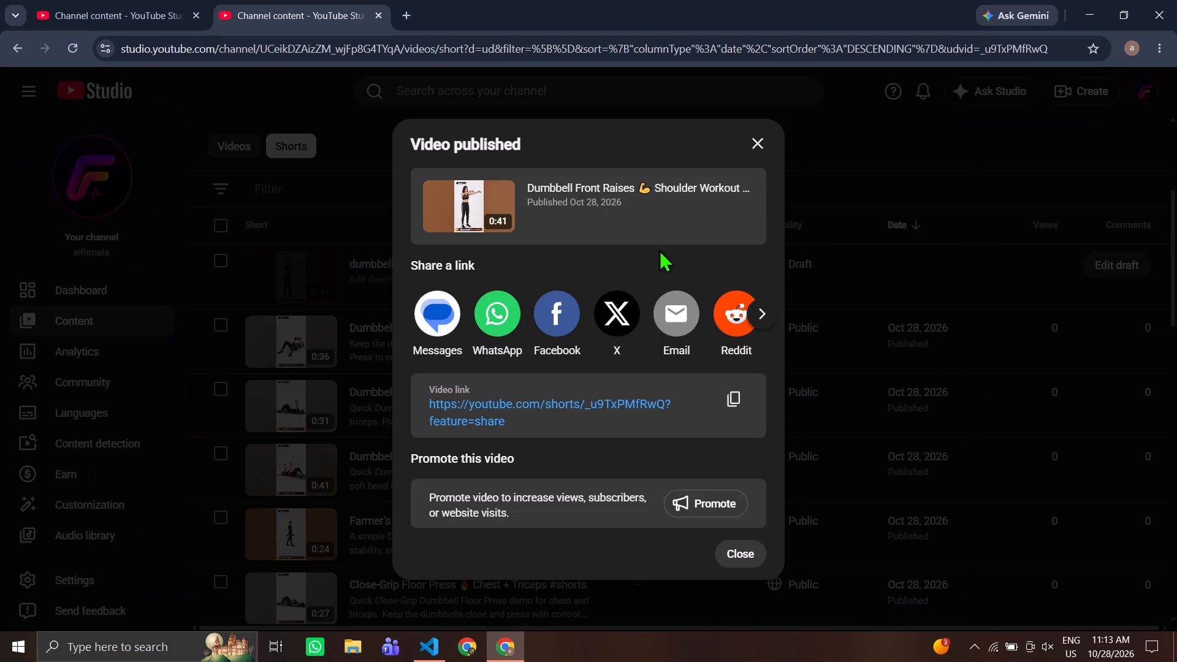
click(758, 137)
drag(1176, 277, 1171, 256)
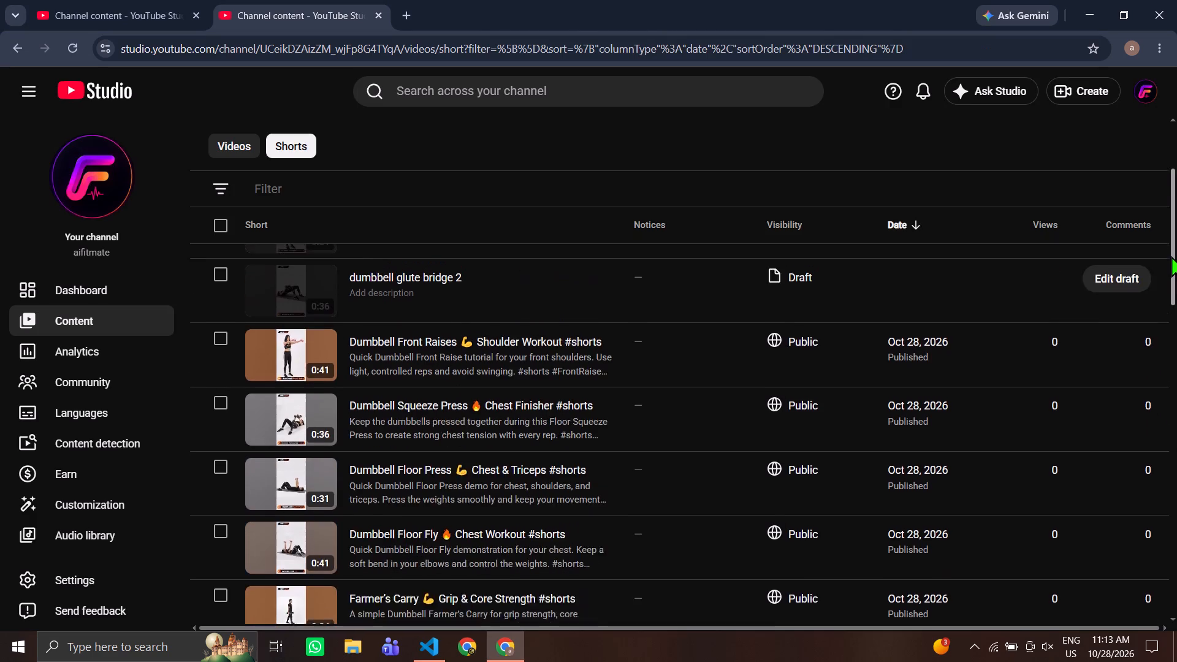
drag(1171, 256, 1168, 183)
Dismiss the video's publish confirmation in the first tab and open the "dumbbell glute bridge" draft from the Videos list.
key(ctrl+1)
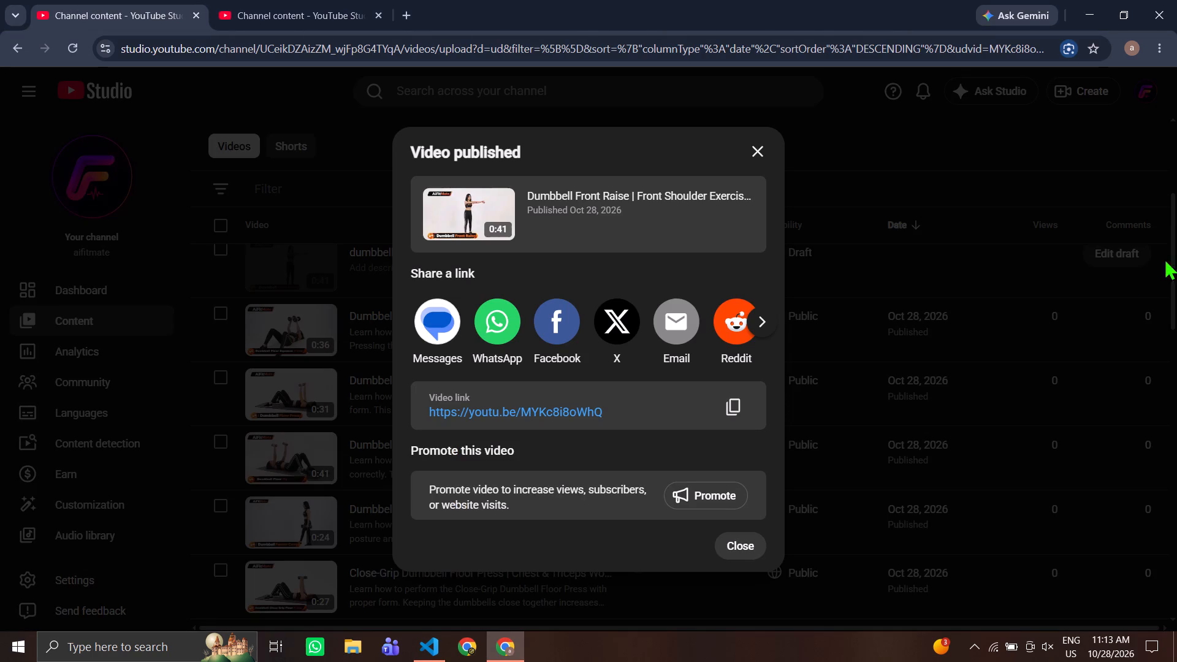
click(1117, 313)
click(763, 148)
drag(1176, 270, 1170, 184)
click(1113, 447)
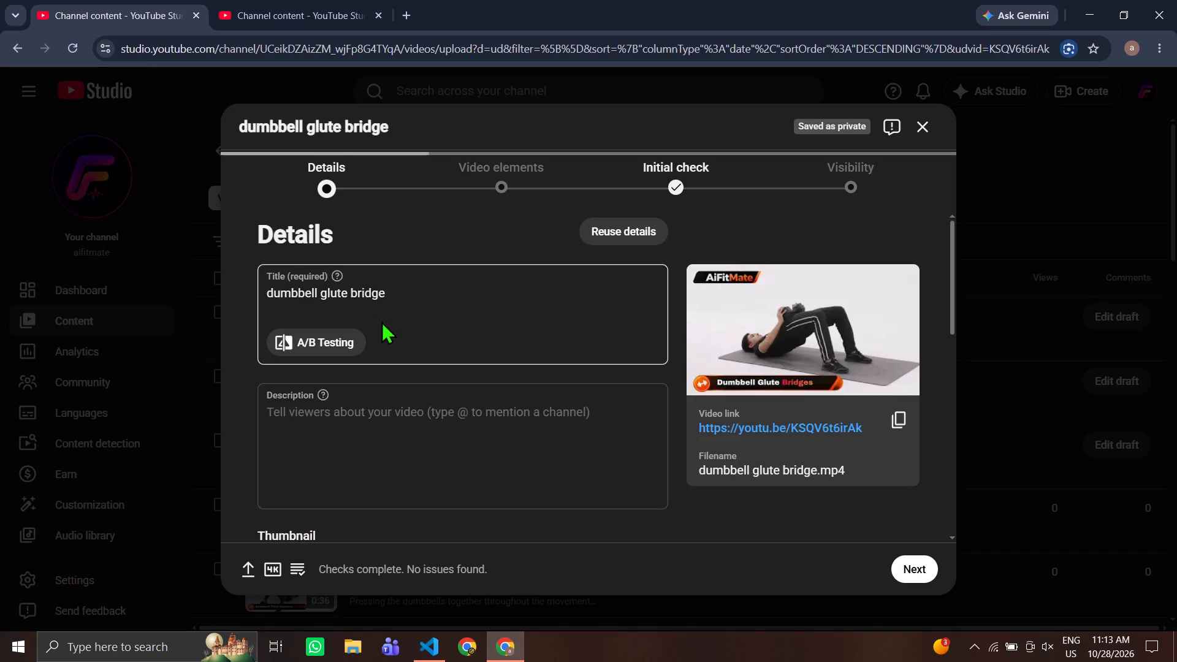
Copy the Dumbbell Glute Bridge long title and long description from Visual Studio Code and fill the video draft's description in Chrome.
key(alt+Tab)
key(ctrl+c)
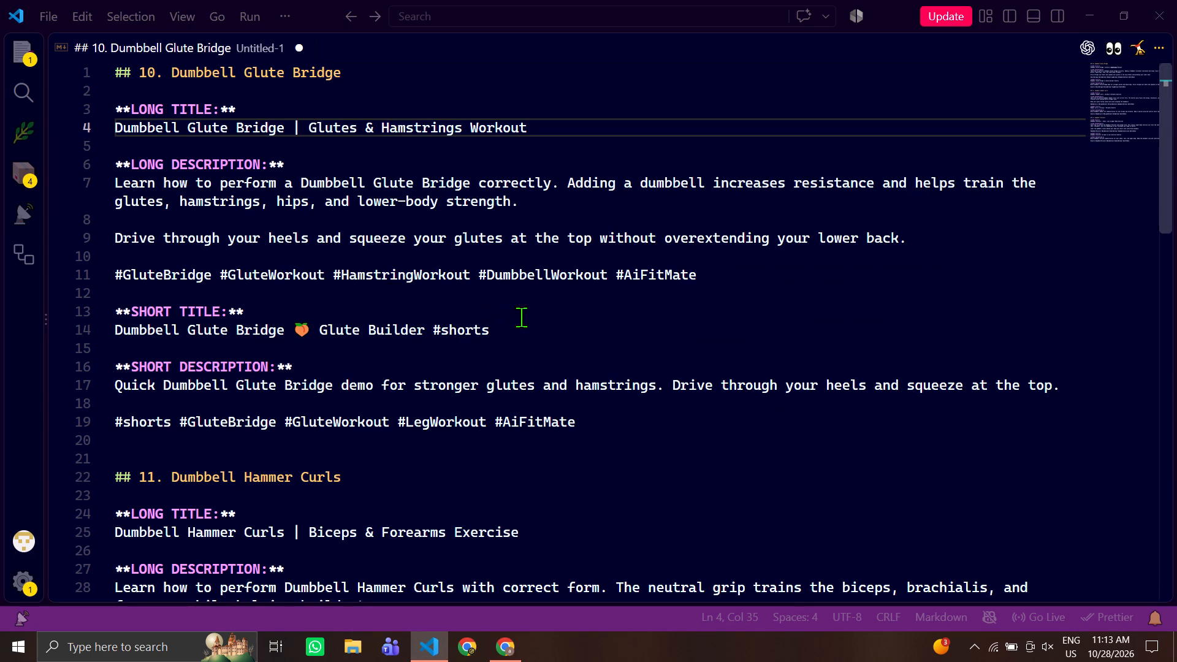
drag(723, 276, 0, 187)
key(ctrl+c)
key(alt+Tab)
click(455, 436)
key(ctrl+v)
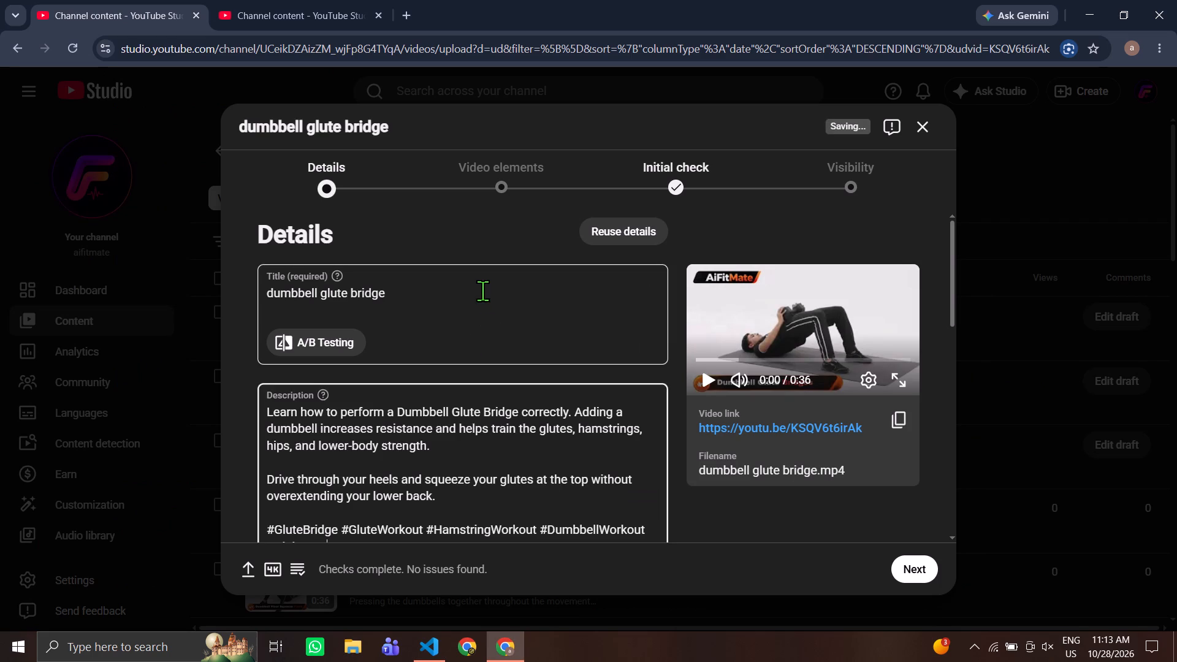
Replace the video draft's title with the copied "Dumbbell Glute Bridge | Glutes & Hamstrings Workout".
click(487, 306)
key(ctrl+a)
key(super+v)
click(377, 414)
key(ctrl+v)
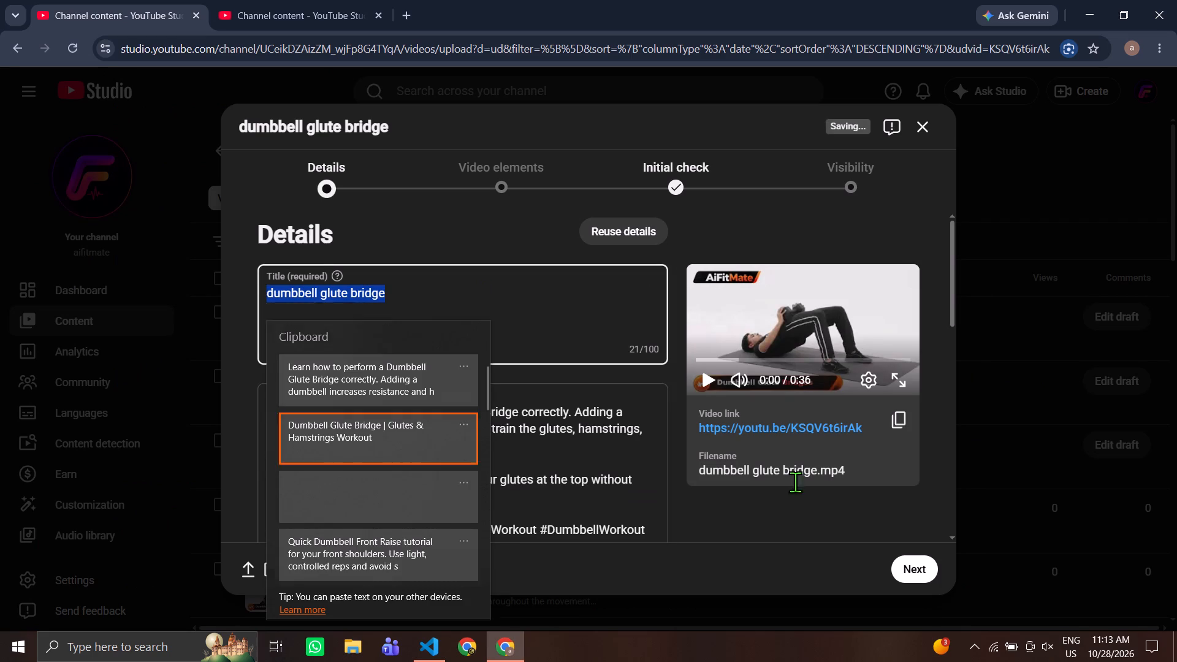
Mark the Dumbbell Glute Bridge video as not made for kids and advance to the initial check.
double_click(905, 562)
click(336, 414)
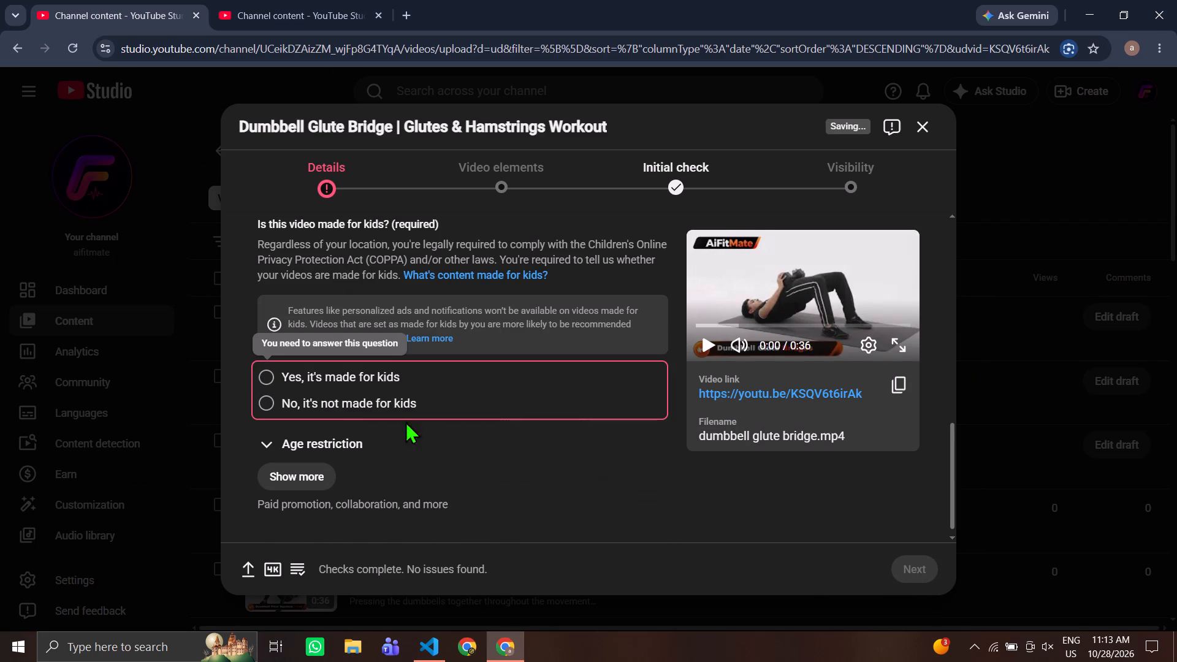
click(397, 403)
double_click(897, 566)
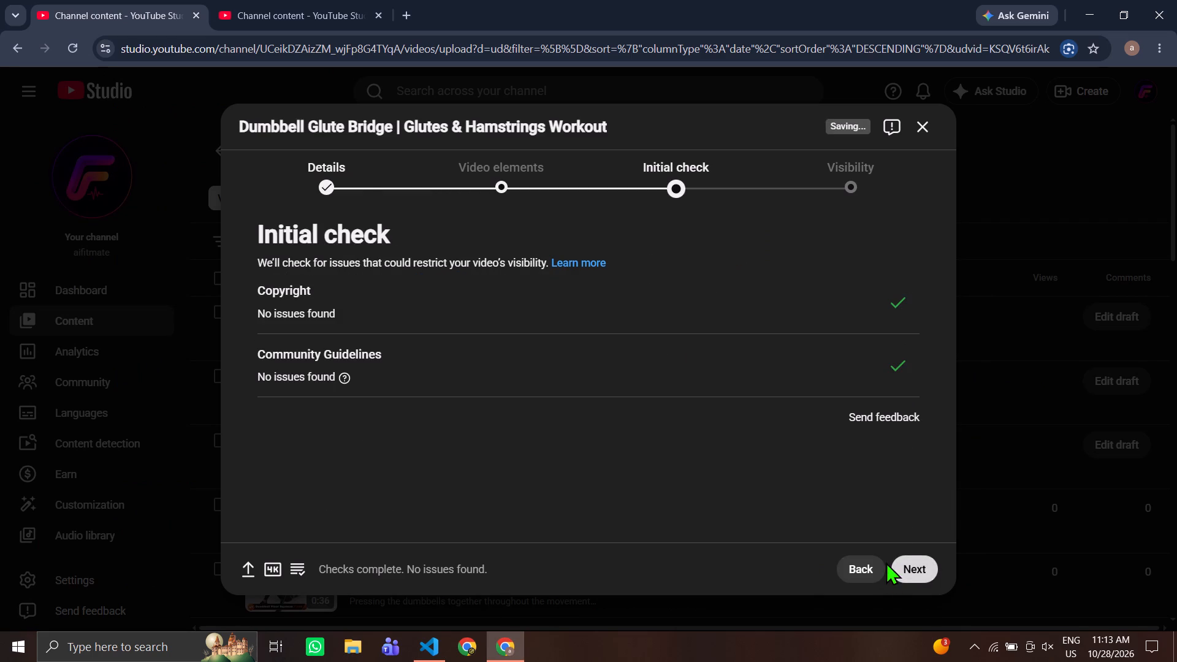
Go back to the video's details and set the first suggested video frame as its thumbnail.
click(350, 185)
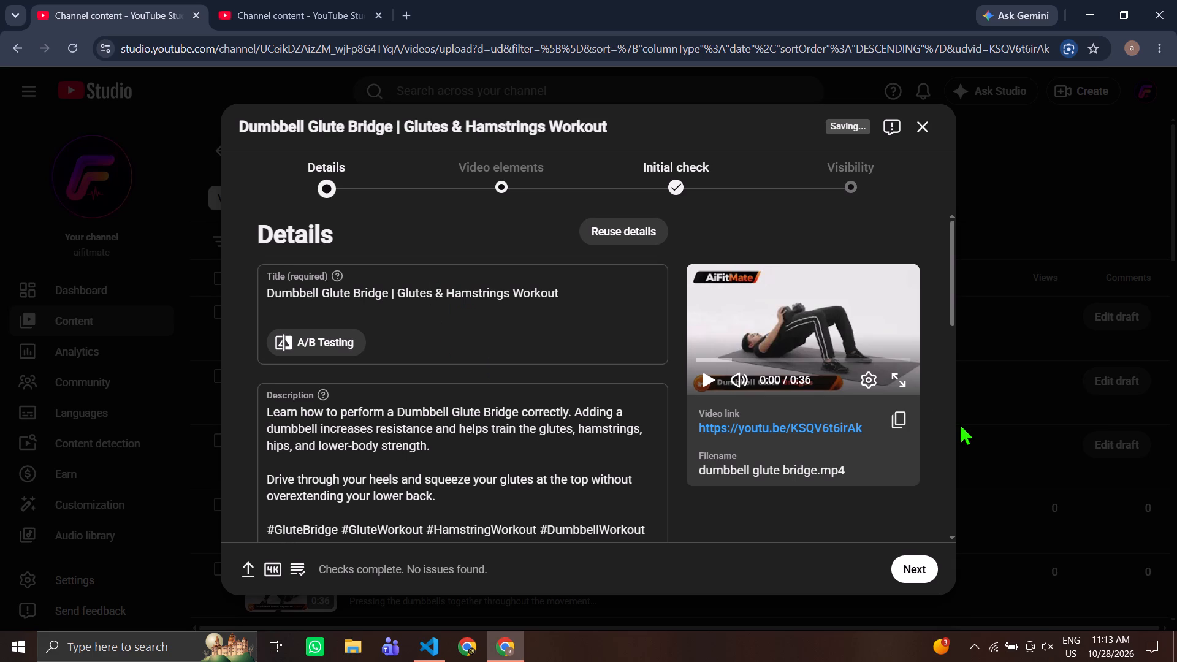
click(954, 409)
click(306, 385)
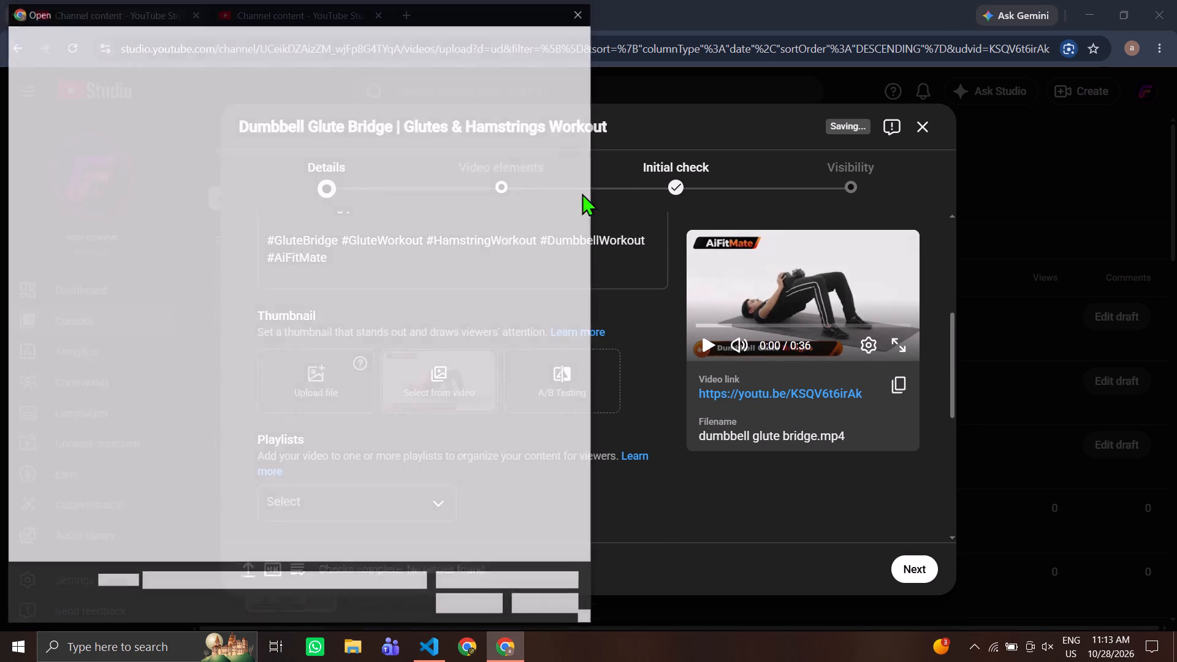
key(Escape)
click(403, 388)
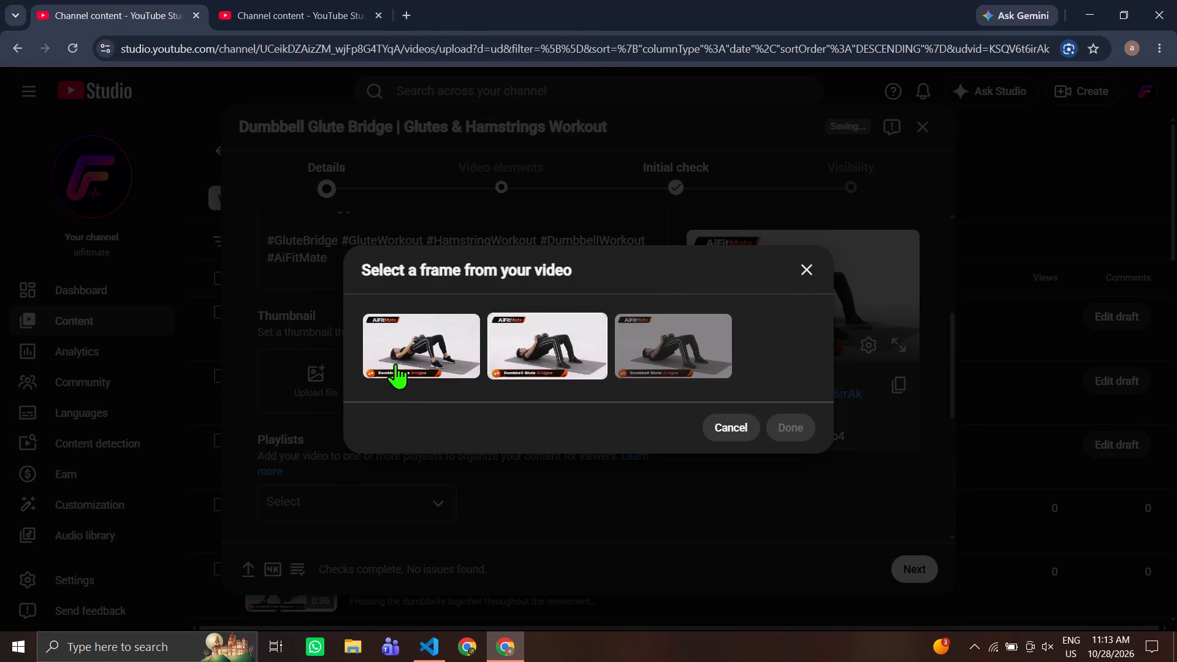
click(446, 362)
click(794, 420)
Advance to the visibility settings and publish the Dumbbell Glute Bridge video as Public.
double_click(913, 570)
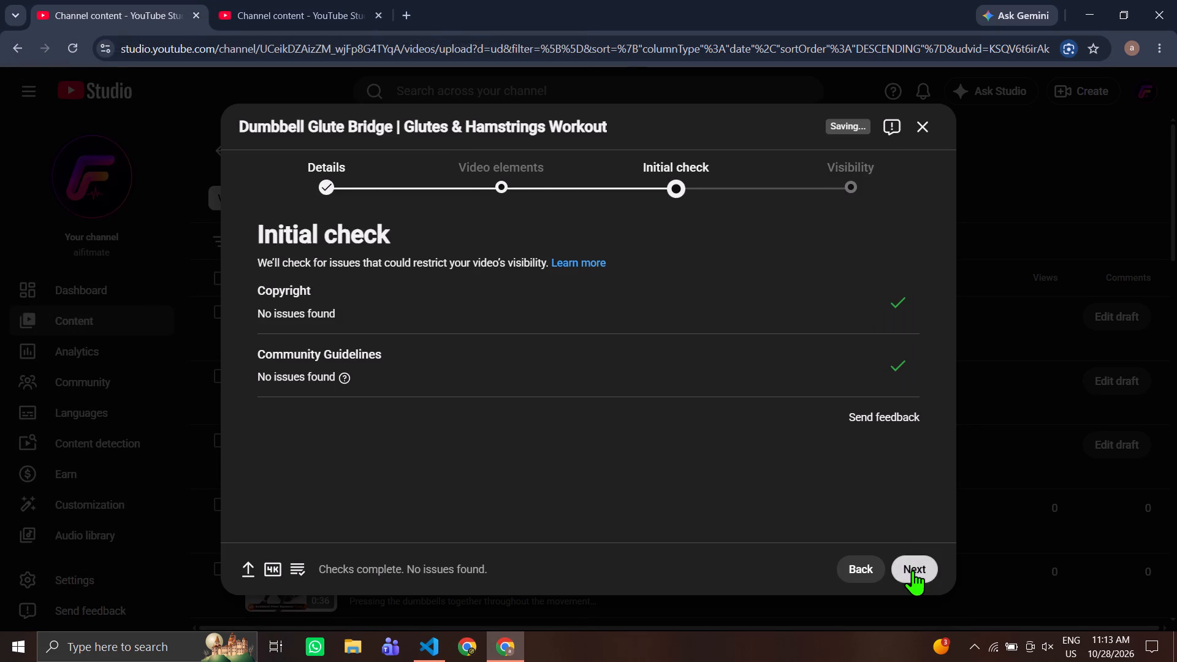
click(938, 576)
click(928, 573)
click(331, 454)
click(310, 437)
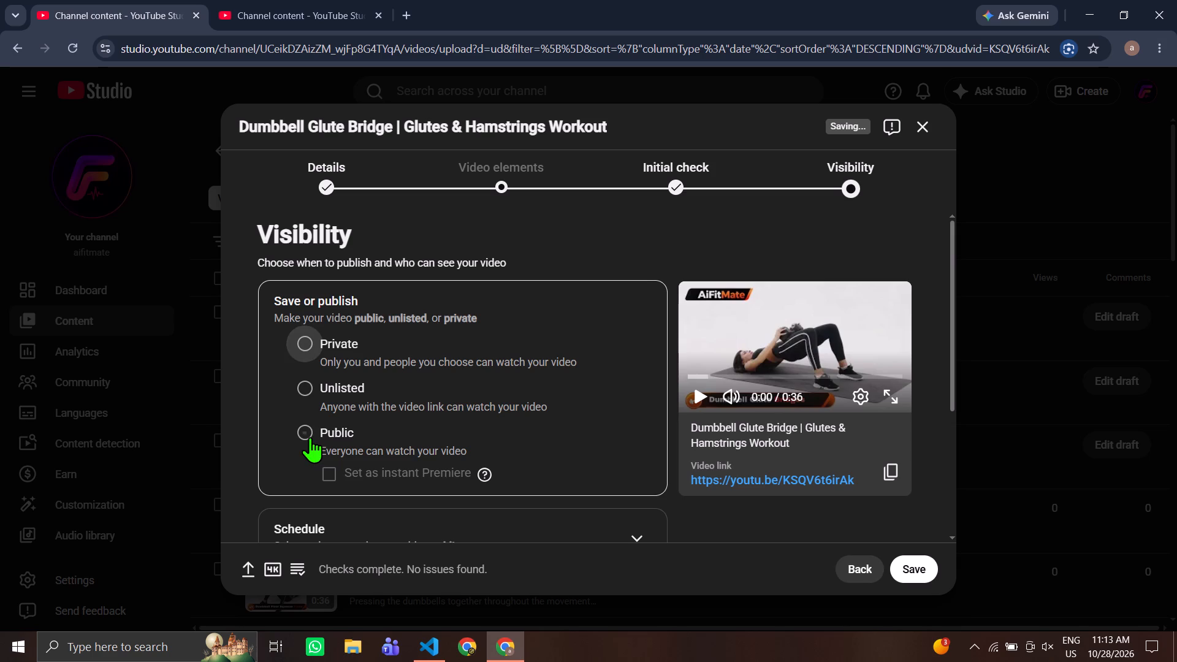
click(917, 564)
Copy the Dumbbell Glute Bridge short title and short description with hashtags, one after the other, from the notes in Visual Studio Code.
key(alt+Tab)
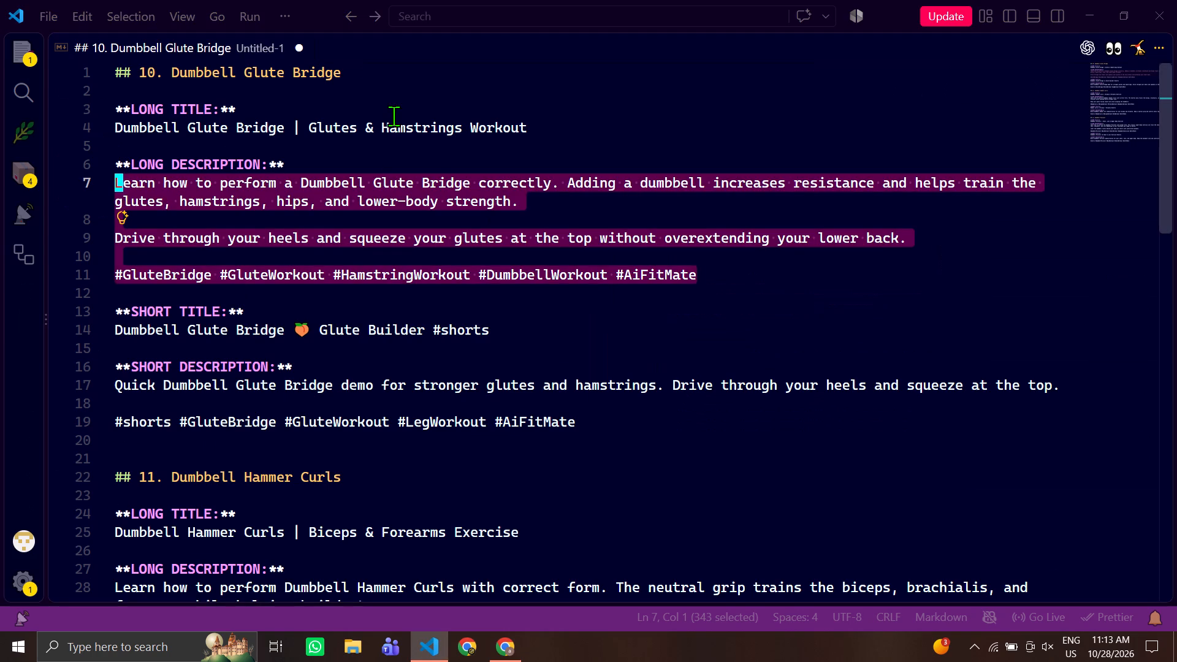
click(275, 335)
key(ctrl+c)
drag(590, 423, 0, 394)
key(ctrl+c)
Dismiss the video's publish confirmation in Chrome and switch to the Shorts list in the second tab.
key(alt+Tab)
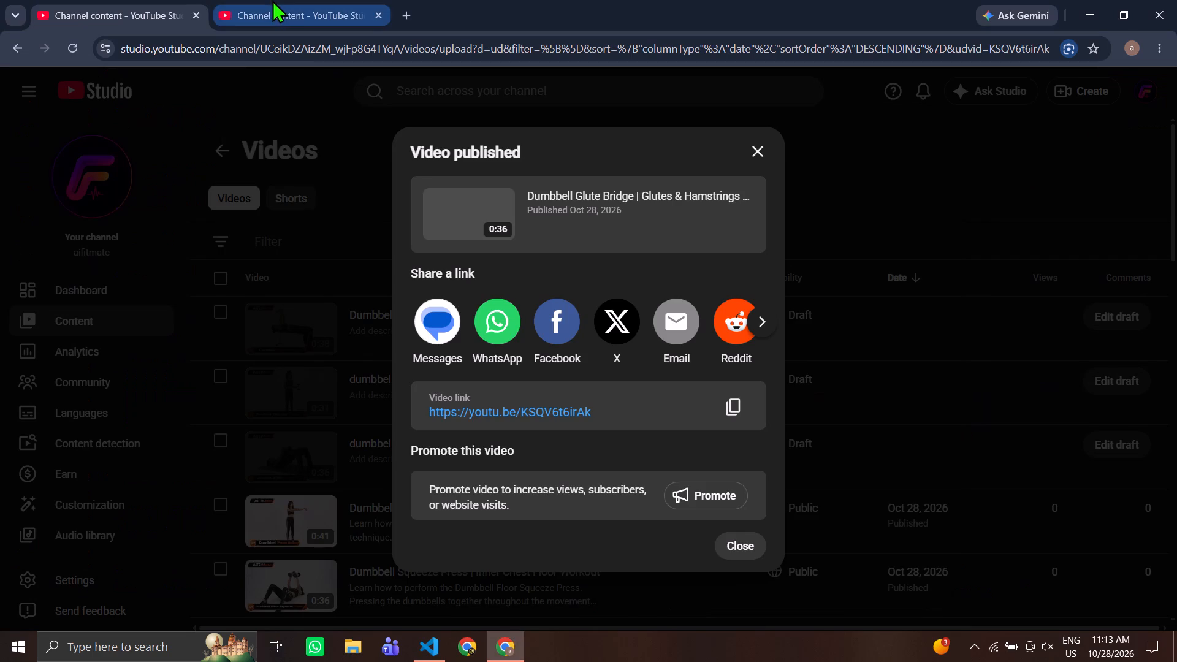
click(770, 150)
key(ctrl+2)
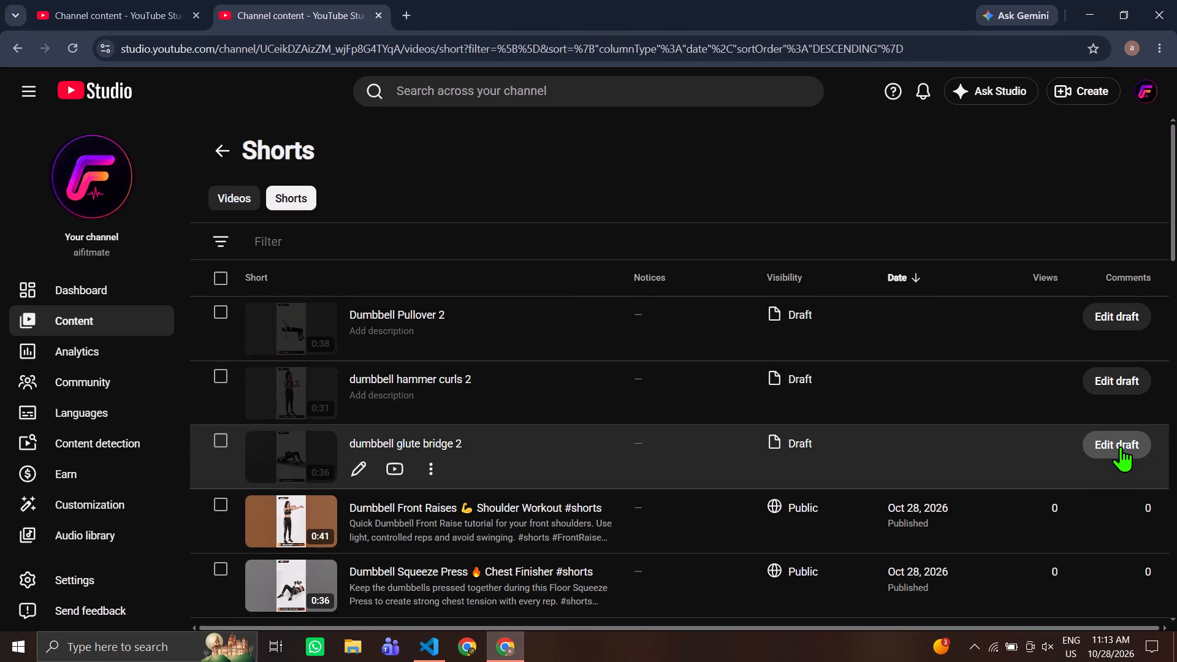
Open the dumbbell glute bridge 2 draft and fill in the copied short description and the title "Dumbbell Glute Bridge 🍑 Glute Builder #shorts".
click(1119, 445)
click(427, 400)
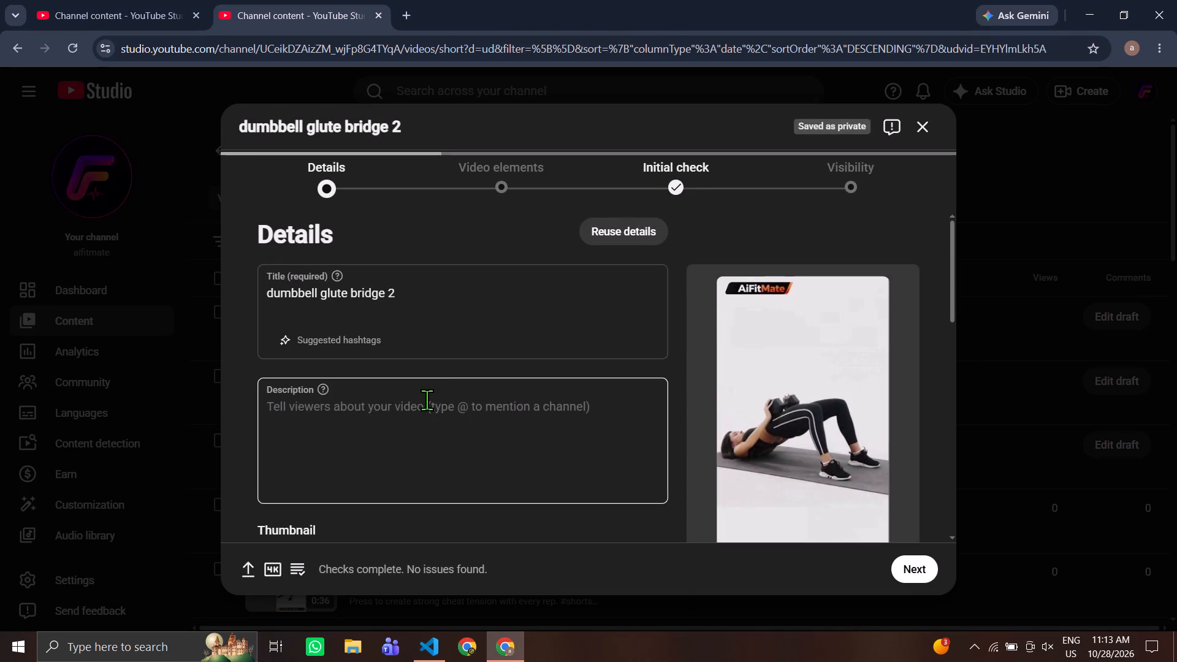
key(ctrl+v)
click(441, 302)
key(ctrl+a)
key(super+v)
click(403, 417)
key(ctrl+v)
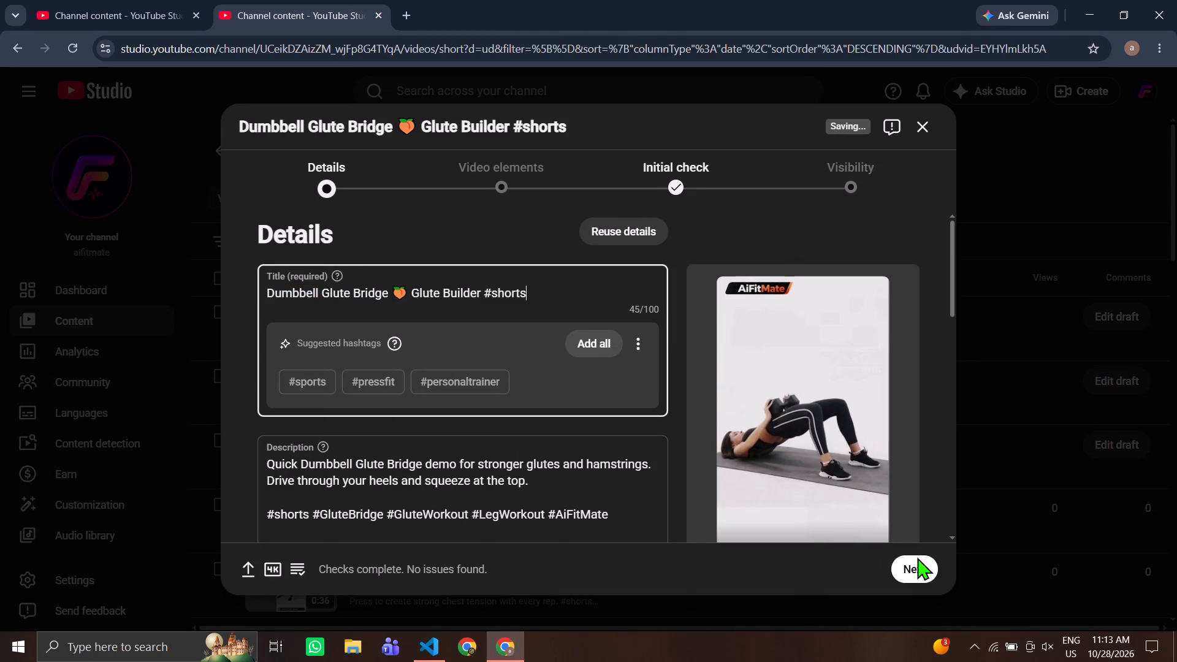
Mark the Dumbbell Glute Bridge Short as not made for kids and publish it as Public.
click(934, 576)
click(292, 401)
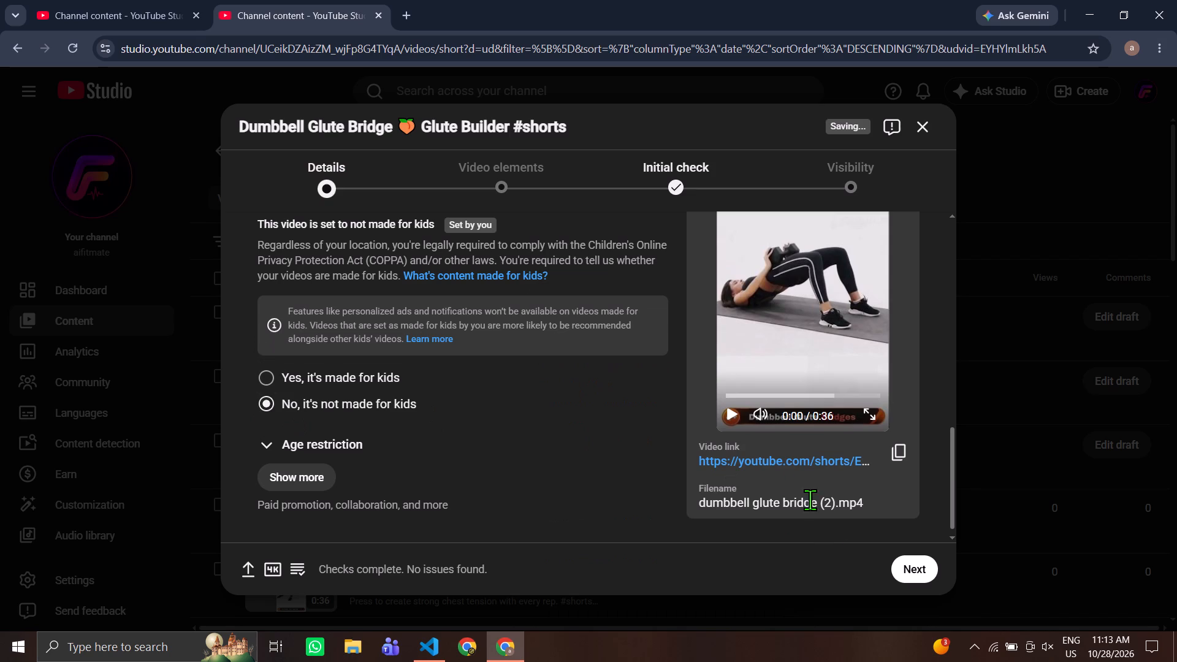
double_click(904, 563)
click(904, 563)
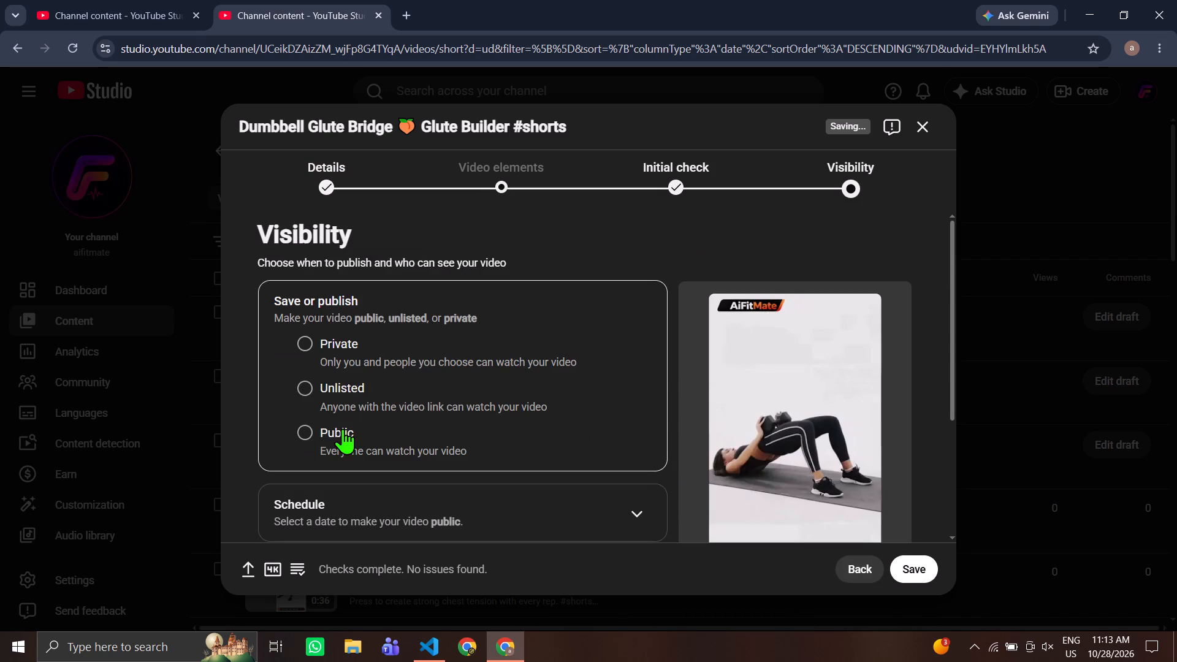
click(343, 428)
click(908, 563)
Switch to Visual Studio Code and cut the finished Dumbbell Glute Bridge section and the leftover blank line from the notes.
key(alt+Tab)
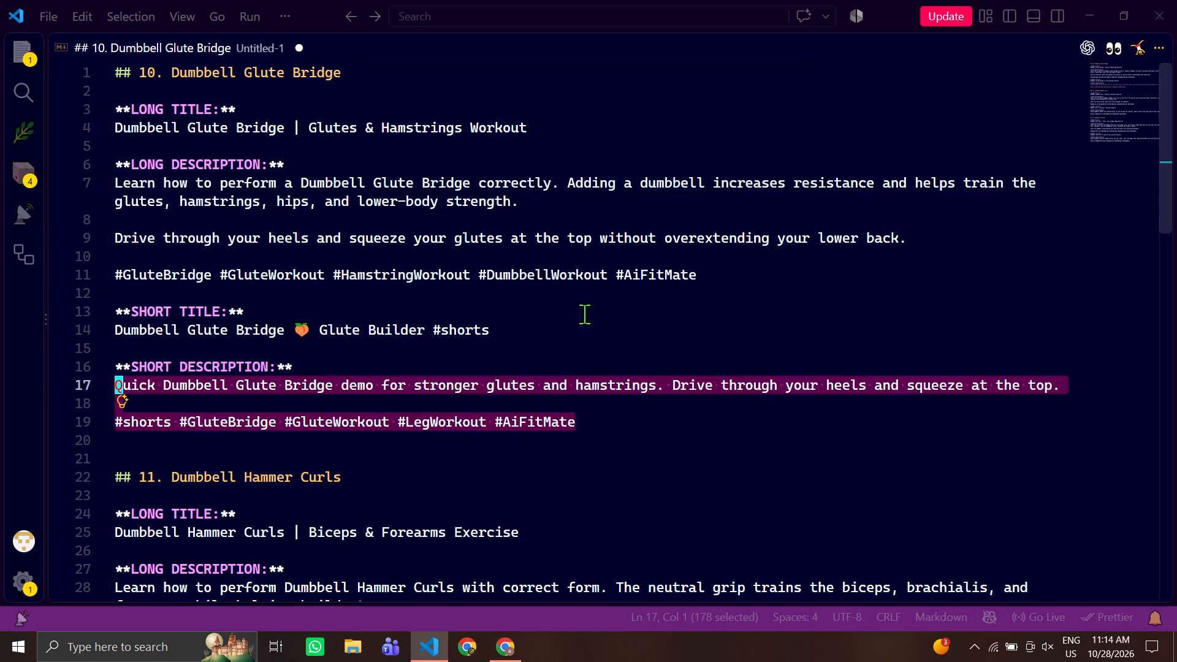
drag(612, 457, 524, 0)
key(ctrl+x)
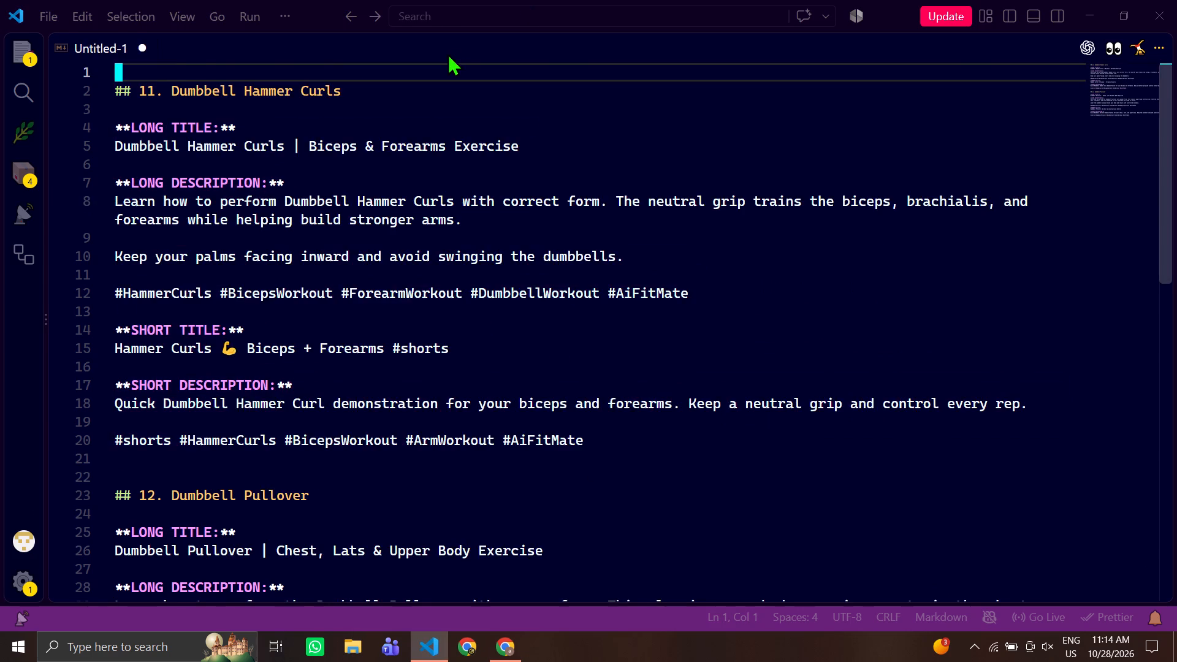
key(ctrl+x)
Copy the Dumbbell Hammer Curls long title and the long description with hashtags, one after the other.
click(370, 121)
key(ctrl+c)
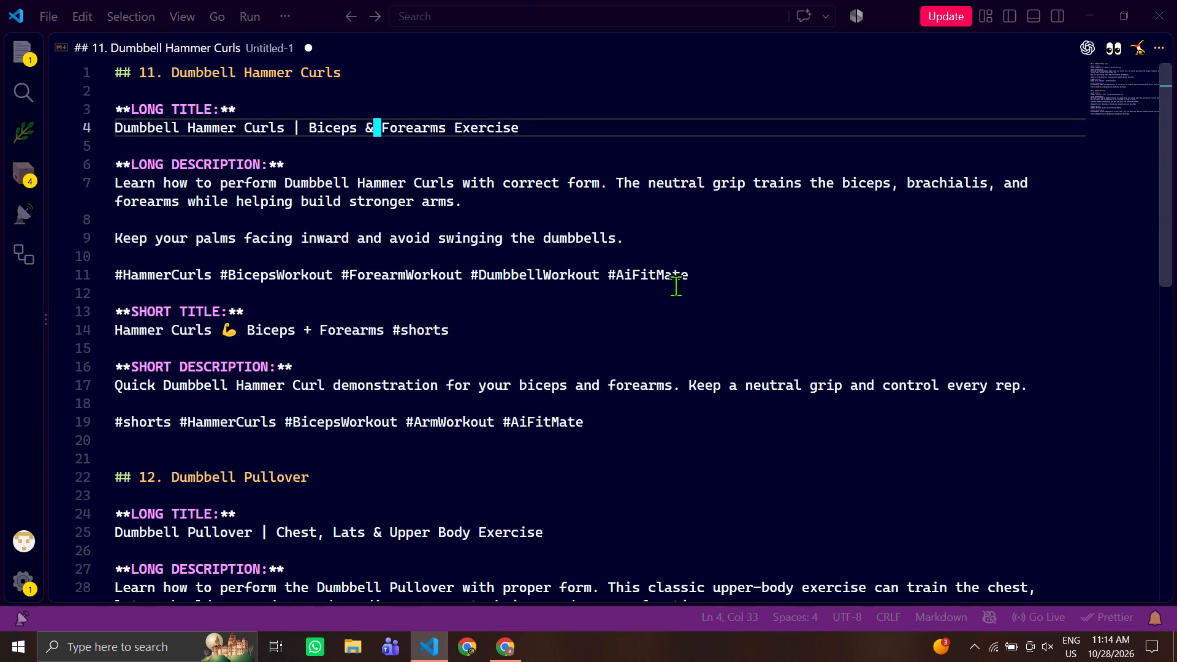
drag(712, 275, 63, 180)
key(ctrl+c)
Switch to Chrome, dismiss the Short's publish confirmation, and go to the Videos list in the first tab.
key(alt+Tab)
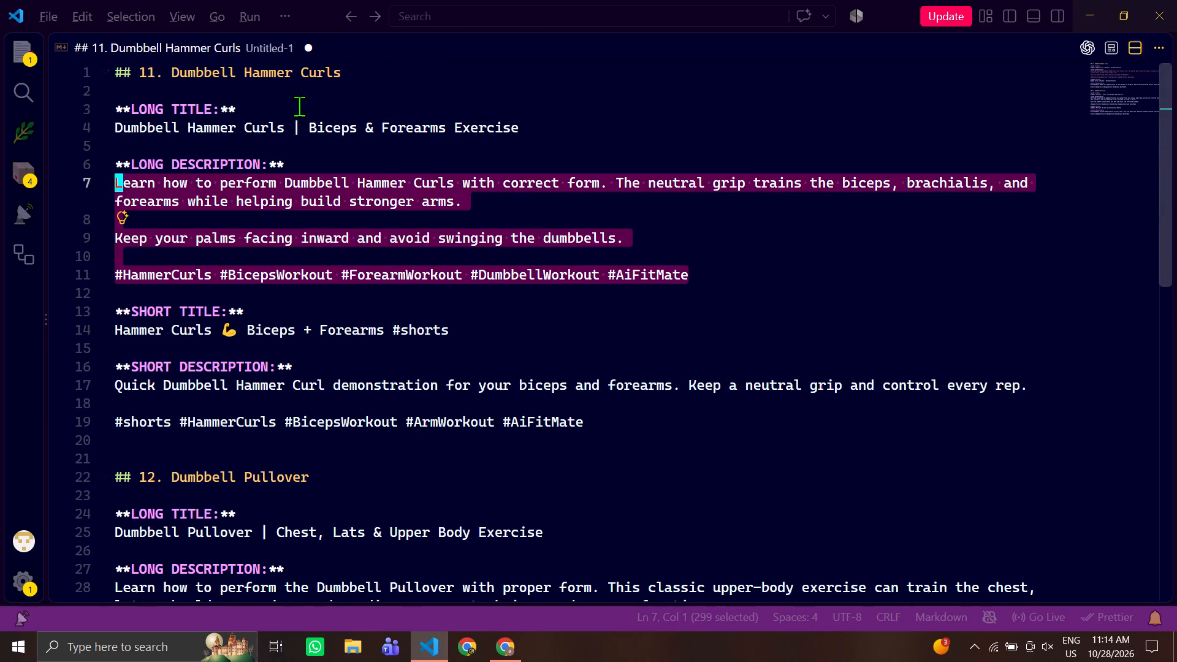
click(767, 127)
click(753, 146)
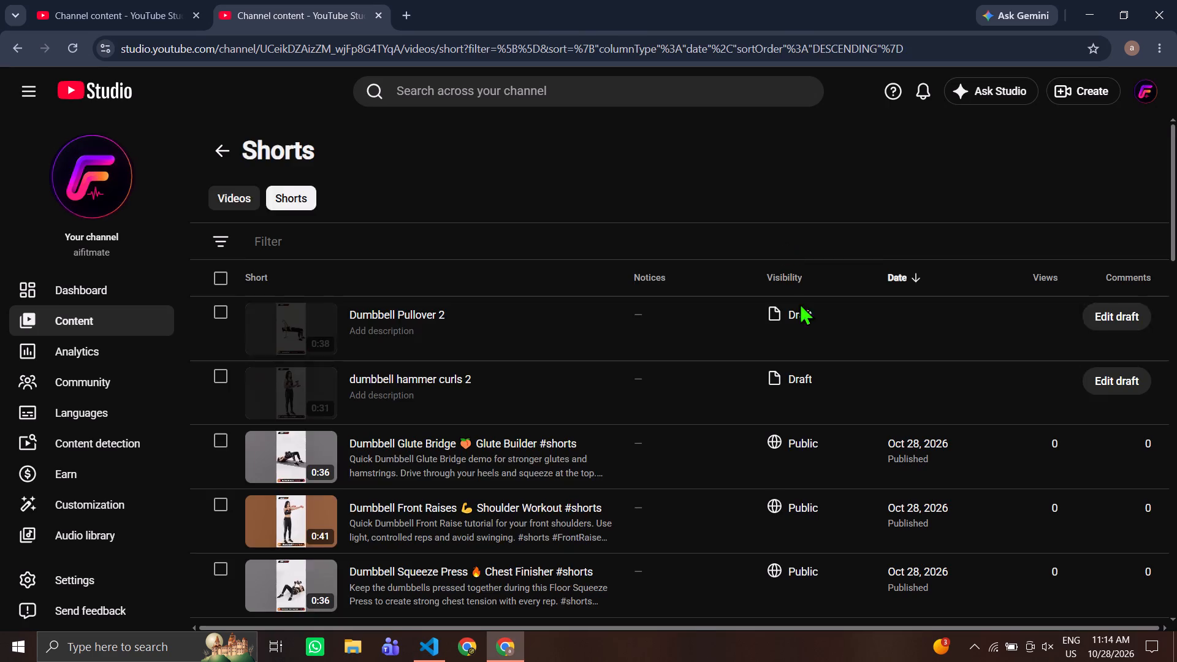
key(ctrl+1)
Open the dumbbell hammer curls draft and fill in the long description and the title "Dumbbell Hammer Curls | Biceps & Forearms Exercise".
click(1113, 377)
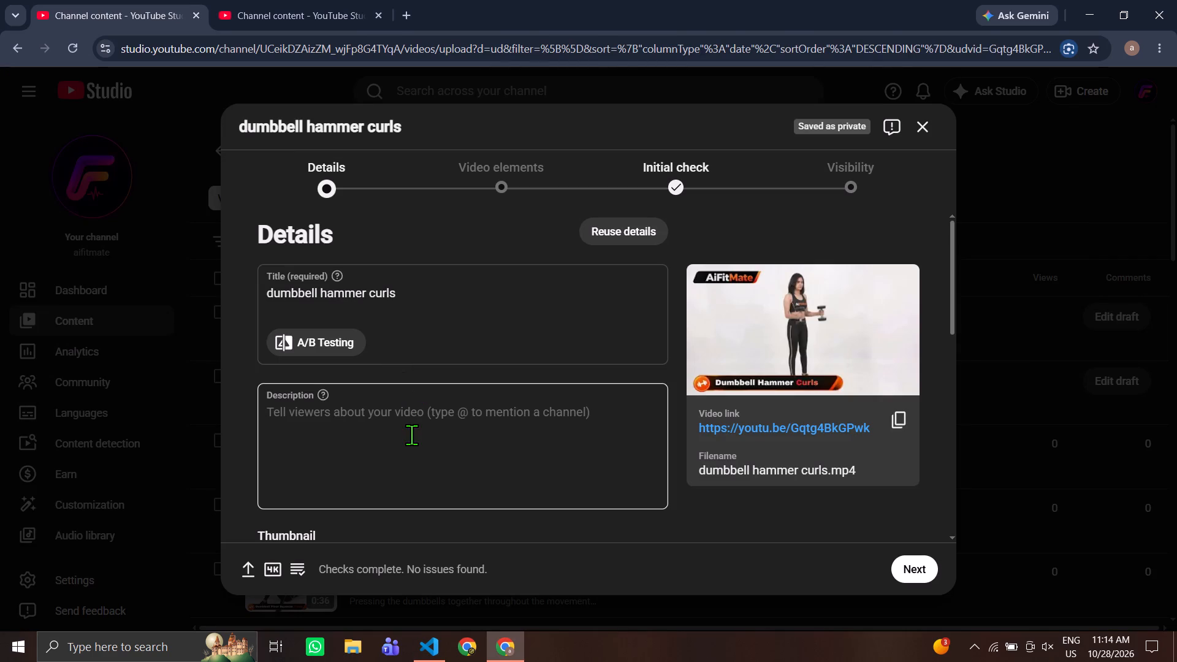
click(411, 441)
key(ctrl+v)
click(443, 291)
key(ctrl+a)
key(super+v)
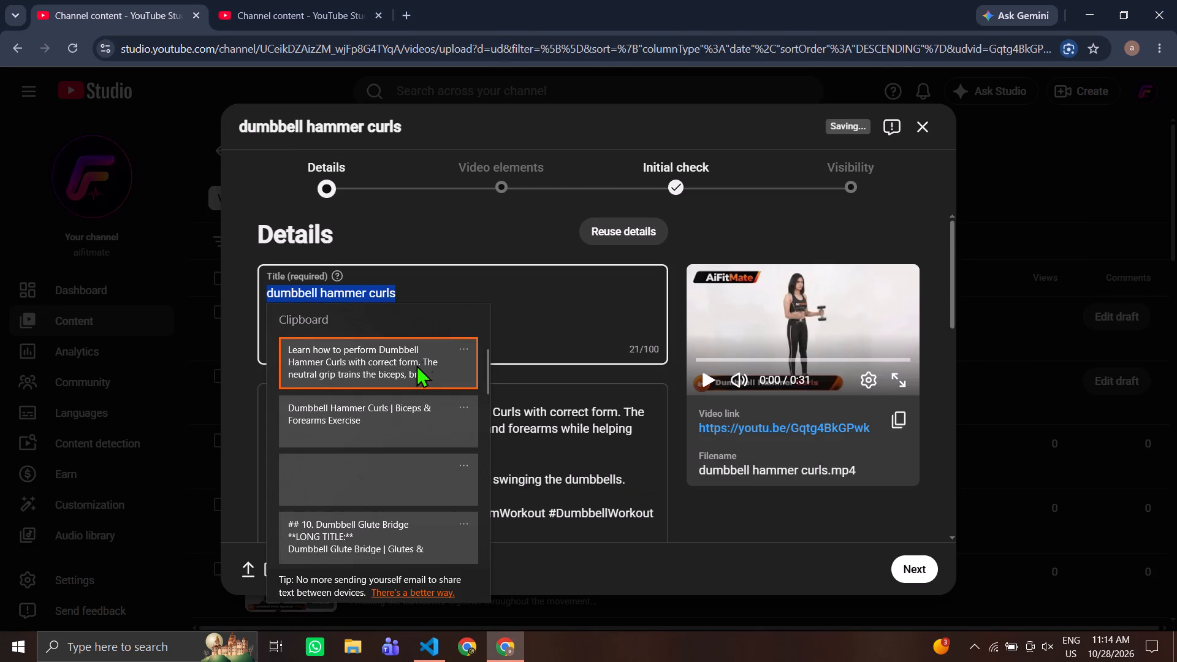
click(391, 399)
key(ctrl+v)
Mark the Dumbbell Hammer Curls video as not made for kids and publish it as Public.
click(900, 555)
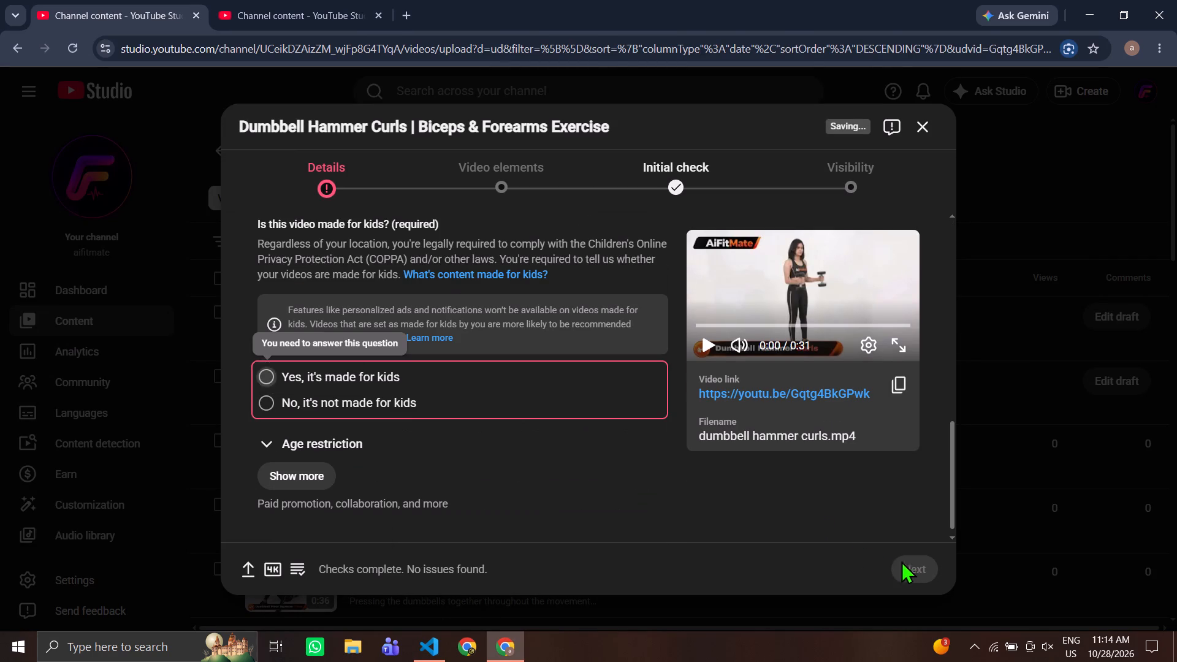
click(390, 401)
double_click(927, 576)
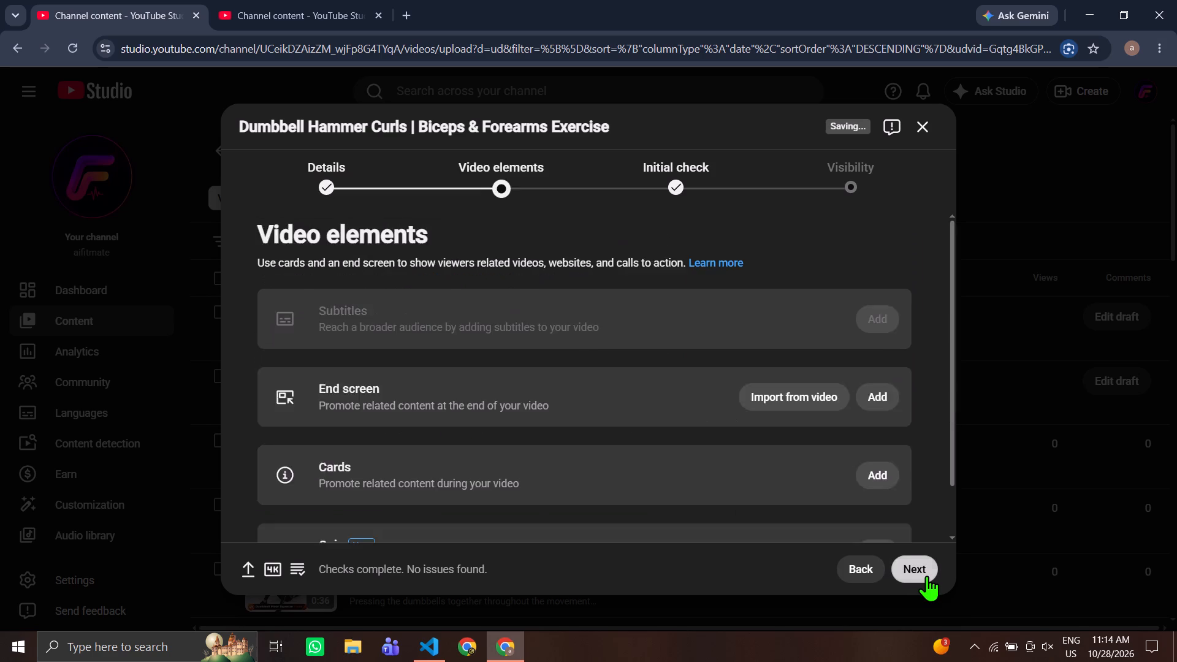
click(927, 576)
click(328, 427)
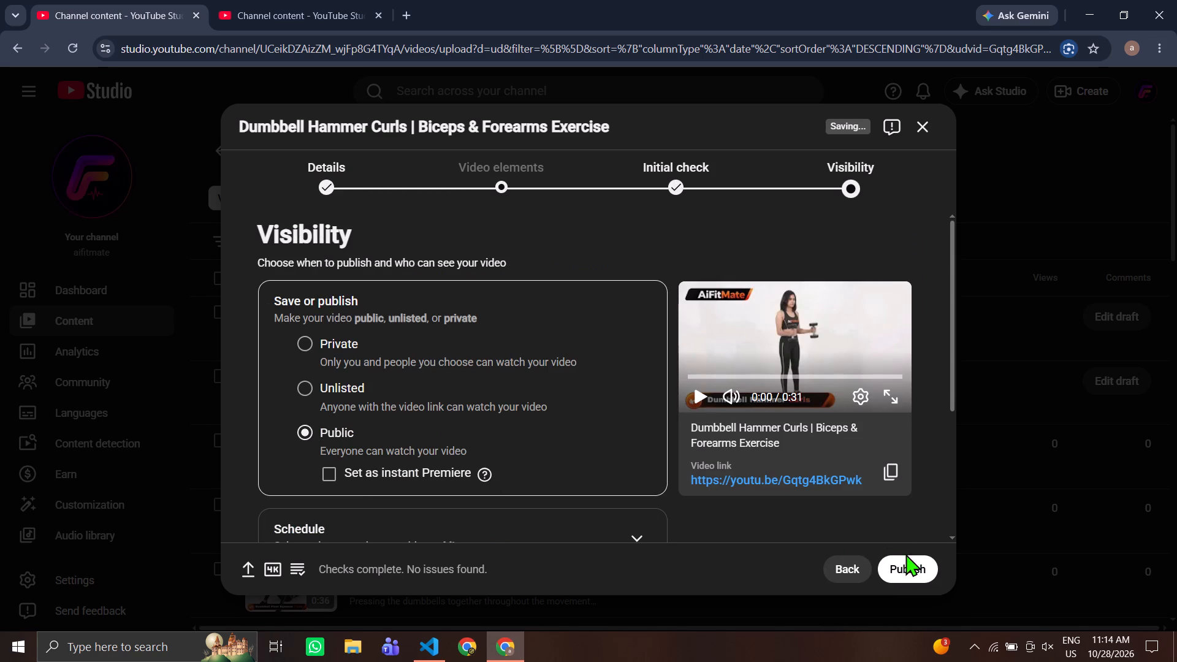
click(915, 561)
Bring up the Shorts tab, then copy the Hammer Curls short title and short description with hashtags from the Visual Studio Code notes.
key(ctrl+2)
key(alt+Tab)
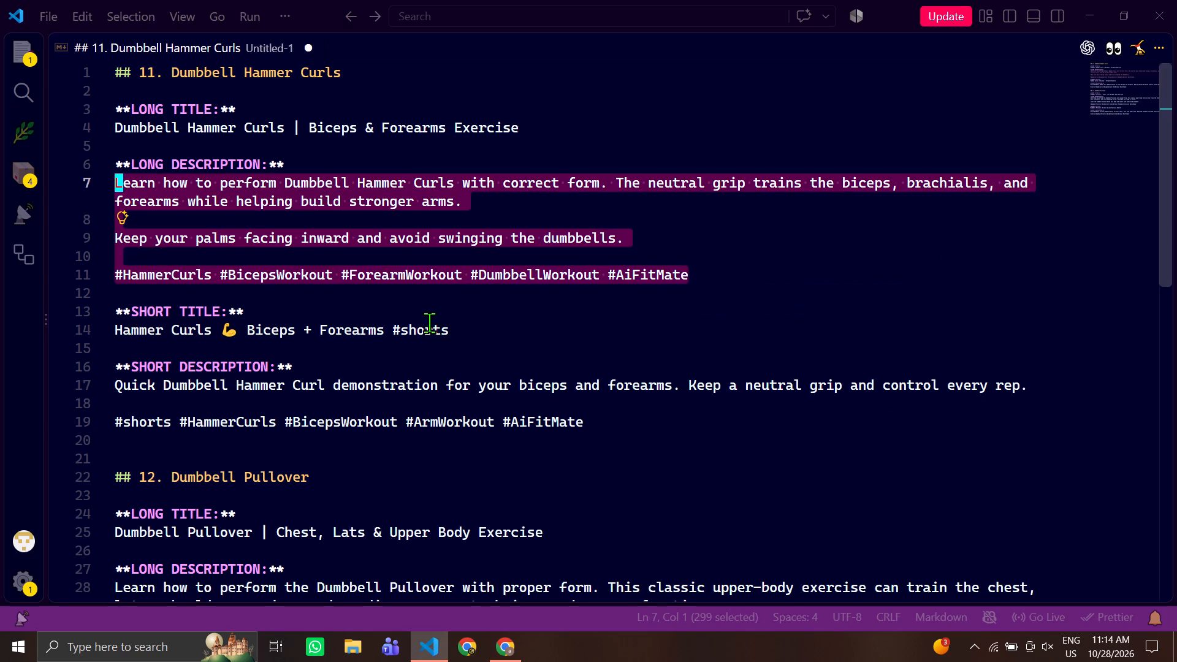
click(417, 330)
key(ctrl+c)
drag(601, 428, 78, 356)
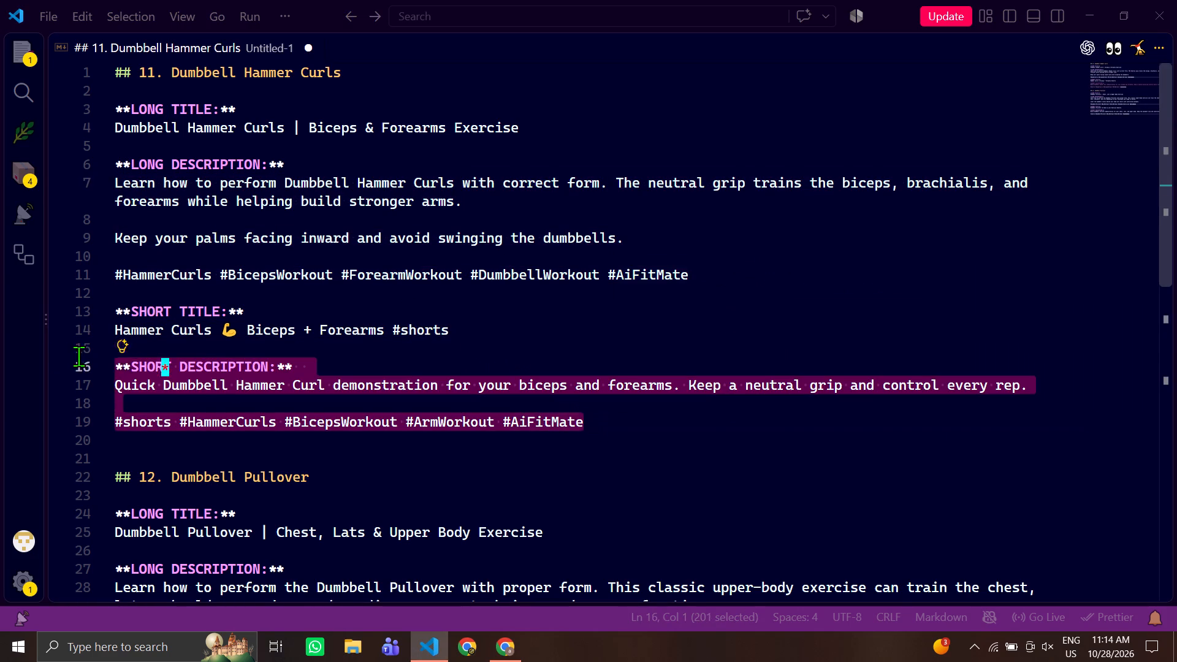
drag(78, 356, 39, 384)
key(ctrl+c)
In Chrome, open the dumbbell hammer curls 2 draft and fill in the short description and the title "Hammer Curls 💪 Biceps + Forearms #shorts".
key(alt+Tab)
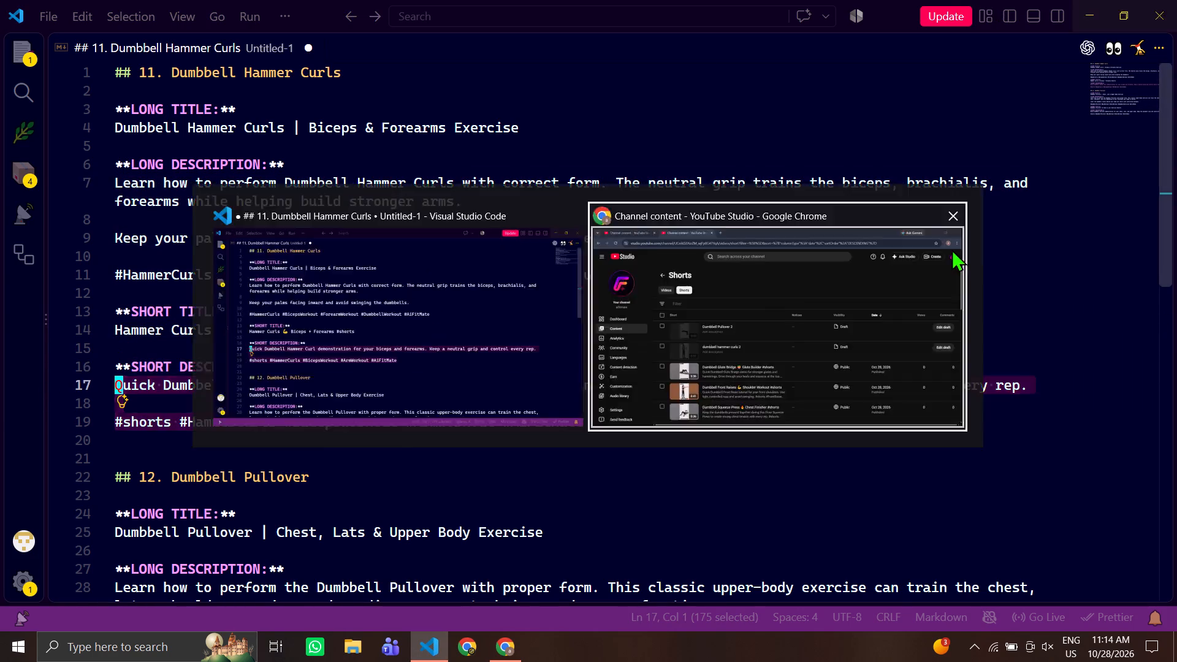
click(1111, 385)
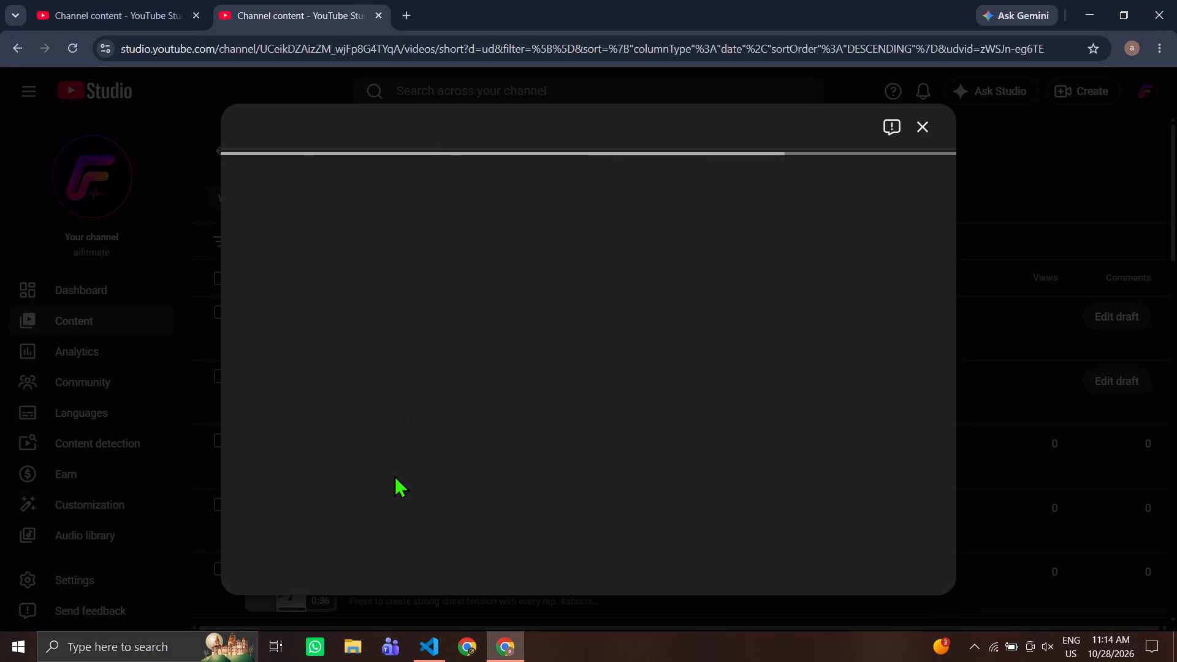
click(395, 462)
key(super+v)
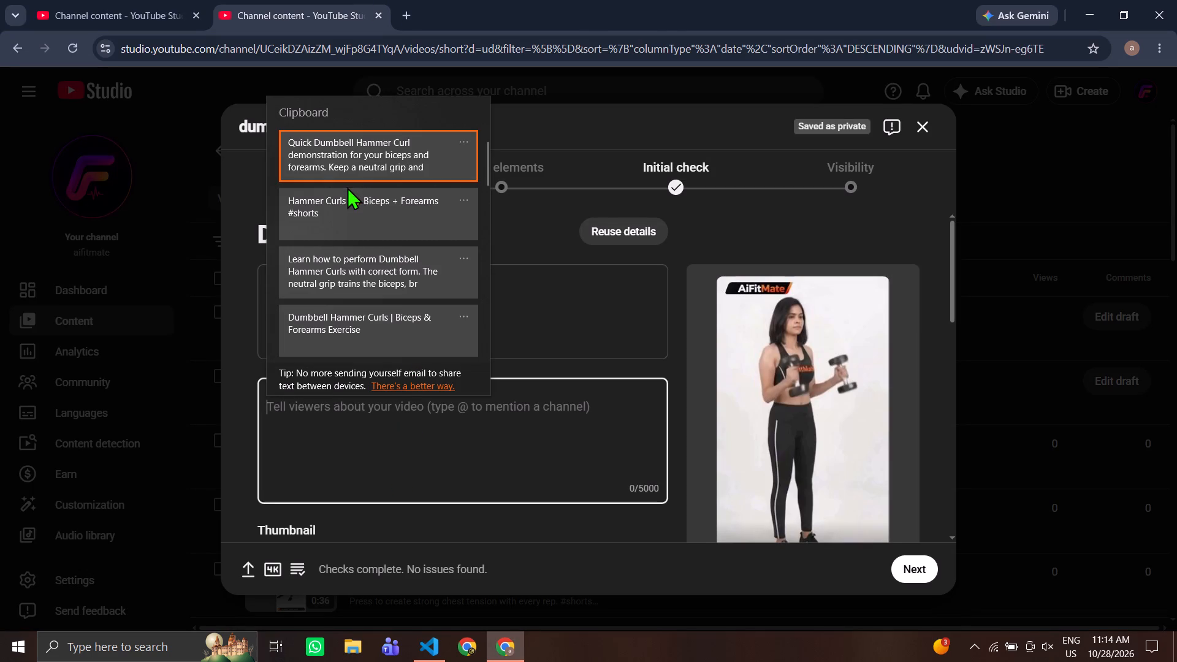
click(337, 158)
key(ctrl+v)
click(422, 305)
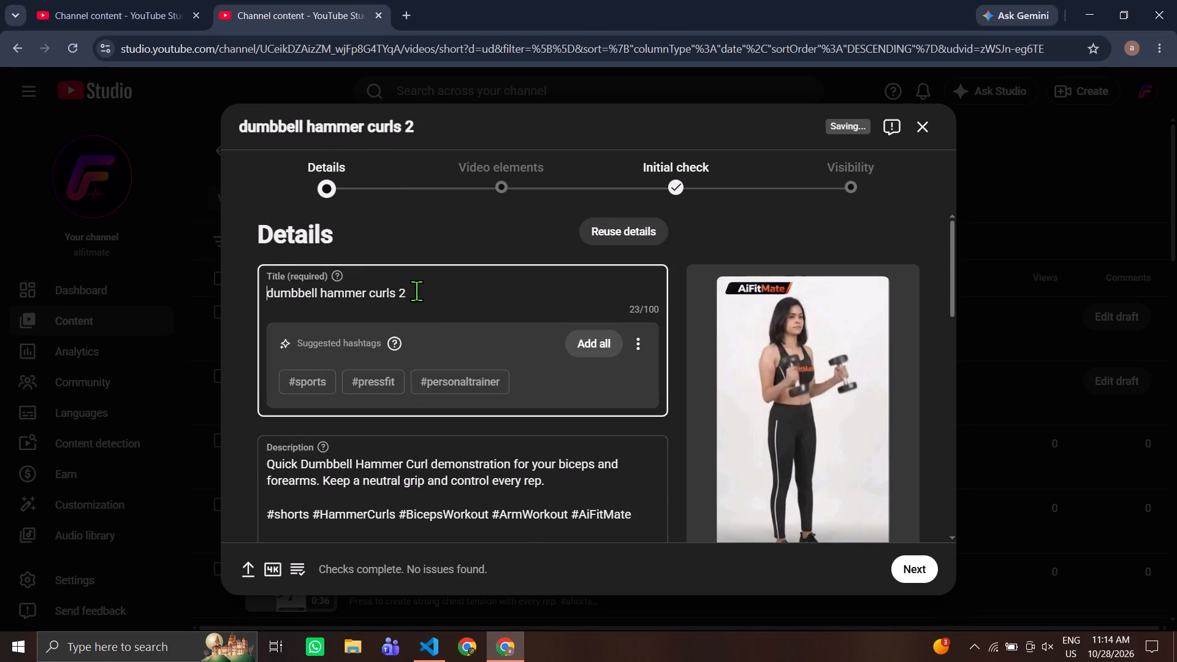
click(416, 291)
key(ctrl+a)
key(super+v)
click(345, 414)
key(ctrl+v)
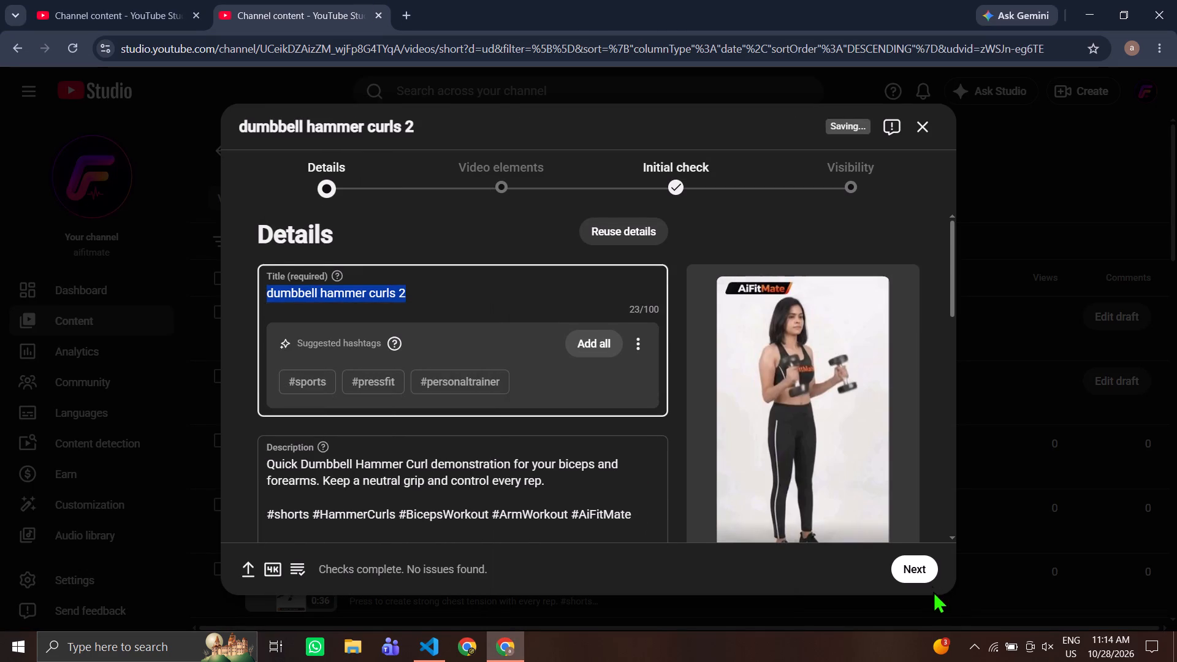
Mark the Hammer Curls Short as not made for kids and publish it as Public.
click(920, 566)
click(322, 401)
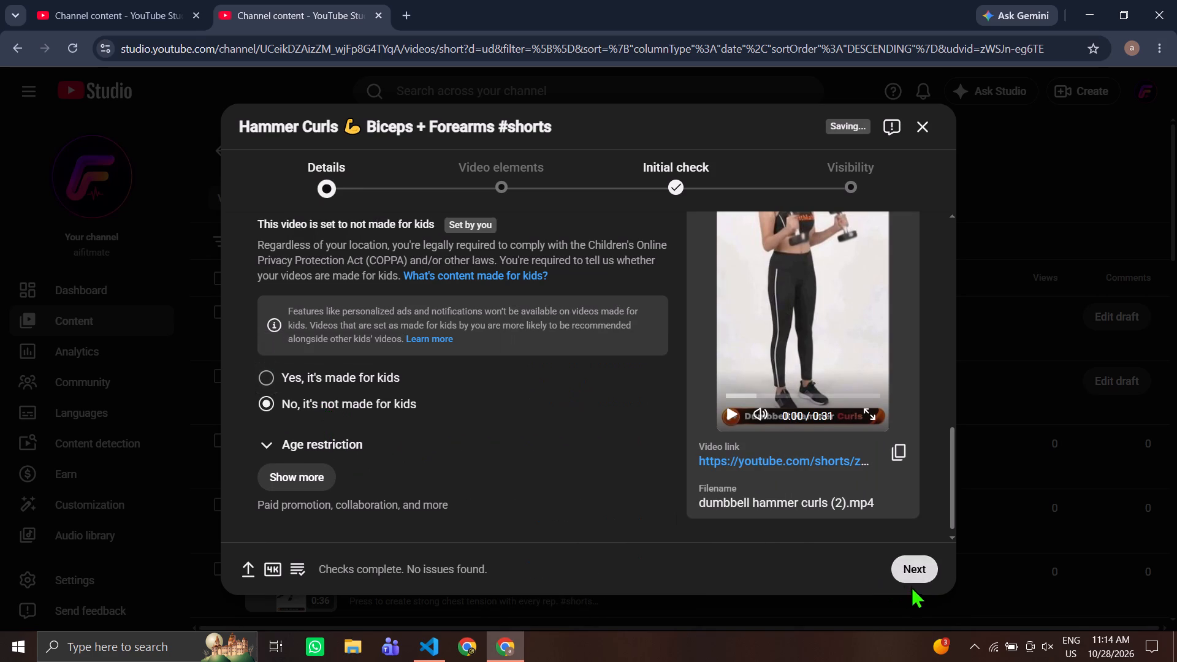
click(918, 562)
double_click(918, 562)
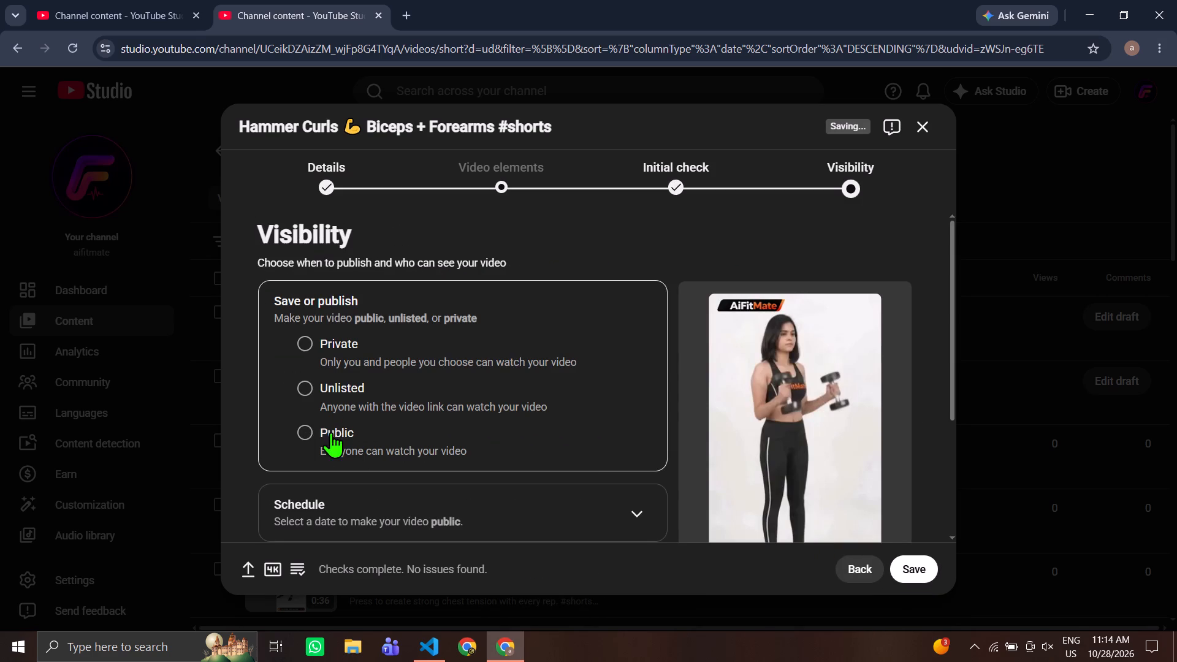
click(331, 432)
click(920, 562)
Switch to Visual Studio Code and cut the finished Dumbbell Hammer Curls section and the leftover blank line from the notes.
key(alt+Tab)
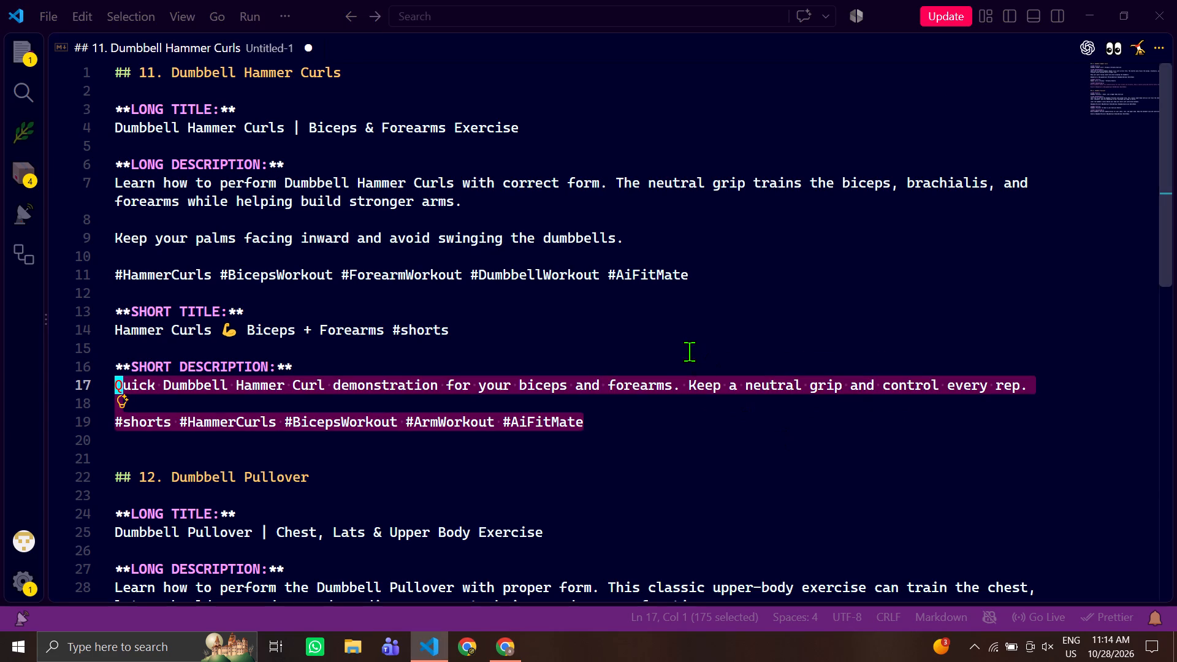
click(574, 436)
drag(586, 454, 669, 0)
key(ctrl+x)
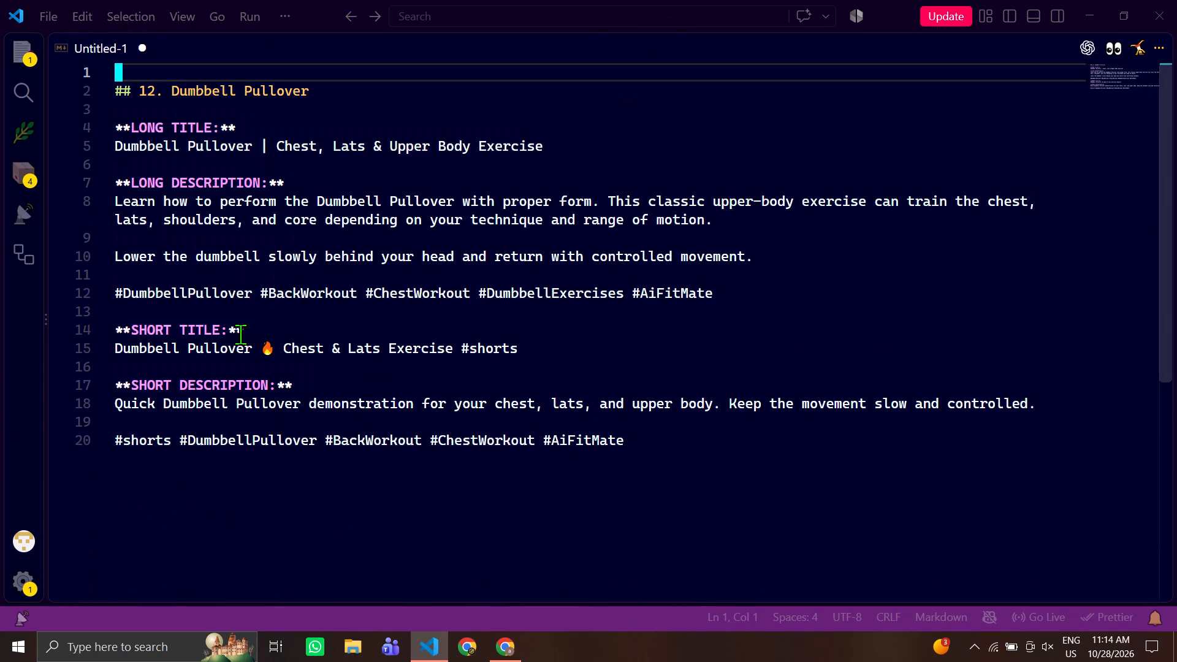
key(ctrl+x)
Copy the Dumbbell Pullover long title and the long description with hashtags, one after the other.
click(335, 131)
key(ctrl+c)
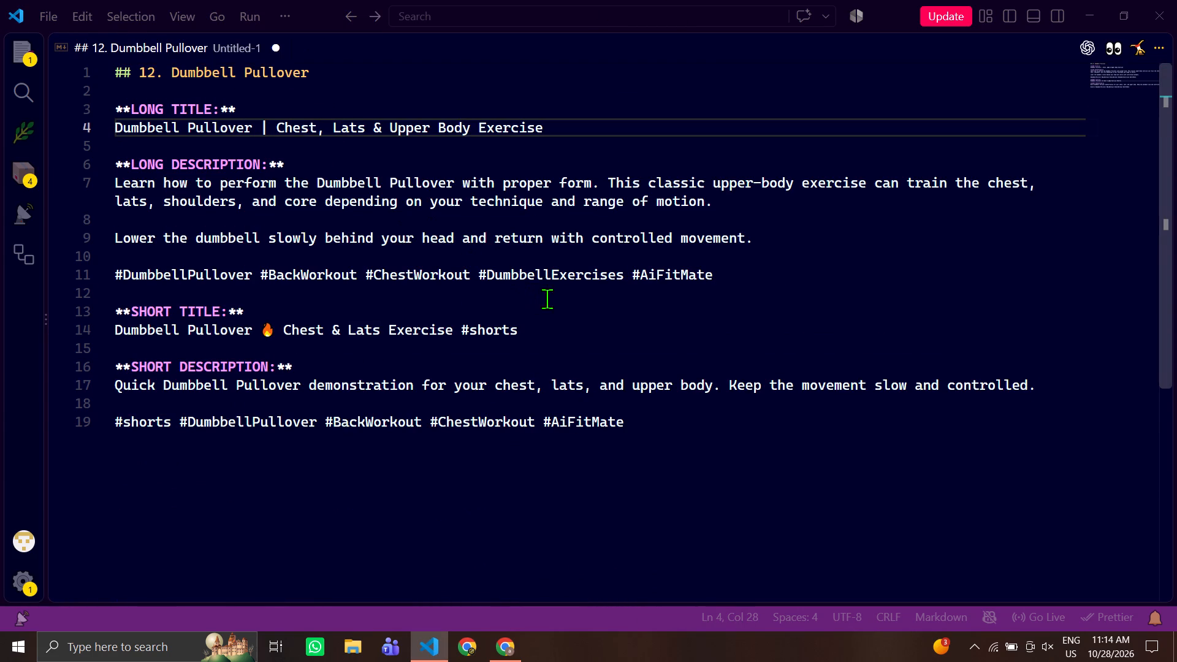
drag(747, 278, 0, 188)
key(ctrl+c)
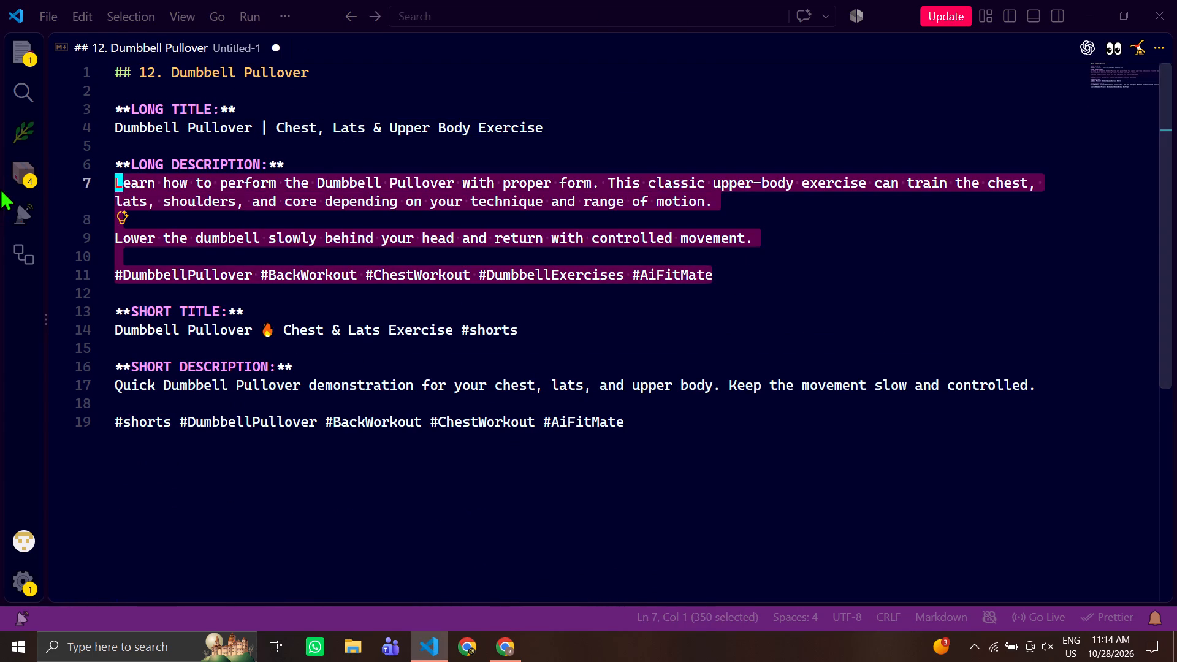
Switch to the first Chrome tab and dismiss the Dumbbell Hammer Curls video's publish confirmation.
key(alt+Tab)
key(ctrl+1)
click(756, 156)
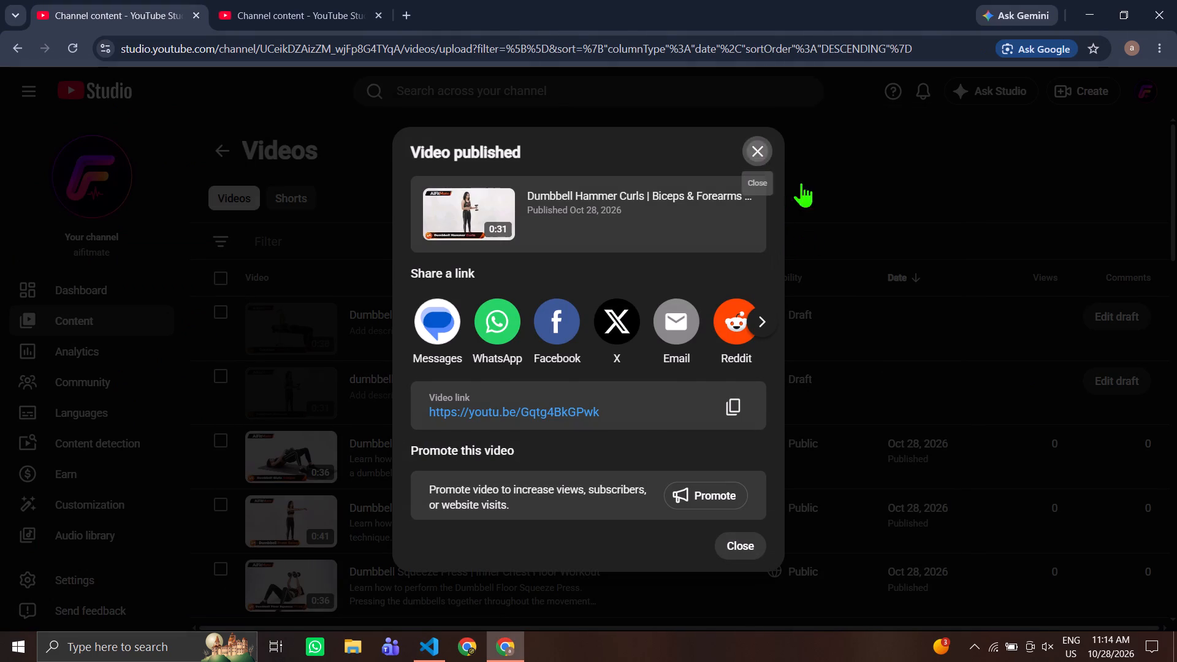
Open the Dumbbell Pullover draft and fill in the long description and the title "Dumbbell Pullover | Chest, Lats & Upper Body Exercise".
click(1097, 310)
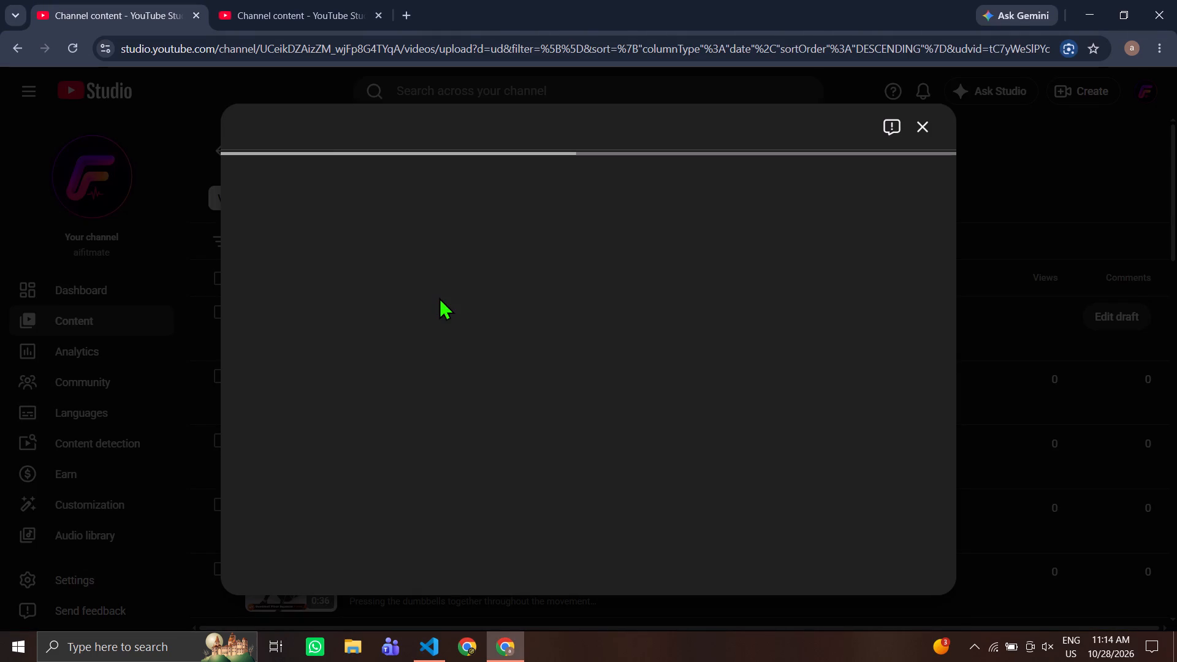
key(alt+Tab)
key(alt+Tab)
click(489, 460)
key(ctrl+v)
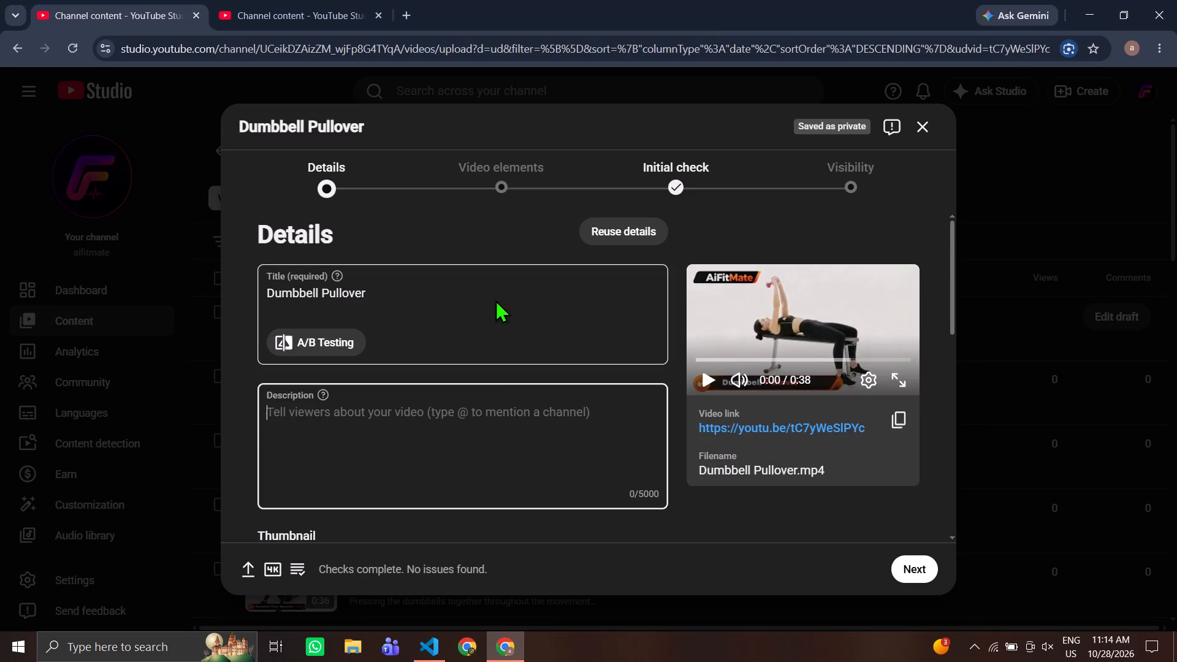
click(495, 300)
key(ctrl+a)
key(super+v)
click(373, 422)
key(ctrl+v)
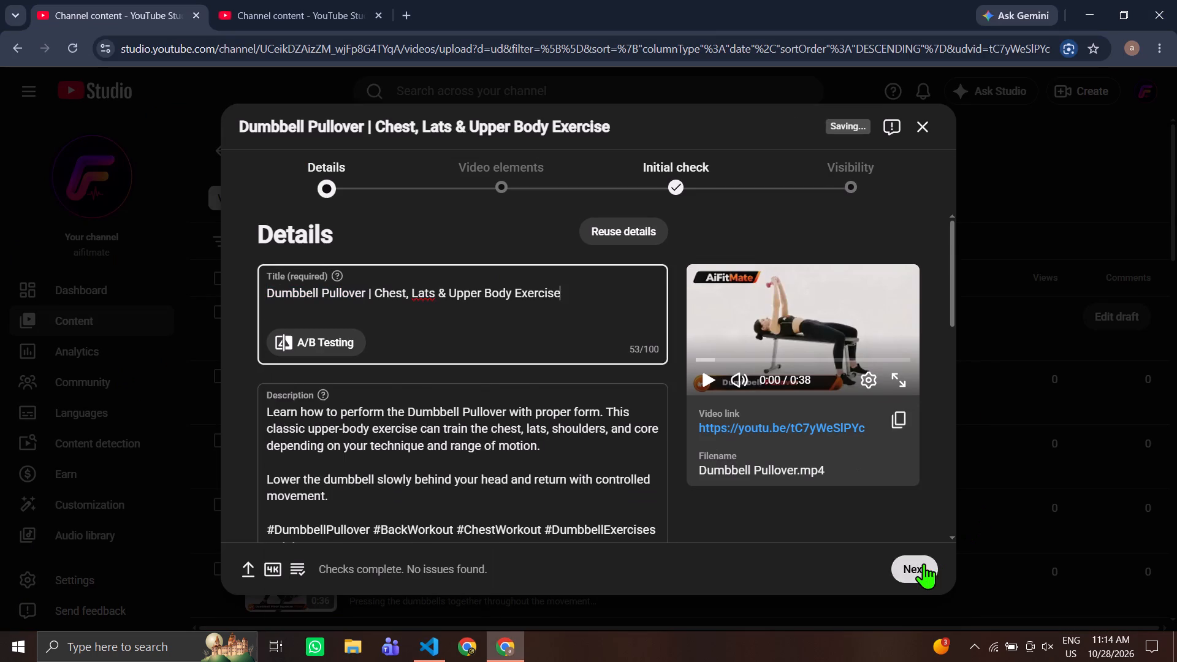
Mark the Dumbbell Pullover video as not made for kids and publish it as Public.
click(921, 568)
click(321, 406)
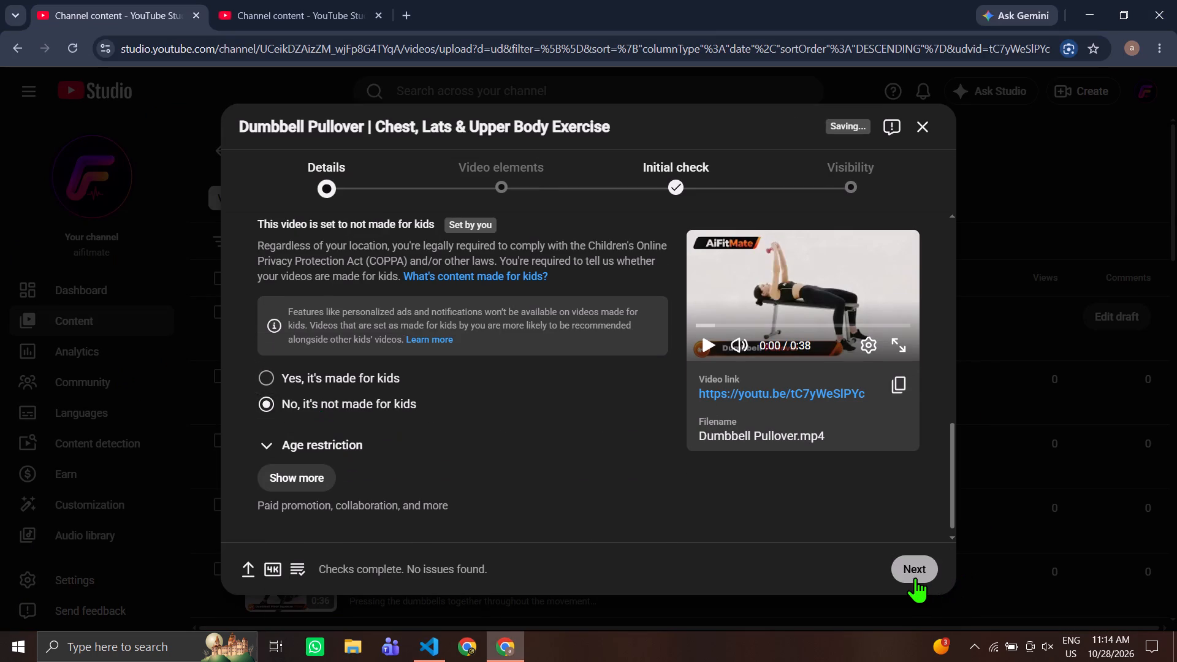
double_click(915, 577)
click(915, 577)
click(325, 427)
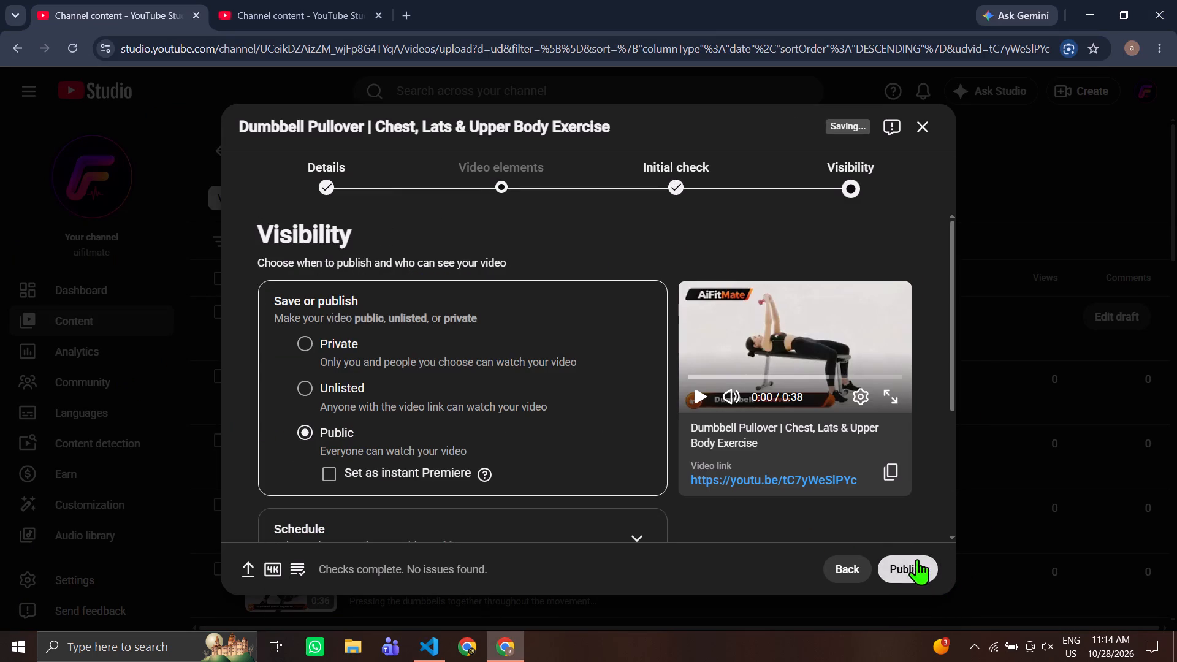
click(918, 560)
Dismiss the Hammer Curls Short's publish confirmation in the second tab and open the Dumbbell Pullover 2 draft.
key(ctrl+2)
click(750, 141)
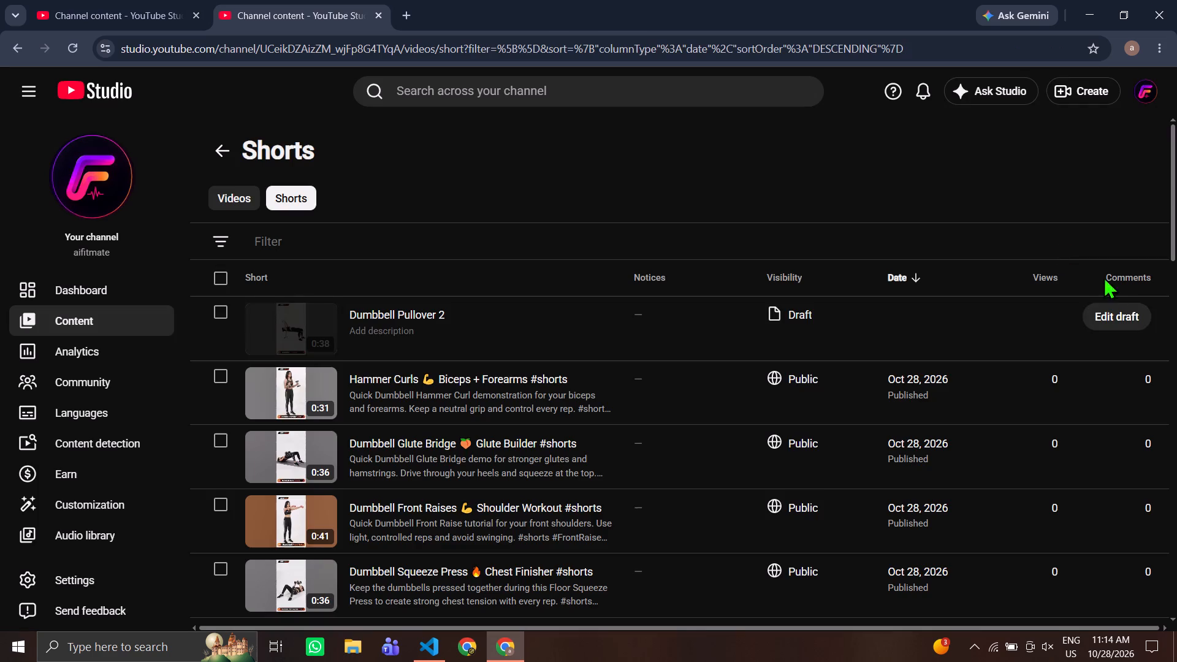
click(1122, 299)
click(1122, 316)
Fill the Dumbbell Pullover 2 draft with the prepared short description and the title "Dumbbell Pullover 🔥 Chest & Lats Exercise #shorts".
key(alt+Tab)
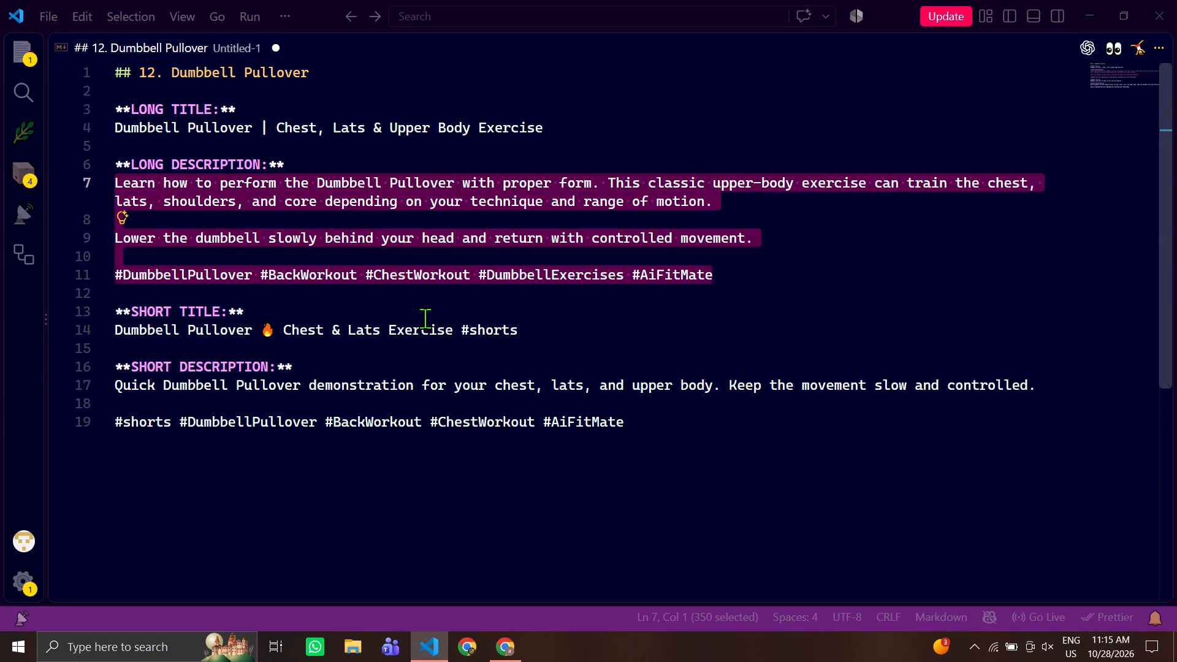
click(383, 330)
key(ctrl+c)
drag(648, 431, 71, 388)
key(ctrl+c)
key(alt+Tab)
click(399, 447)
key(ctrl+v)
click(406, 295)
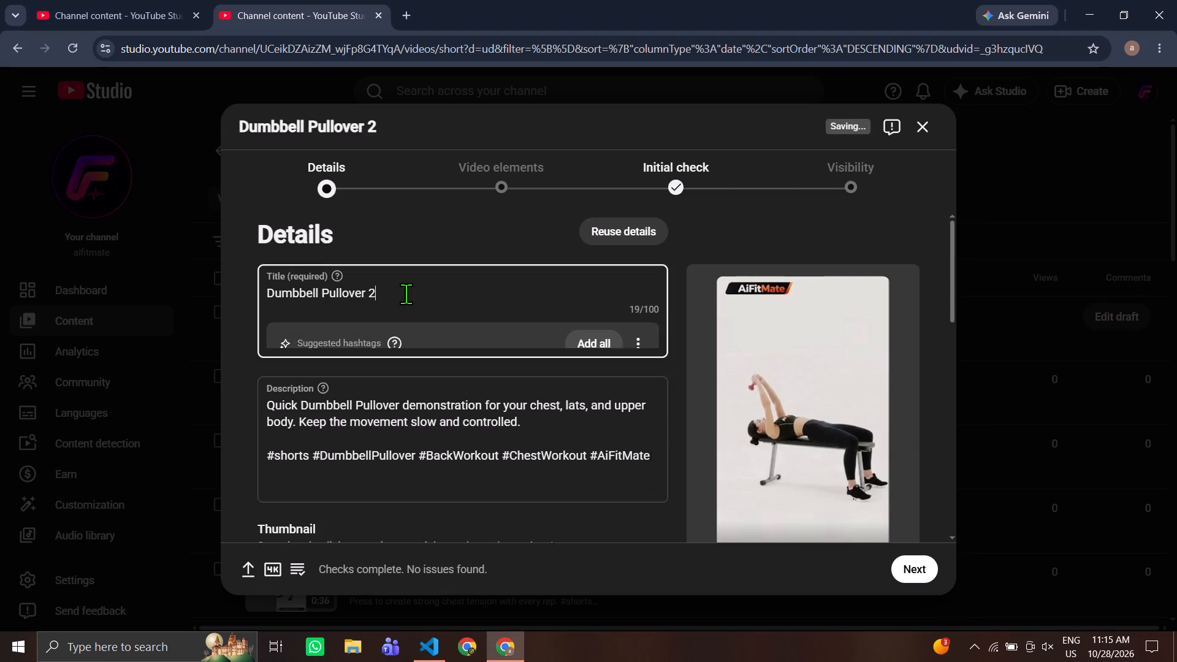
key(ctrl+a)
key(super+v)
click(397, 413)
key(ctrl+v)
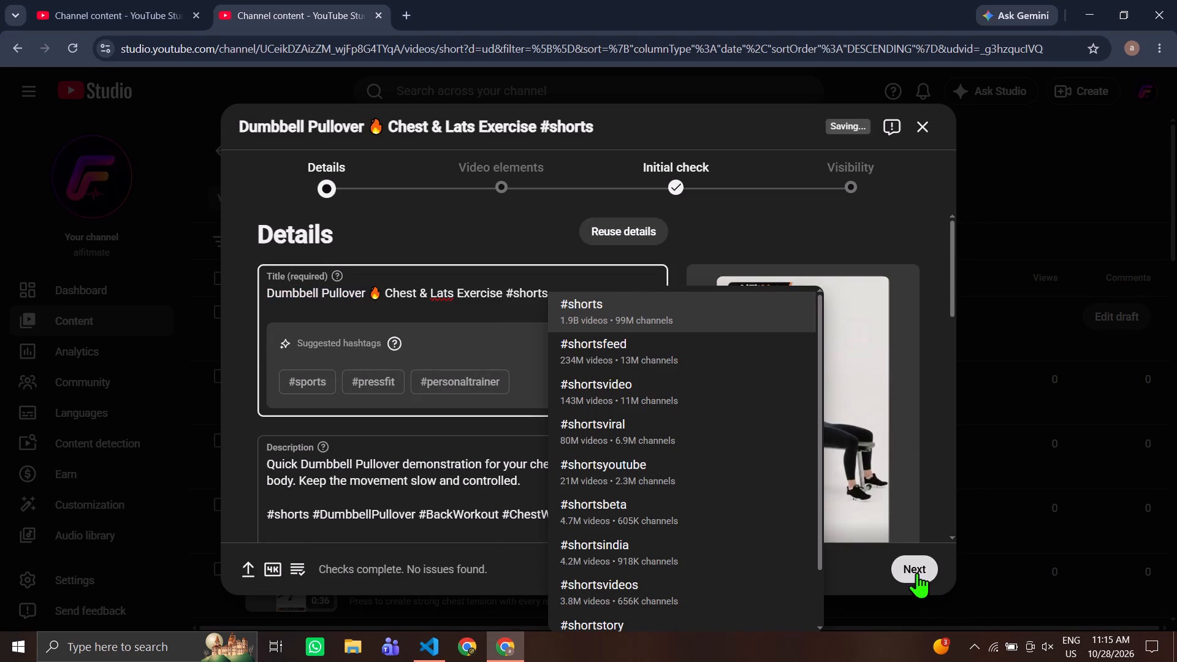
Mark the Dumbbell Pullover Short as not made for kids and publish it as Public.
click(917, 573)
click(301, 400)
triple_click(902, 568)
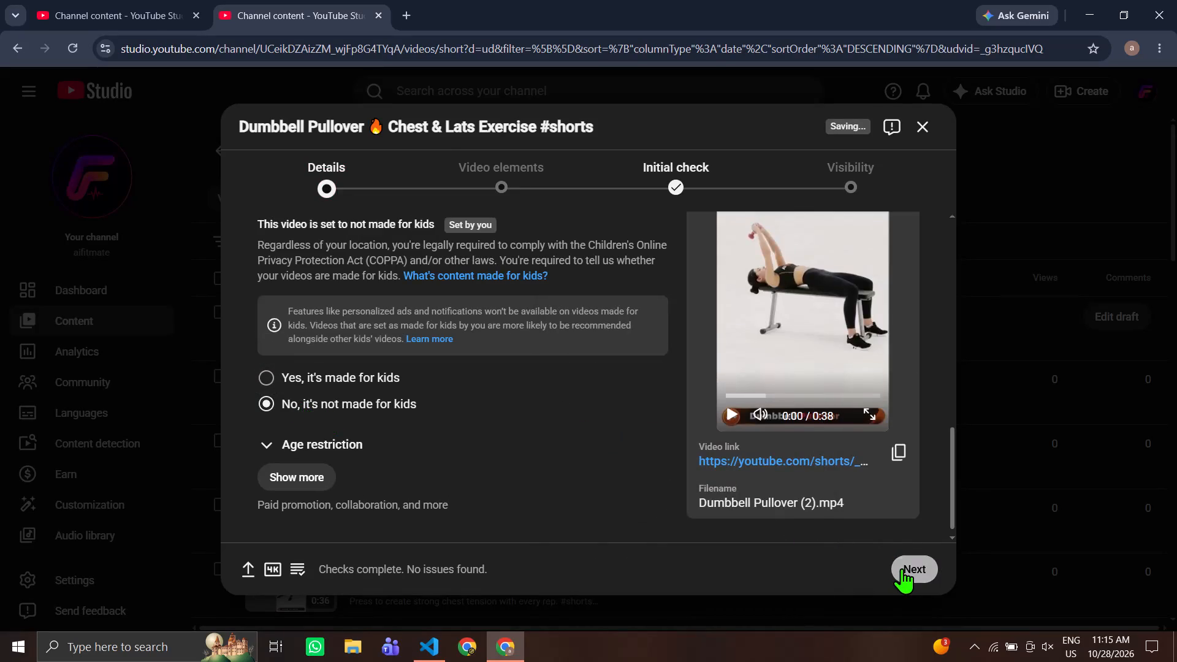
click(321, 428)
click(928, 571)
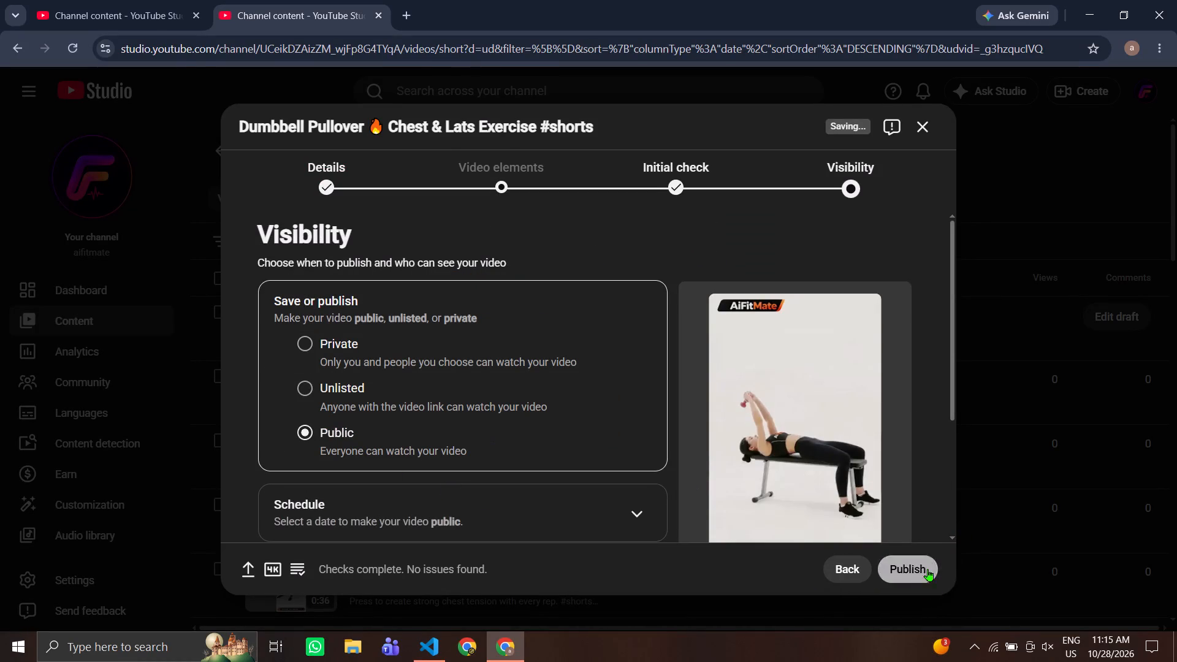
Switch to Visual Studio Code and close the Dumbbell Pullover text together with its window.
key(alt+Tab)
key(ctrl+w)
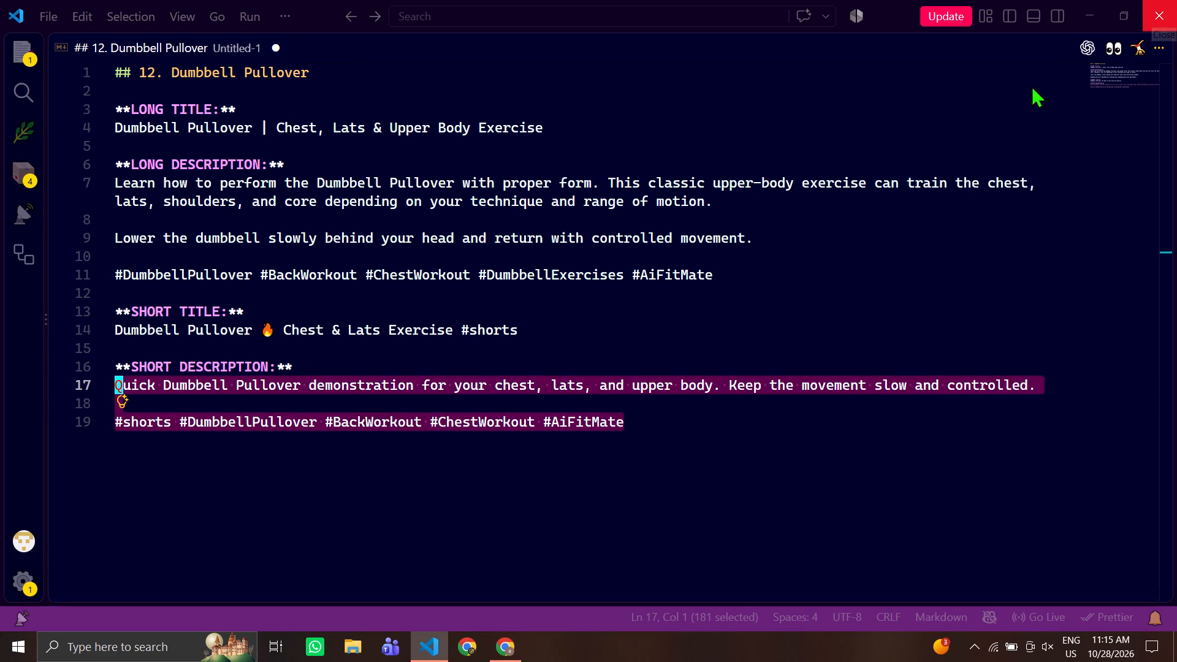
click(627, 333)
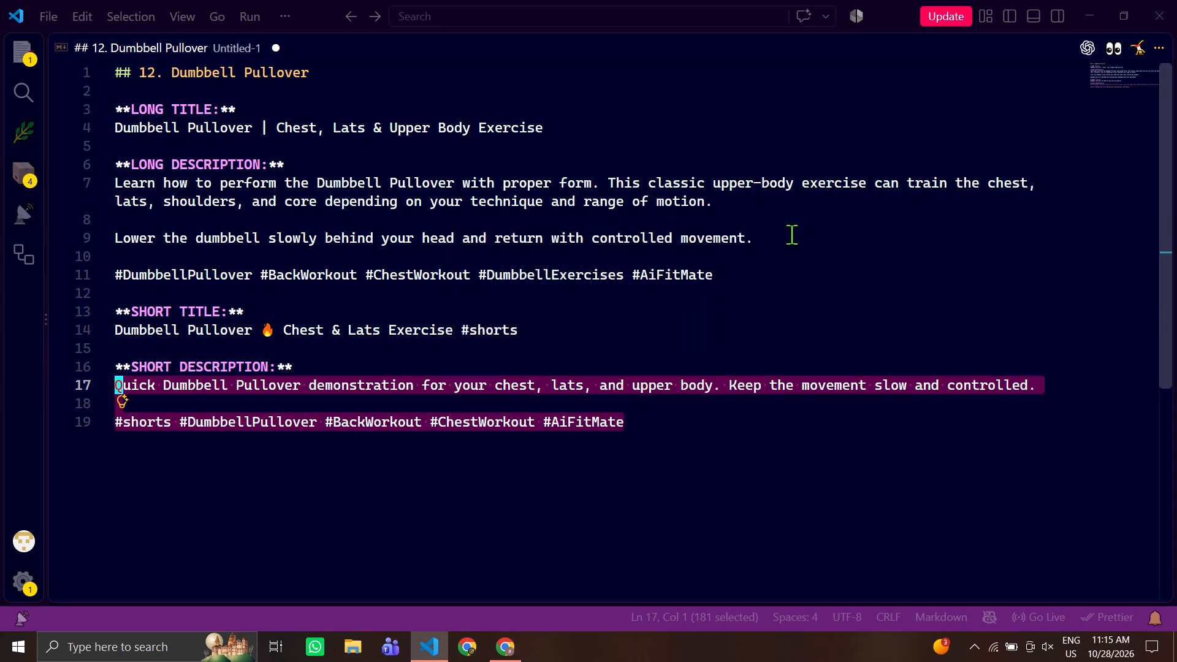
click(1176, 0)
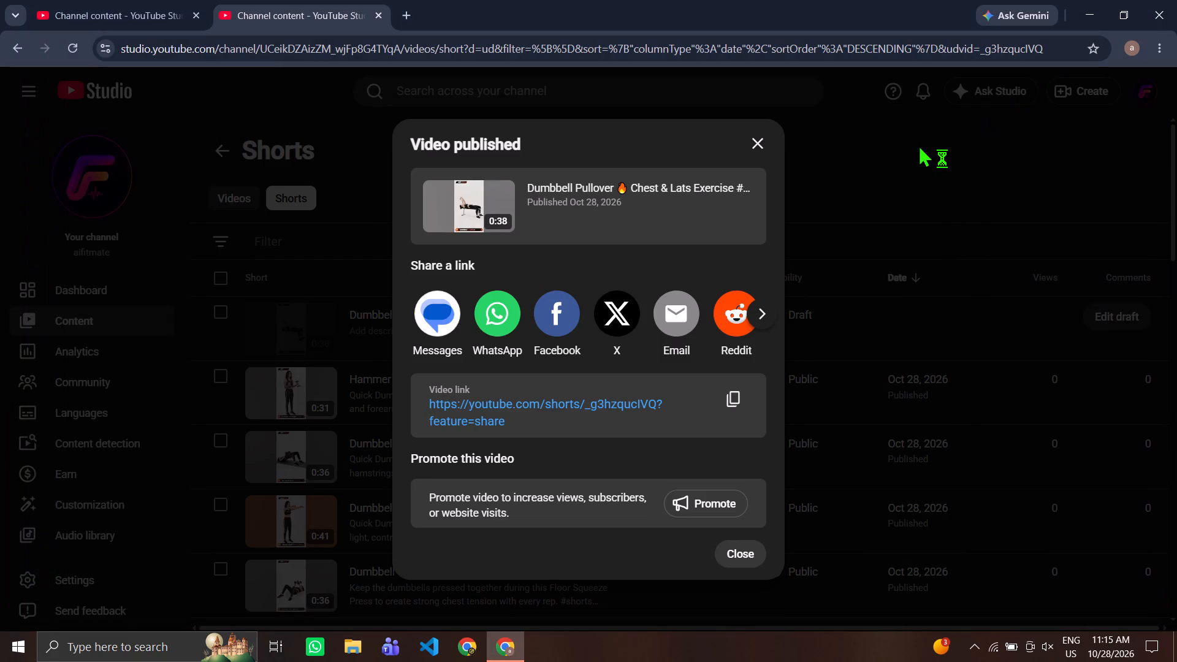
Dismiss the Dumbbell Pullover Short's publish confirmation, open the aifitmate channel page in a new tab and close the Shorts tab.
click(918, 145)
click(768, 145)
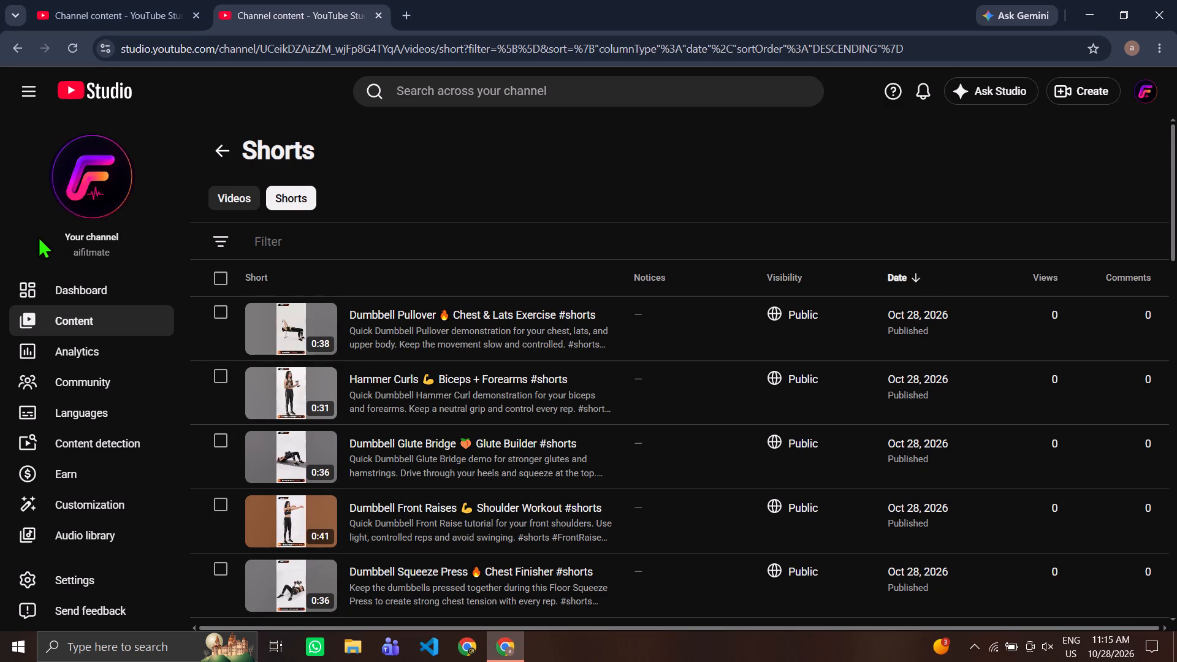
ctrl+click(88, 171)
key(ctrl+w)
Dismiss the Dumbbell Pullover video's publish confirmation in the first Chrome tab.
click(104, 0)
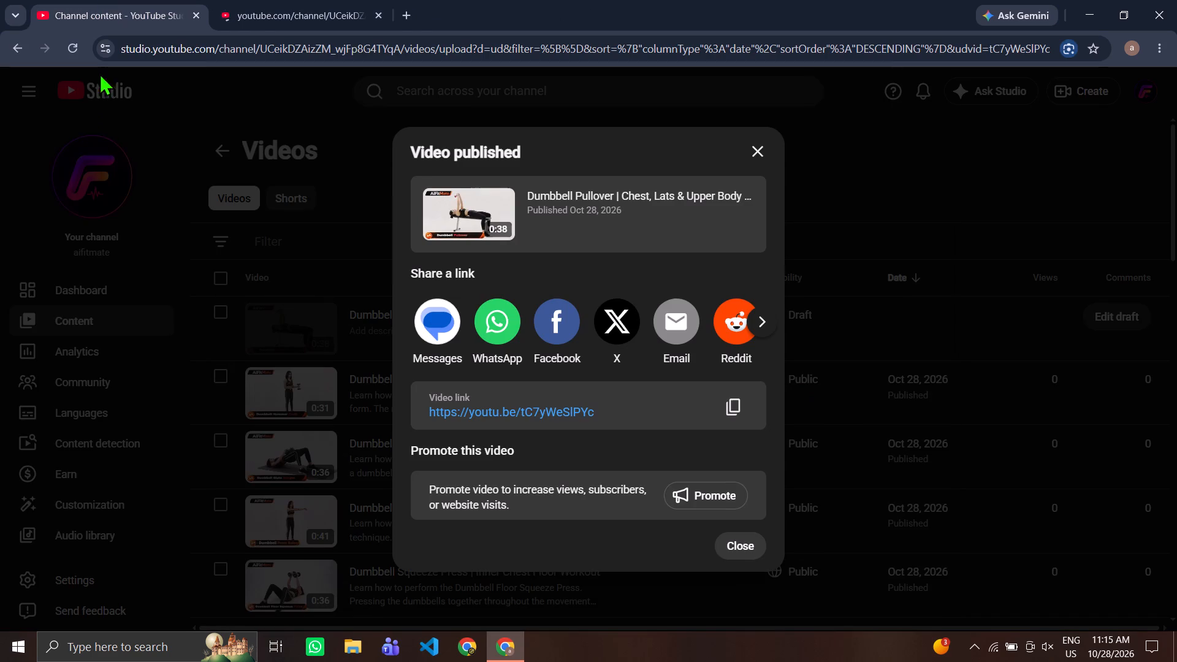
click(728, 545)
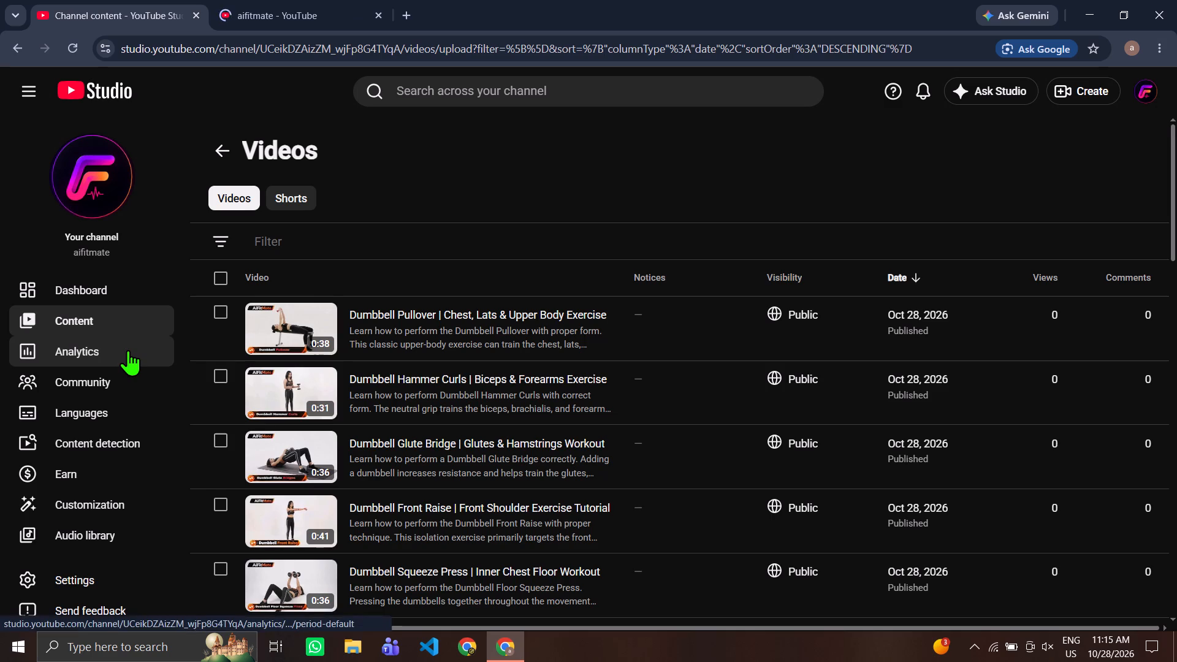
Examine the channel analytics overview and the Realtime performance report's content list, and close the Studio tab.
click(123, 350)
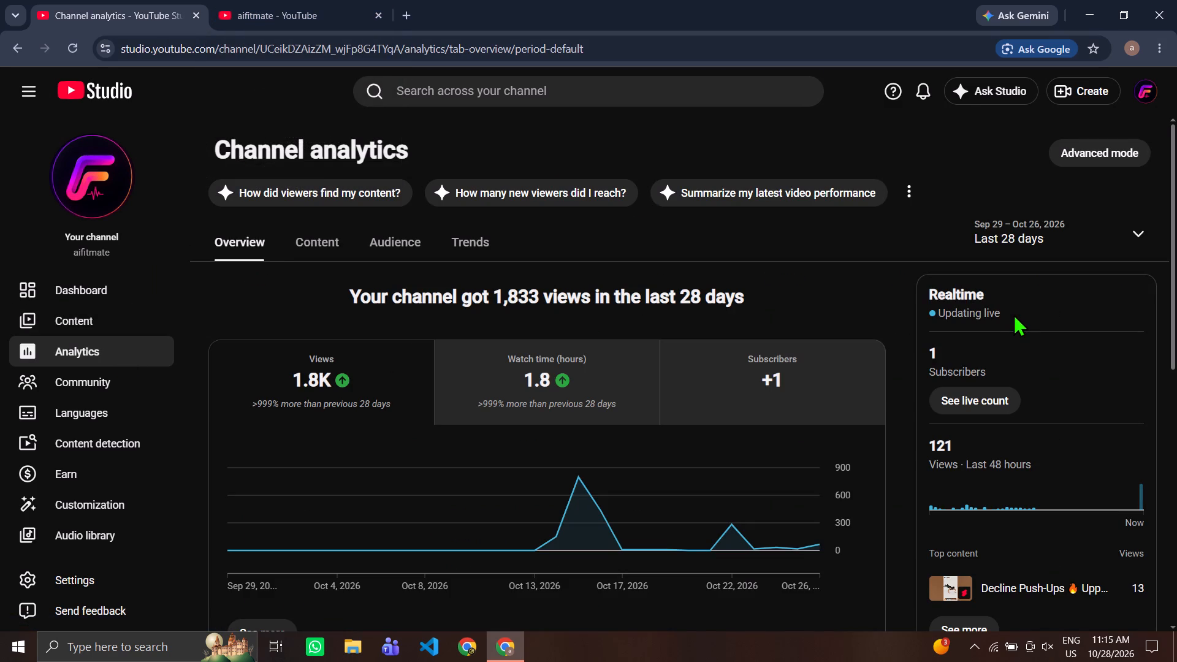
drag(1176, 231, 1176, 265)
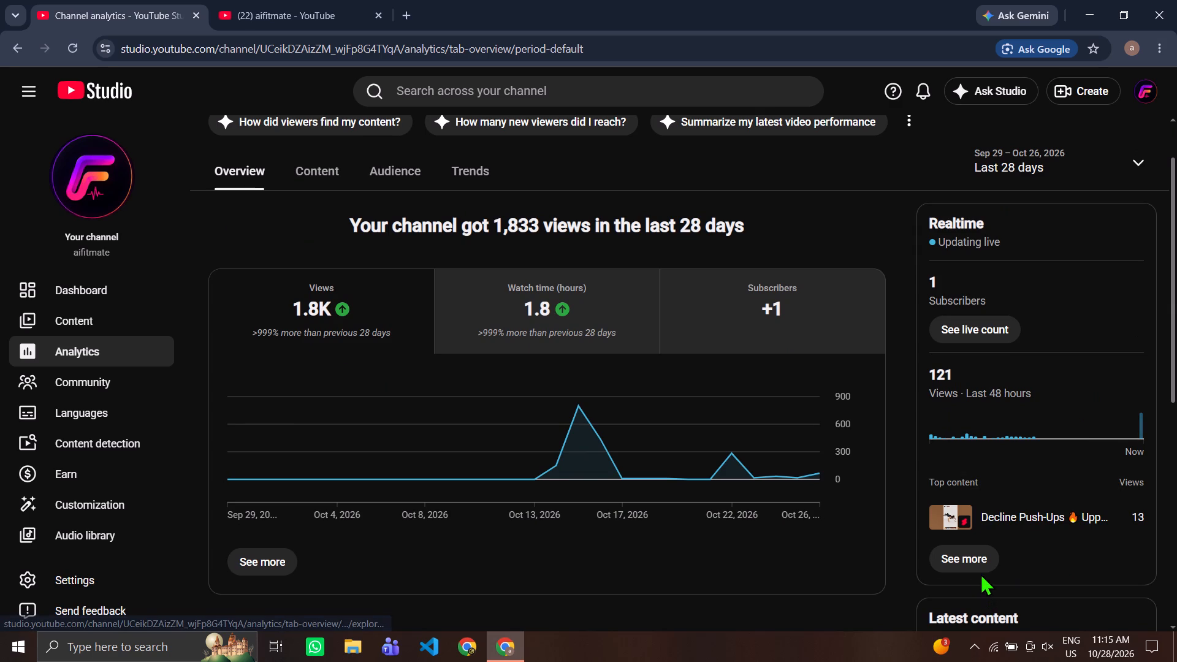
click(968, 544)
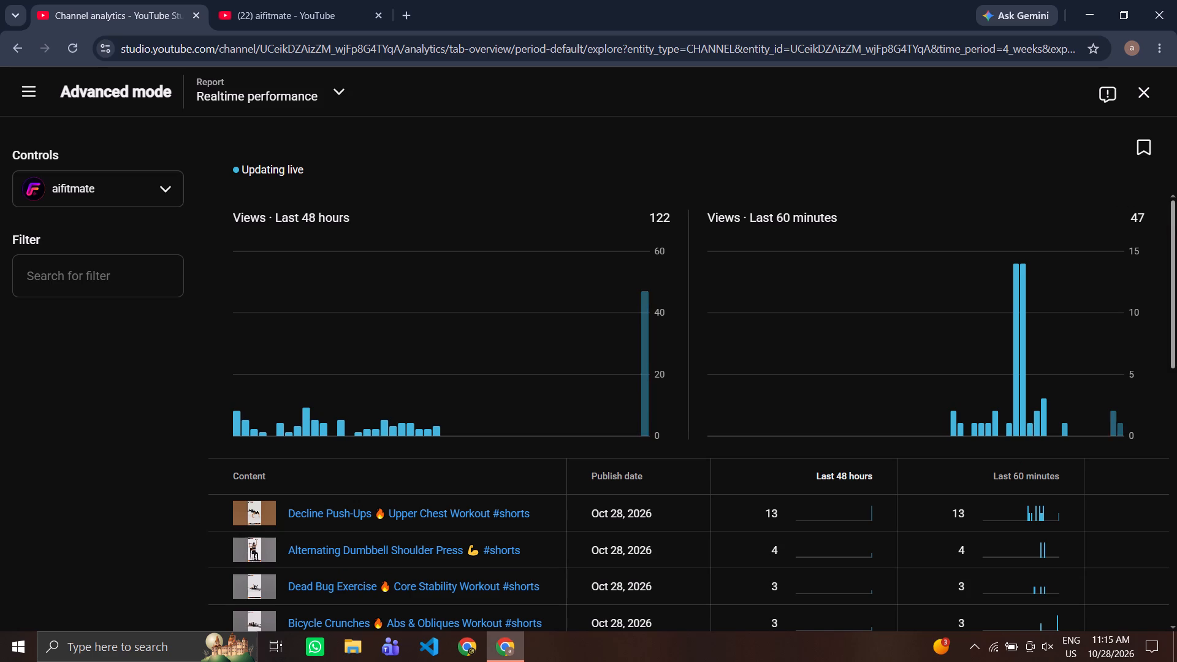
drag(1176, 229, 1176, 372)
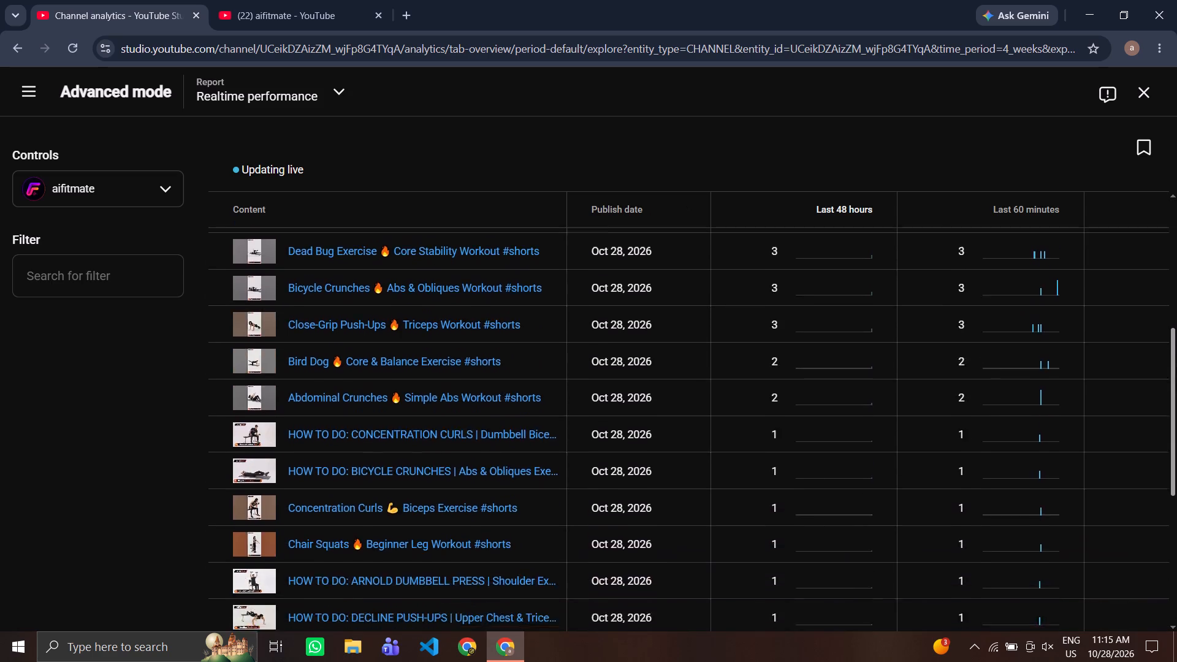
drag(1176, 372, 1162, 615)
key(ctrl+w)
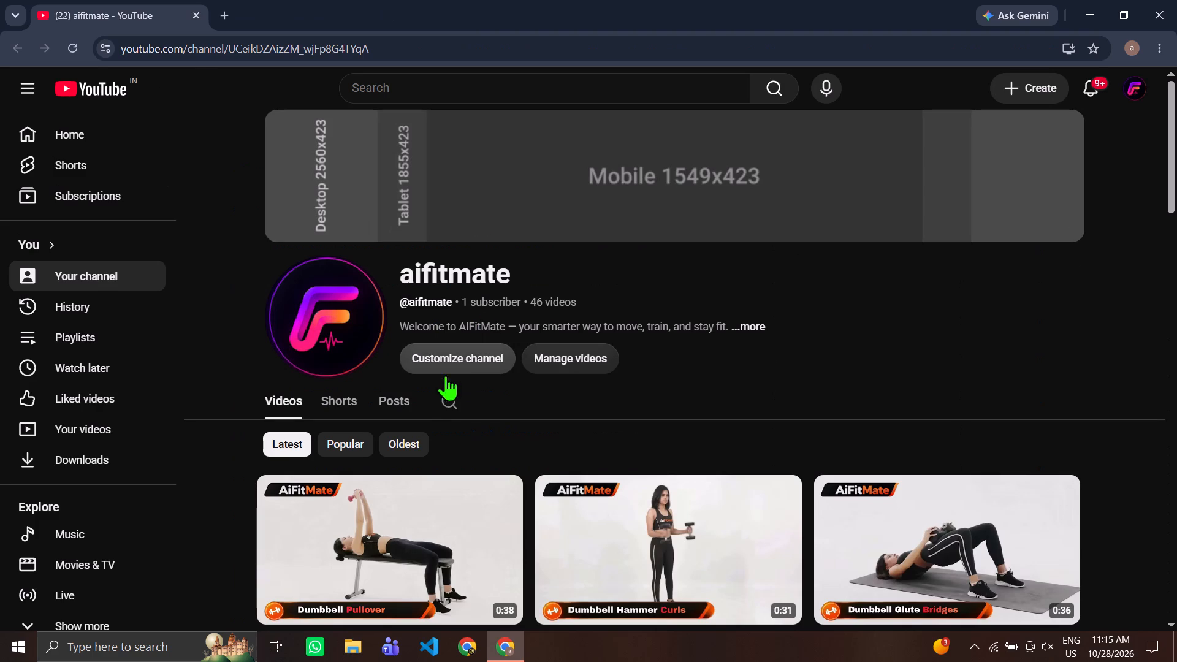
Reload the aifitmate channel page, copy its web address and close the tab.
key(ctrl+F5)
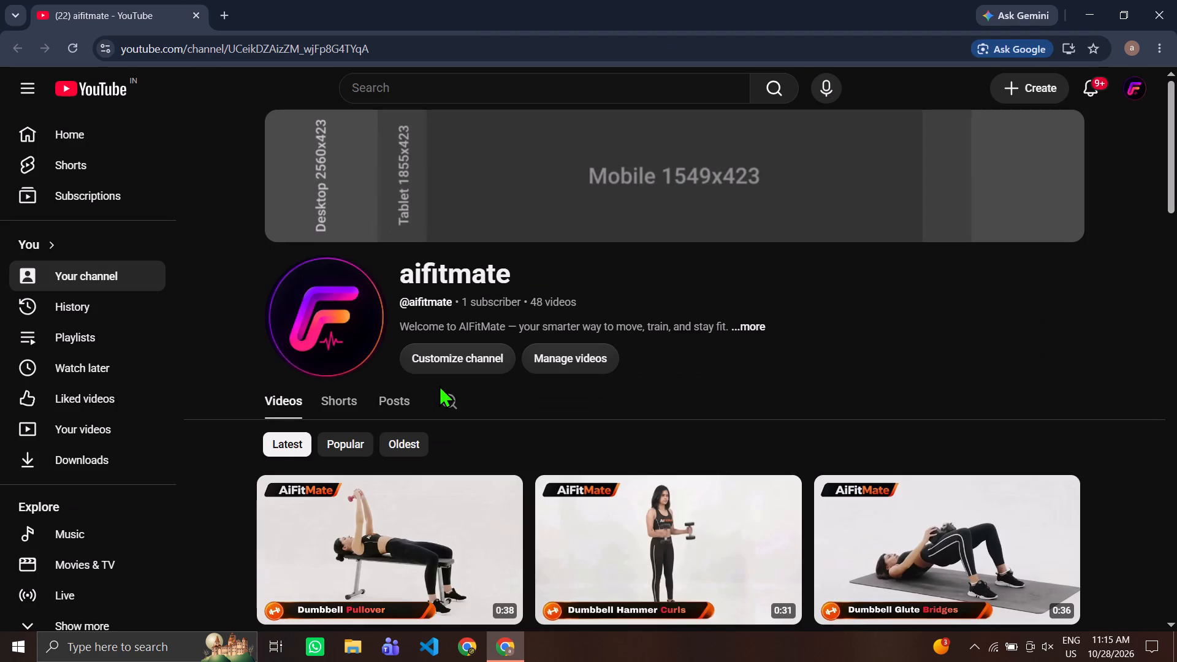
click(300, 39)
key(ctrl+c)
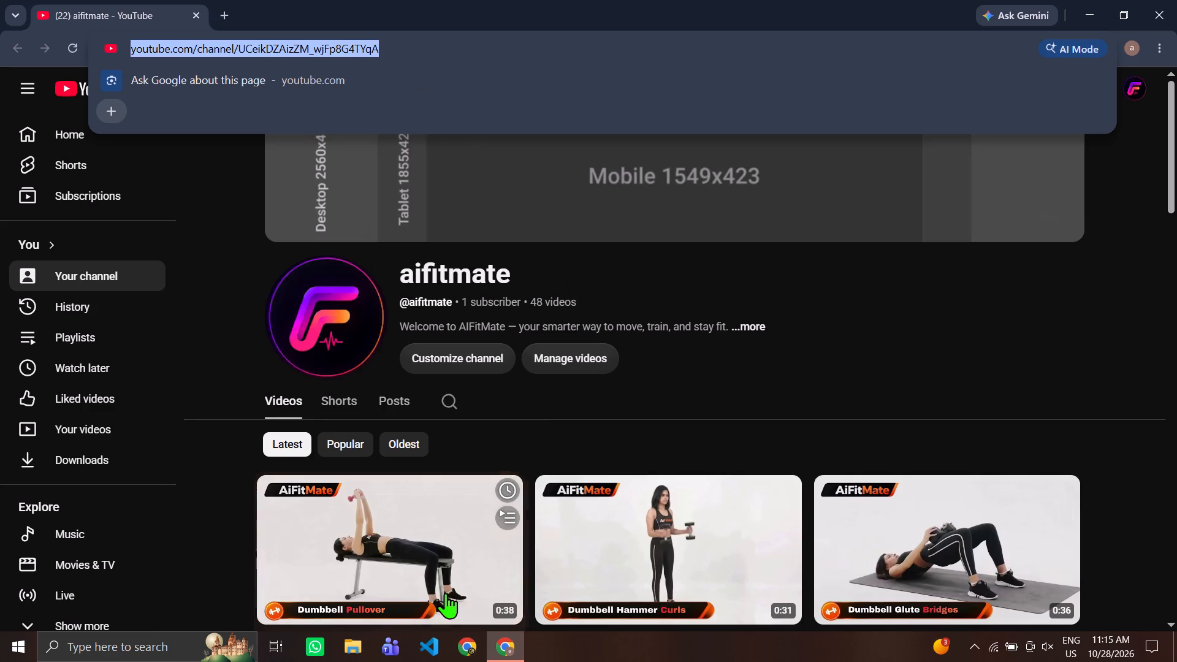
key(ctrl+w)
Open a new Chrome window from the desktop.
click(402, 642)
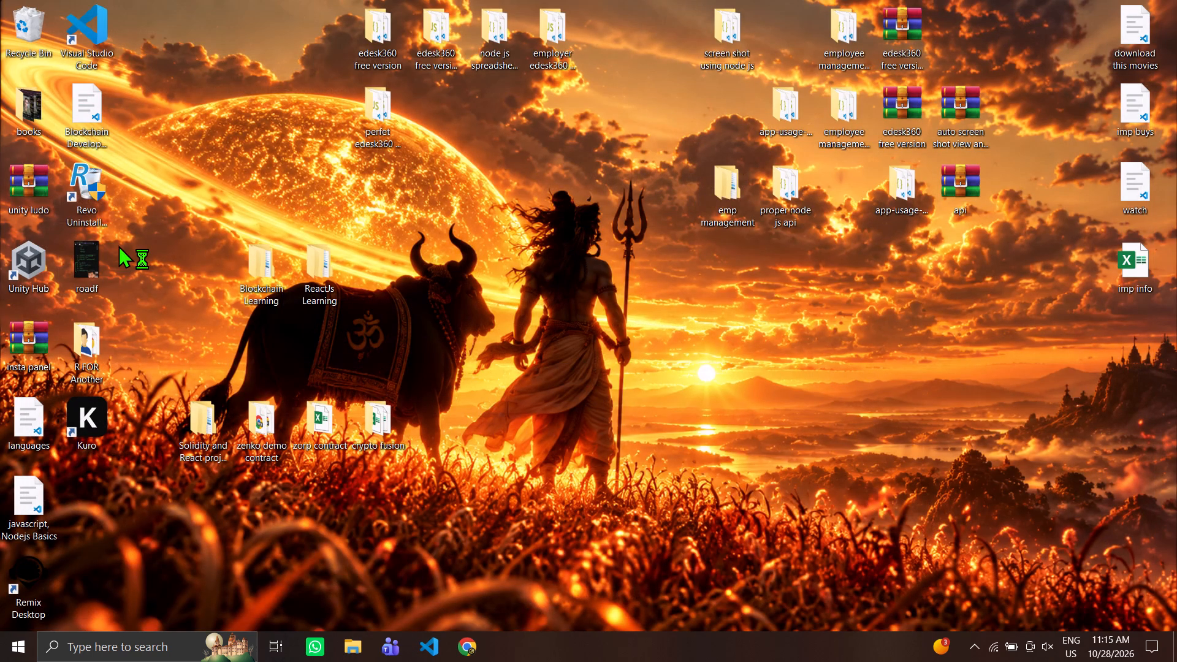
key(alt+Tab)
click(463, 652)
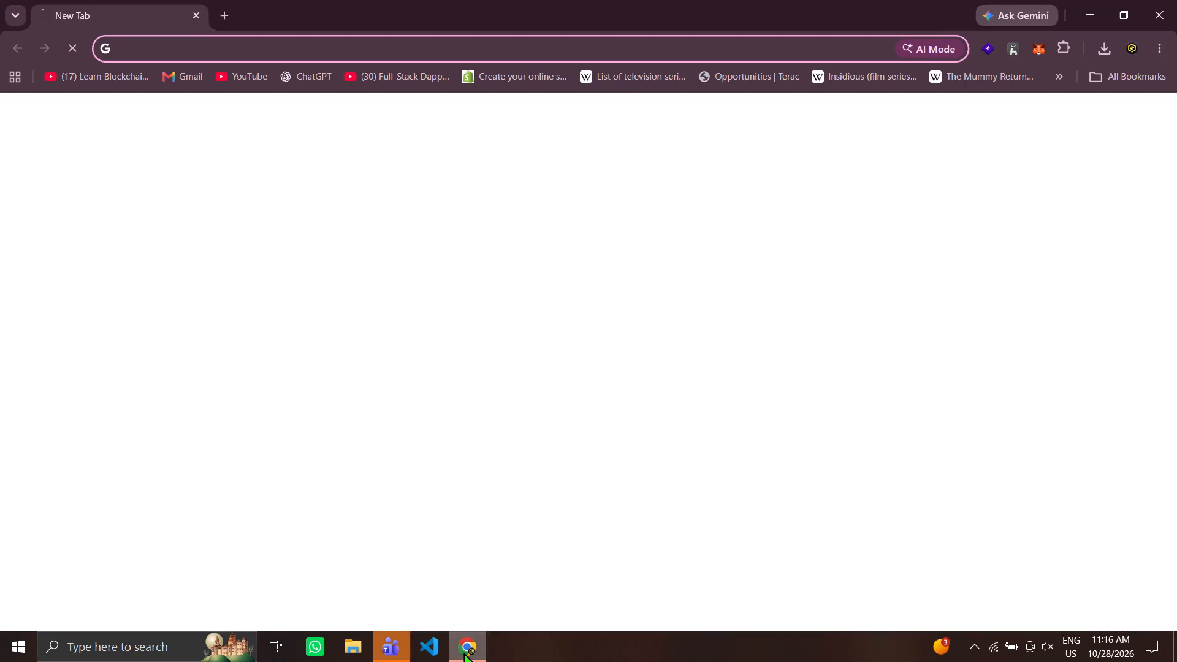
Search Windows for "ku" and launch the Kuro app.
text(ku)
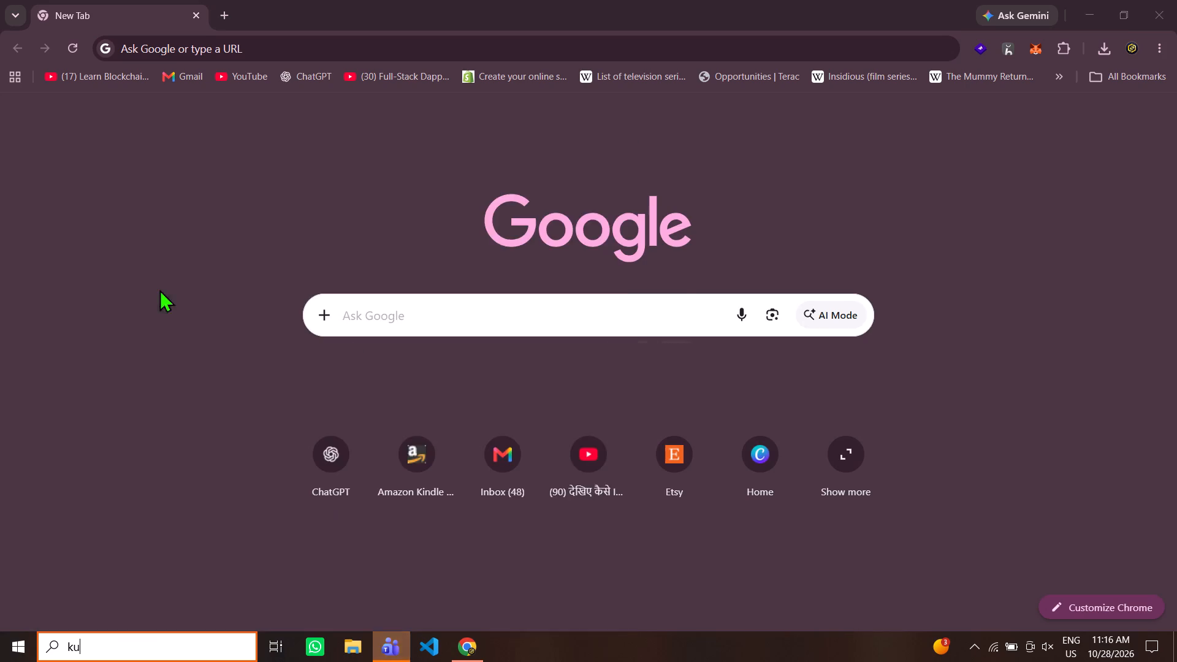
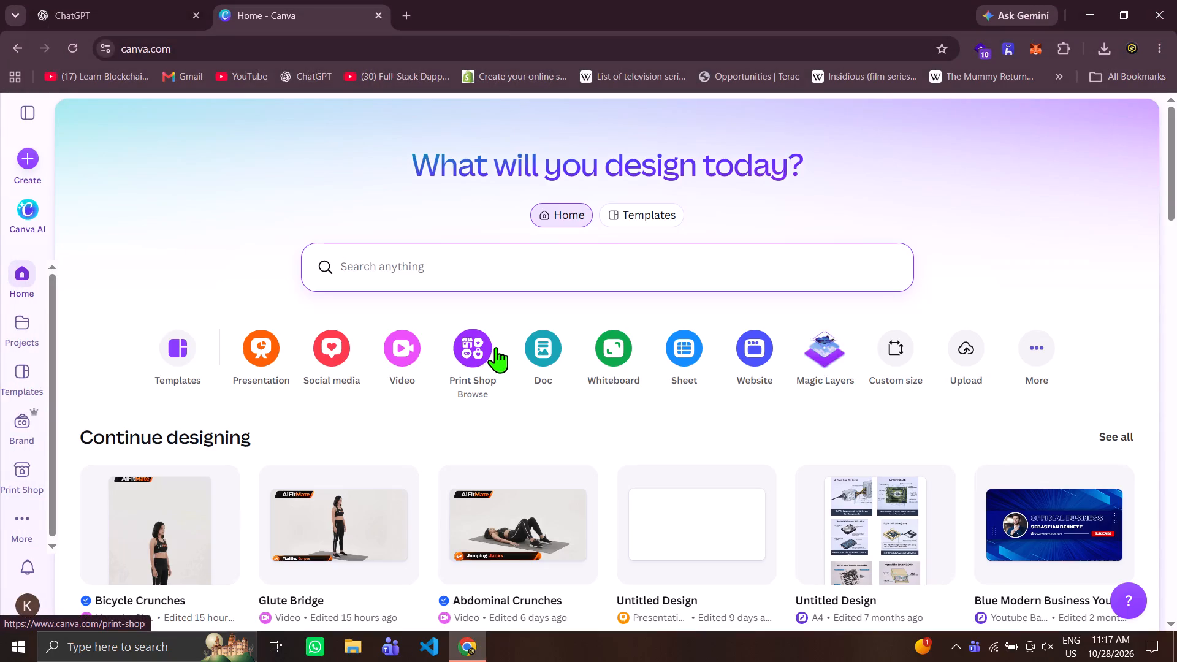
Open the Glute Bridge video and the Bicycle Crunches YouTube Short designs from Canva's recent designs in new tabs.
drag(1176, 172, 1176, 188)
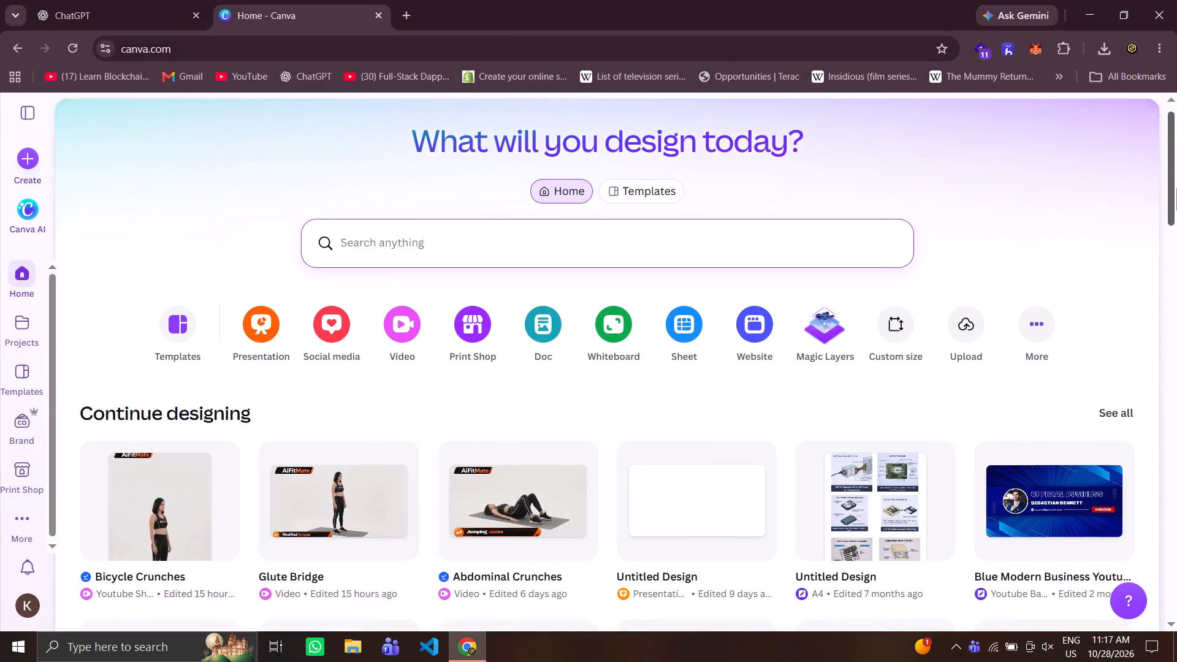
drag(1176, 188, 1176, 214)
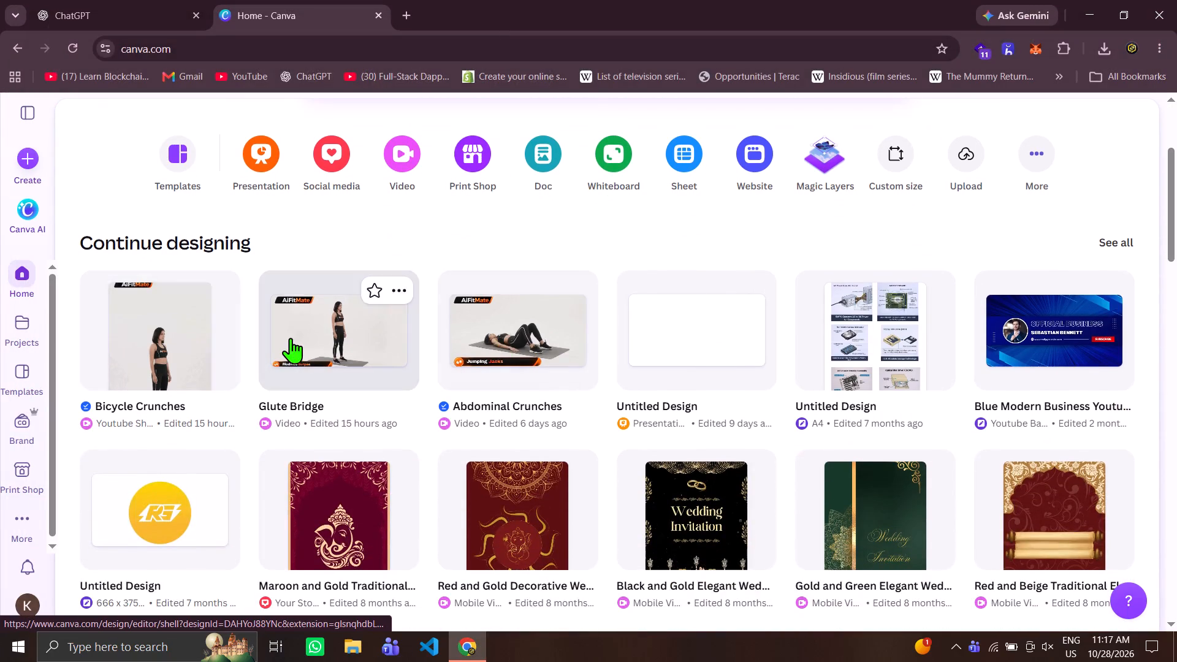
ctrl+click(295, 337)
ctrl+click(210, 350)
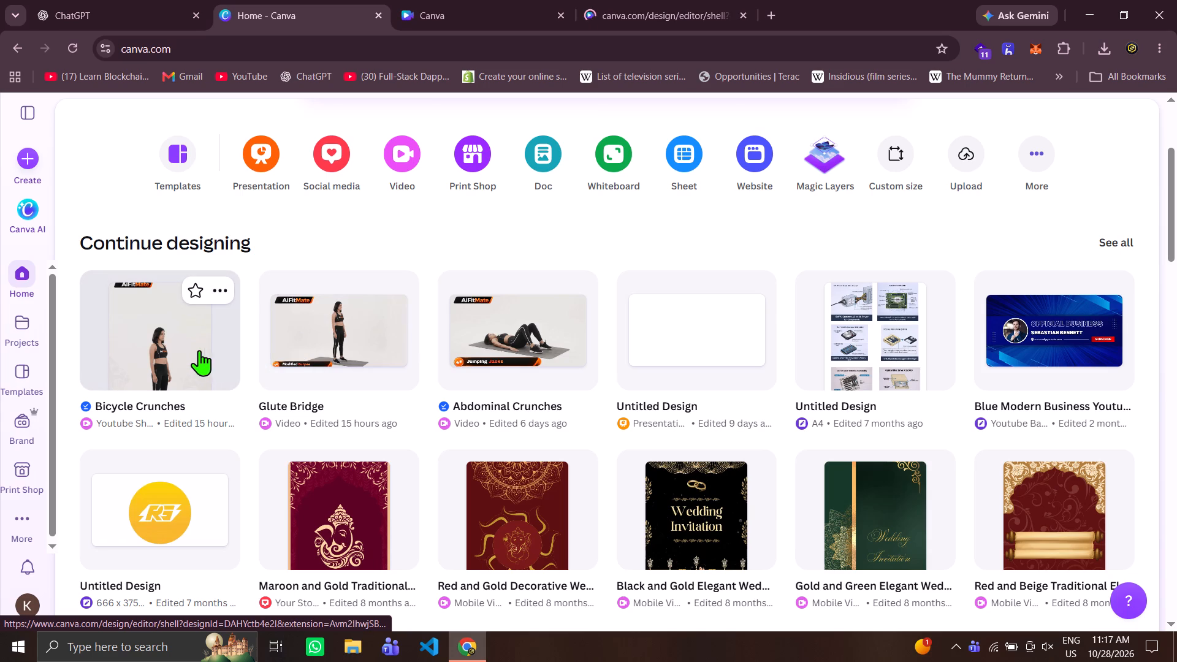
Permanently delete the brand template "Copy of Abdominal Crunches" from the Canva home page.
click(1176, 422)
drag(1176, 316, 1176, 216)
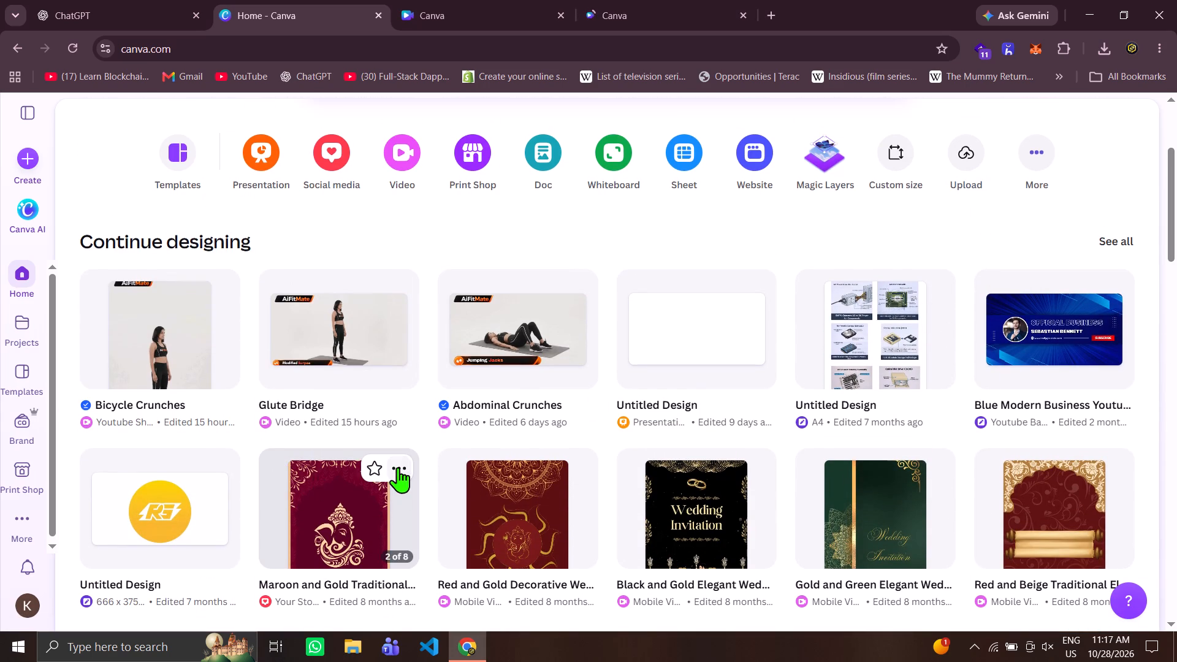
click(398, 467)
click(1176, 419)
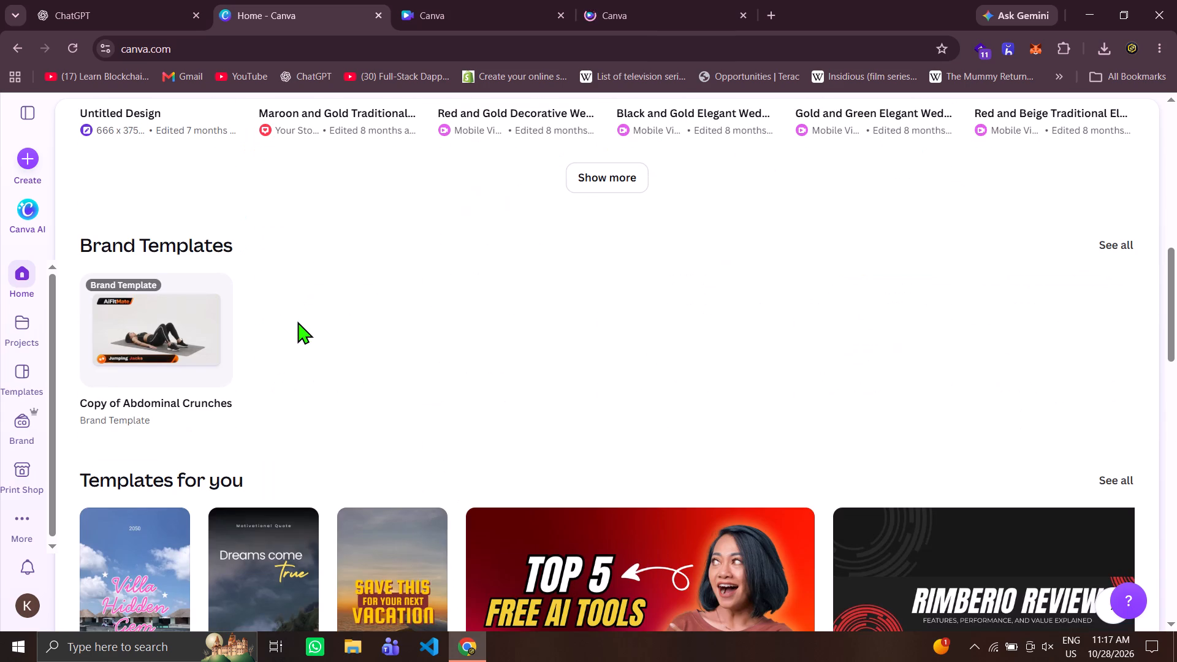
click(297, 321)
click(219, 293)
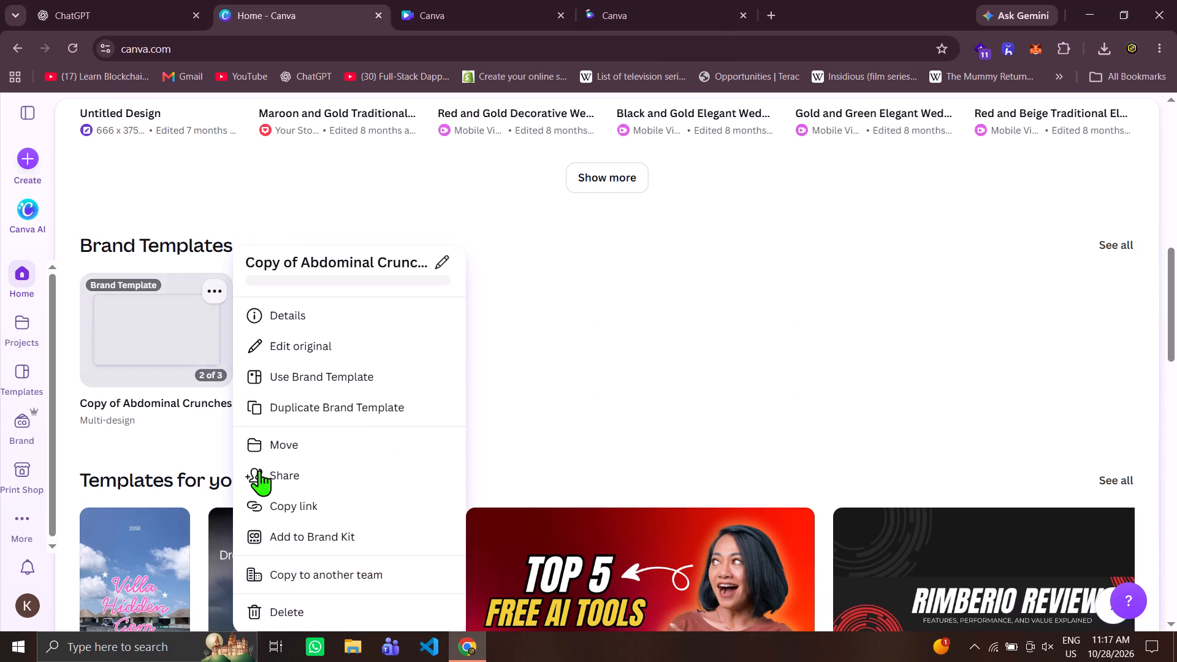
click(279, 603)
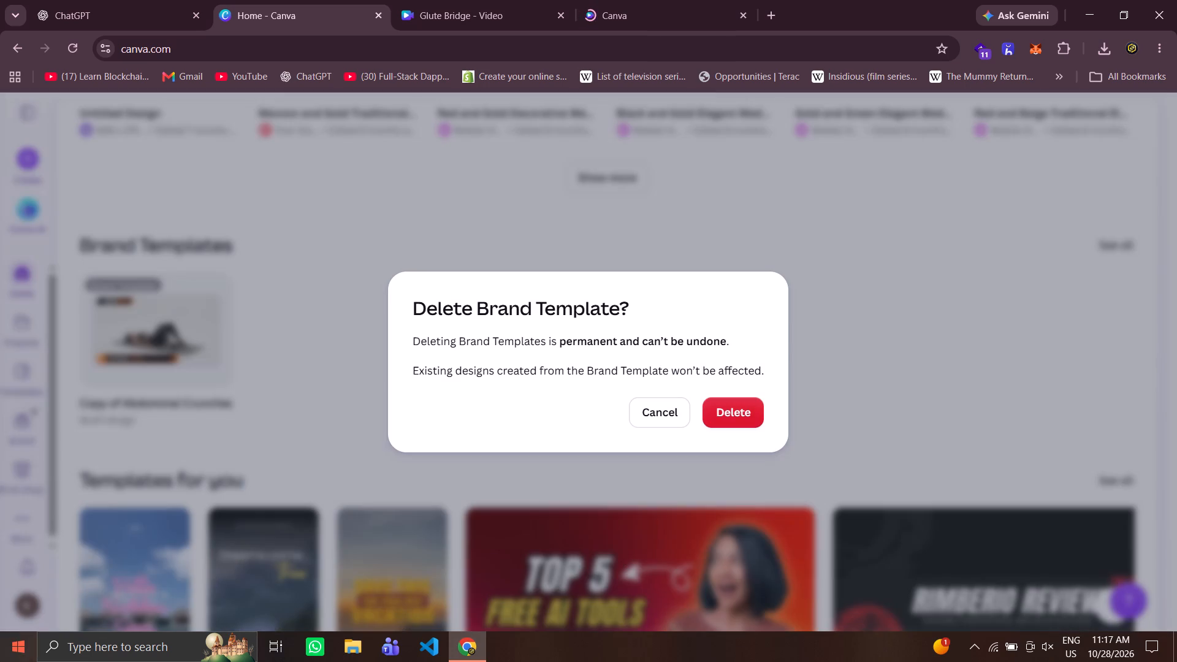
click(729, 387)
click(729, 403)
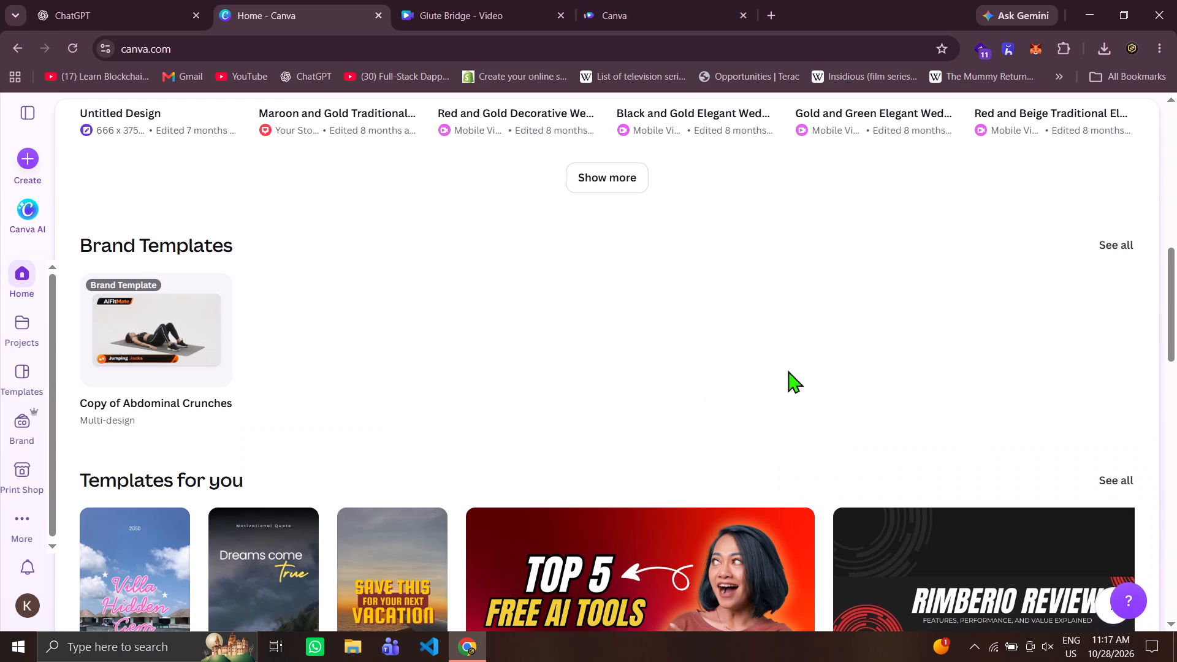
Return to the recent designs and reload the Canva home page.
drag(1176, 299, 1176, 258)
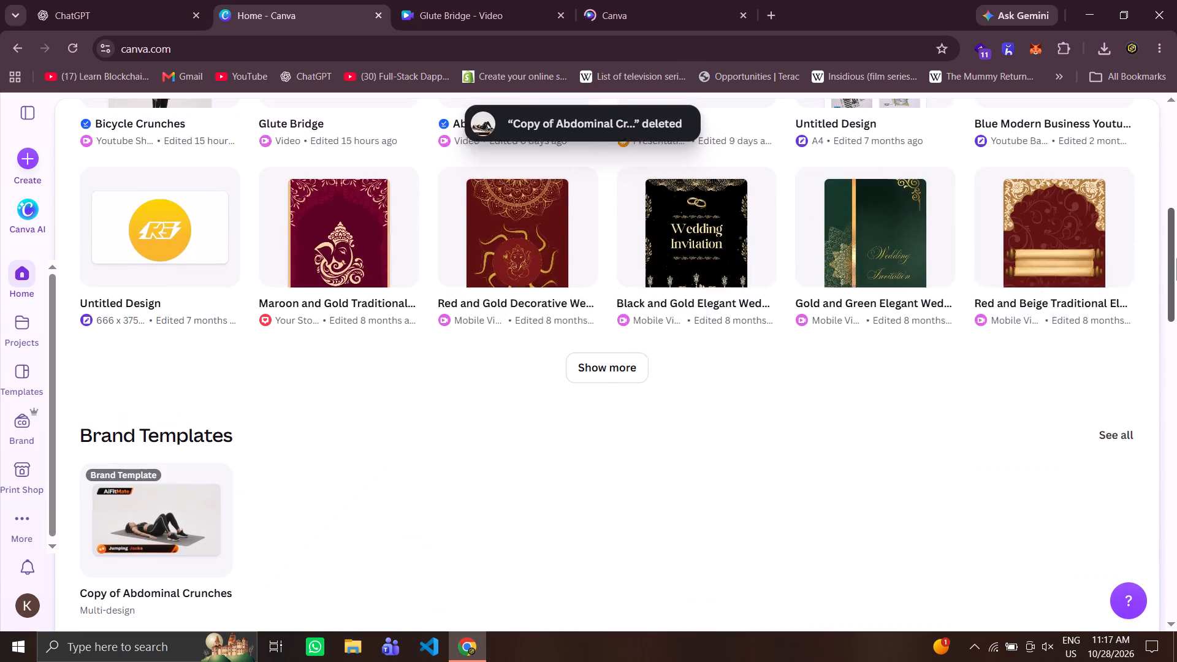
drag(1176, 258, 1176, 210)
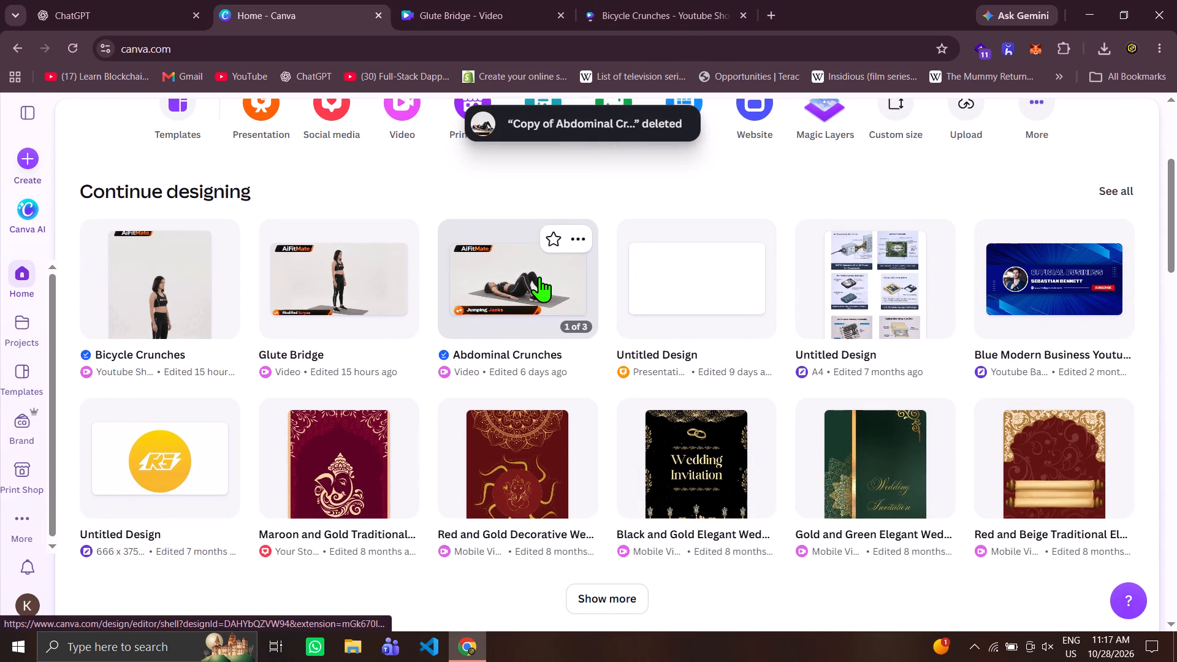
key(ctrl+r)
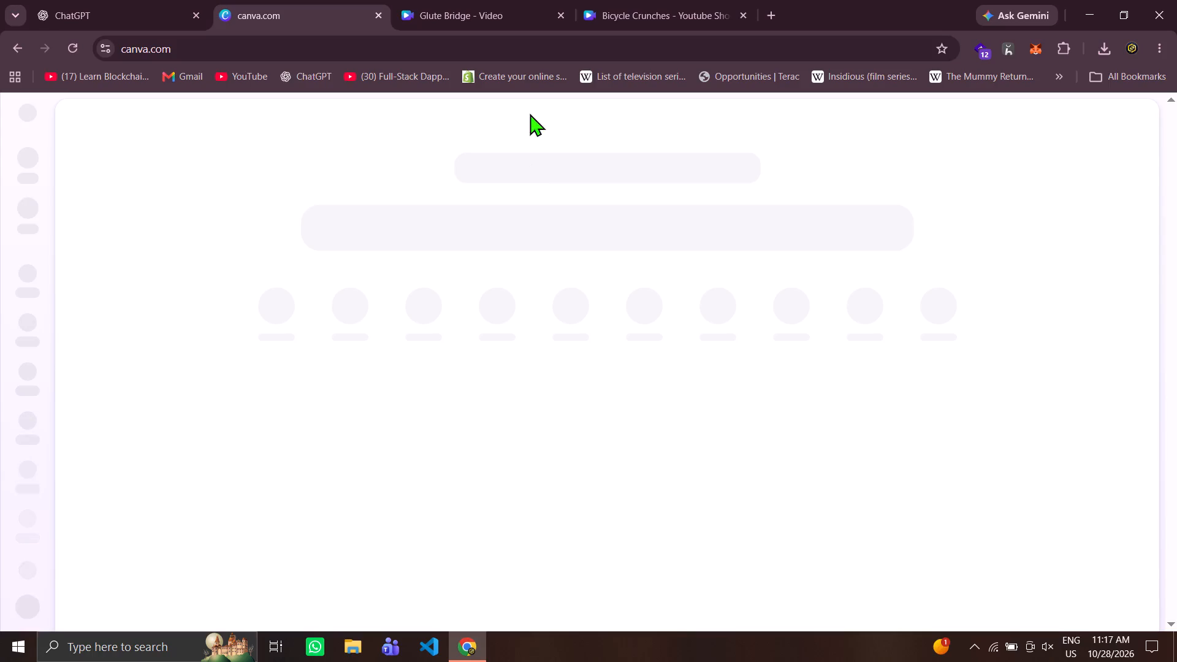
Open the Amit Chrome profile in its own window and load Google Gemini as its only tab.
click(1125, 55)
click(984, 346)
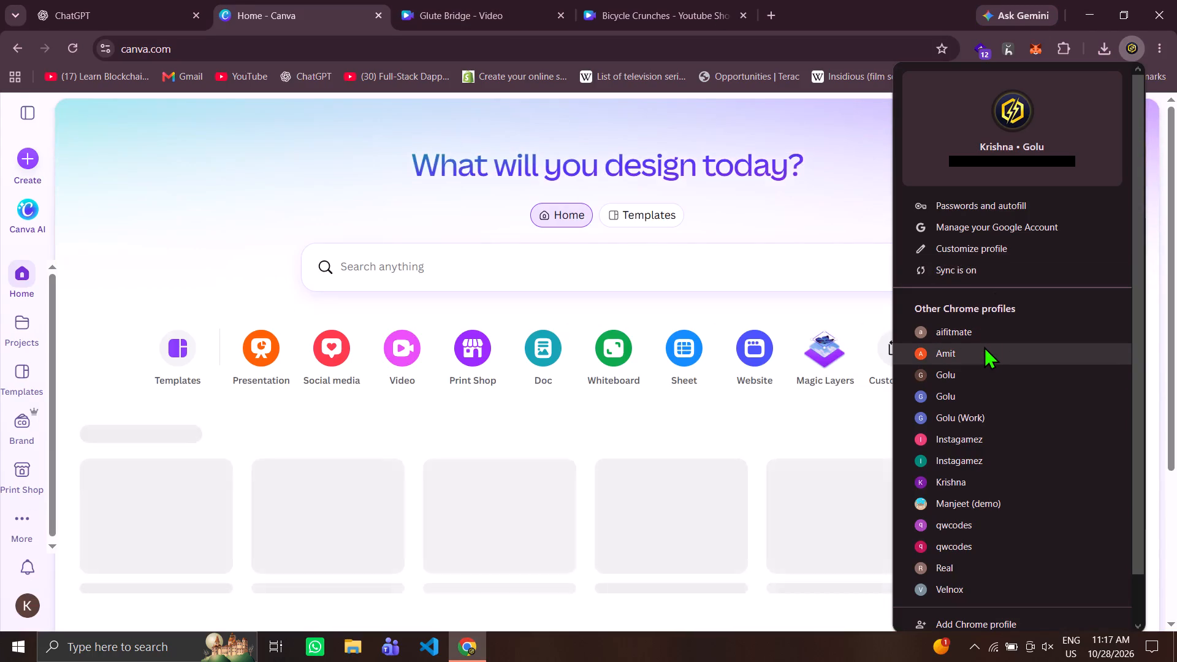
key(c)
key(Return)
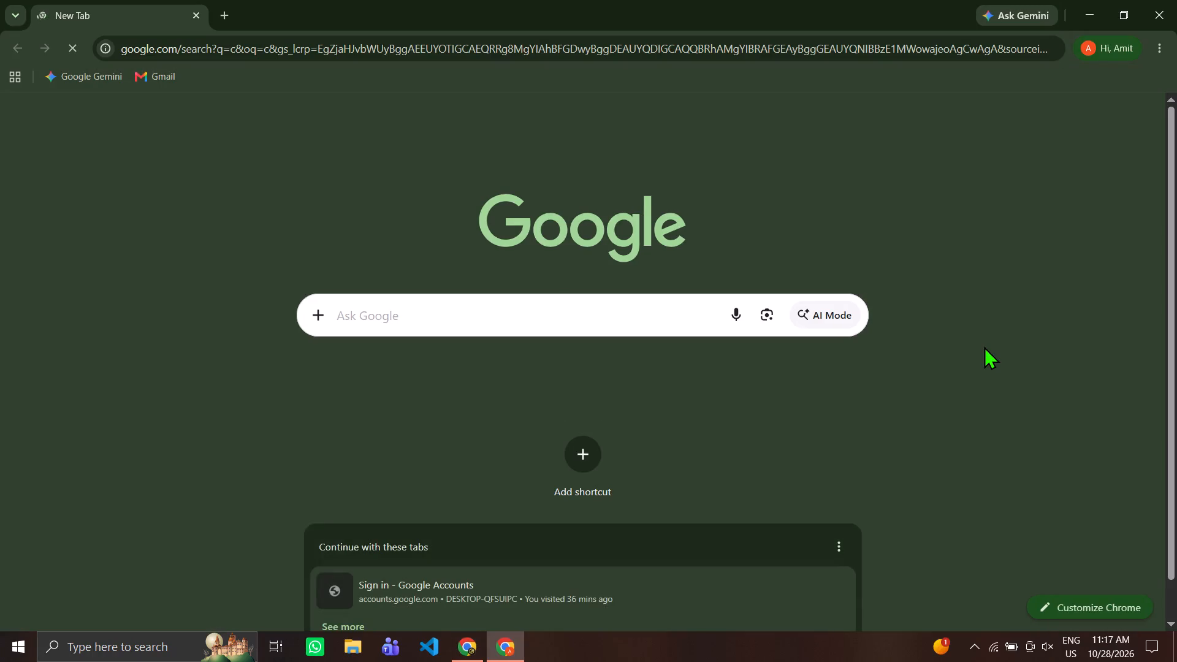
key(ctrl+t)
key(g)
key(Return)
key(ctrl+1)
key(ctrl+w)
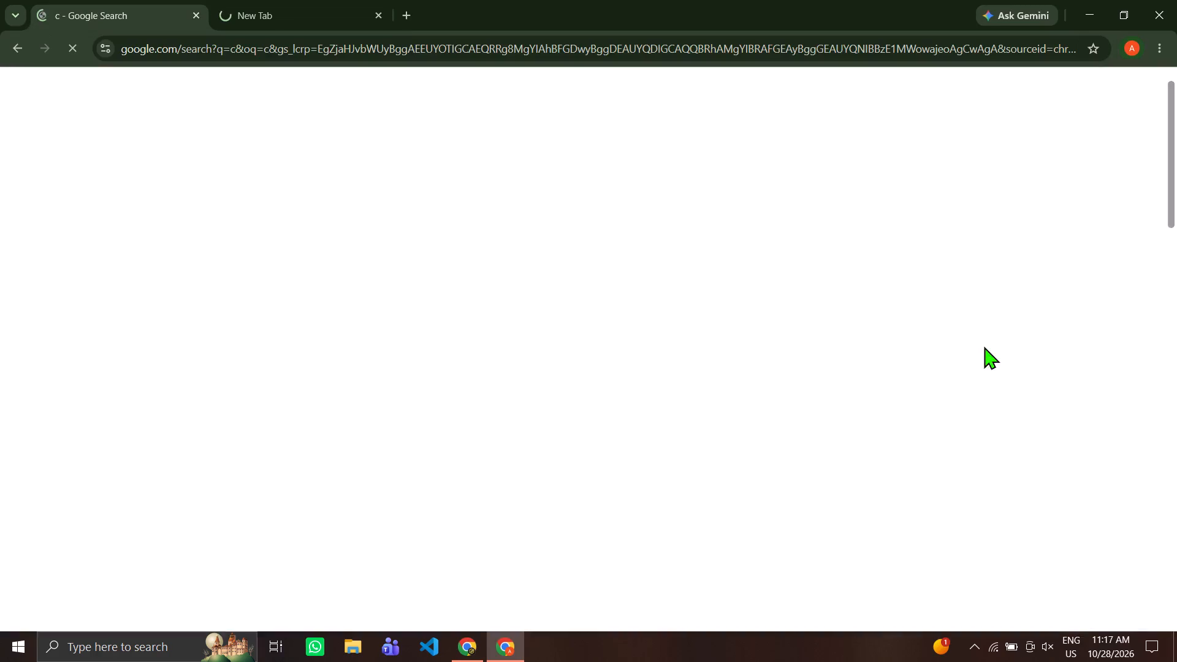
key(alt+Tab)
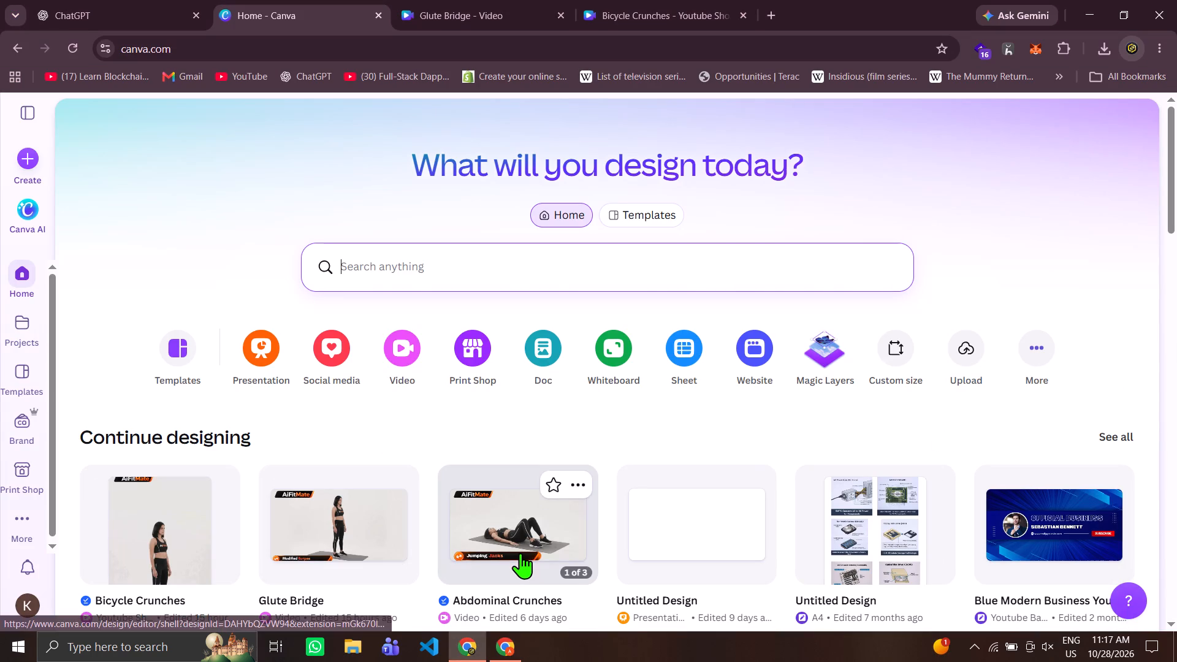
click(1176, 427)
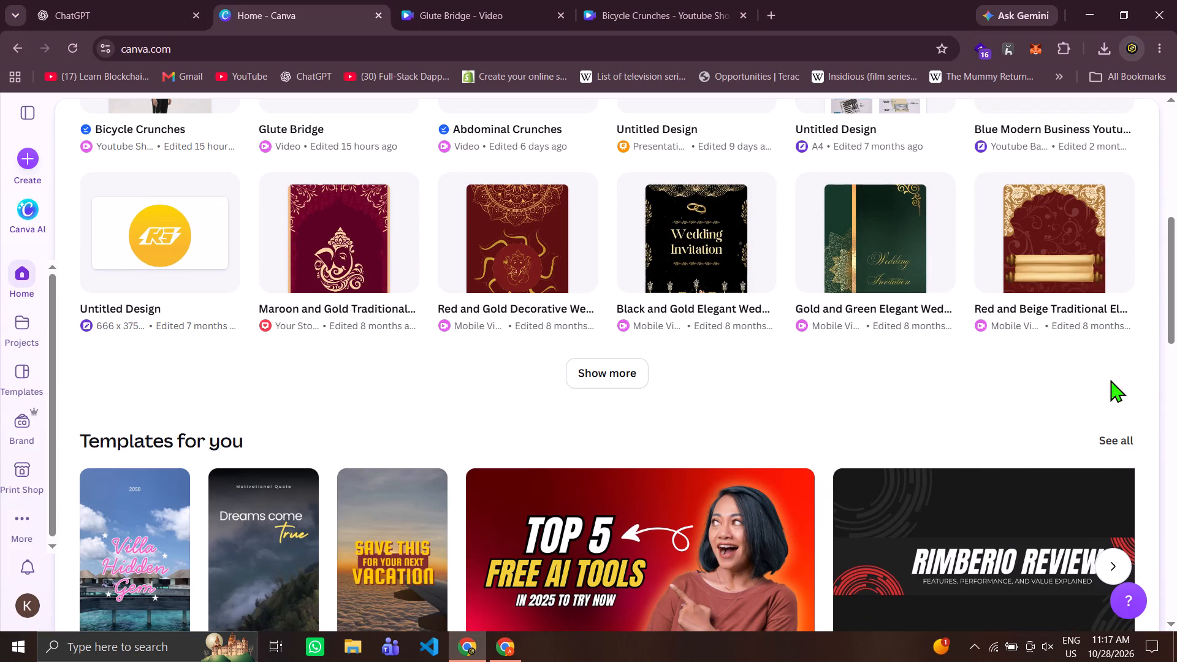
drag(1176, 241, 1167, 214)
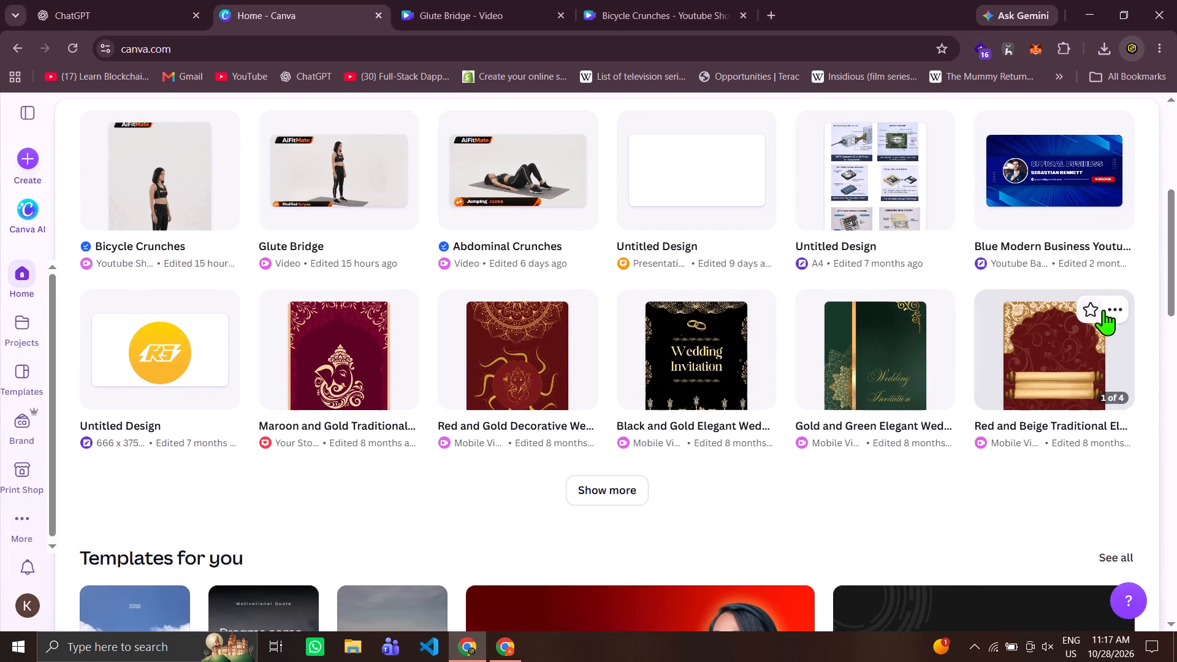